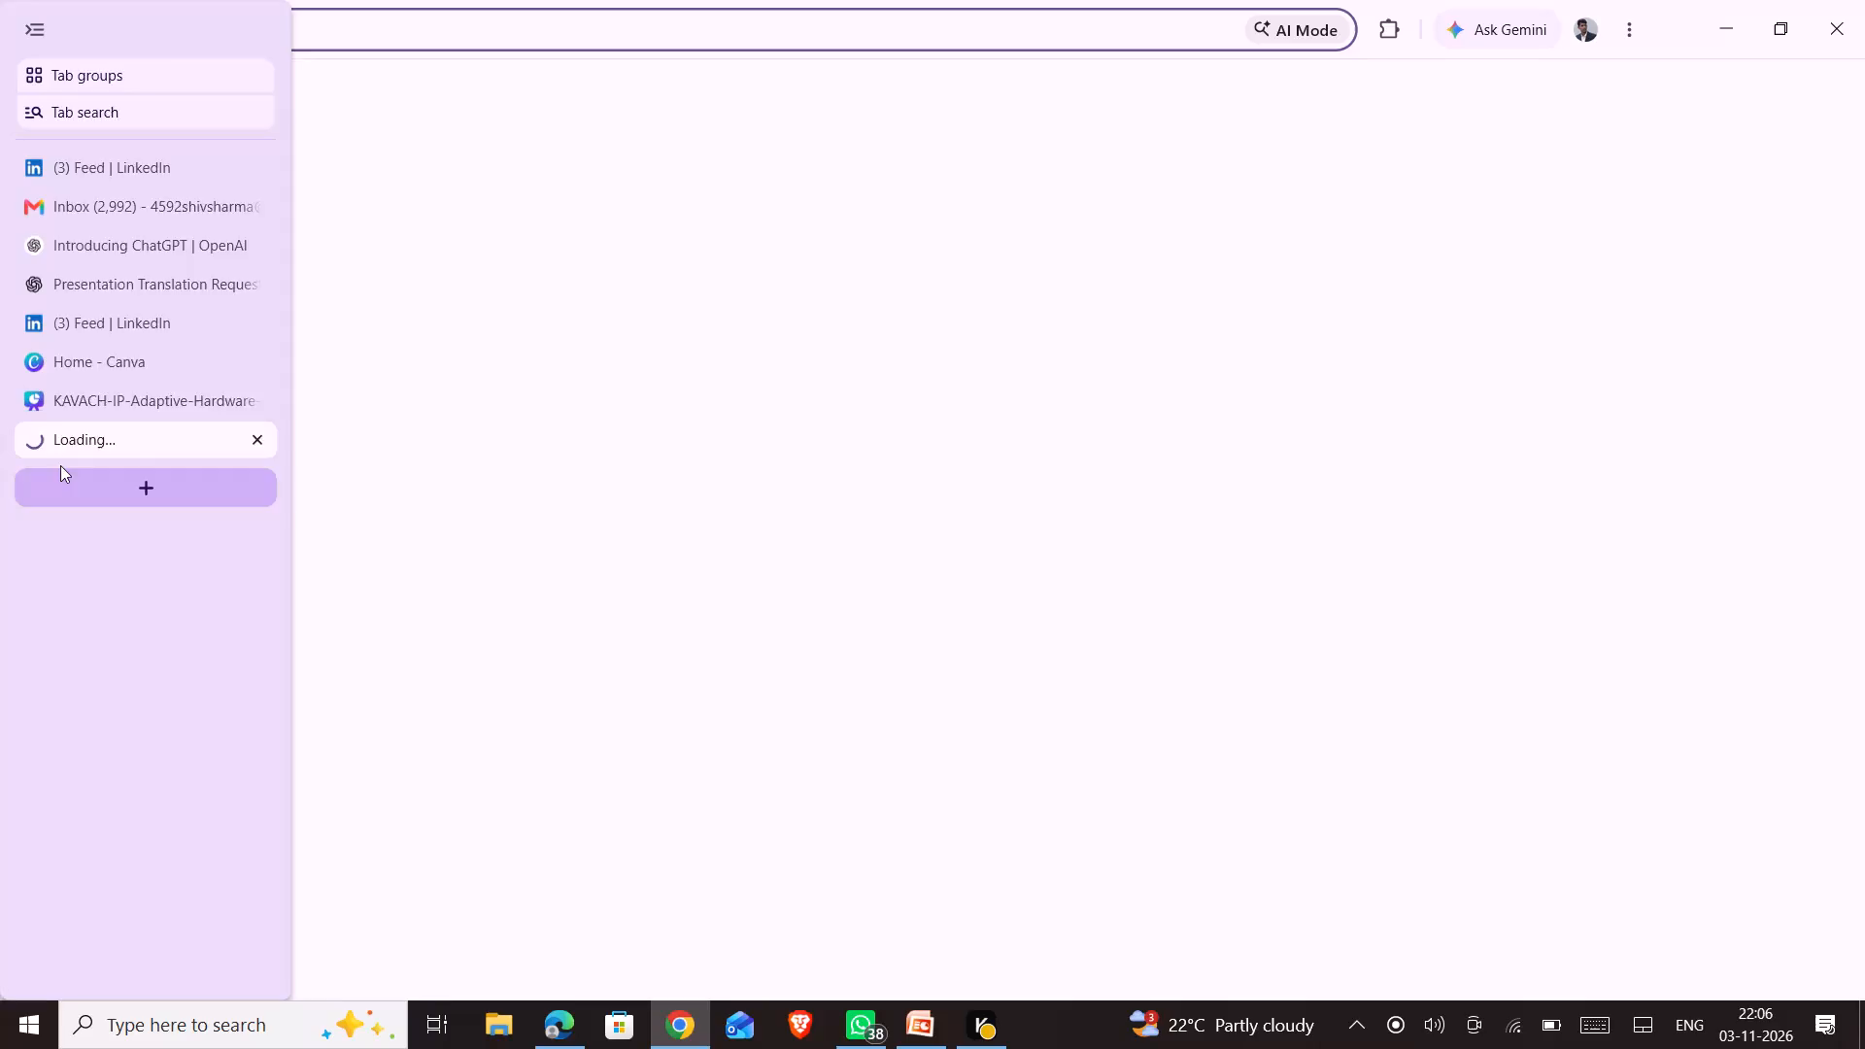
Open the copied canva.link design link in the new browser tab.
ctrl+click(534, 37)
key(ctrl+v)
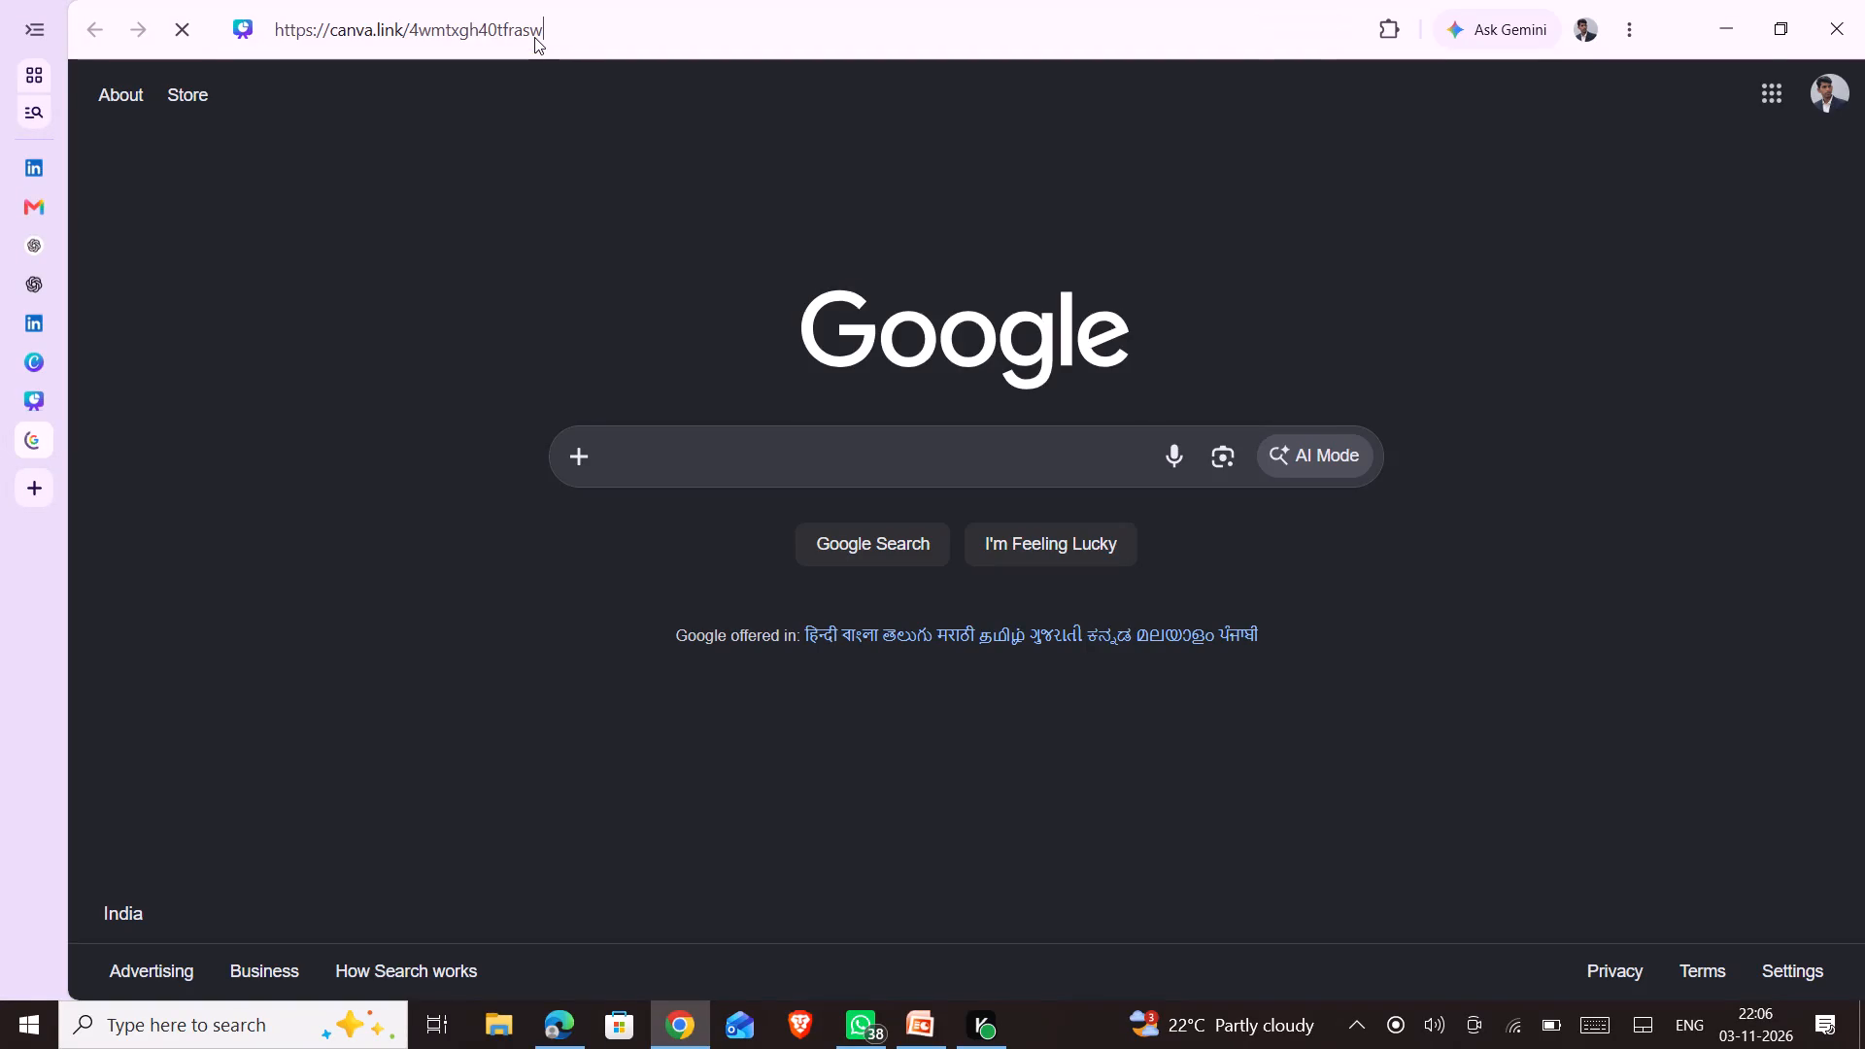
key(Return)
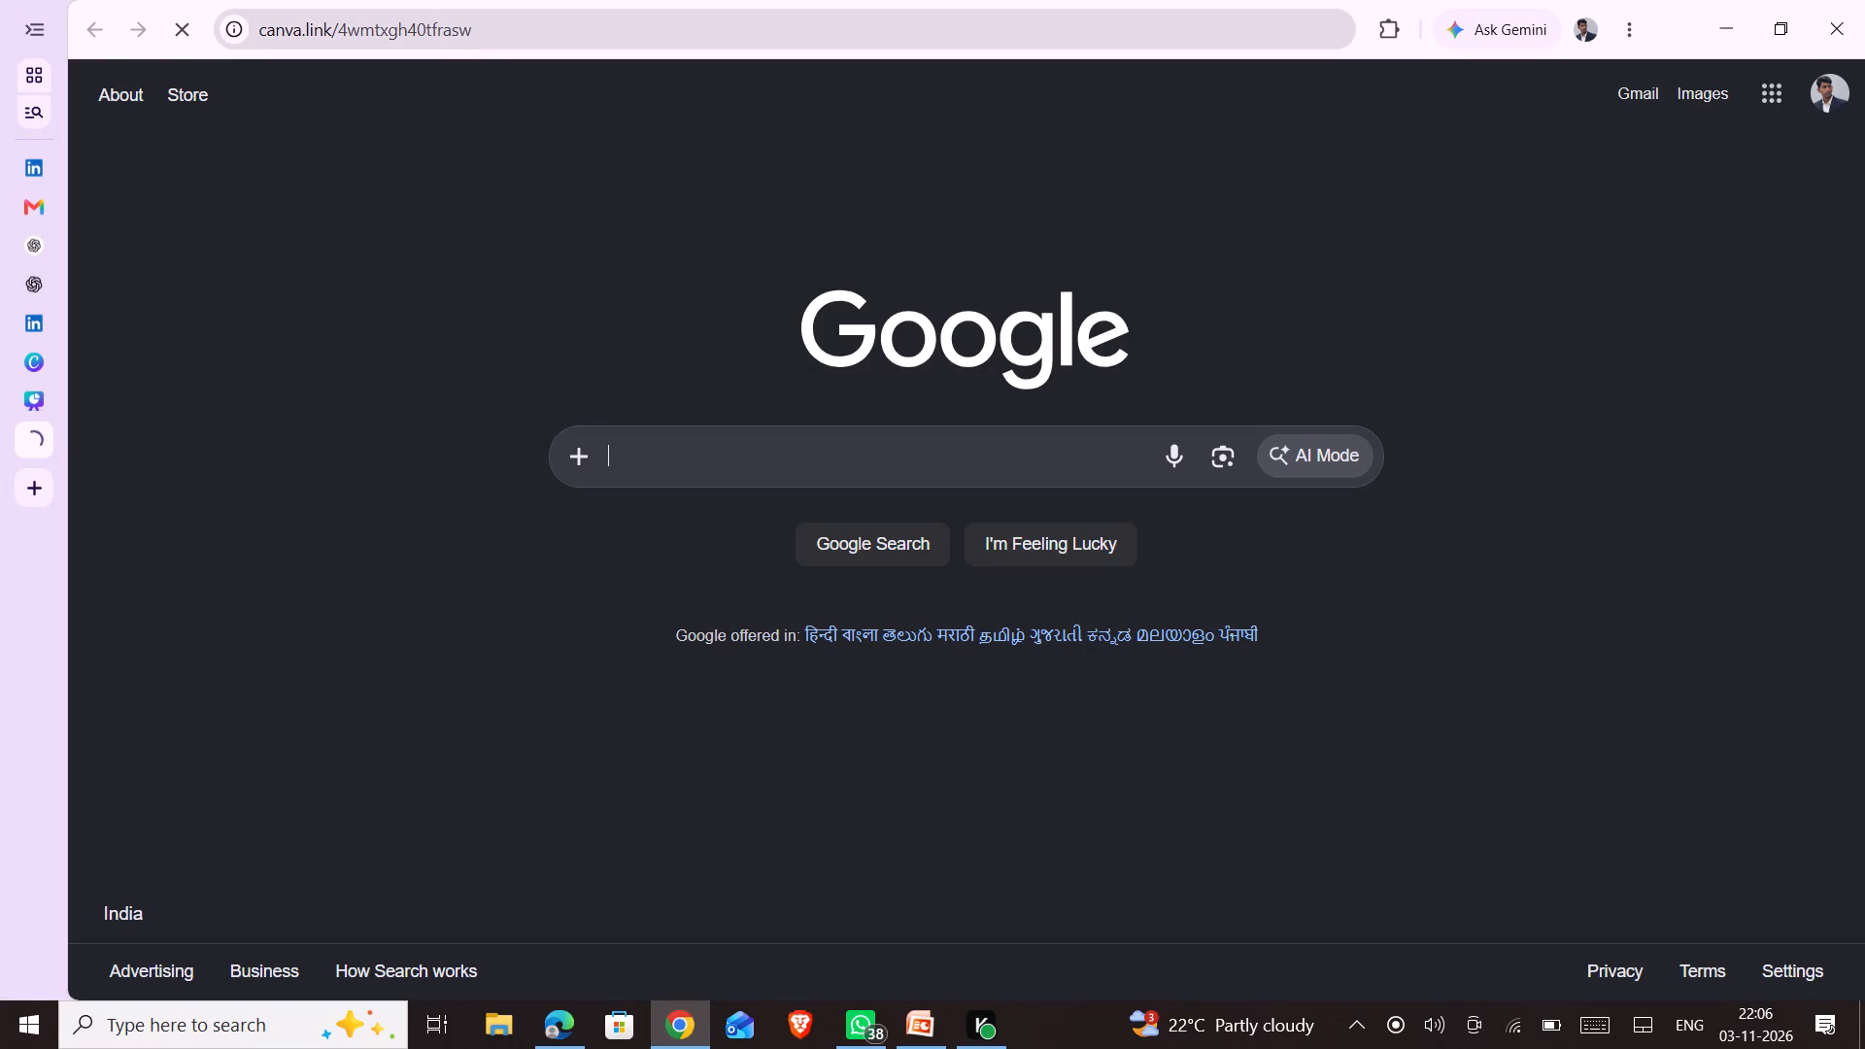
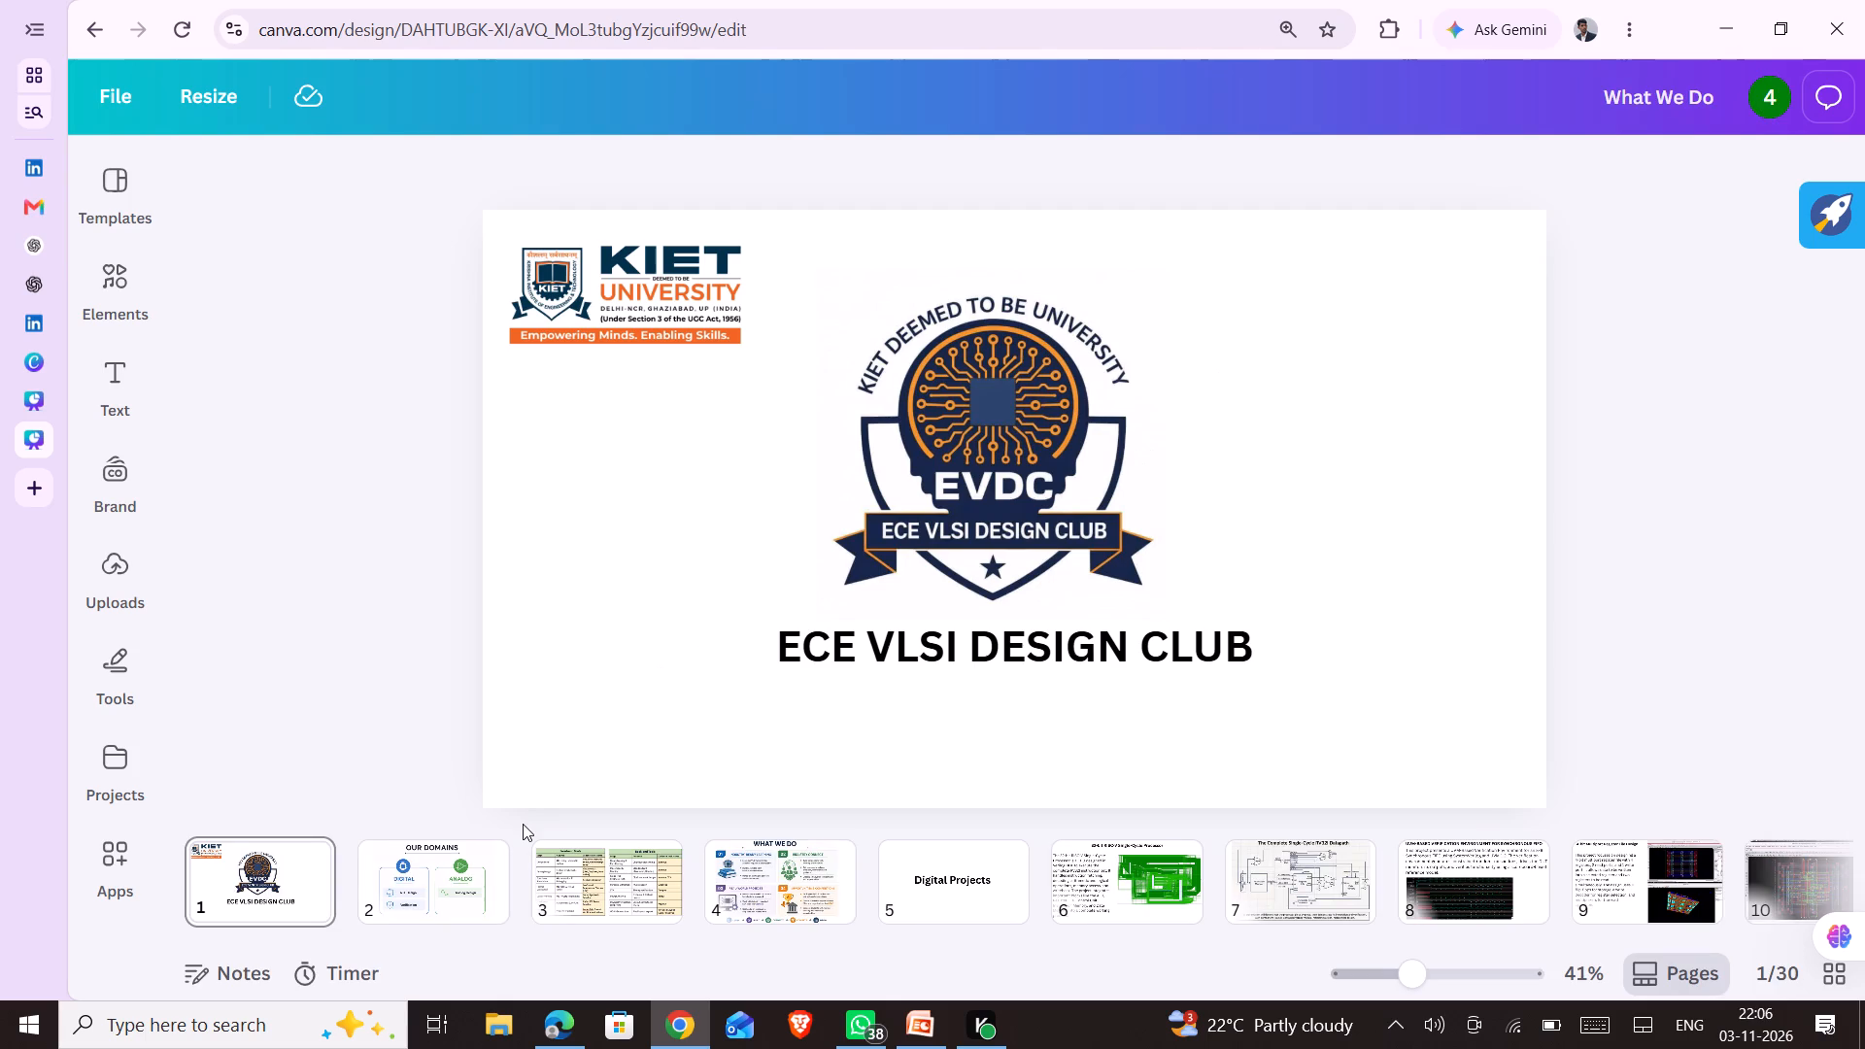
Look through the digital project slides on pages 6 to 10, from the RISC-V processor to the register file layout.
click(1145, 896)
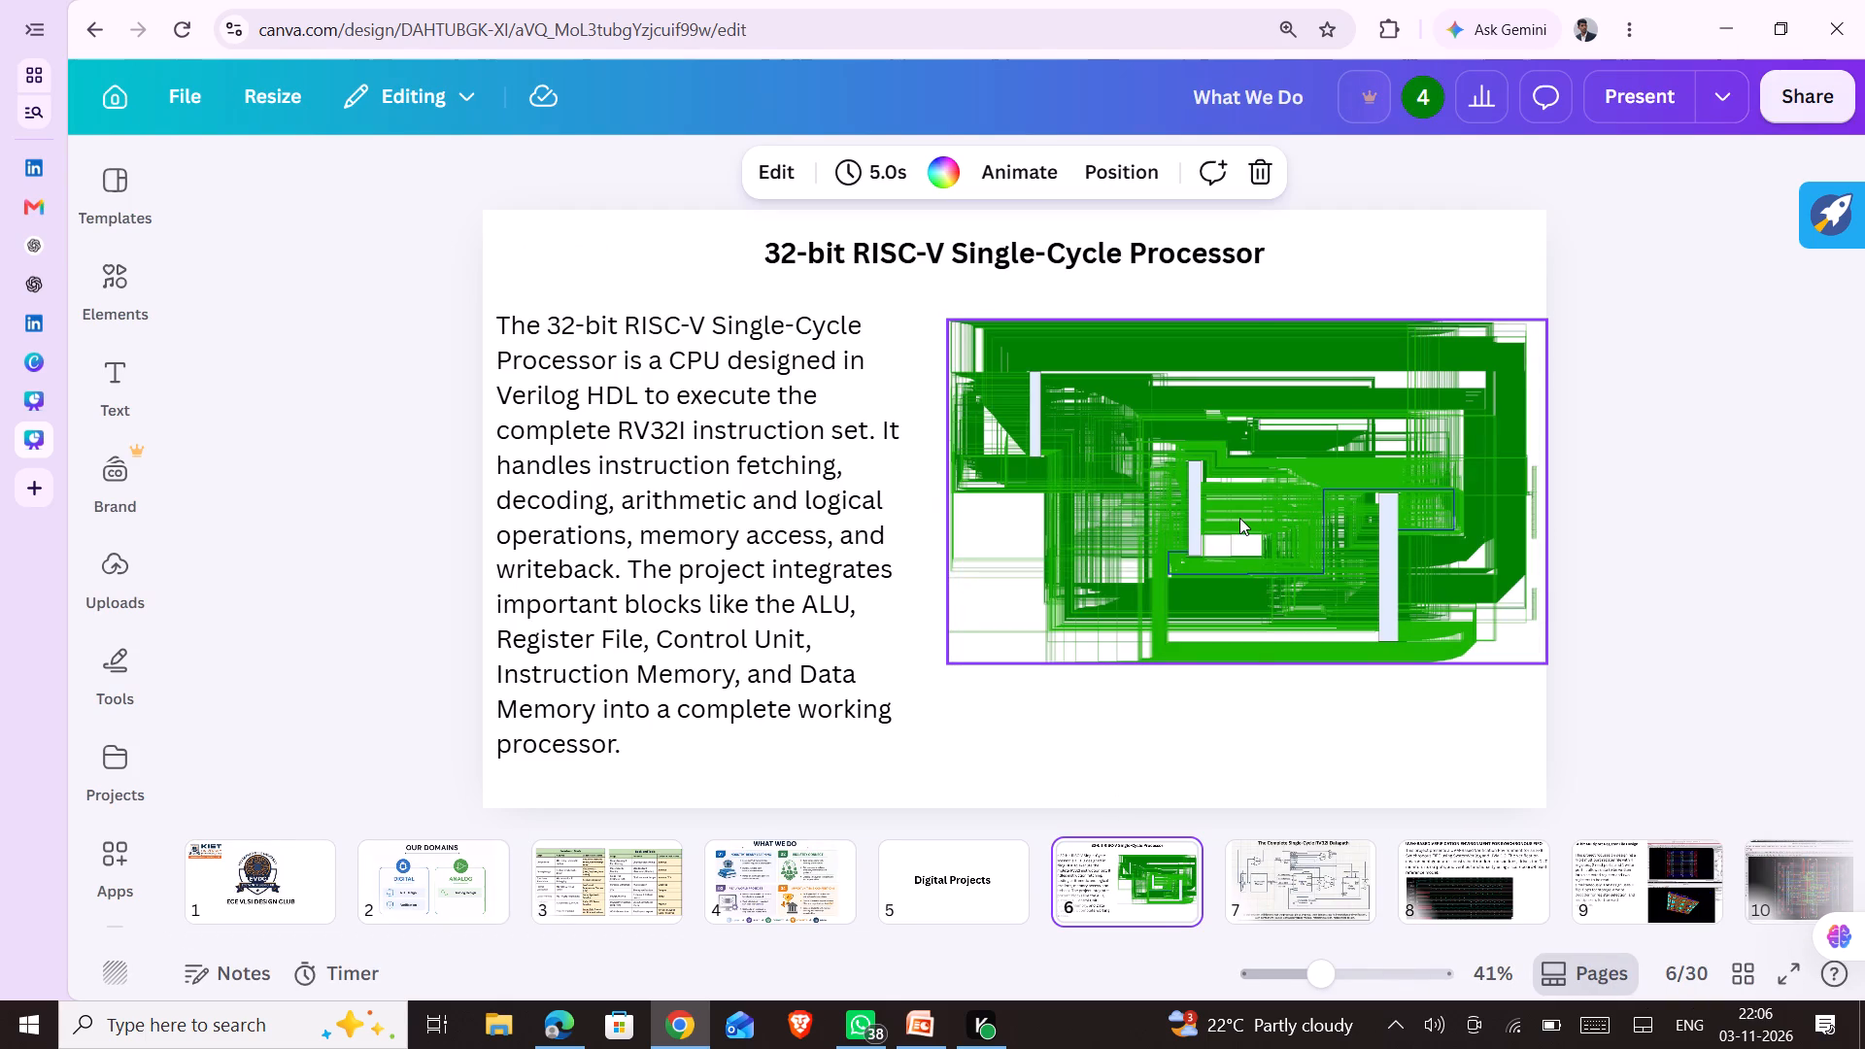
click(1239, 518)
click(1121, 465)
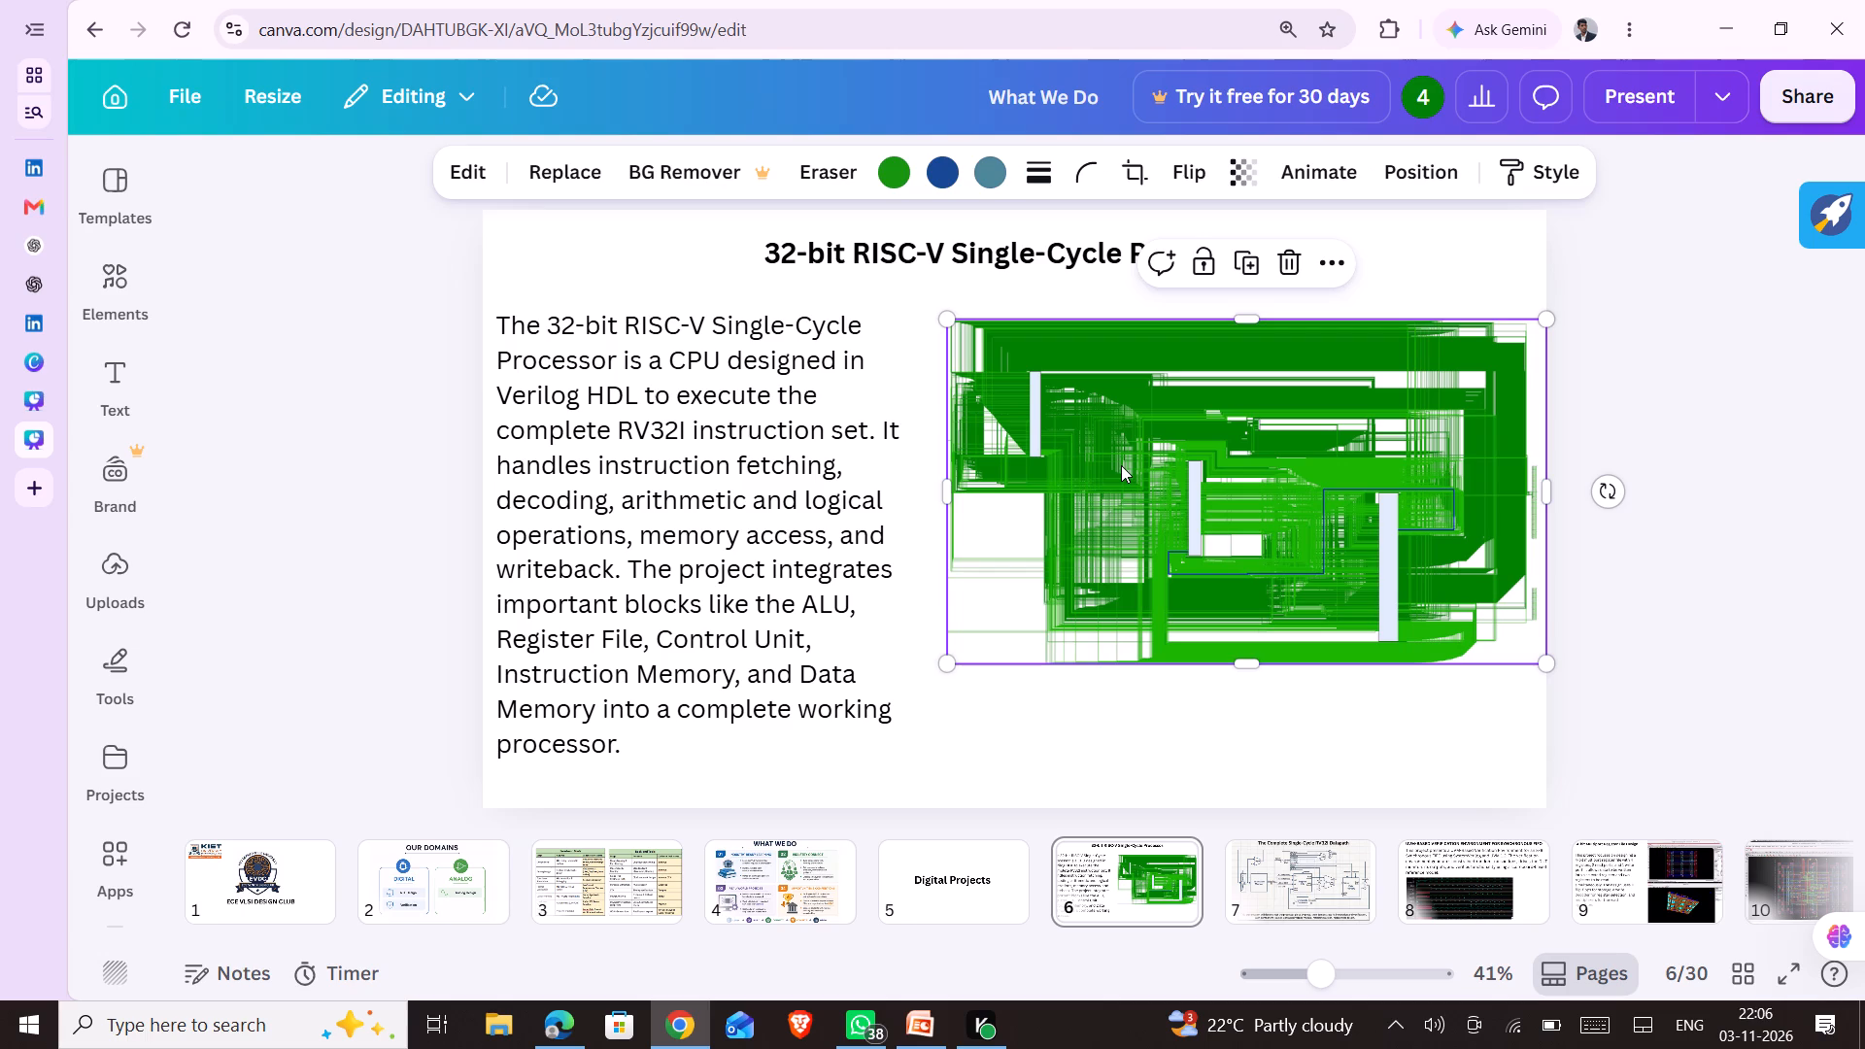
click(1267, 901)
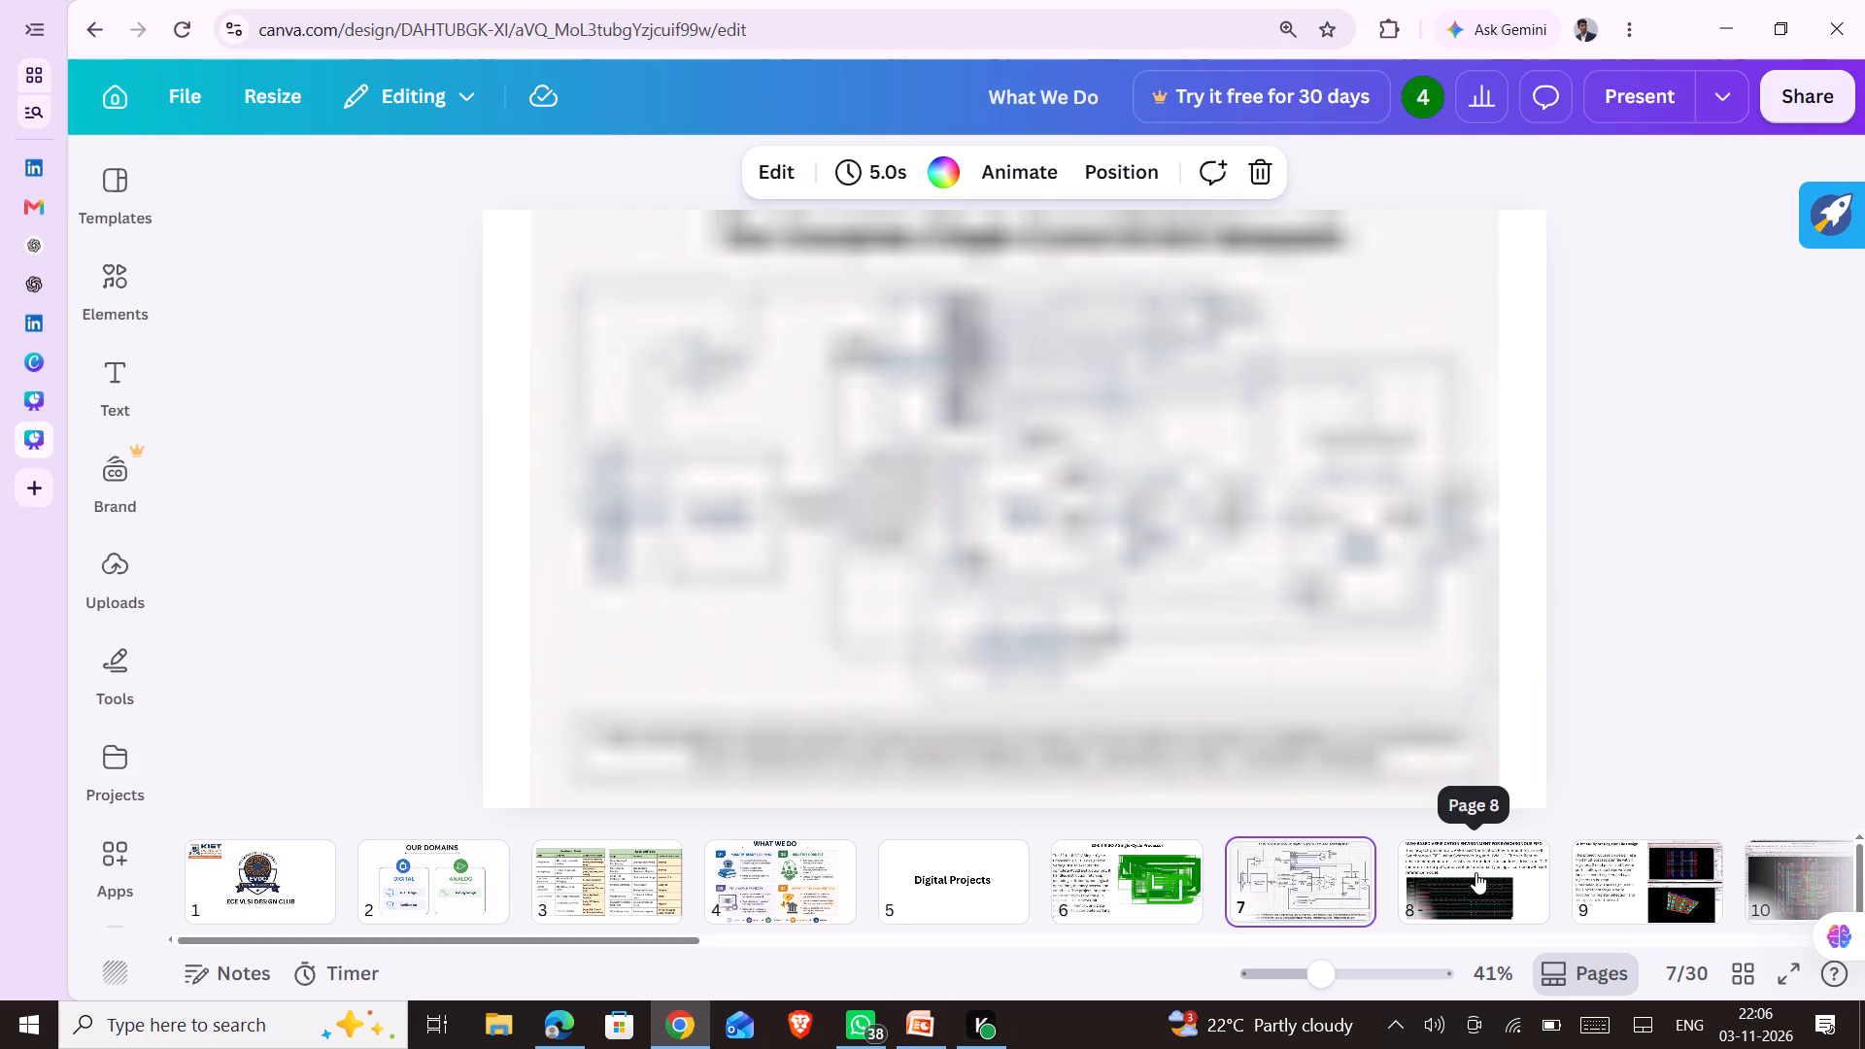
click(1475, 872)
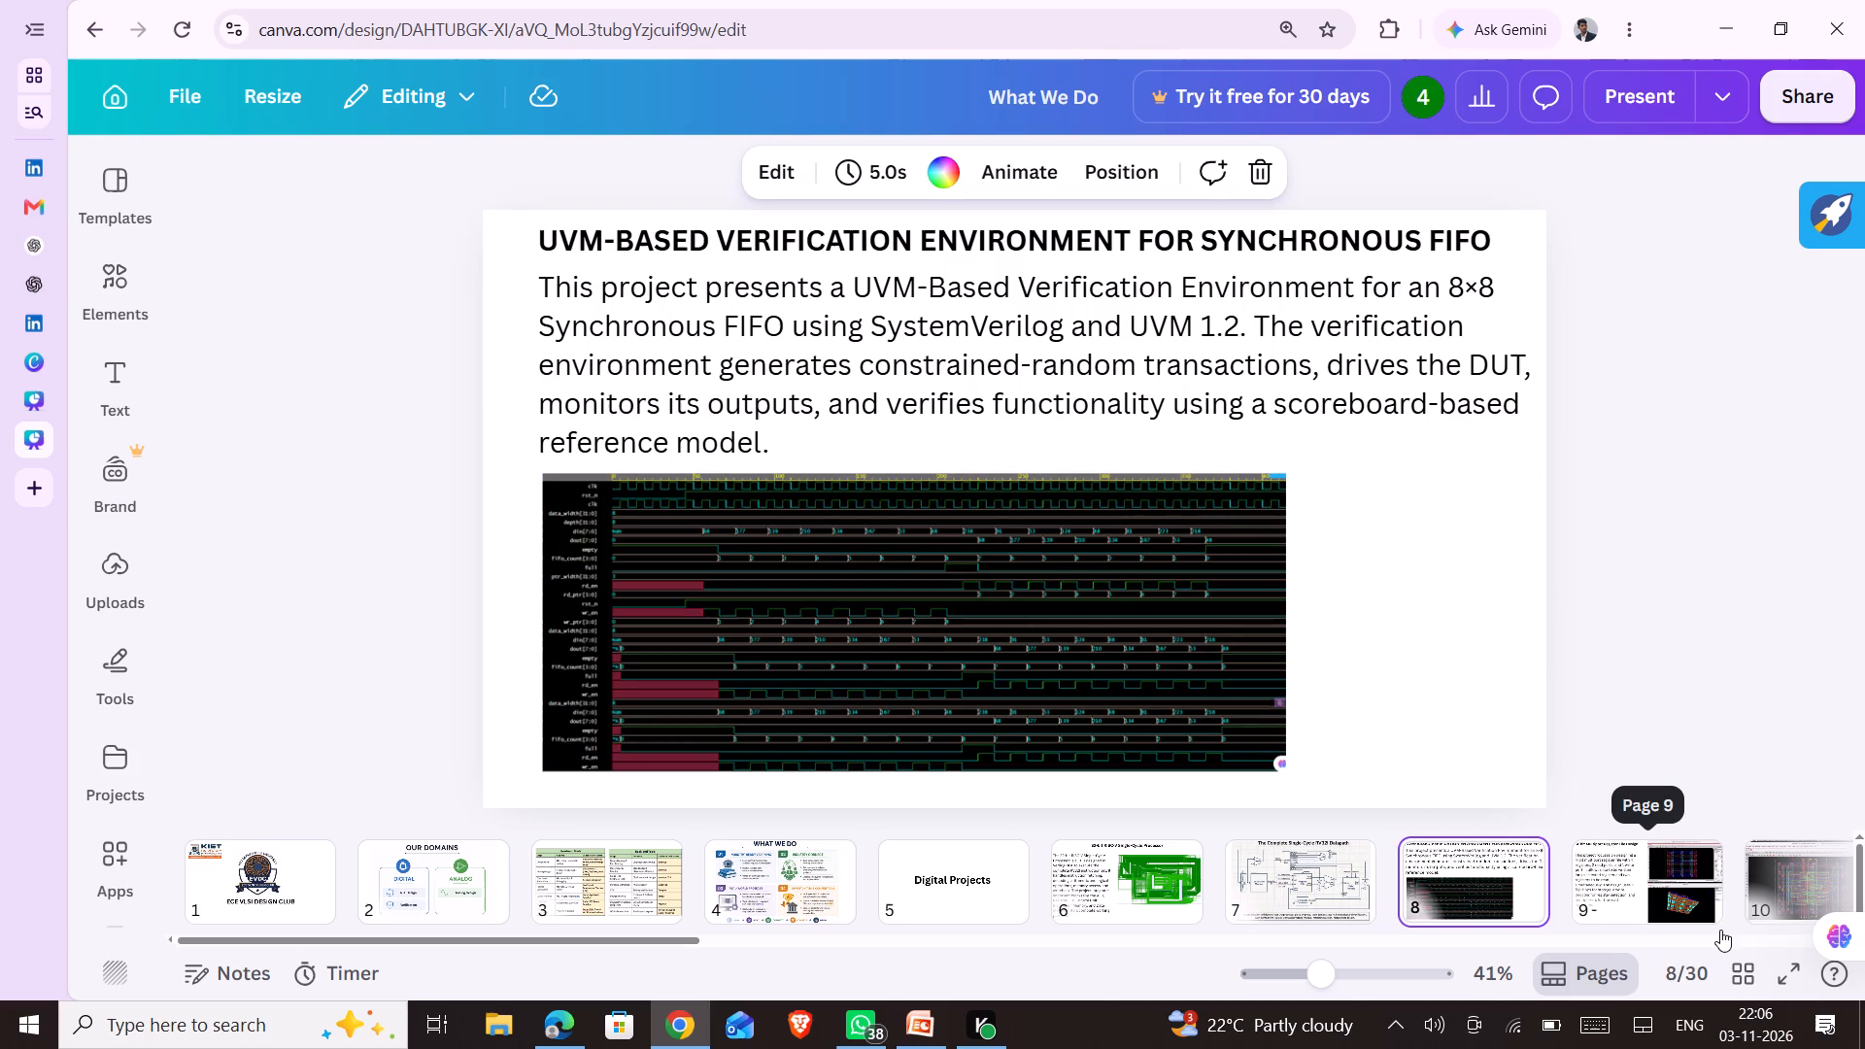
click(1686, 911)
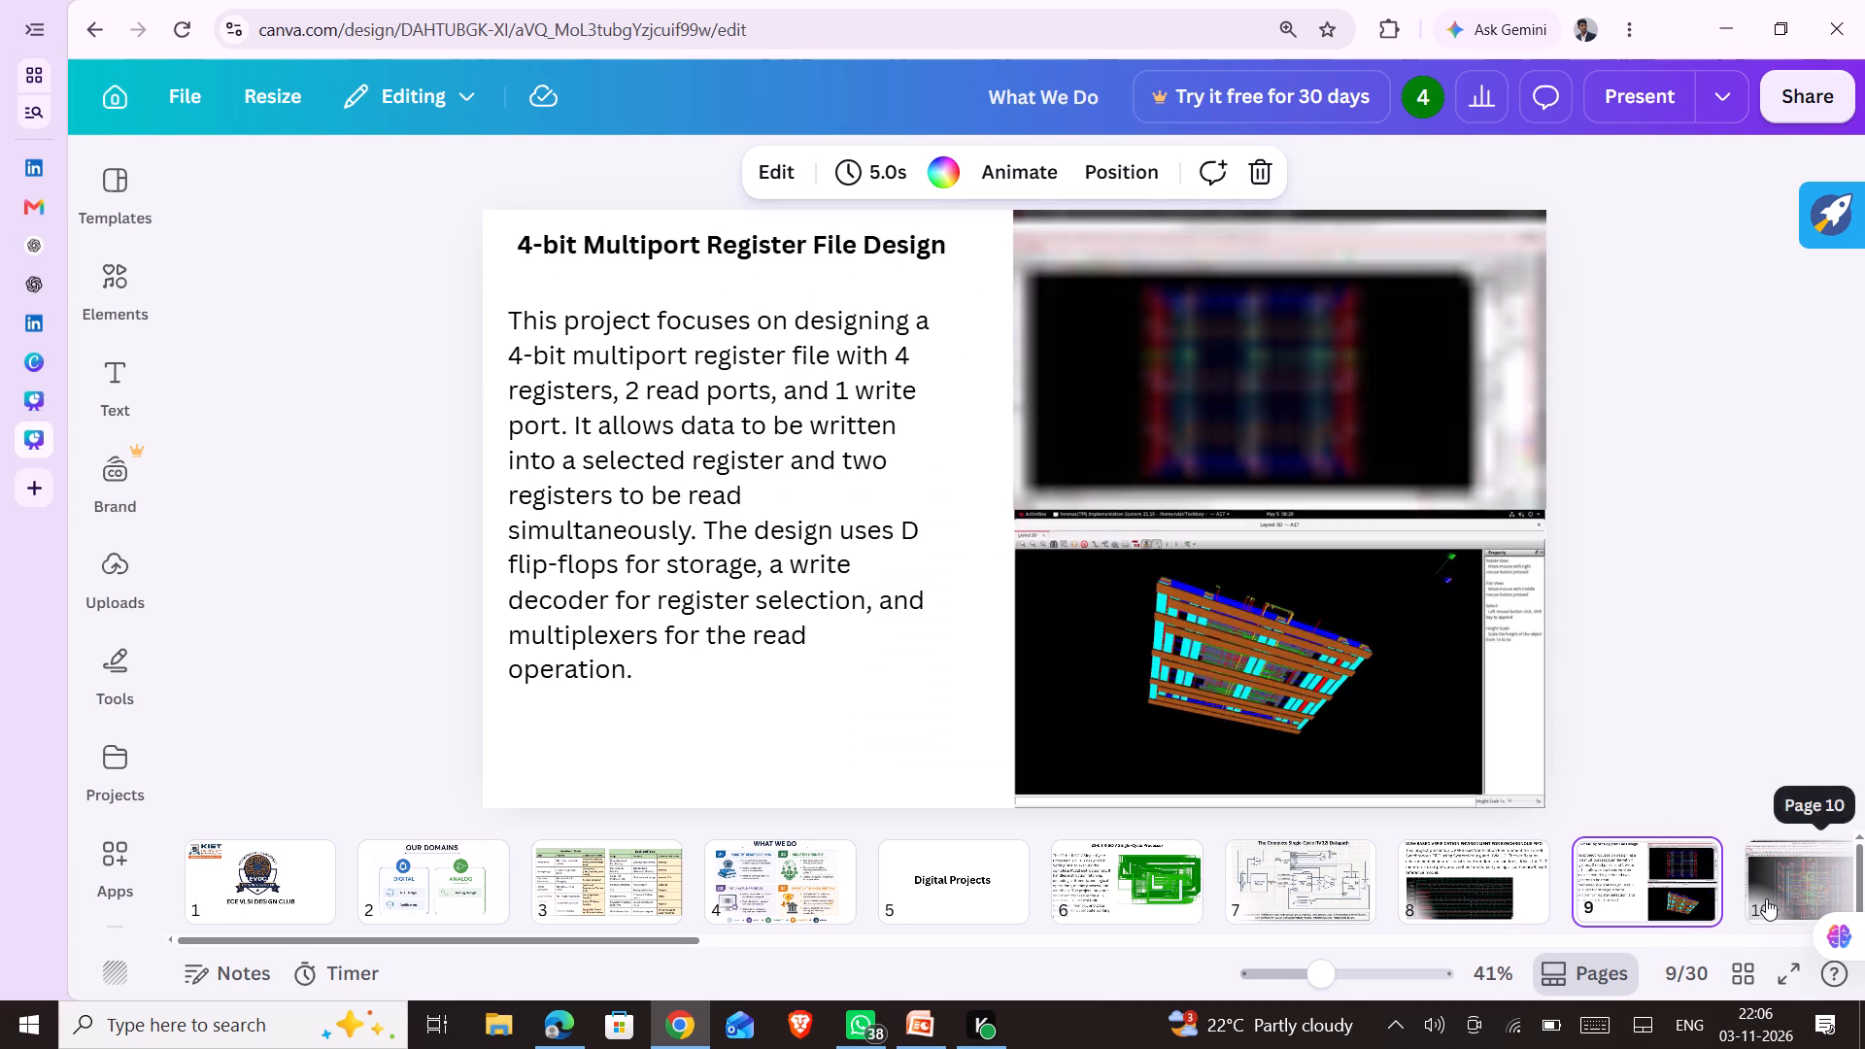
click(1766, 898)
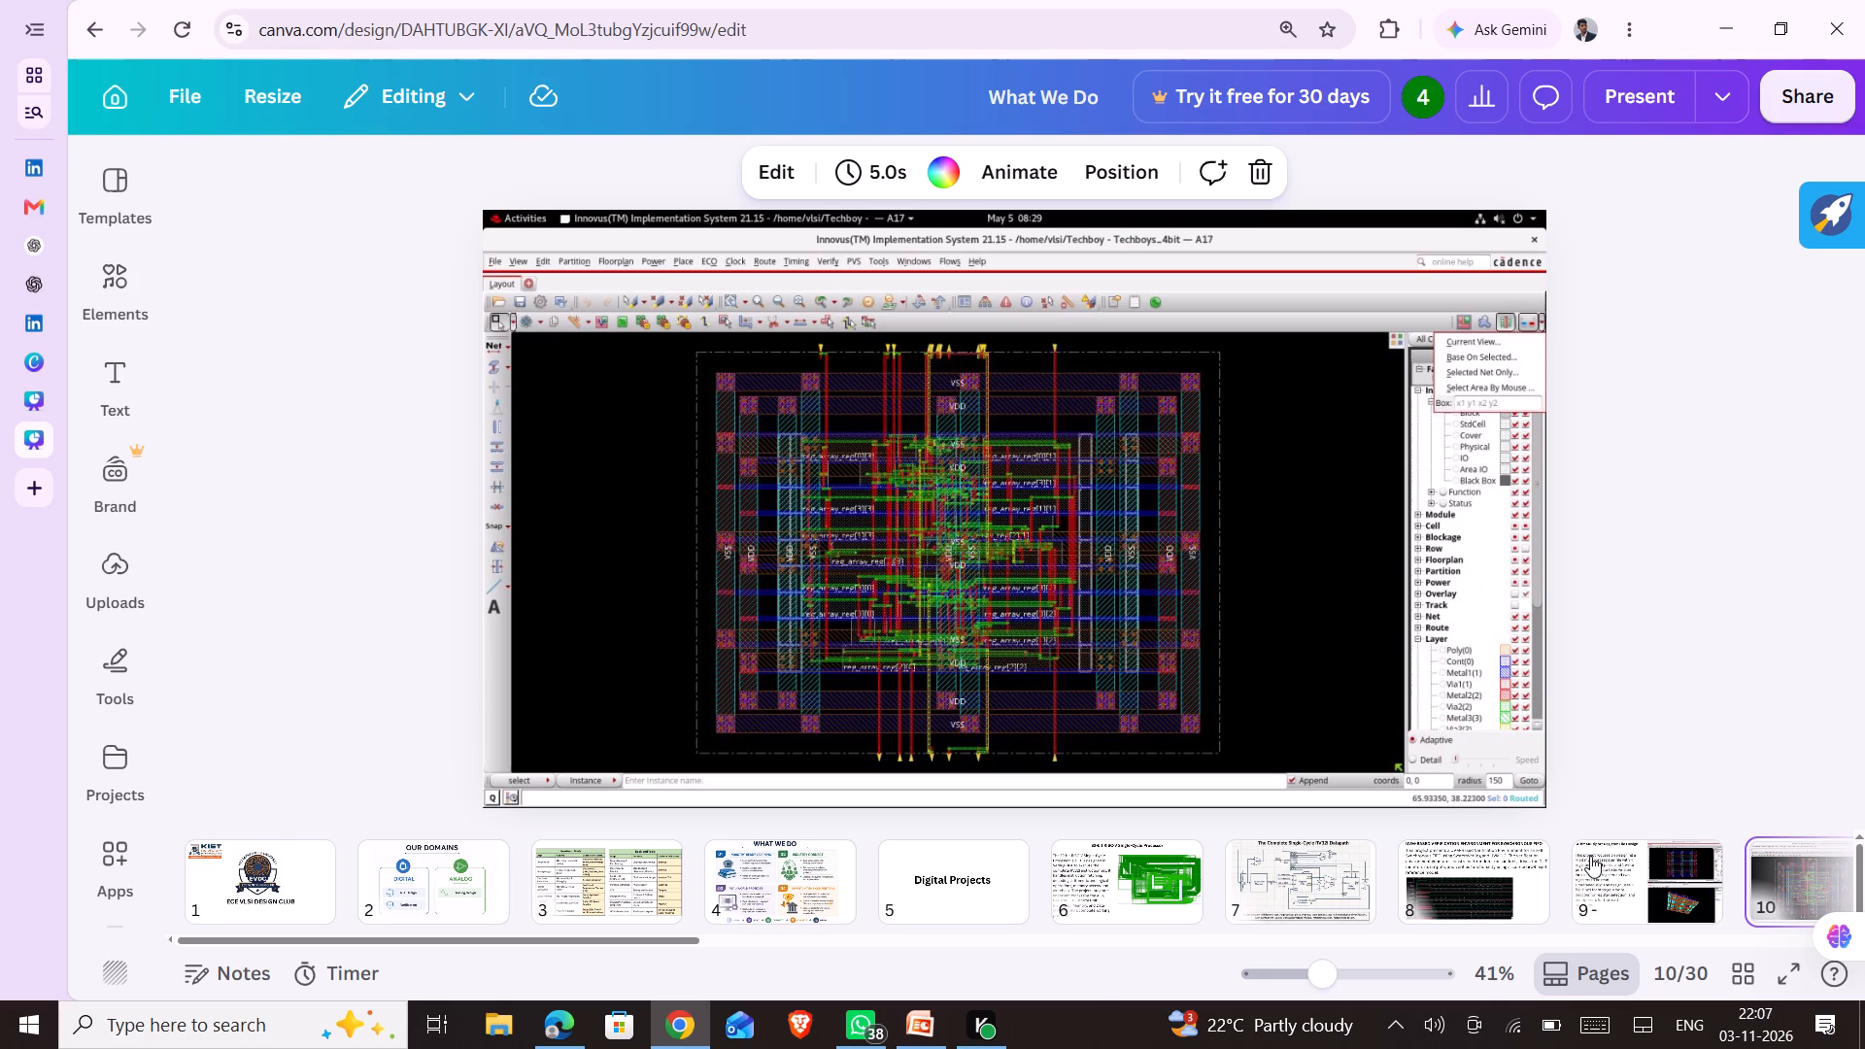
Re-examine the digital project slides on pages 5 to 9, finishing on the circuit image of the 32-bit RISC-V Single-Cycle Processor slide.
click(1523, 878)
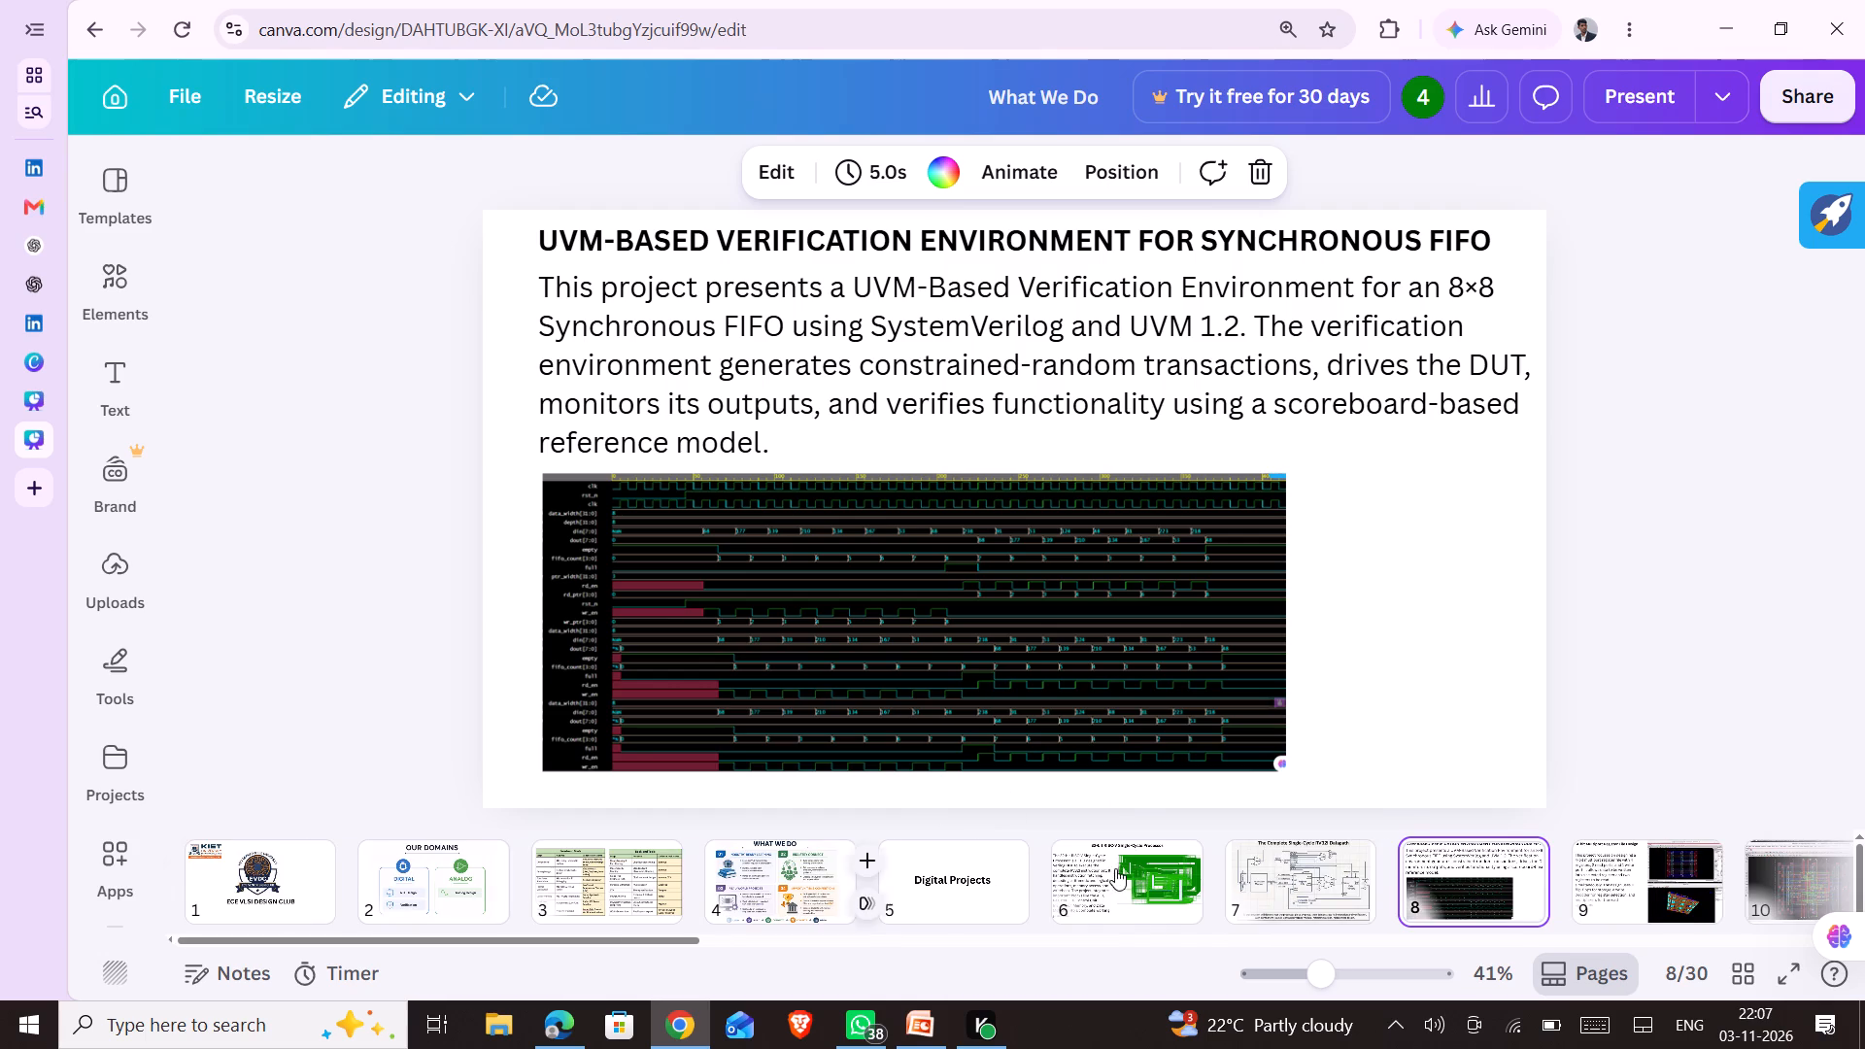
click(1115, 868)
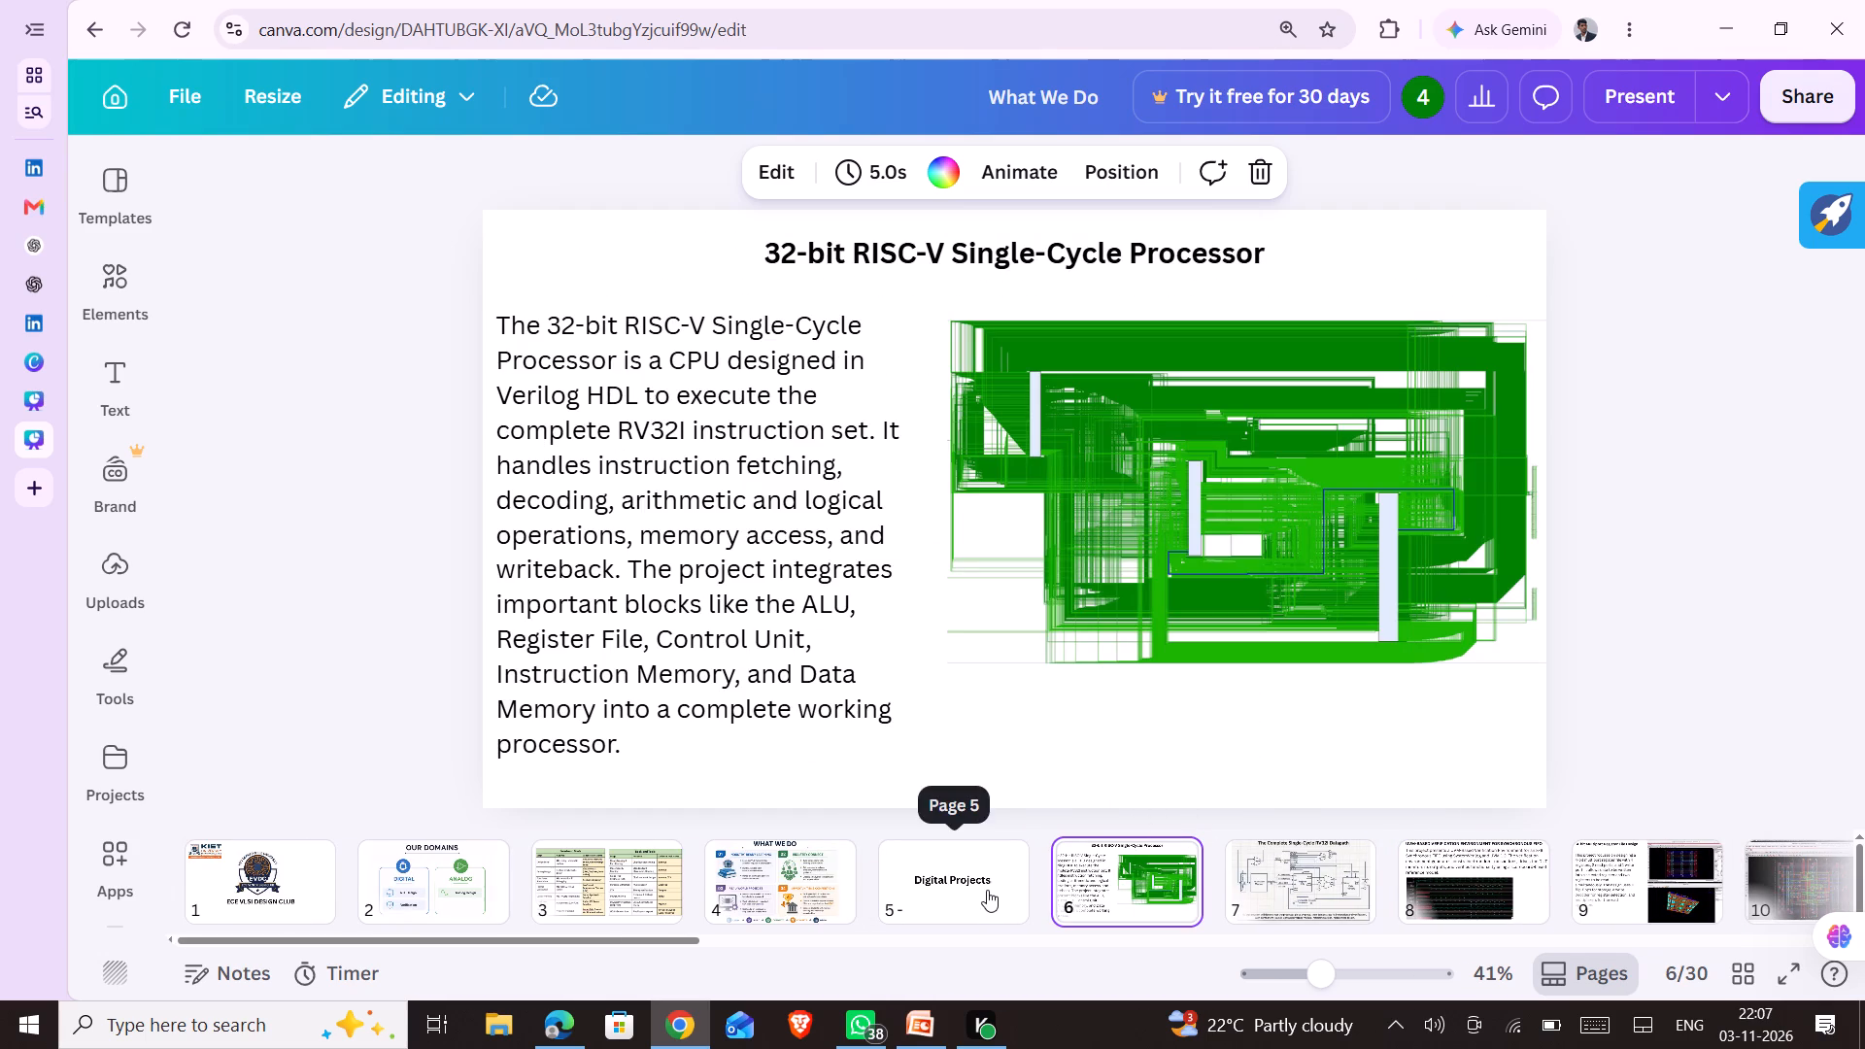
click(987, 890)
click(1142, 882)
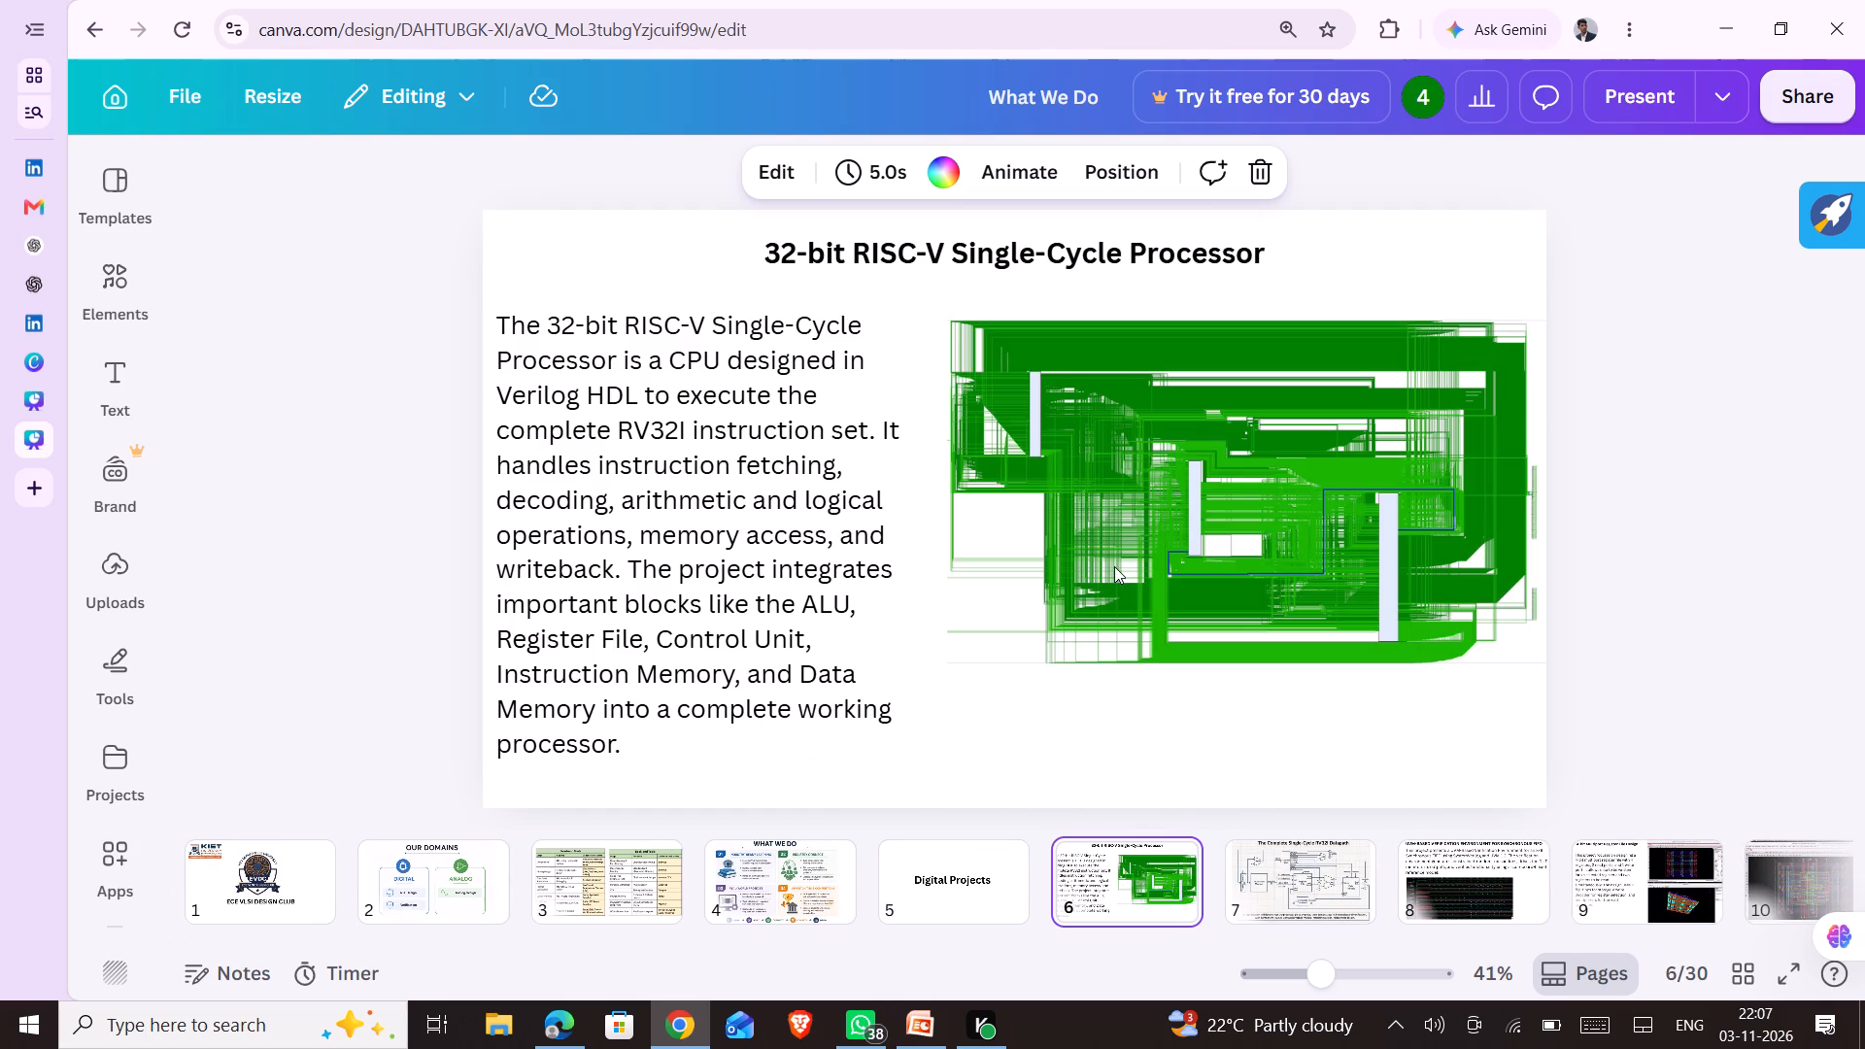
click(1114, 565)
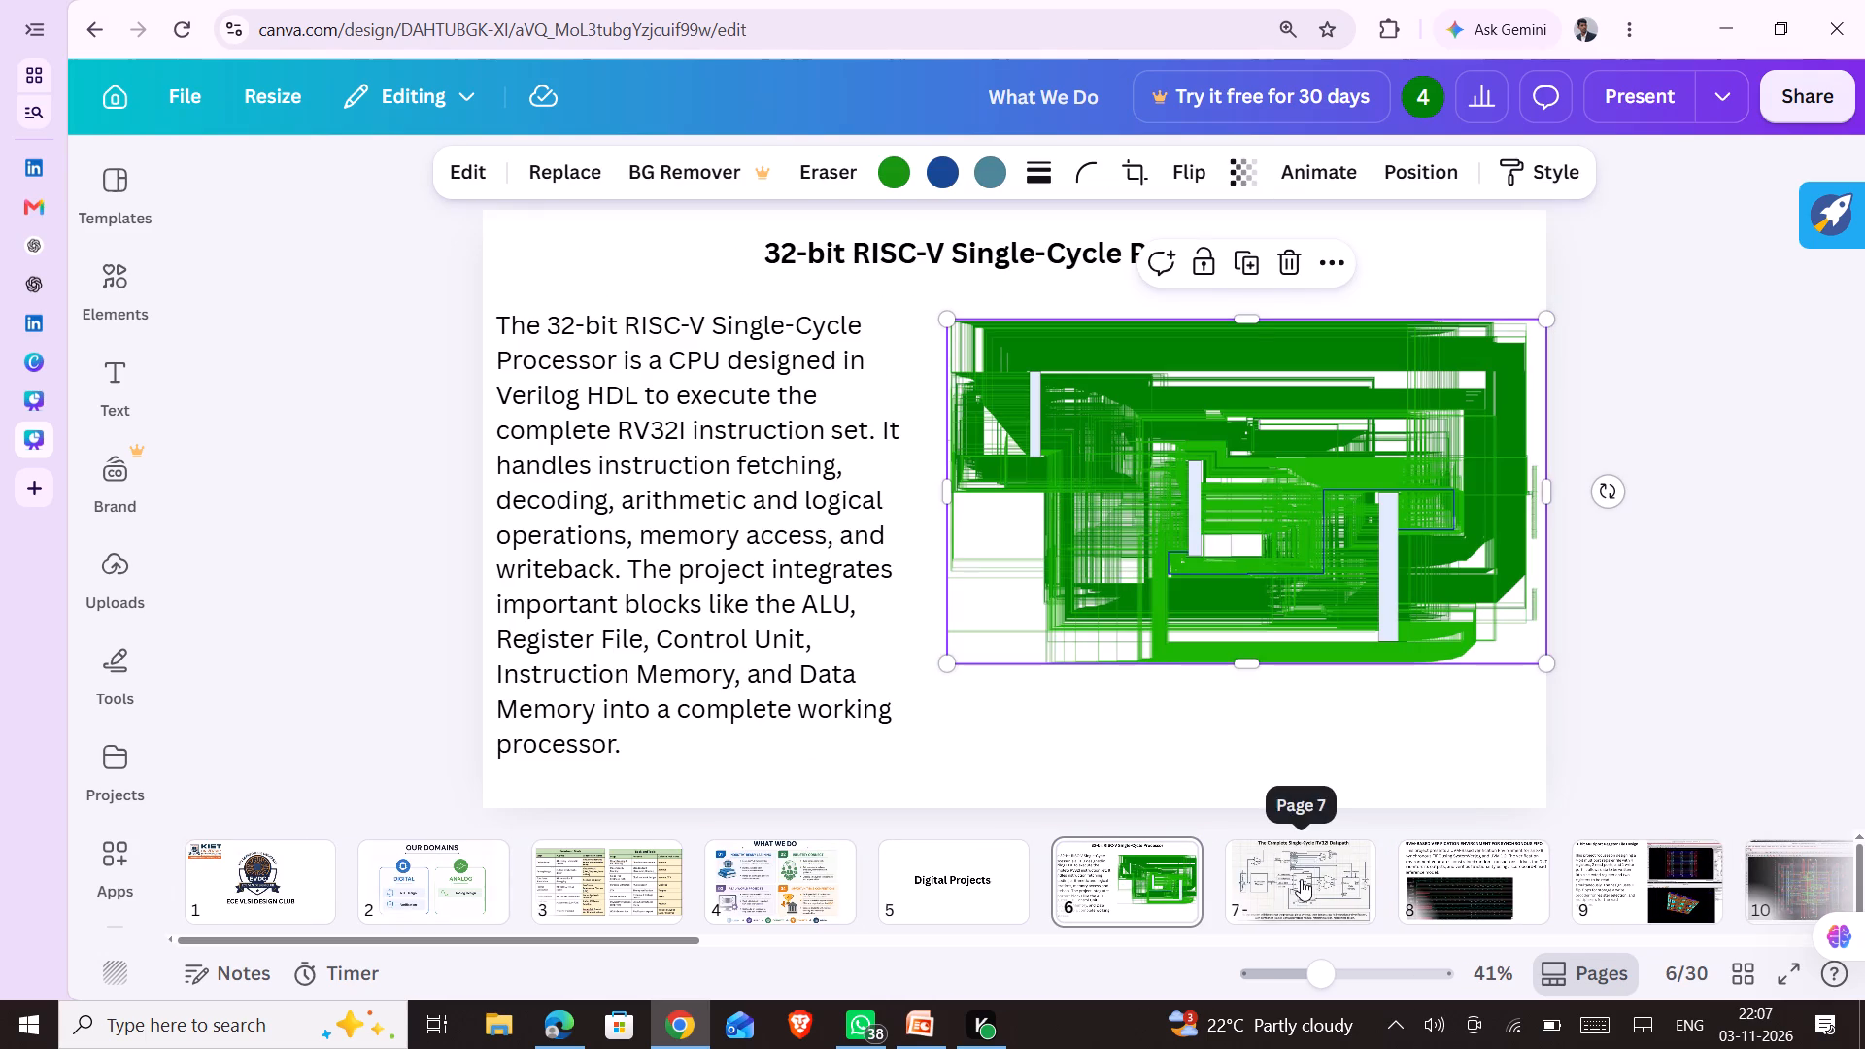
click(1301, 879)
click(1455, 915)
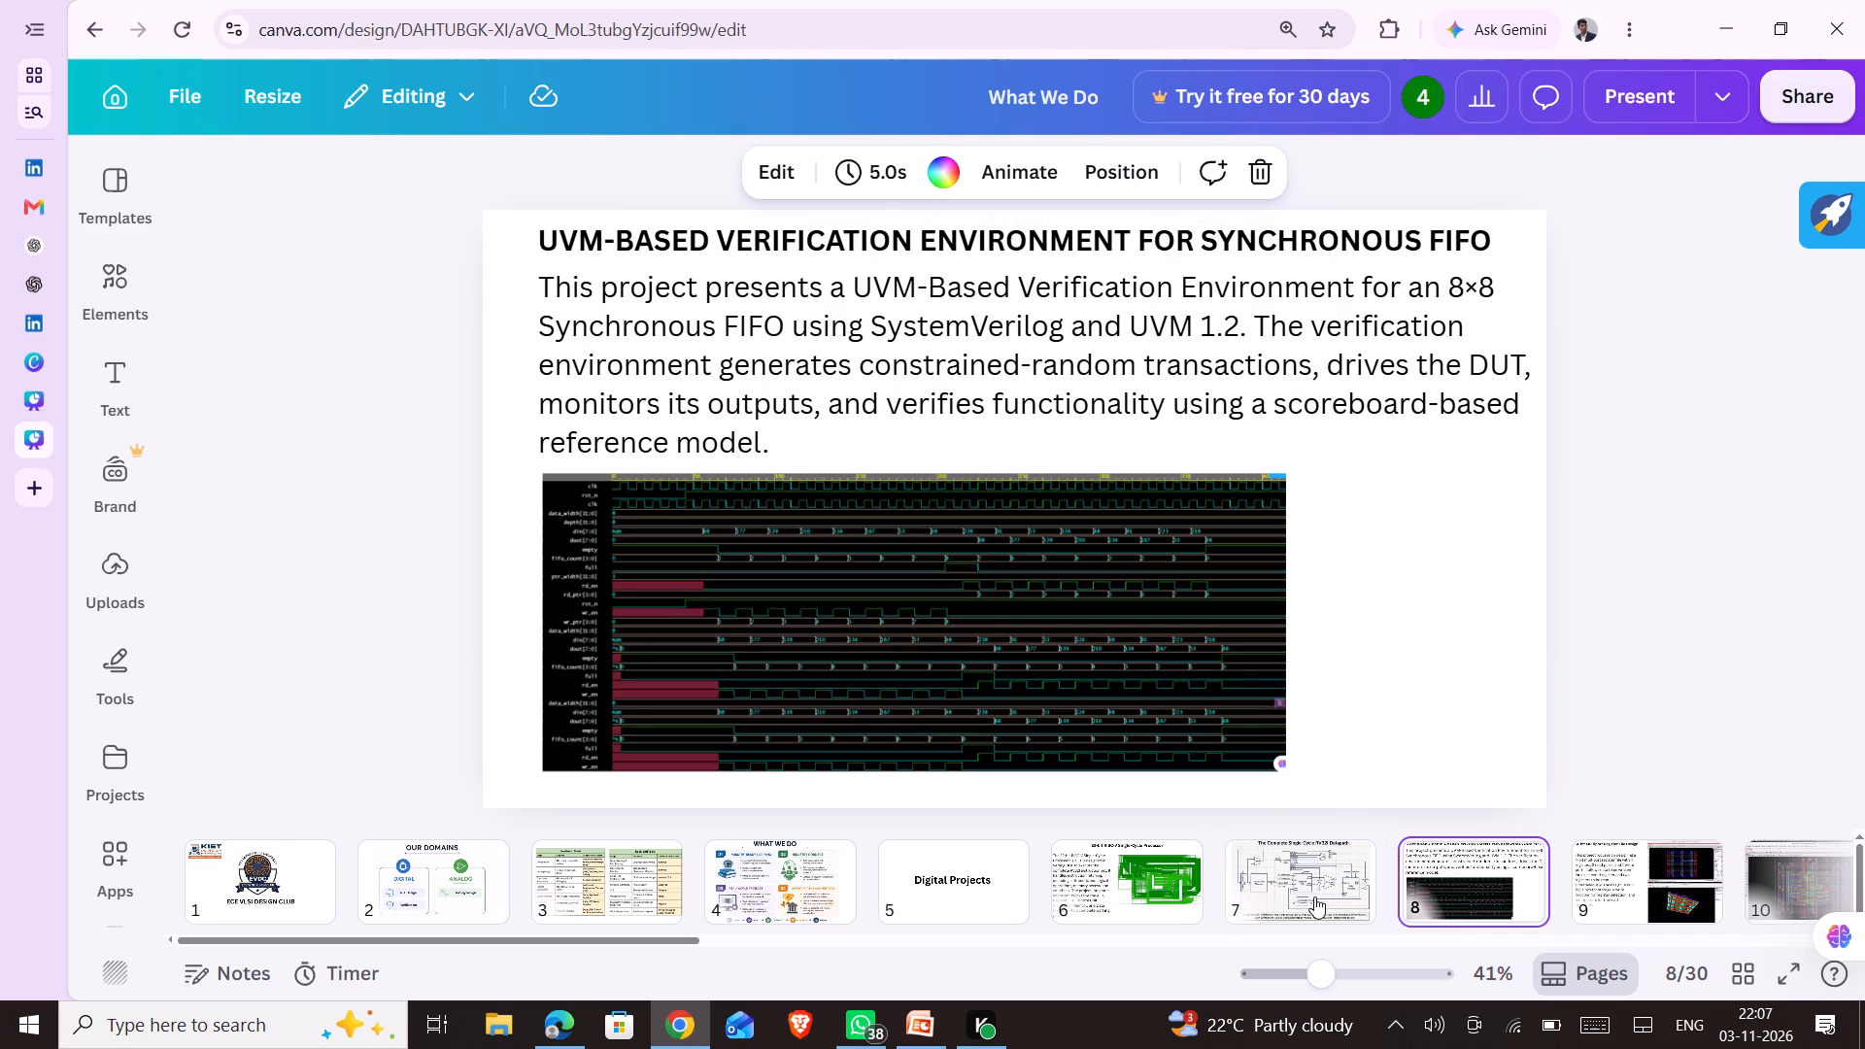
click(1314, 897)
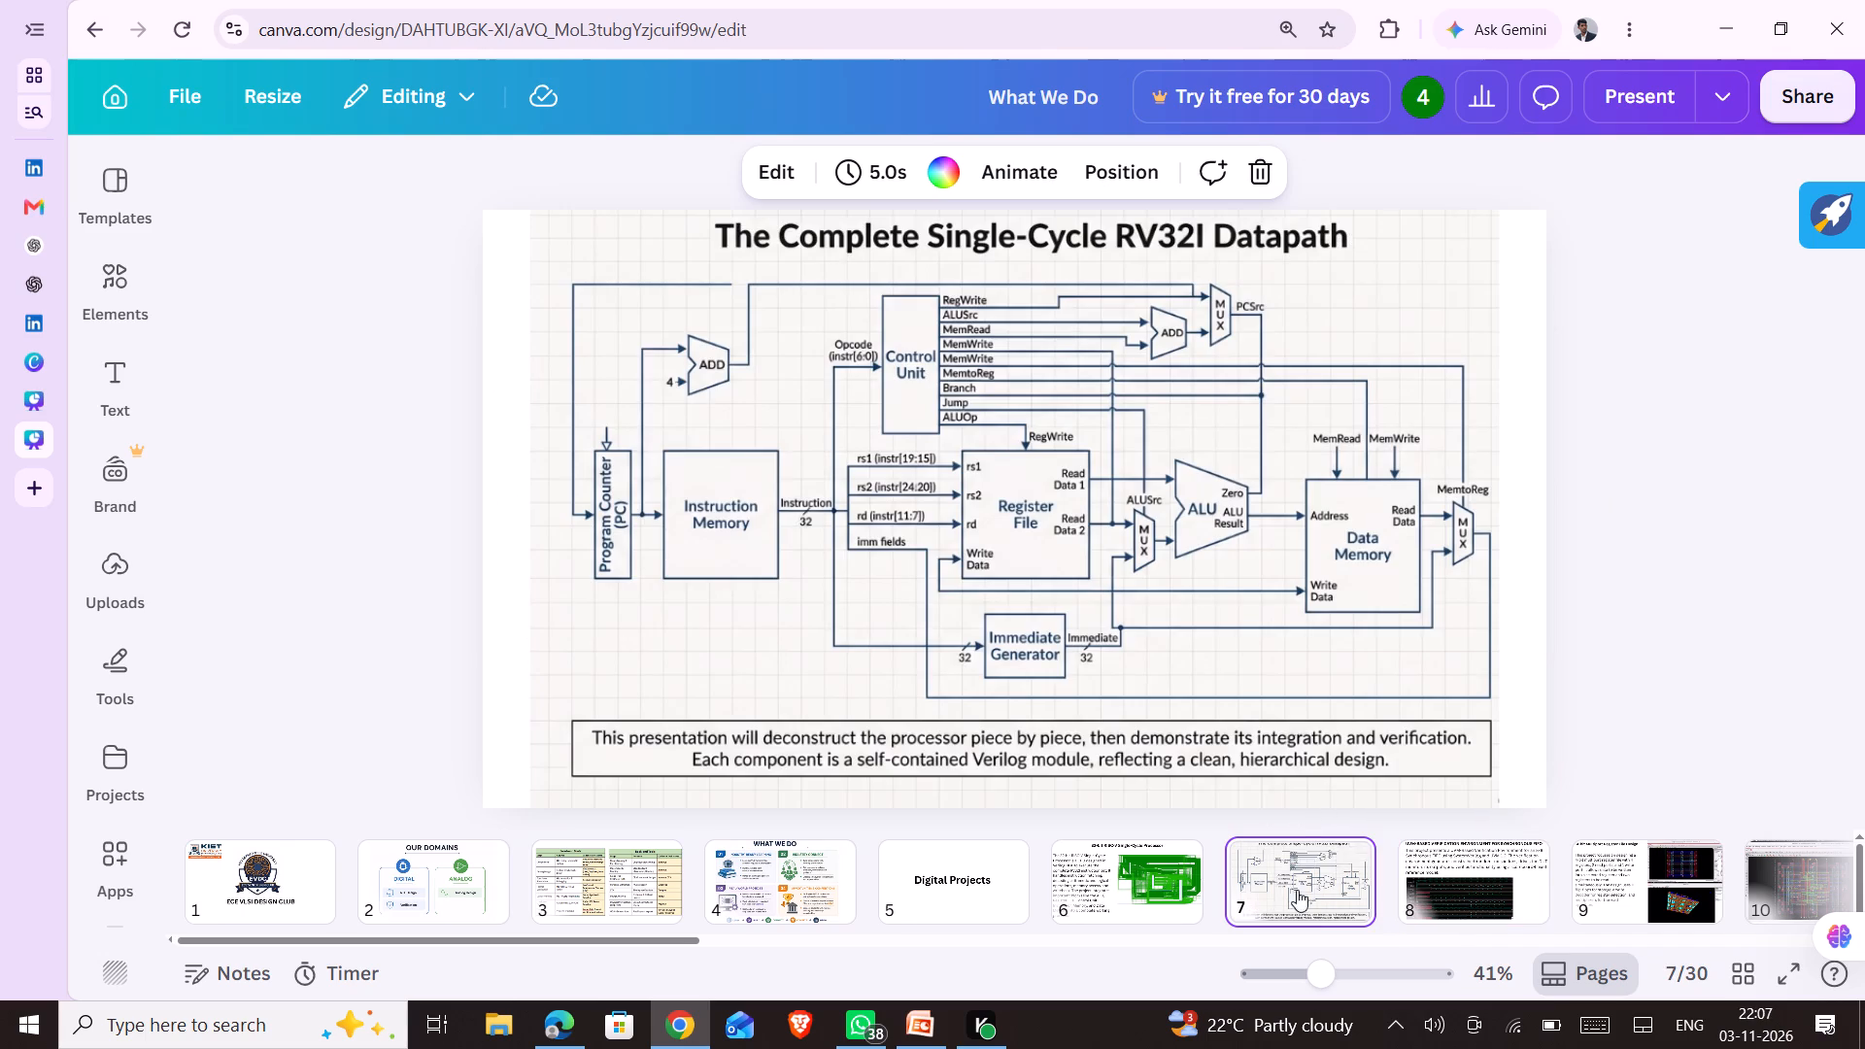
click(1497, 894)
click(1609, 897)
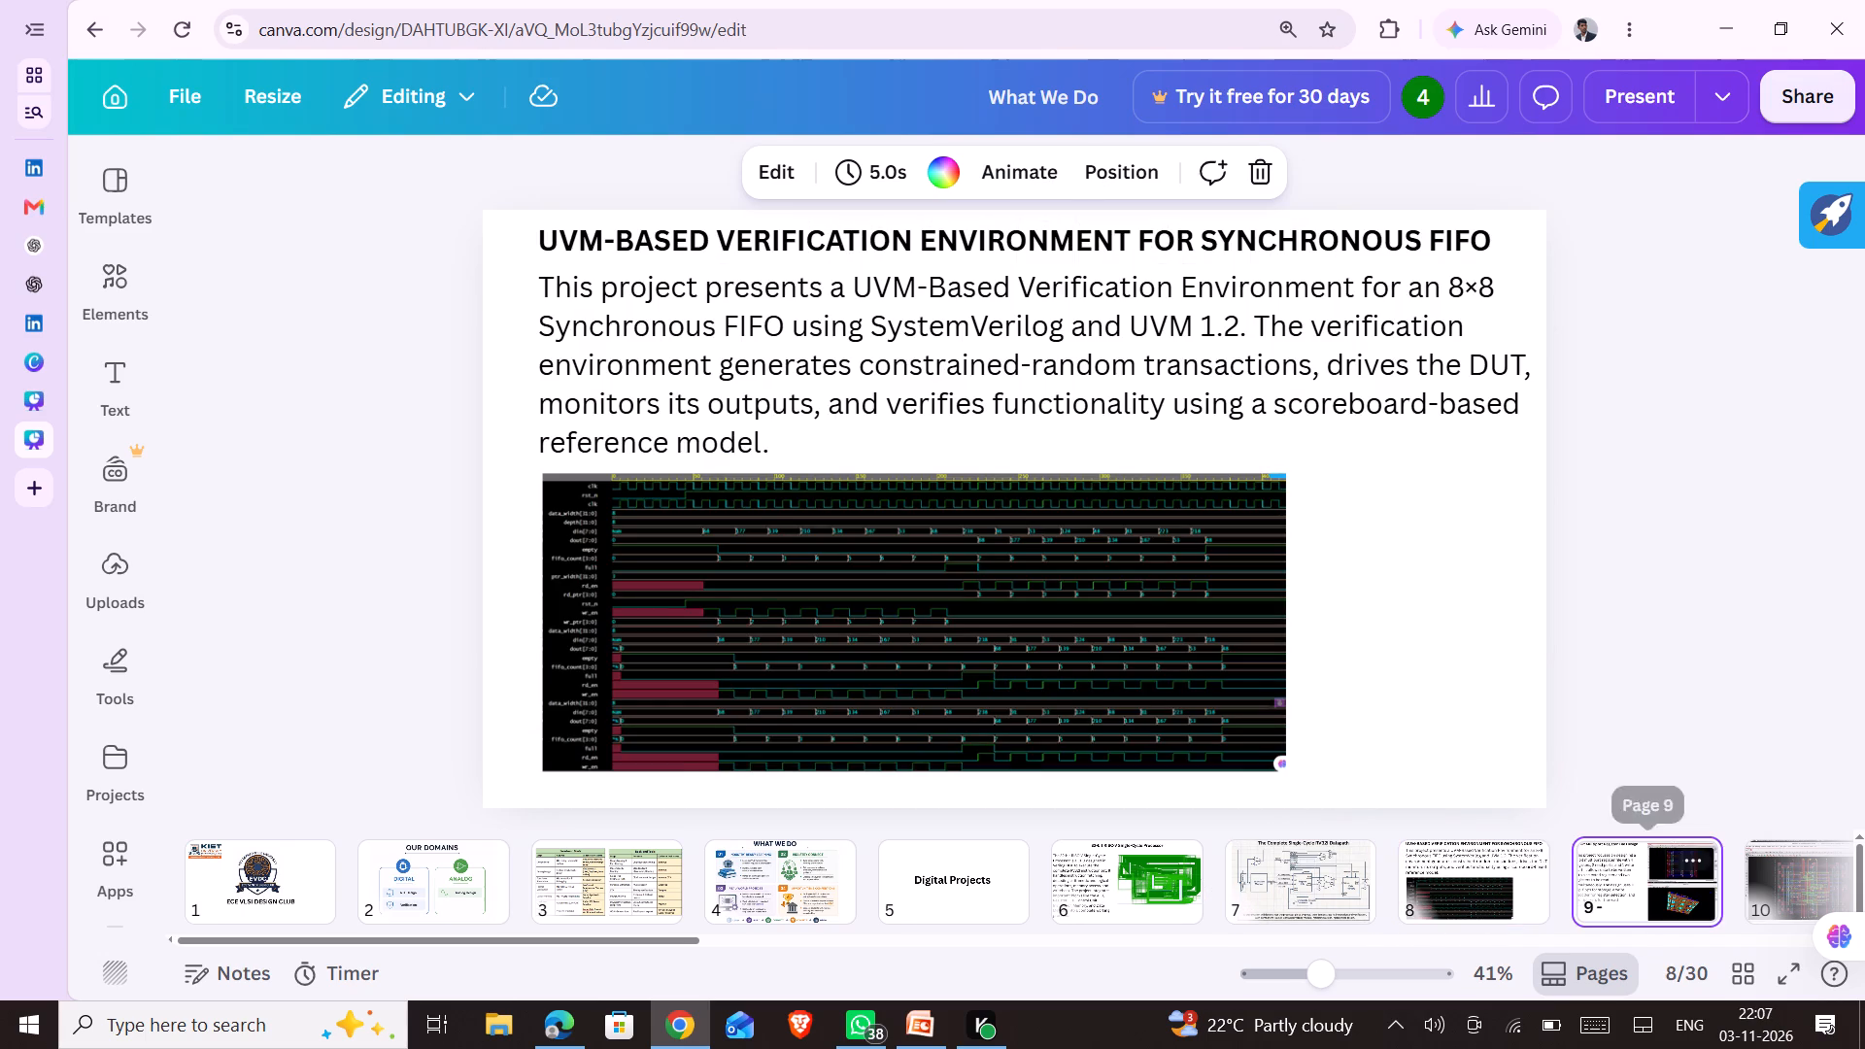
click(1407, 892)
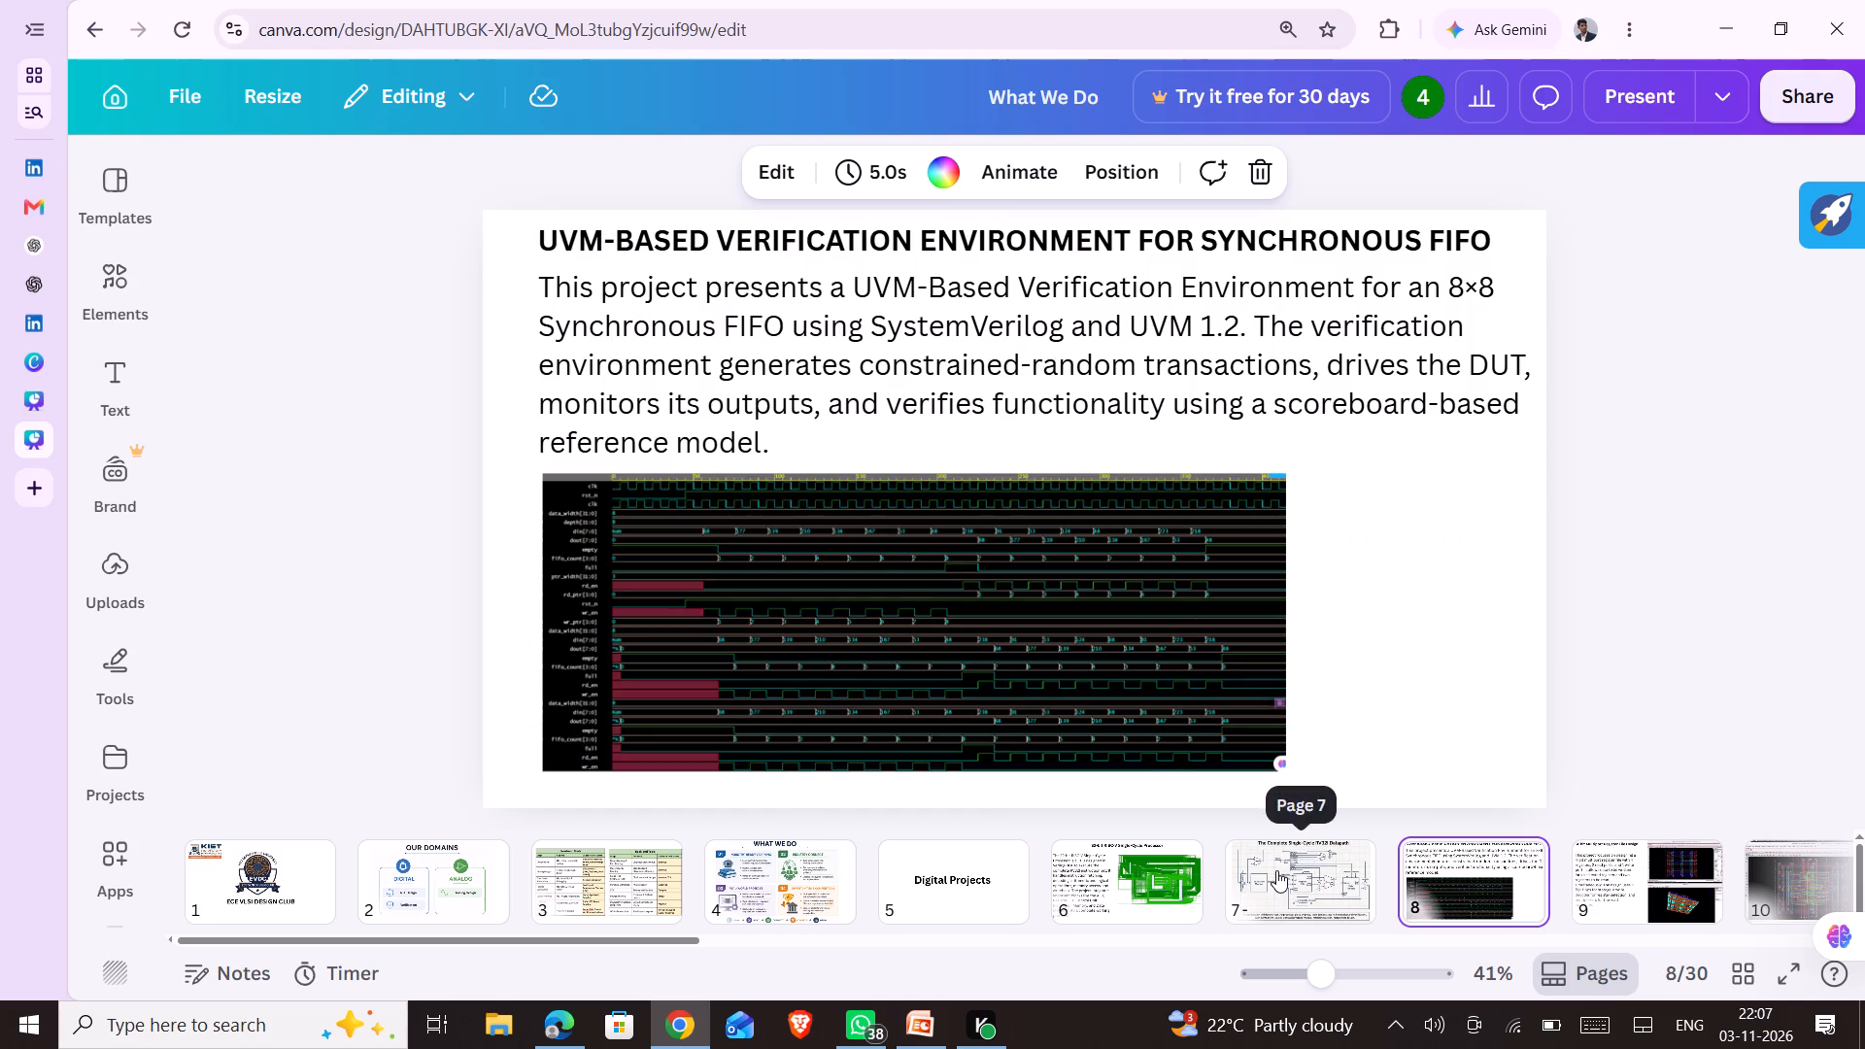
click(1276, 870)
click(1176, 862)
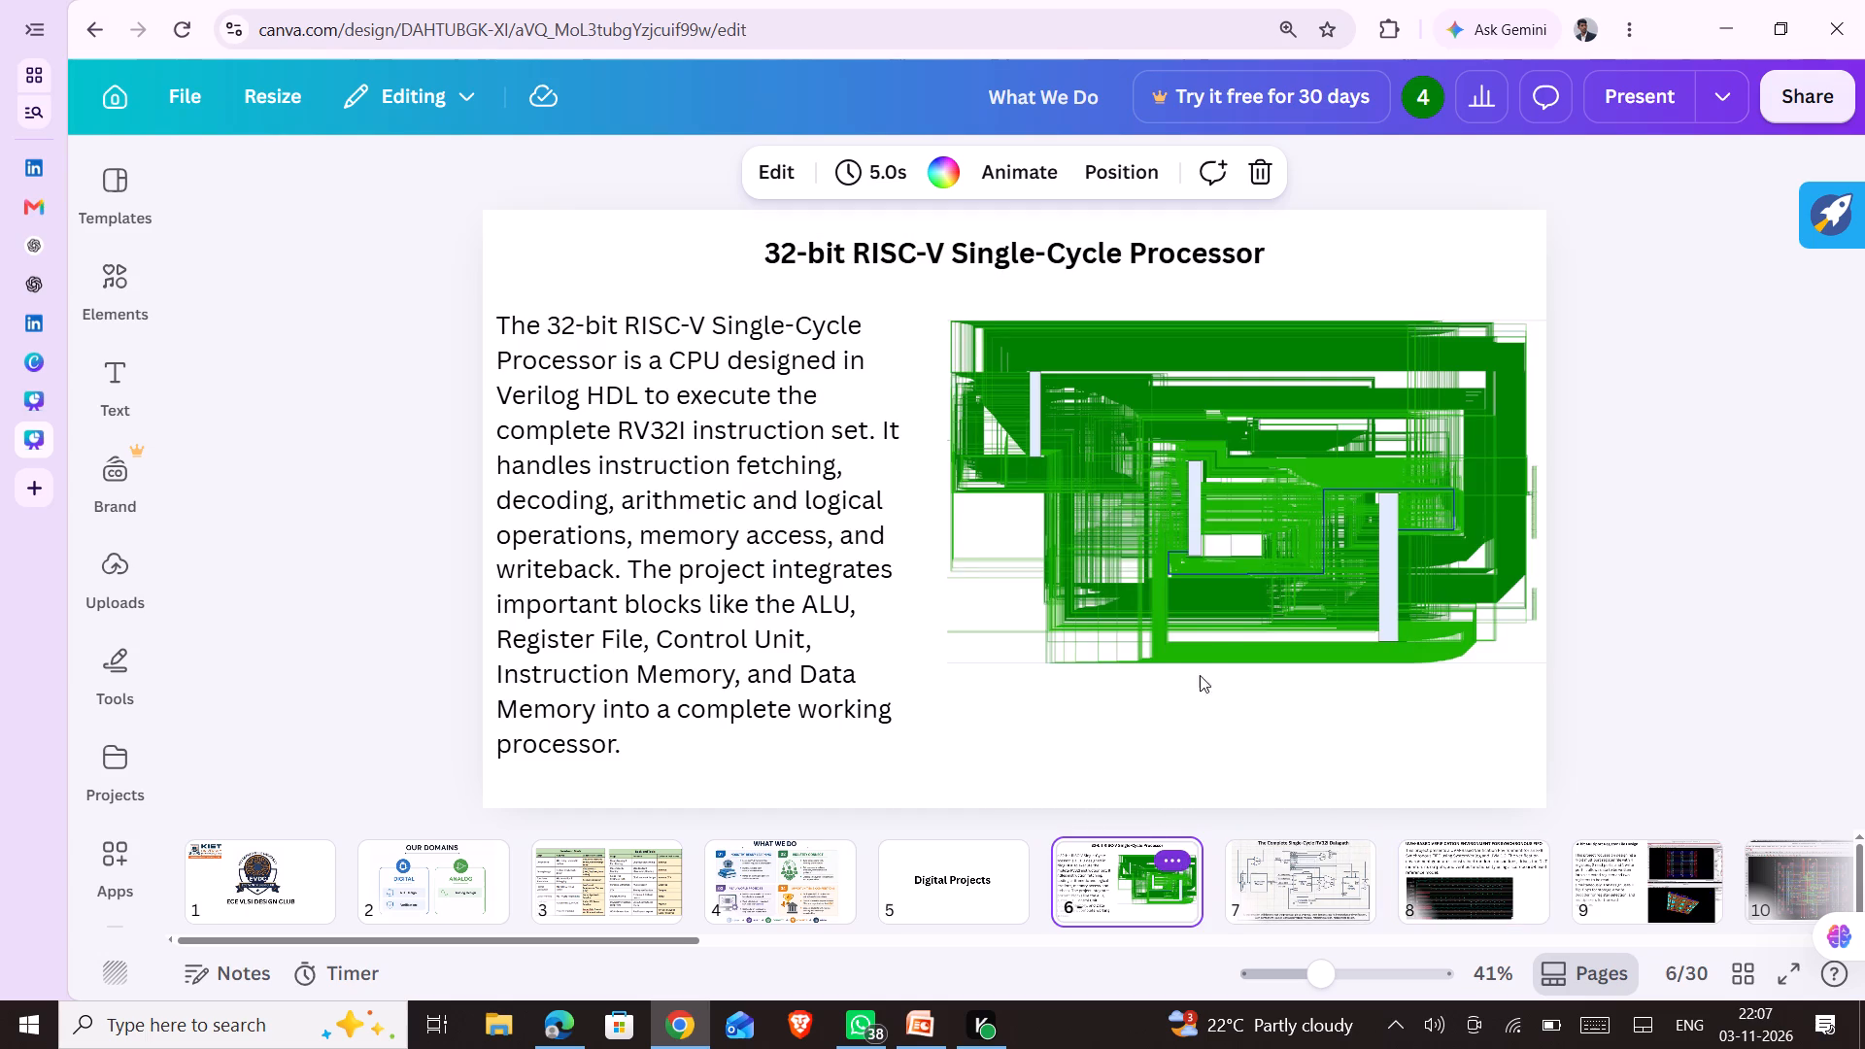
click(1206, 633)
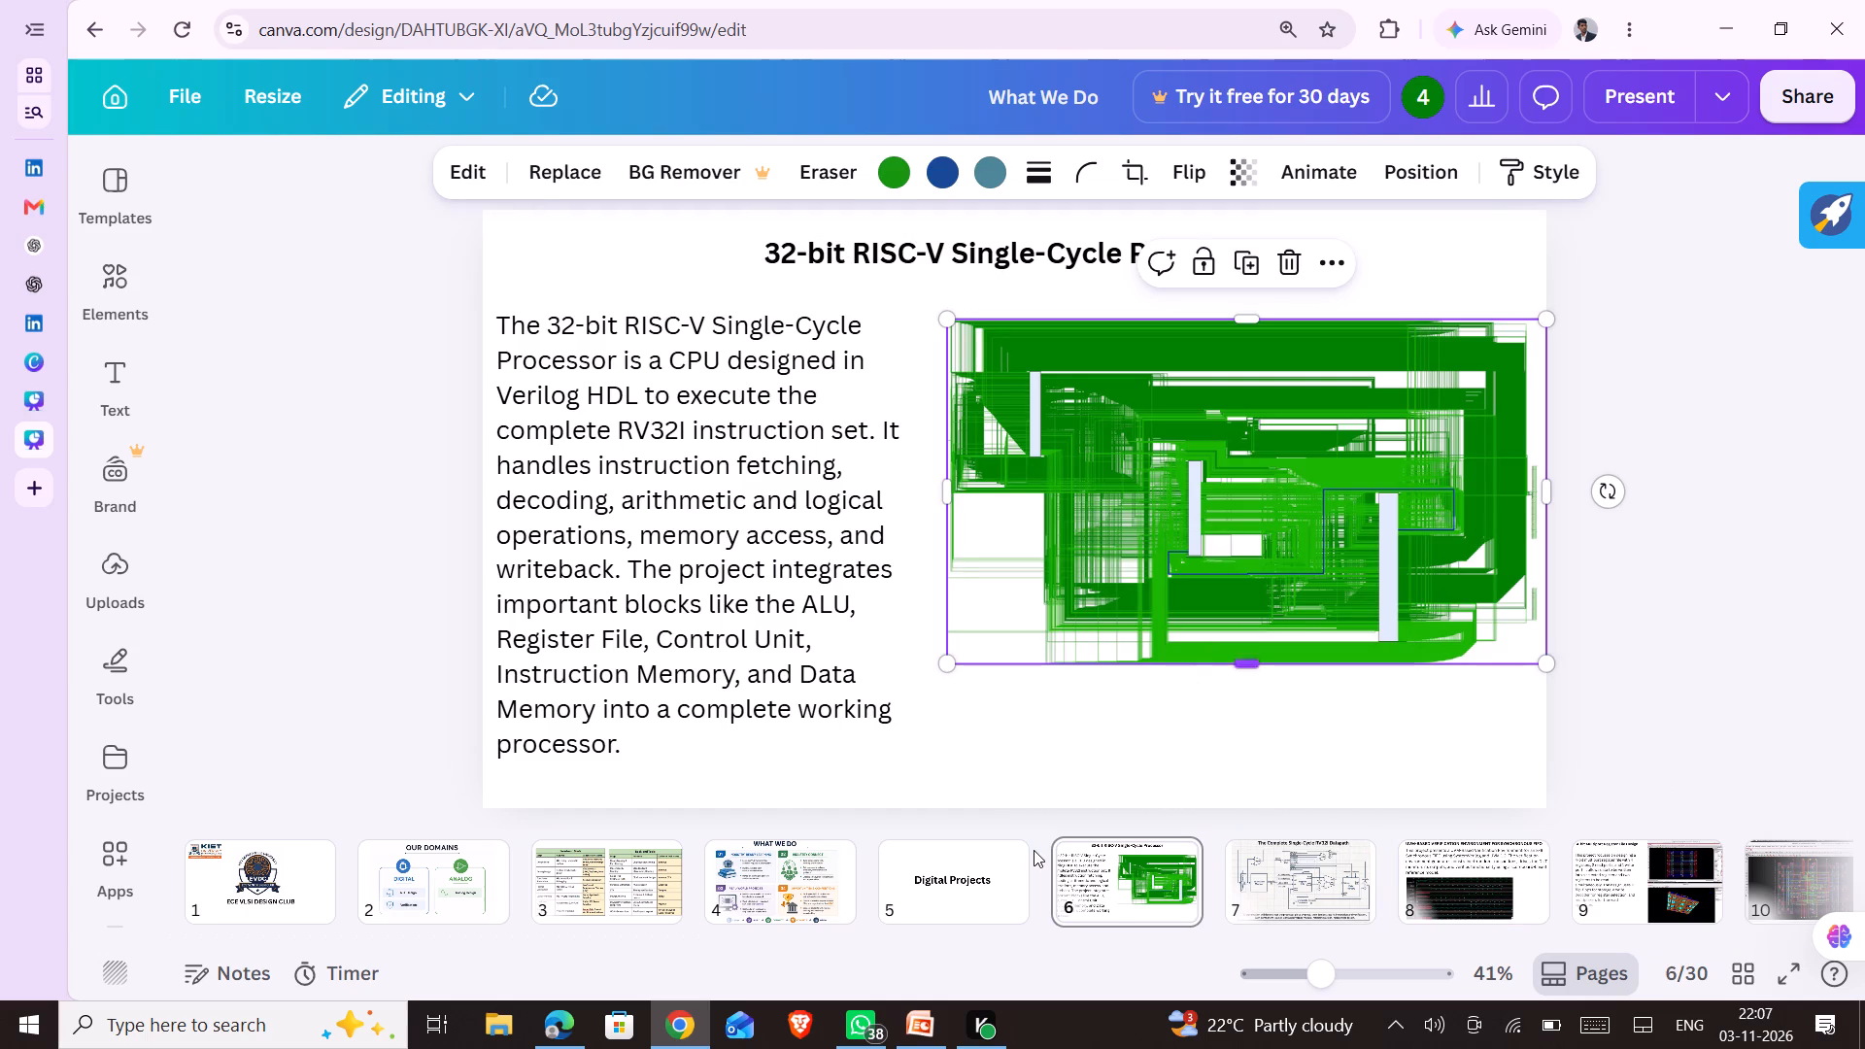
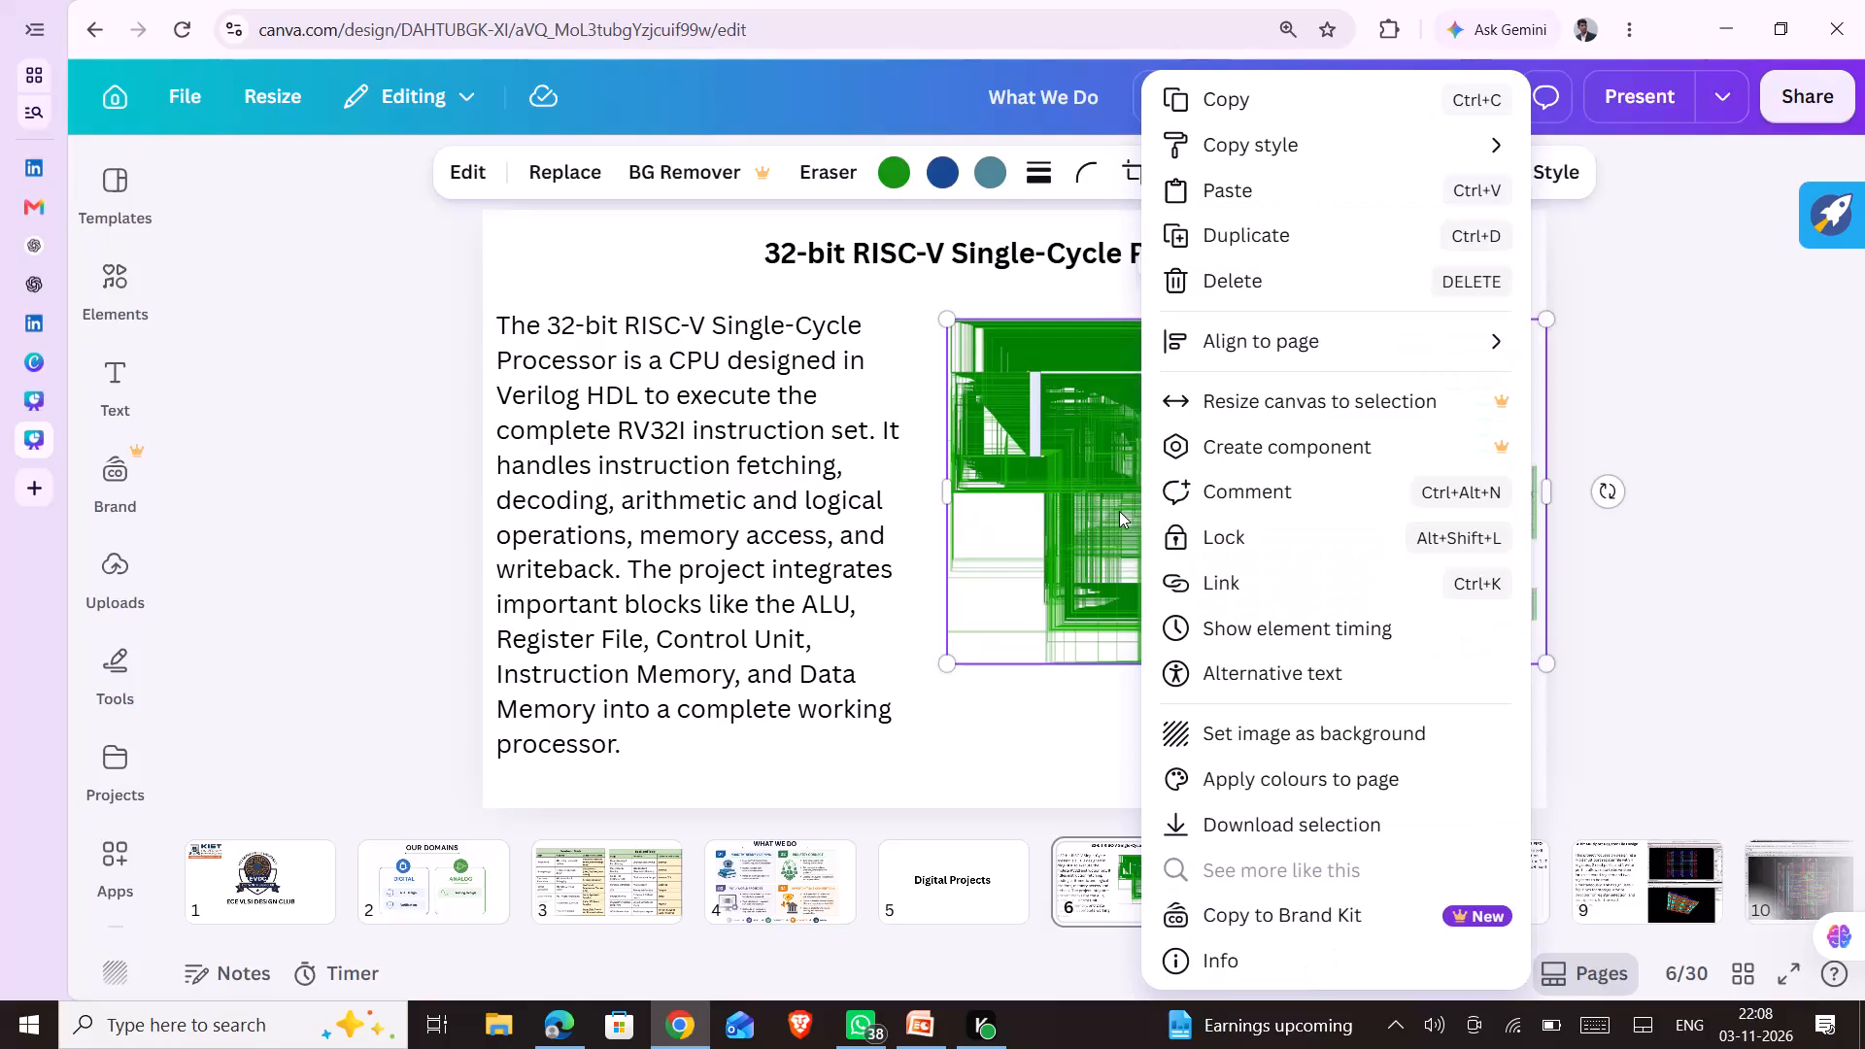
Examine the circuit image on the page 6 processor slide and the layout screenshot on page 10, finishing back on page 6.
click(1119, 511)
click(1111, 471)
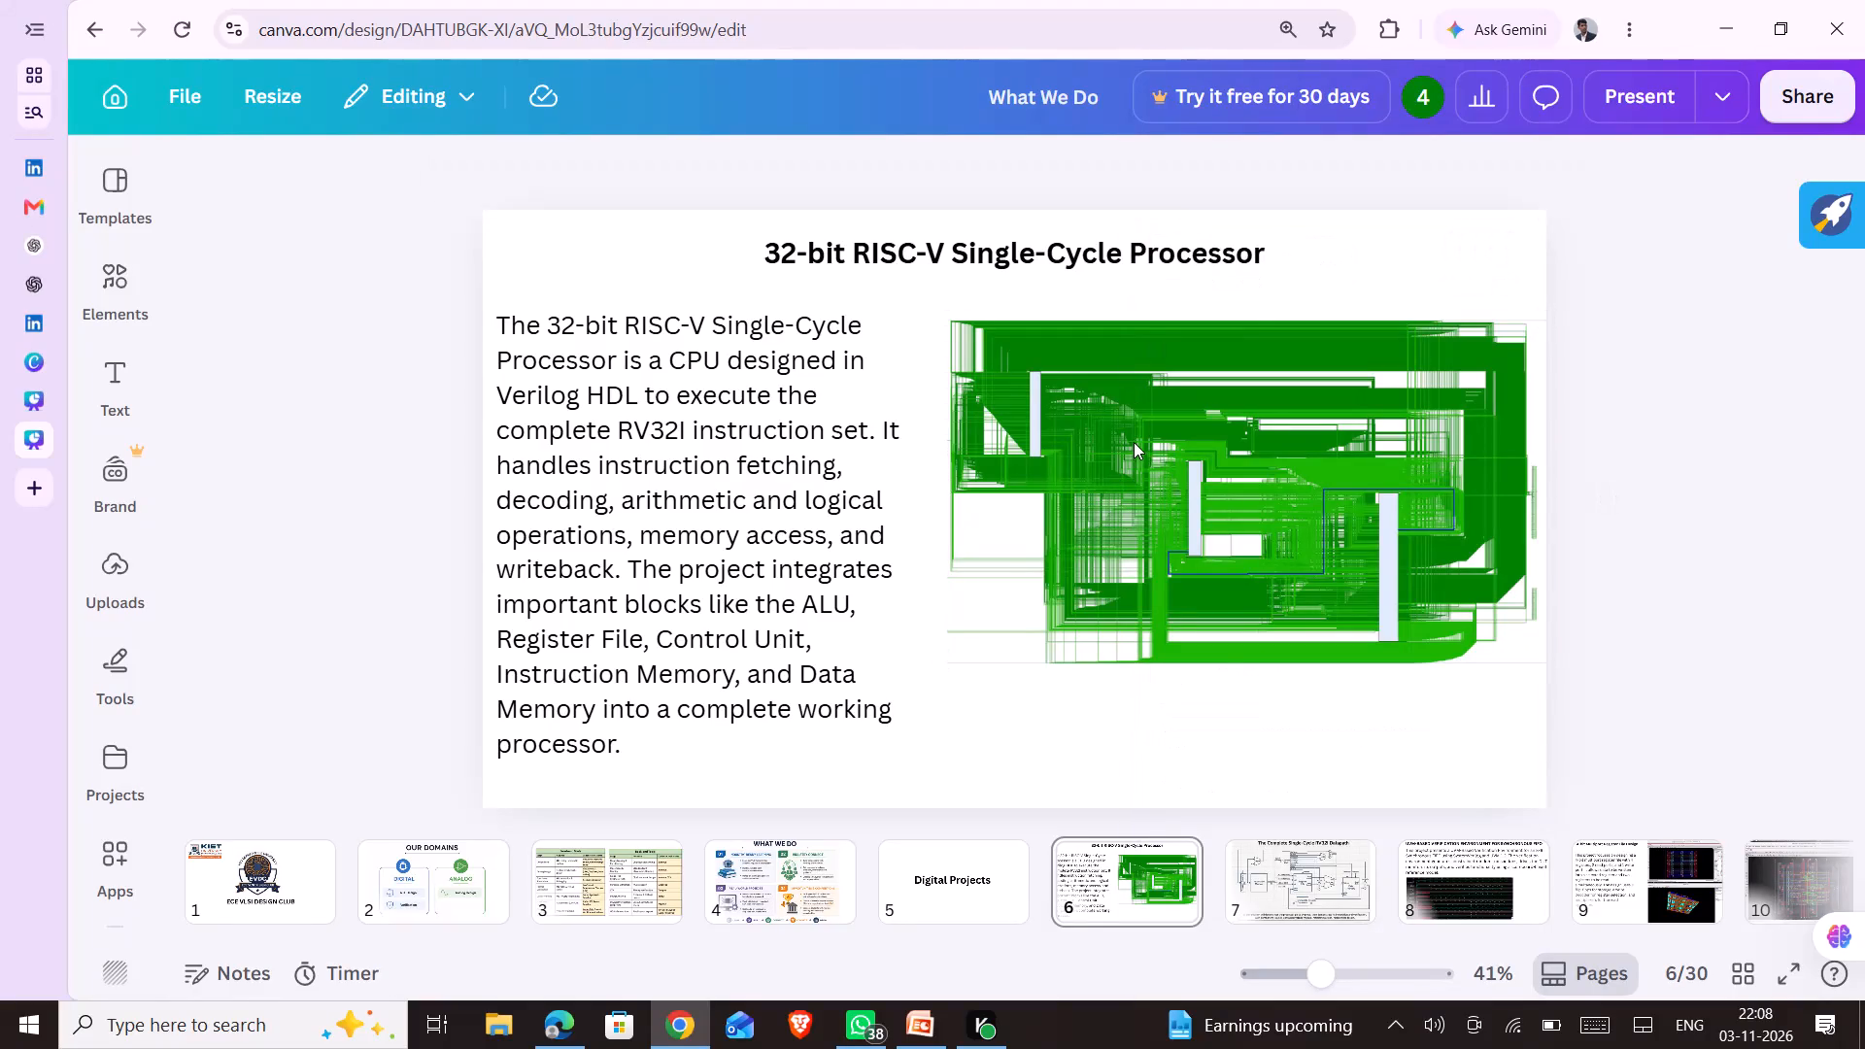
click(1136, 441)
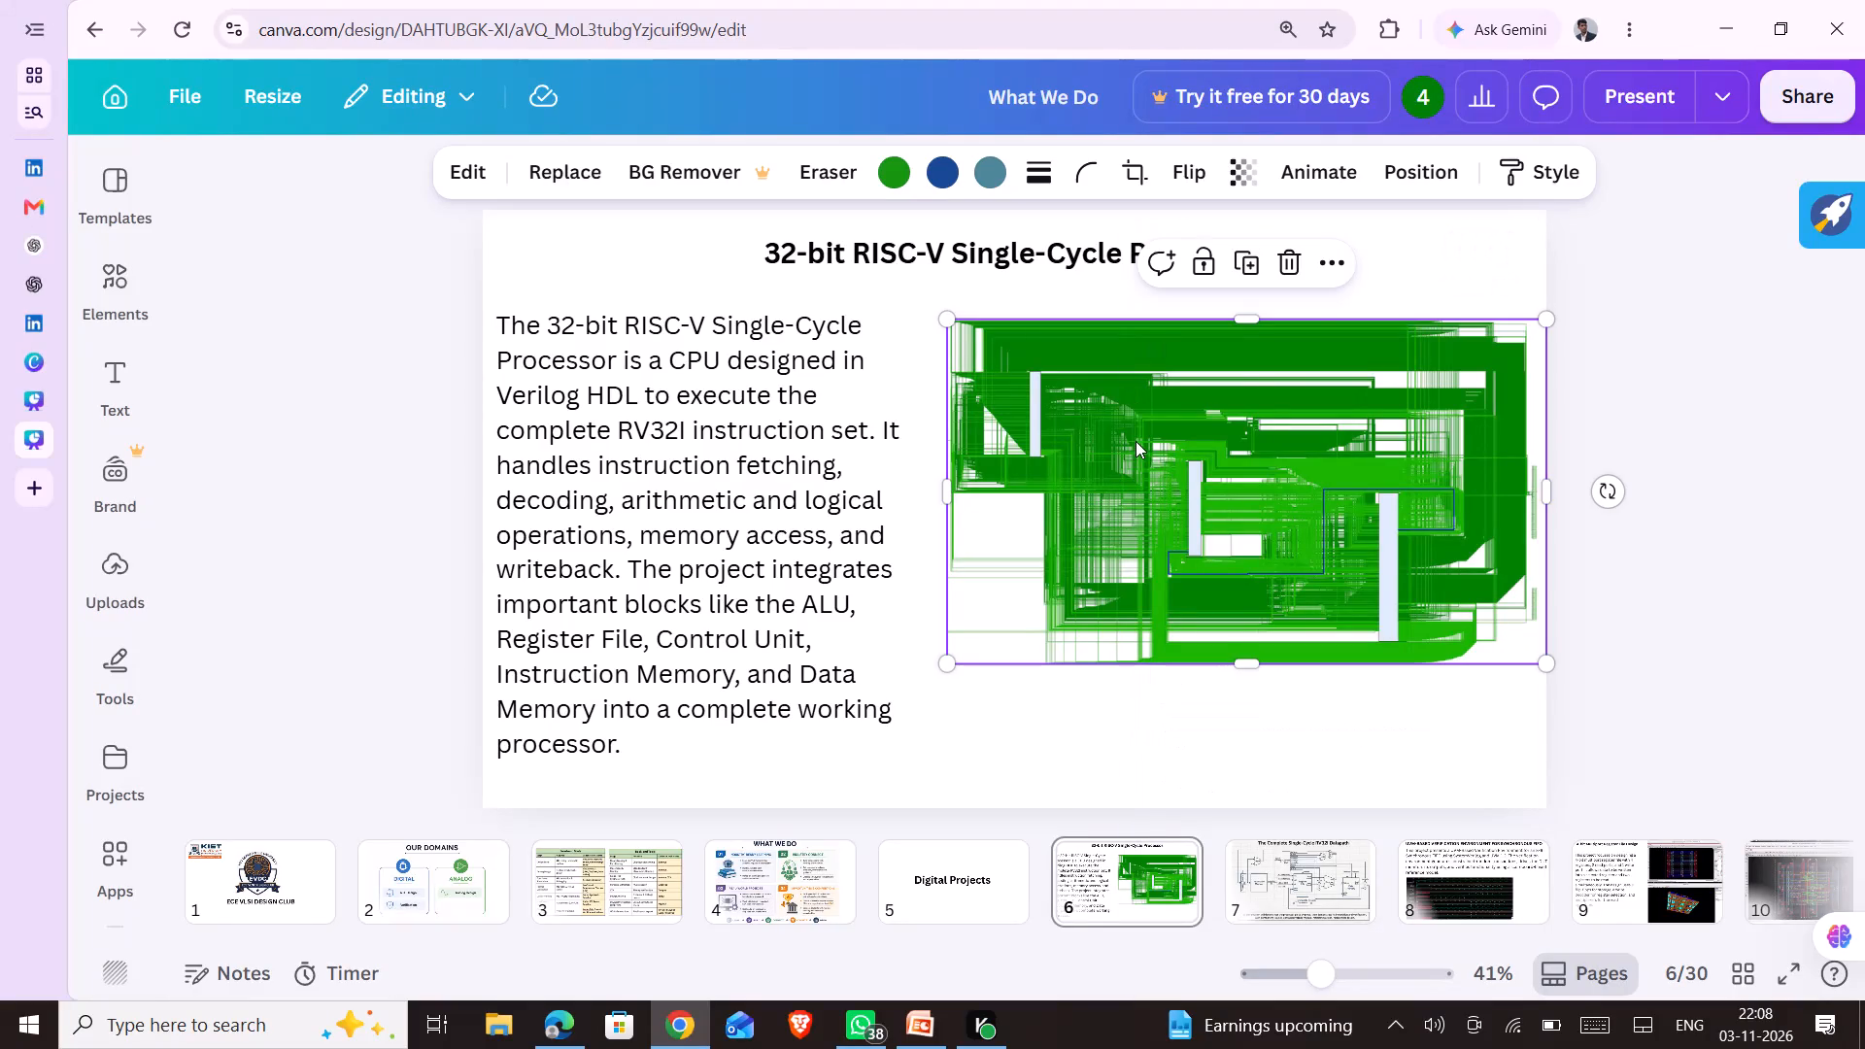
click(1317, 420)
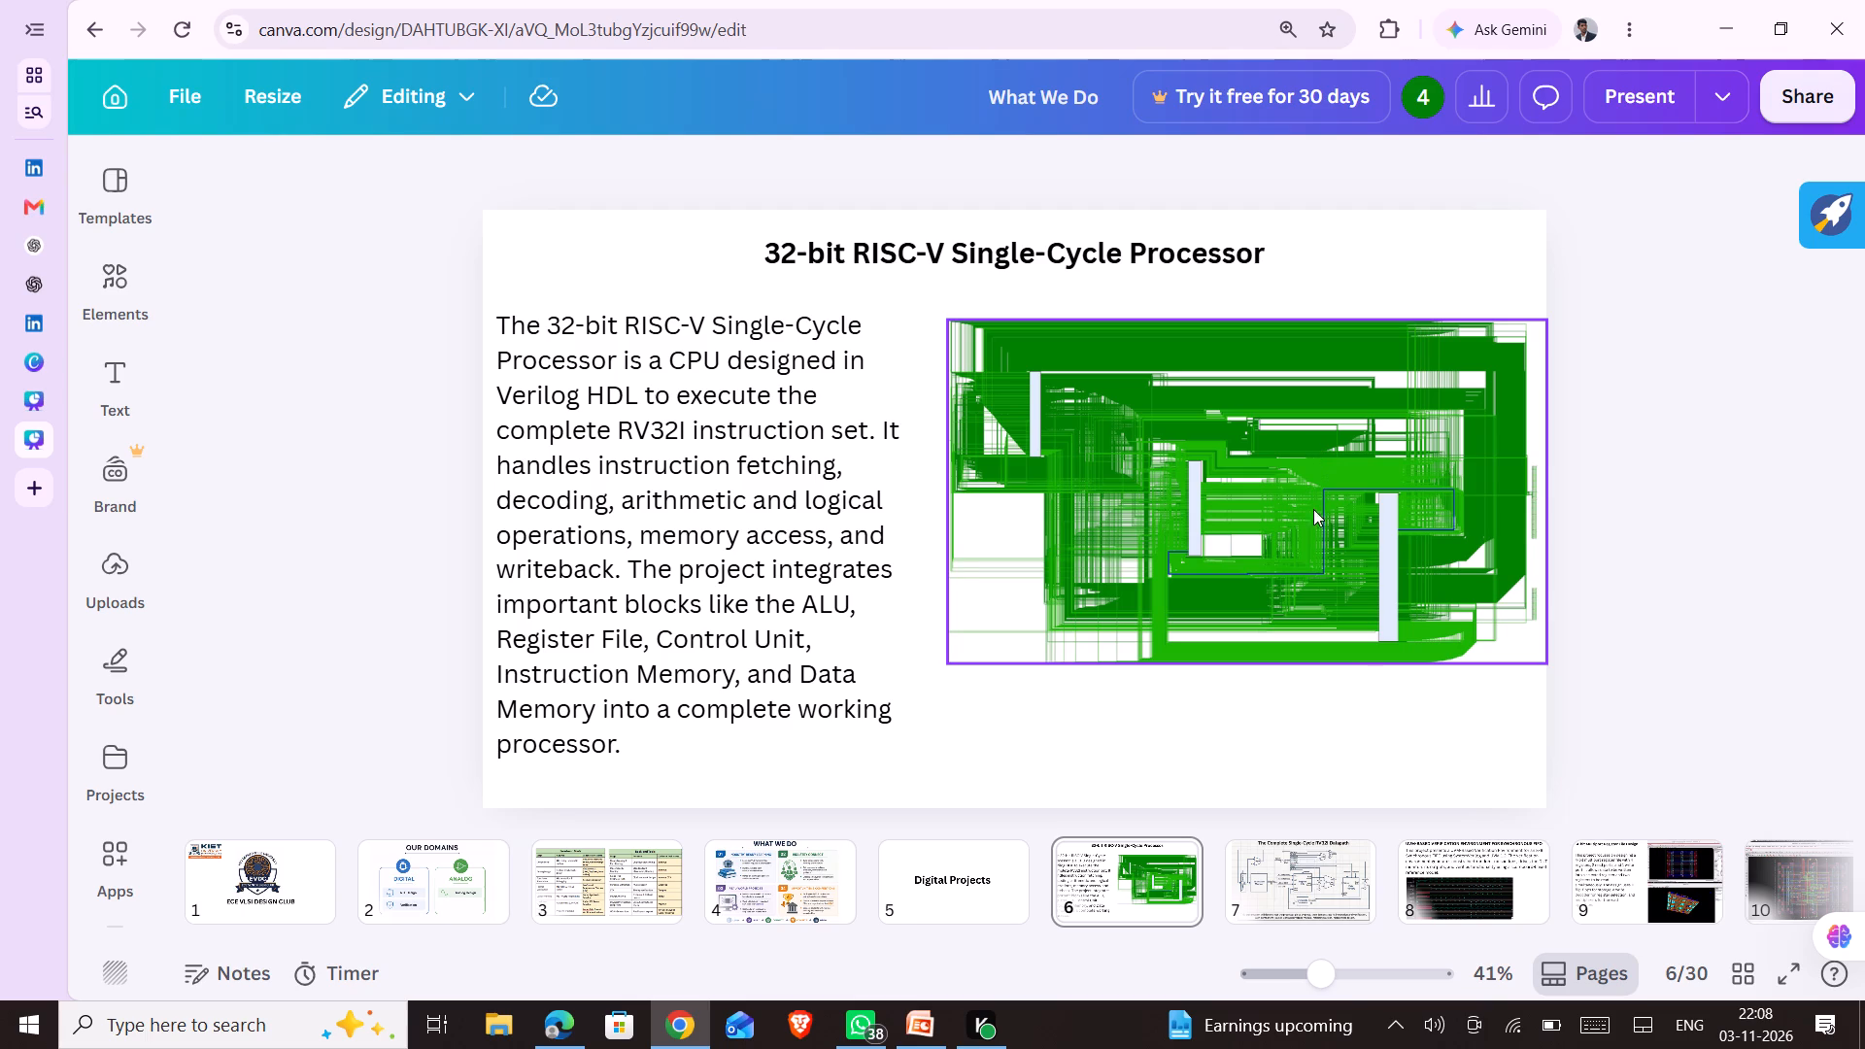
click(1776, 885)
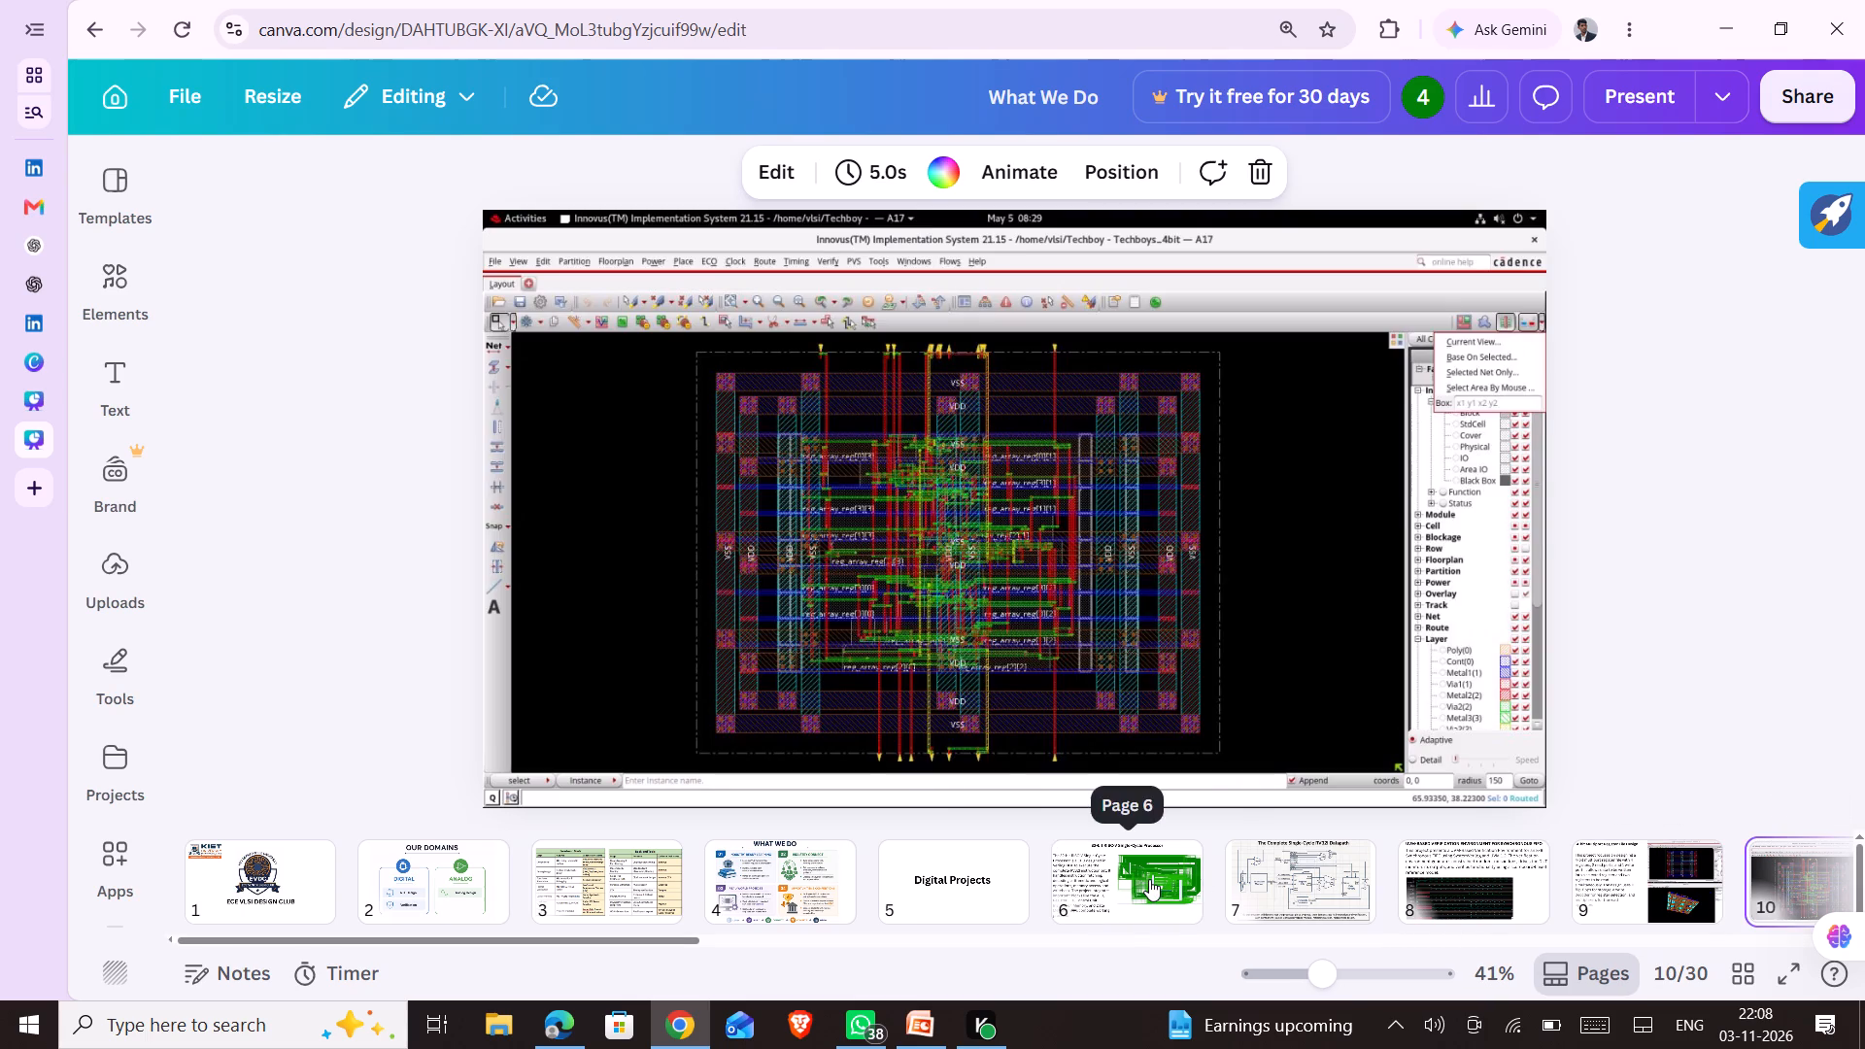
click(1149, 879)
click(1263, 515)
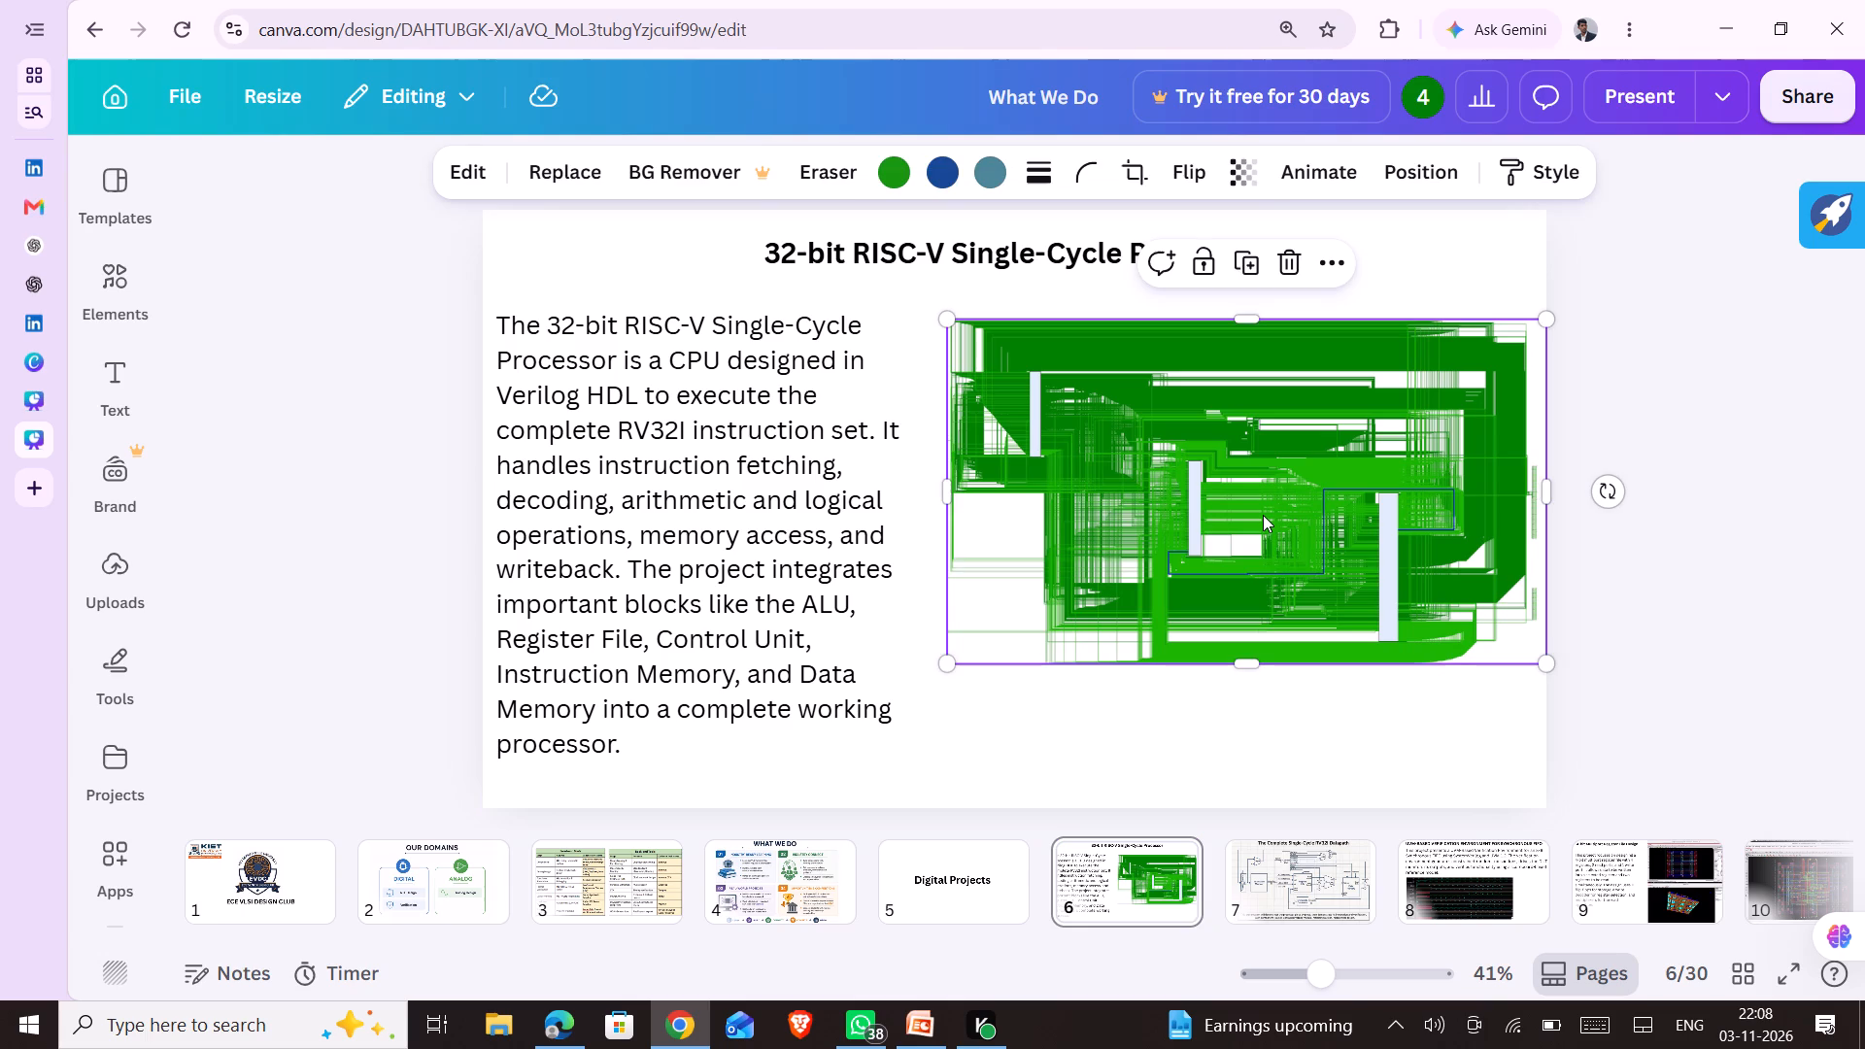
click(1177, 433)
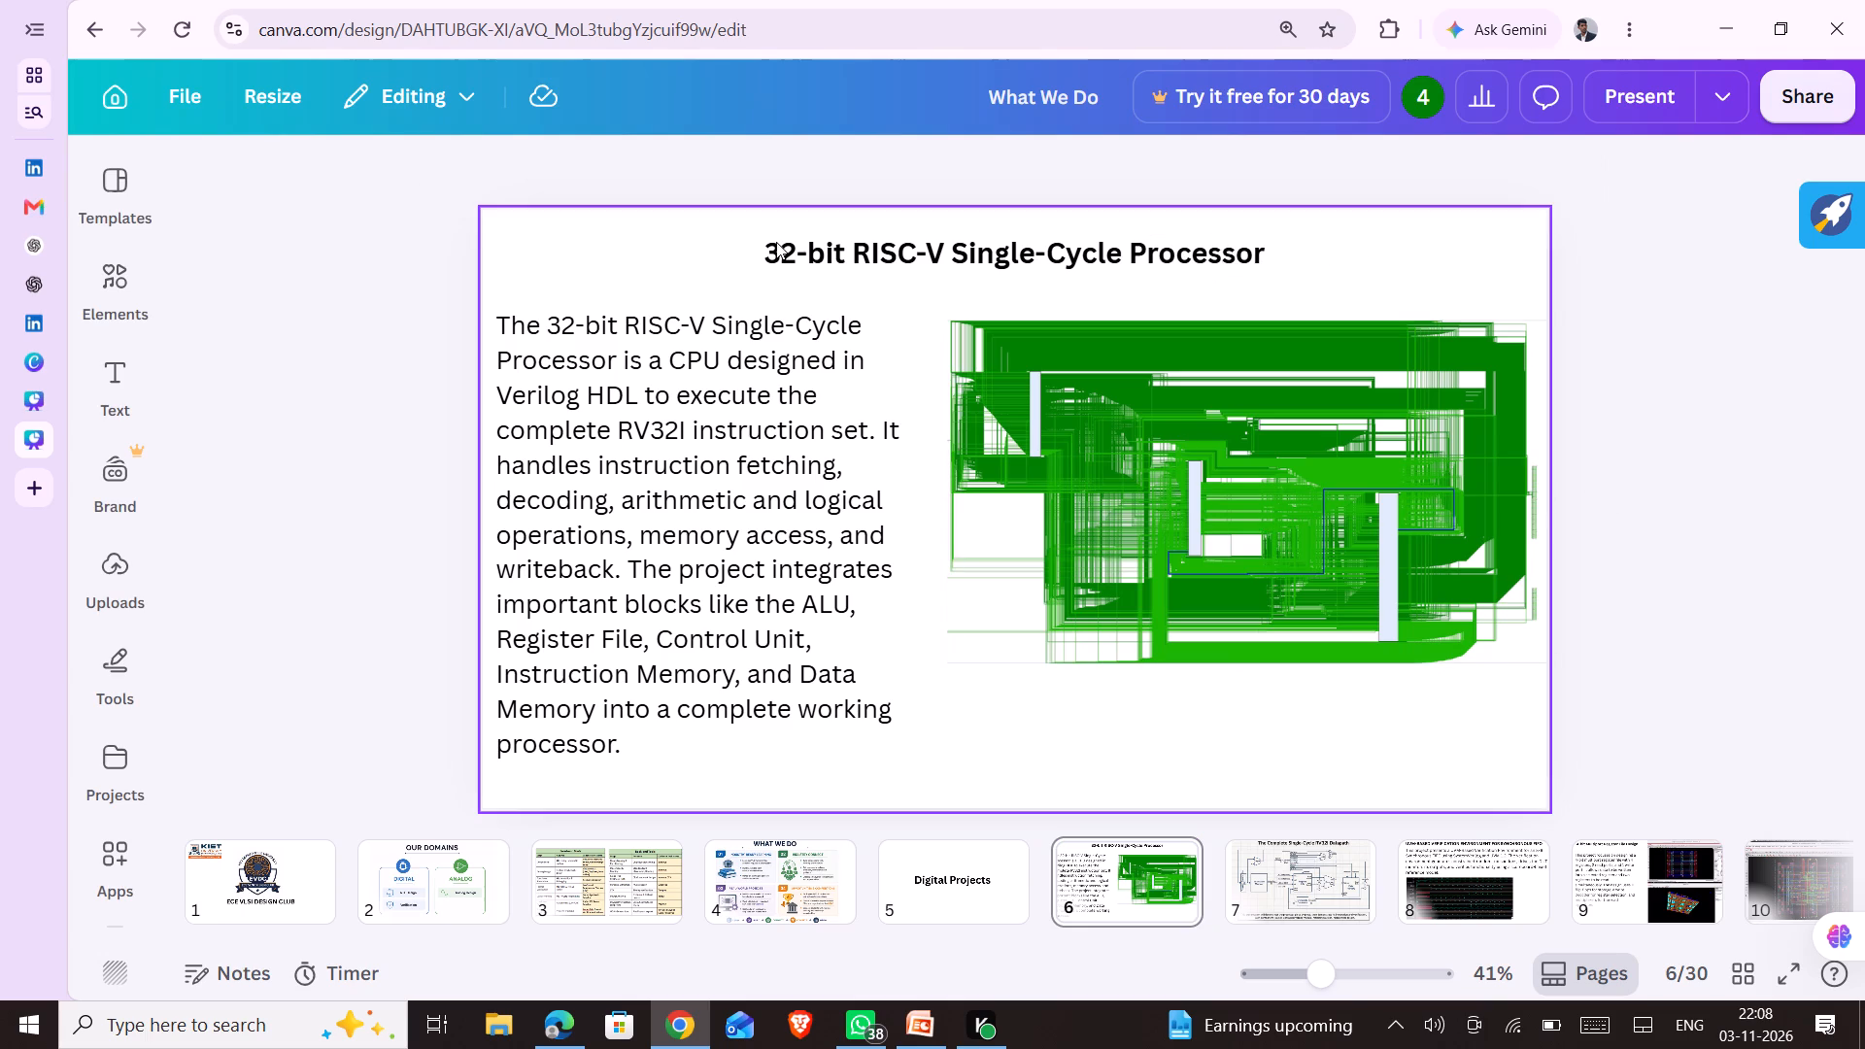
Copy the page 6 title text "32-bit RISC-V Single-Cycle Processor".
double_click(799, 251)
key(ctrl+c)
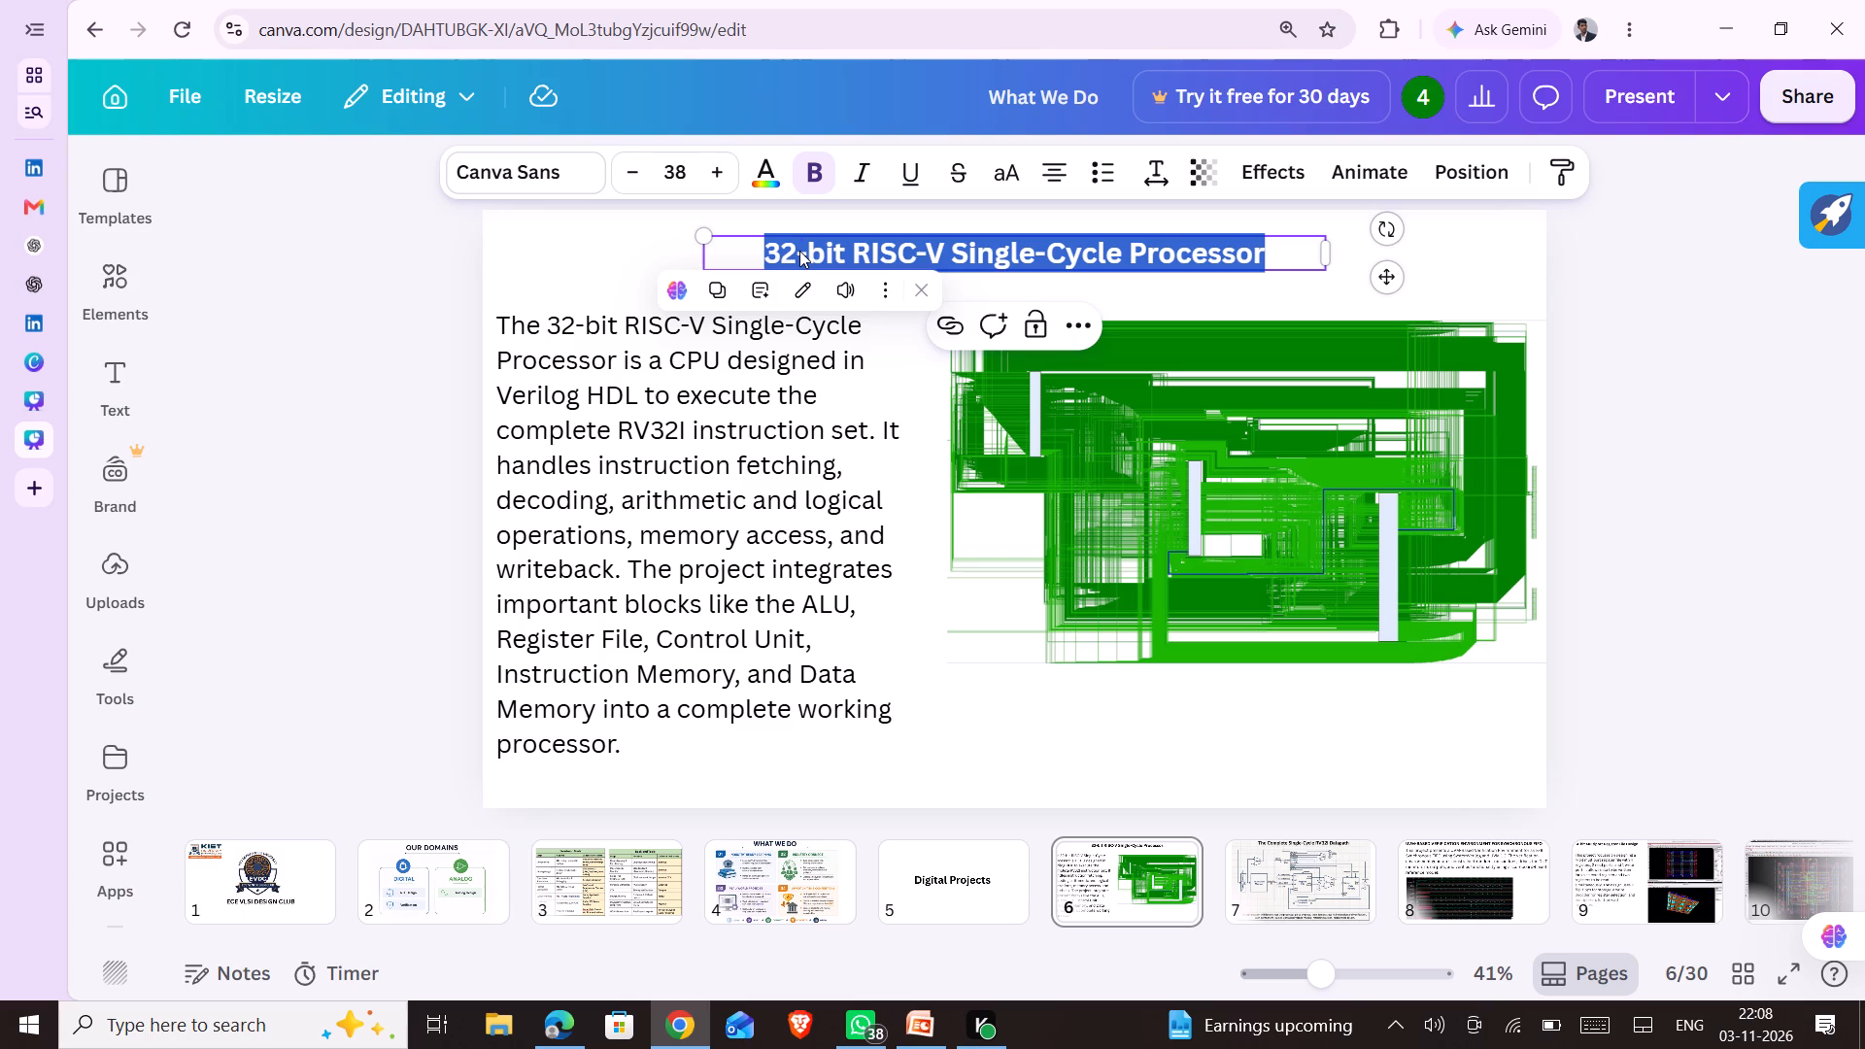
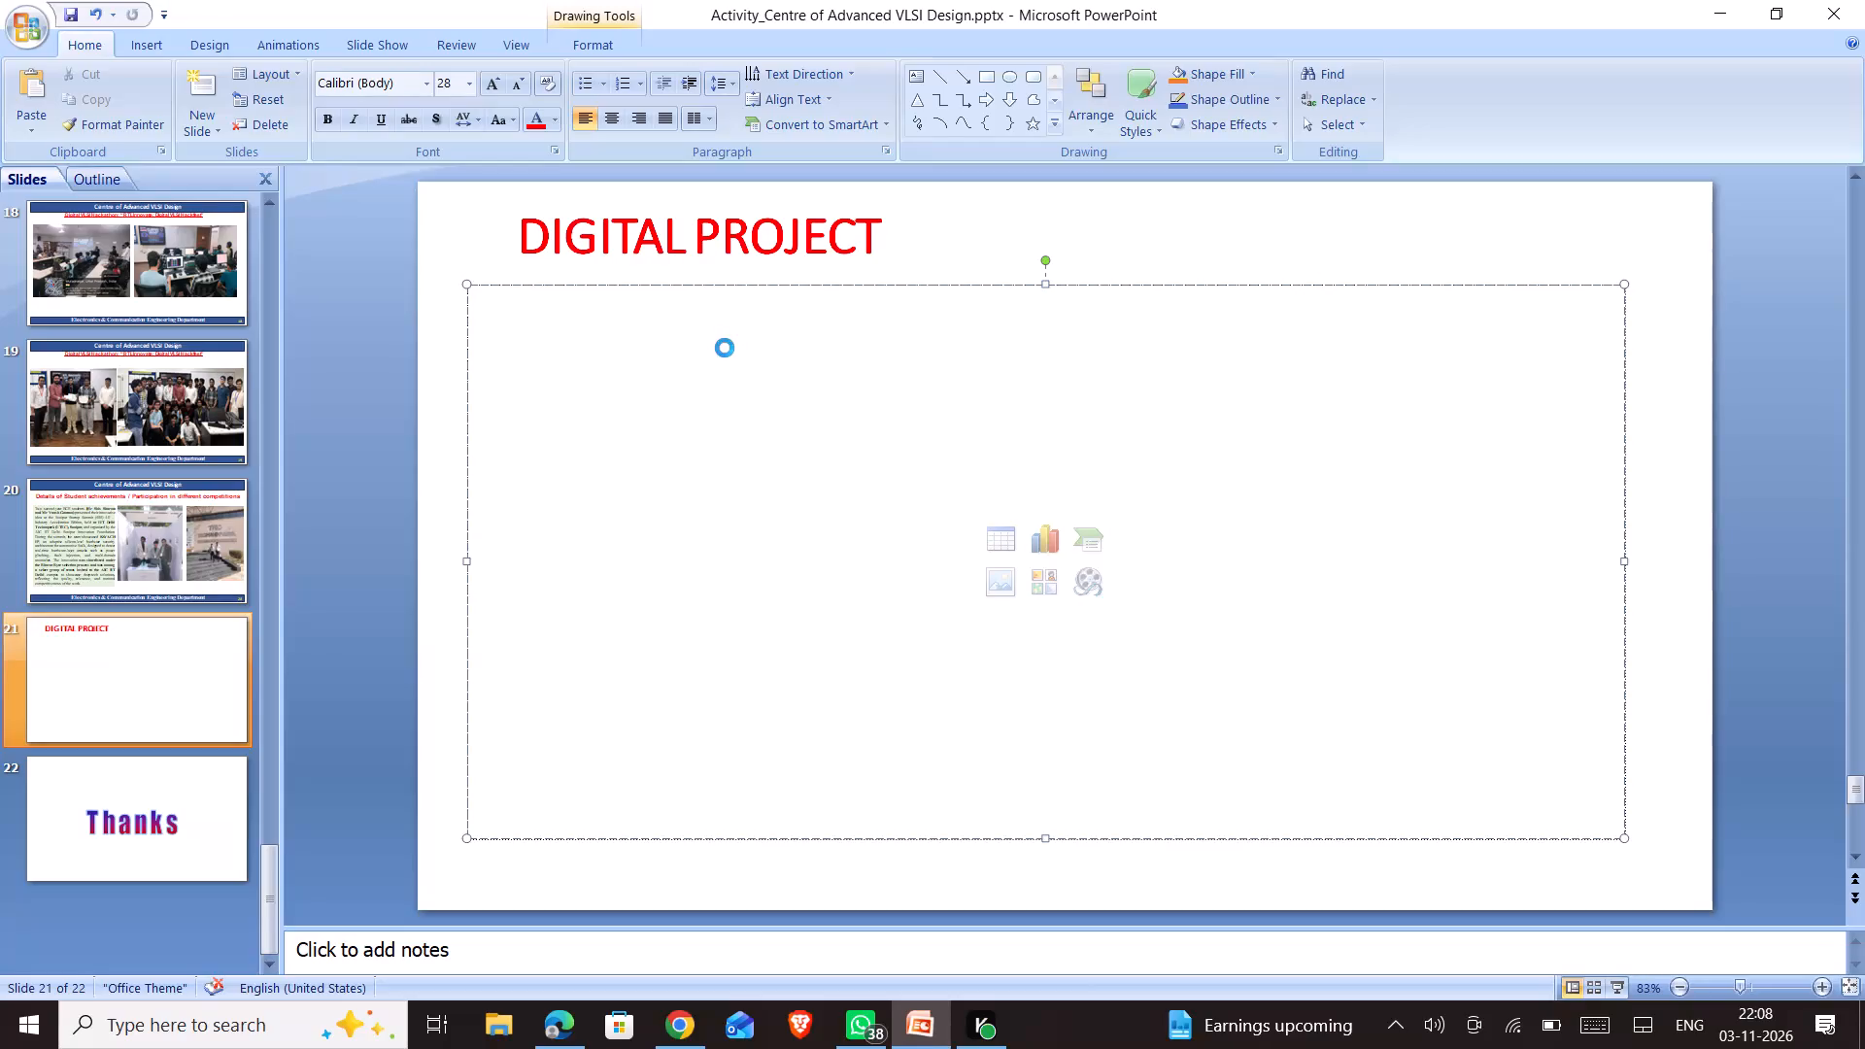
Place the copied heading "32-bit RISC-V Single-Cycle Processor" in the content box of the DIGITAL PROJECT slide.
click(605, 357)
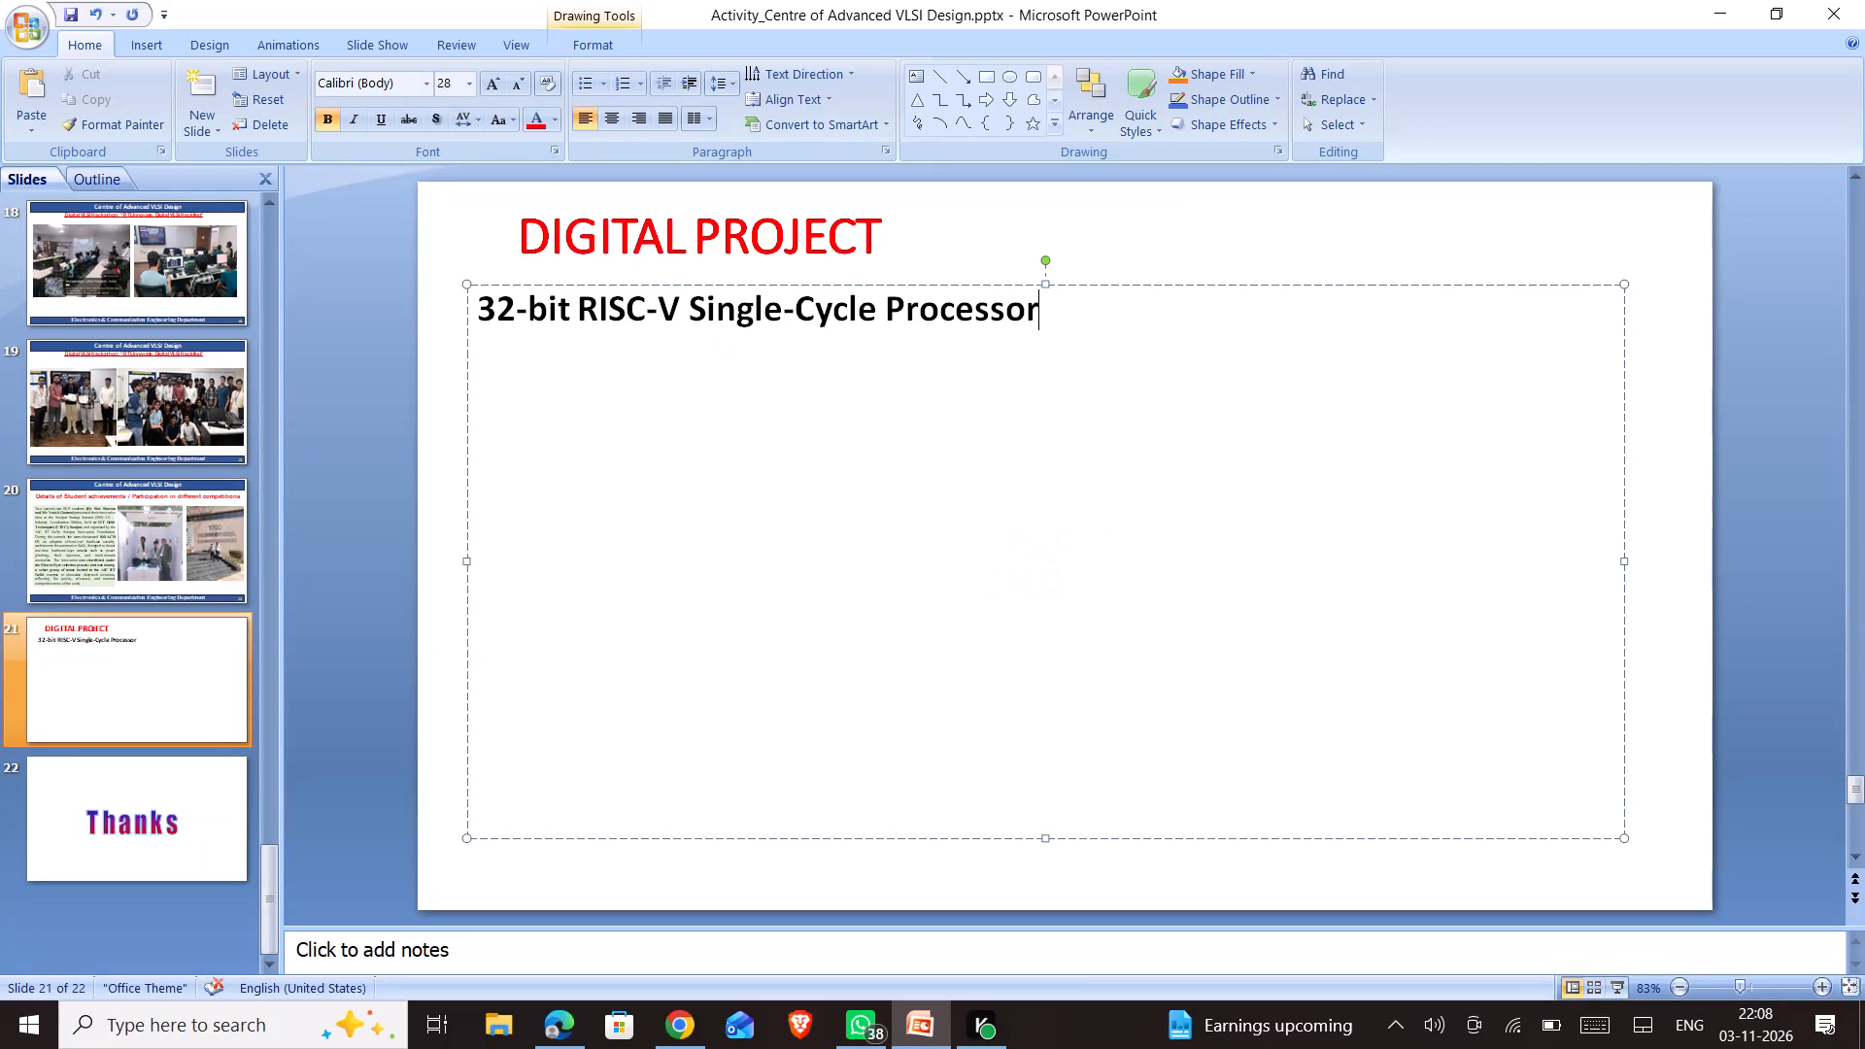
Copy the green circuit image from page 6 of the Canva design and paste it into the DIGITAL PROJECT slide in PowerPoint.
click(696, 1020)
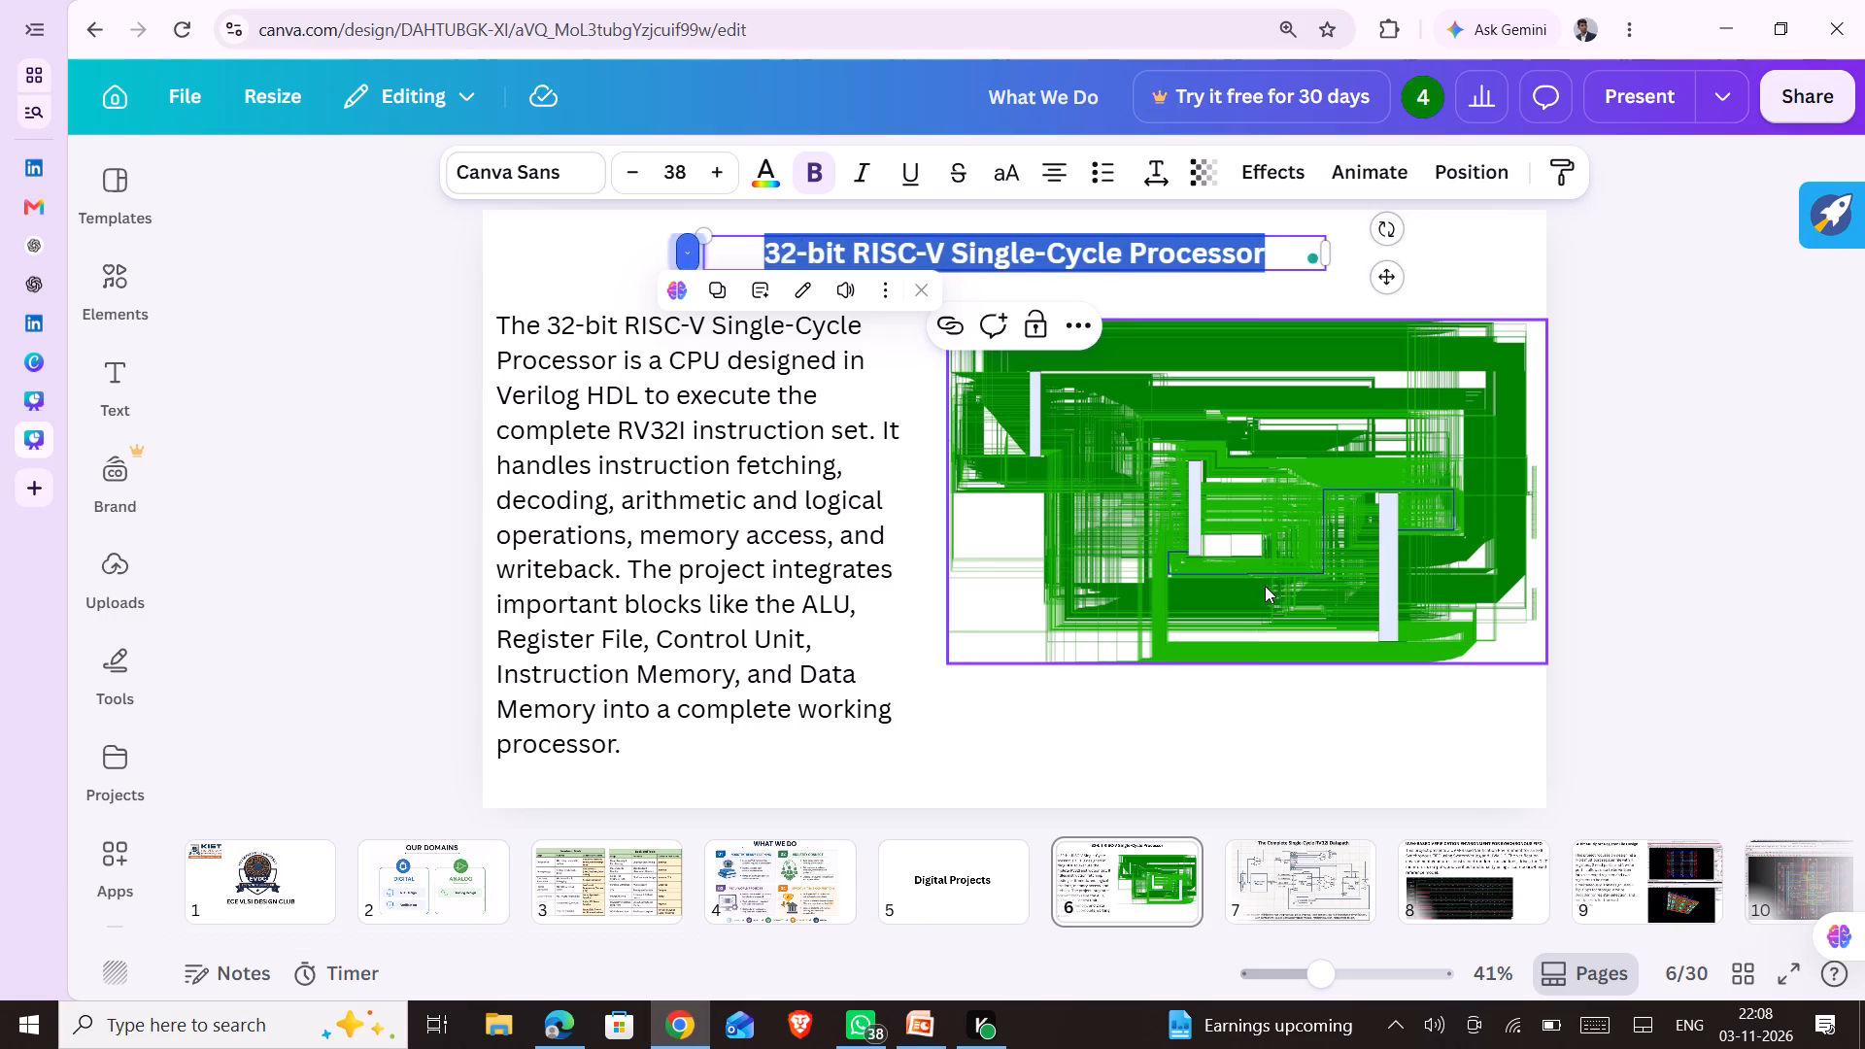
click(1265, 586)
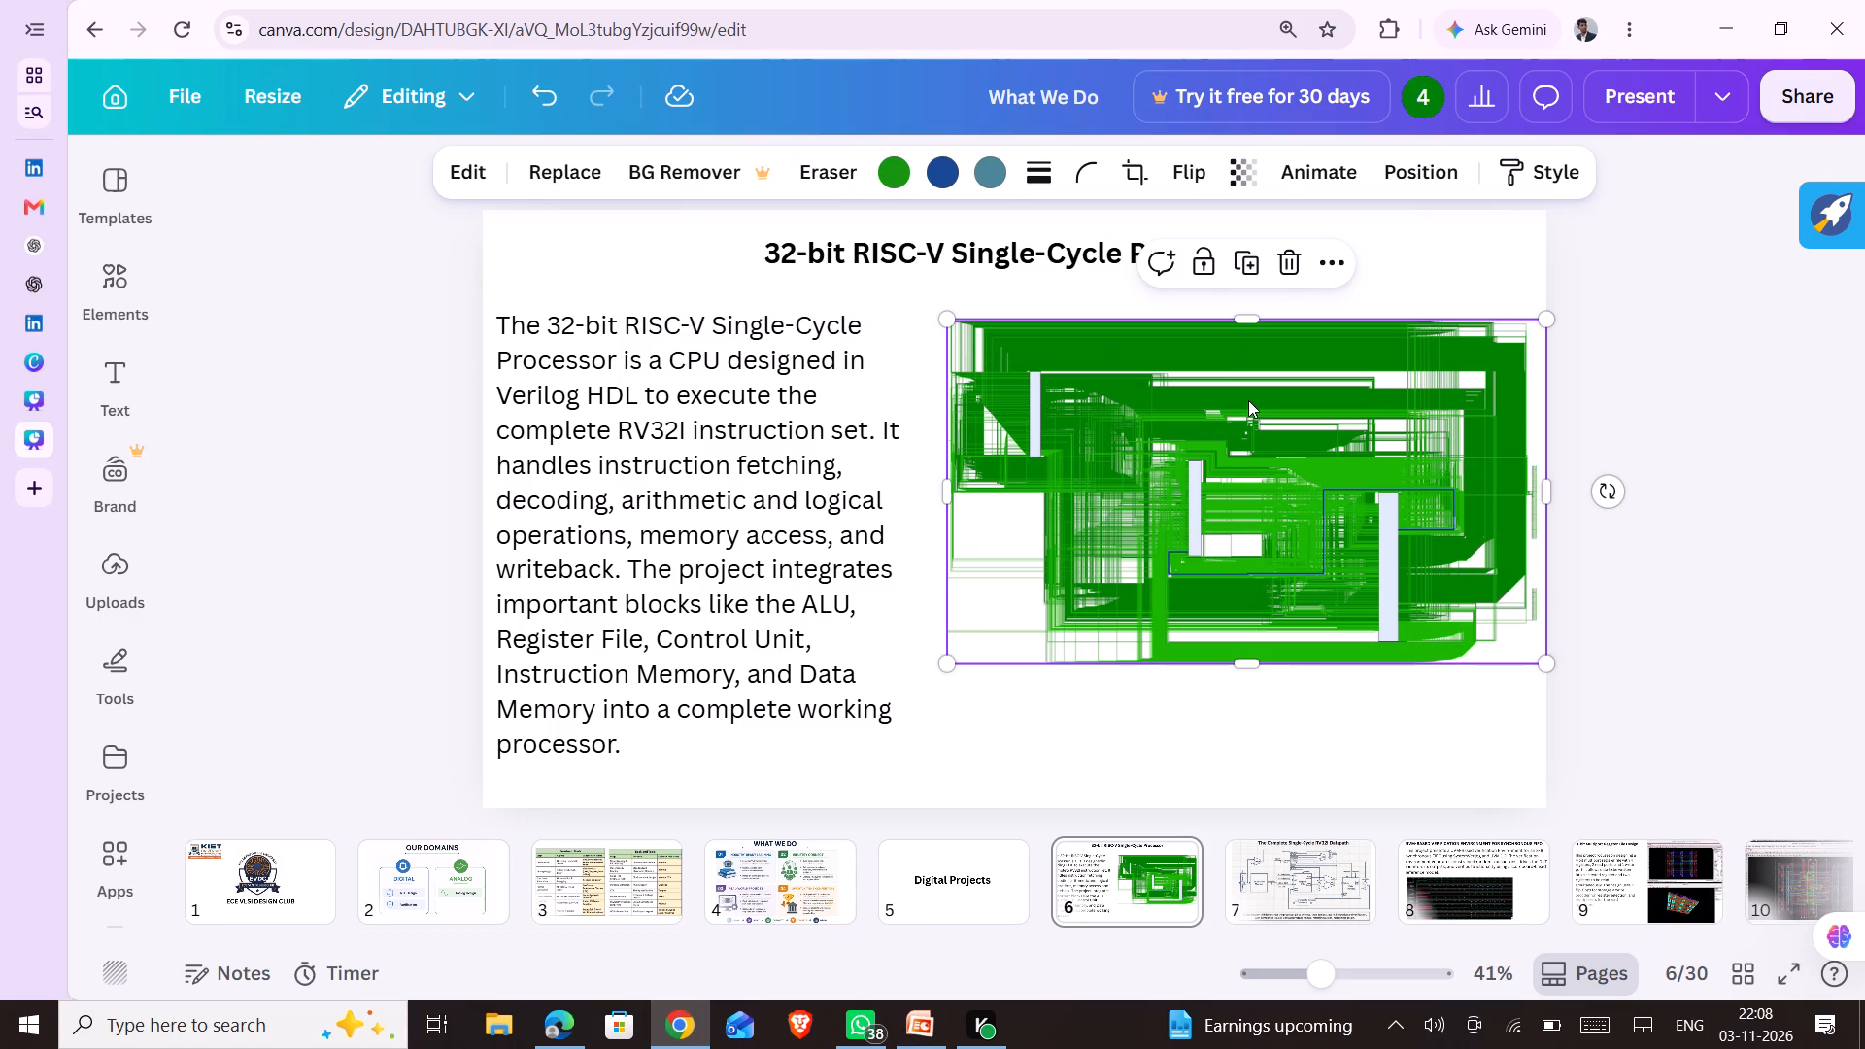
right_click(1248, 400)
click(1177, 401)
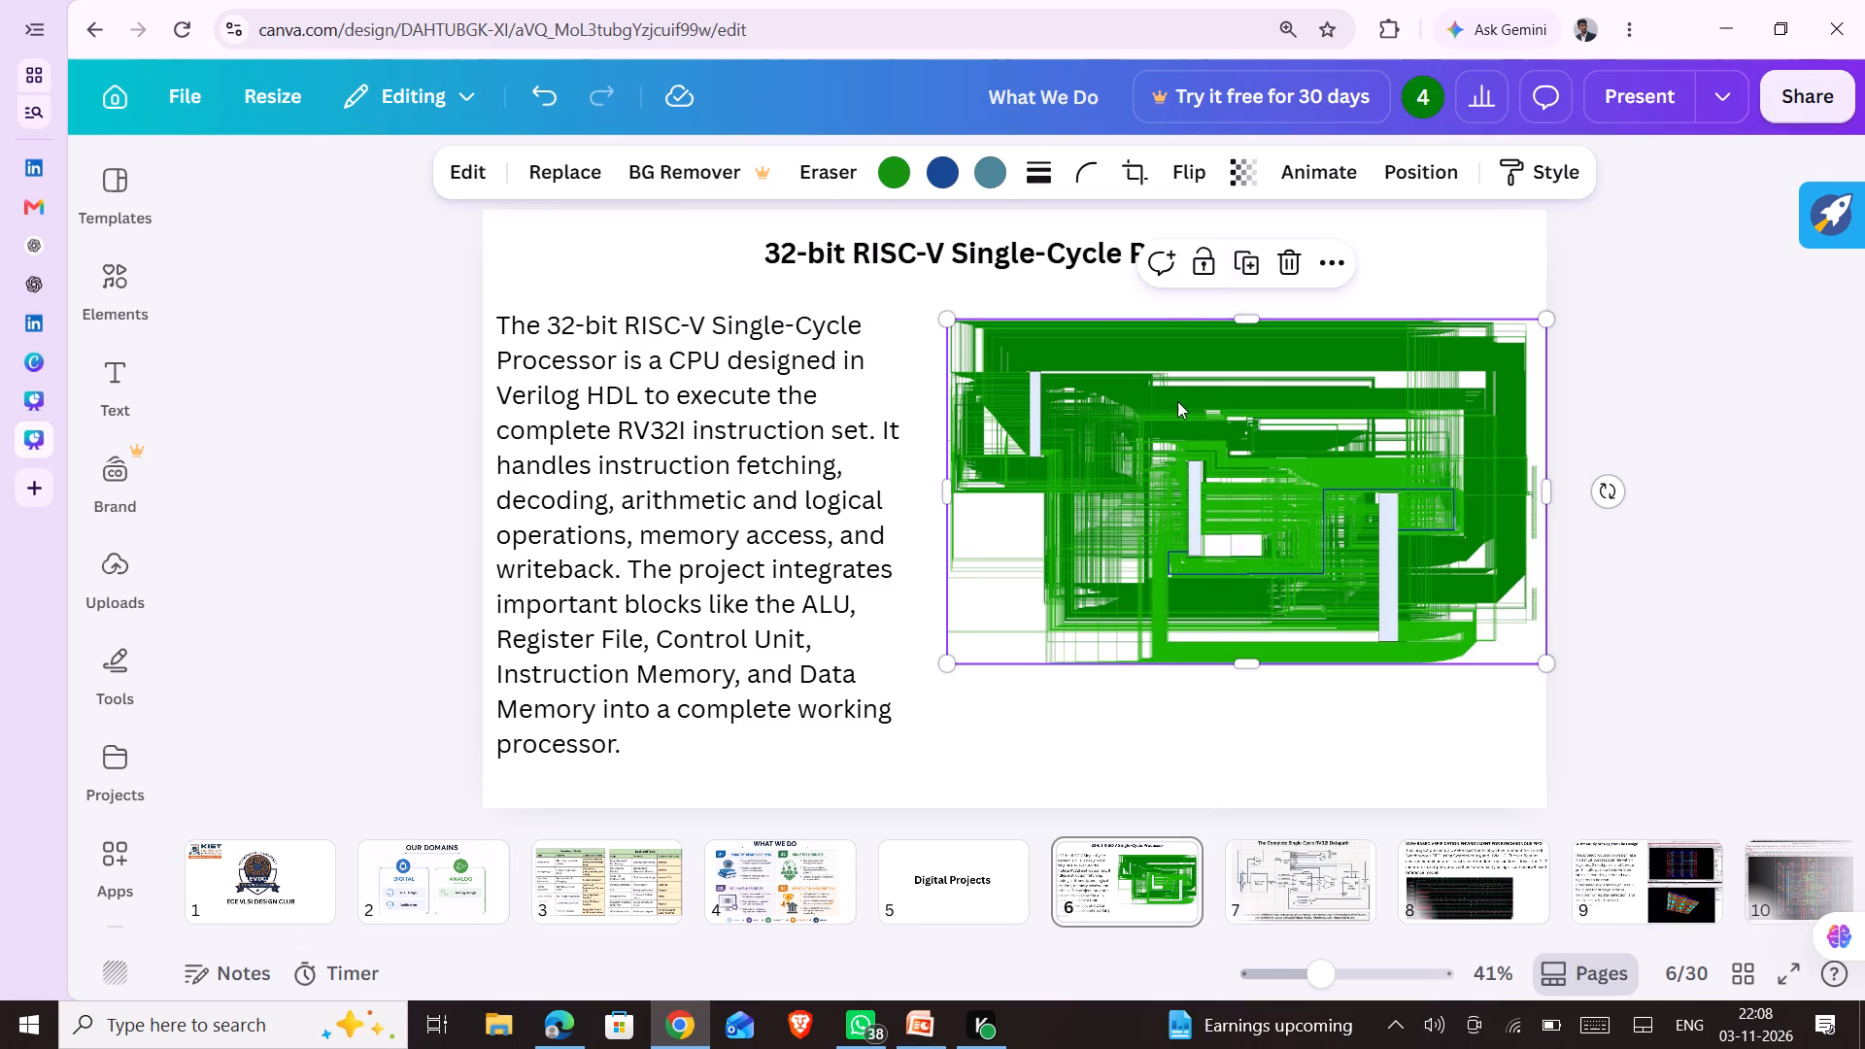
right_click(1177, 401)
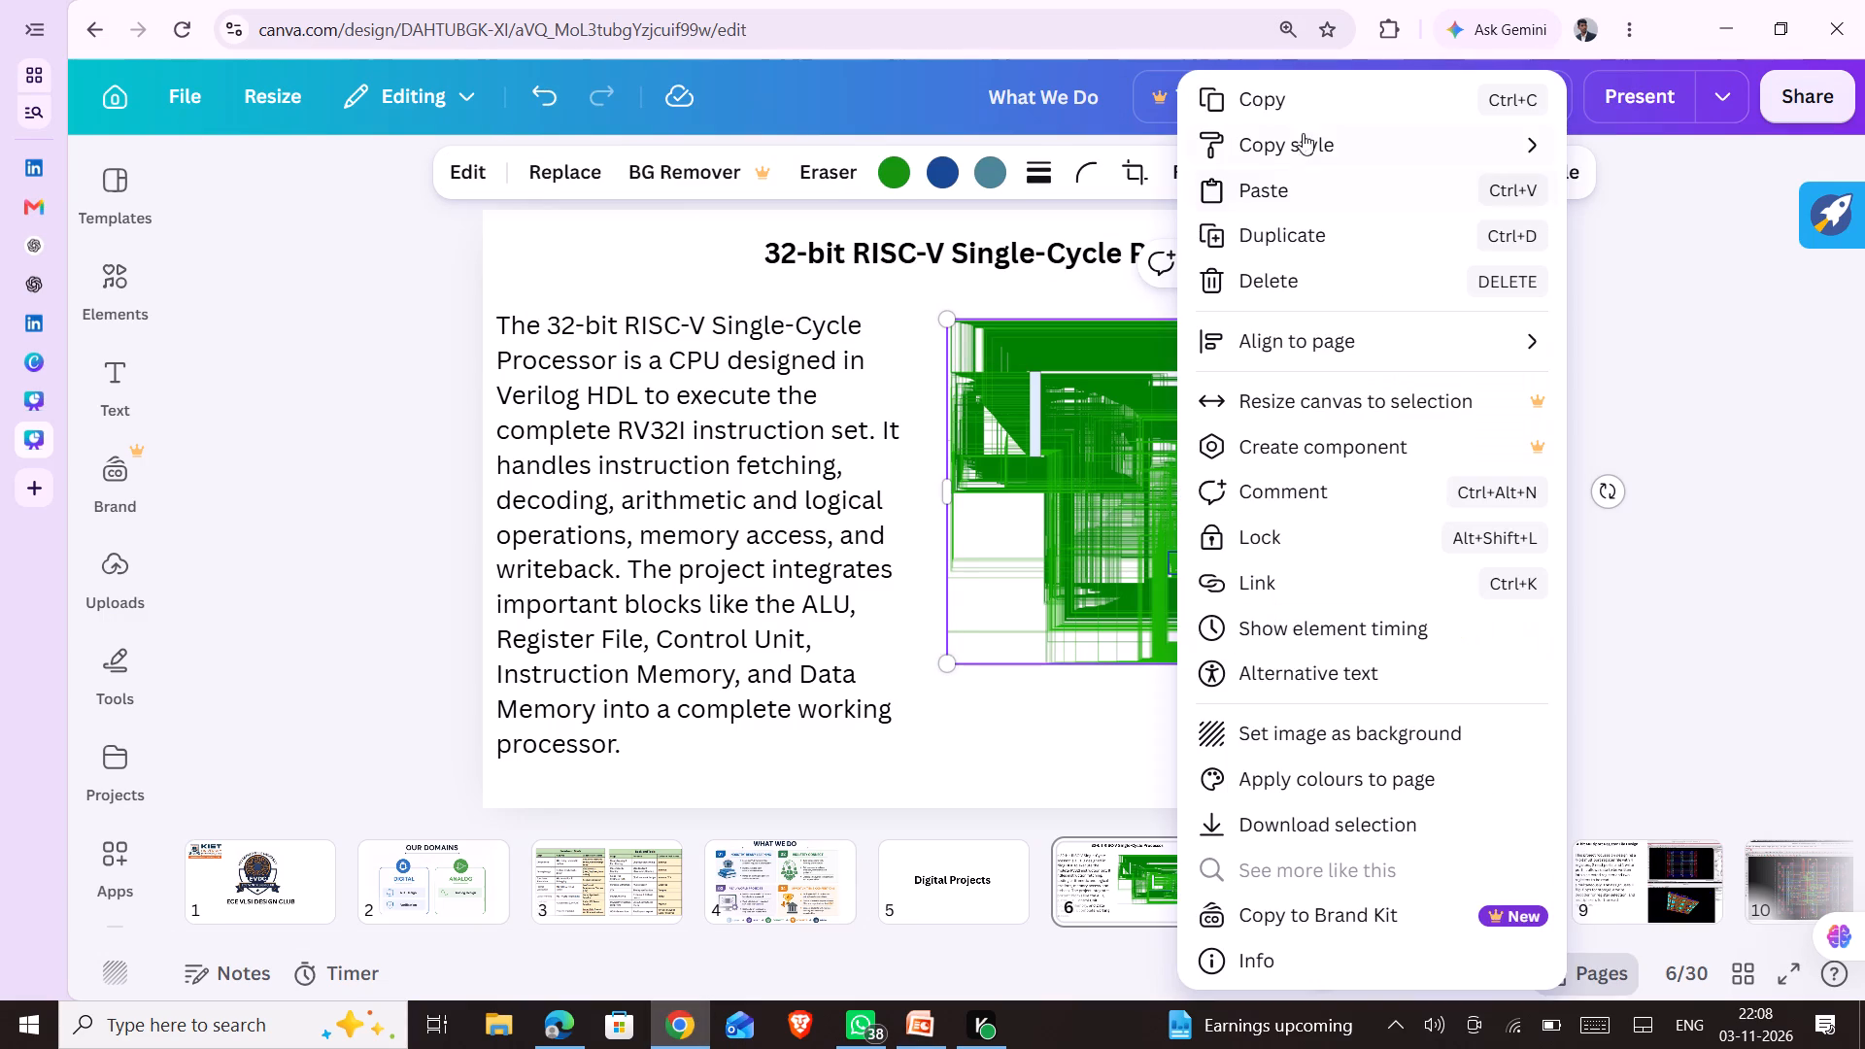
click(1308, 92)
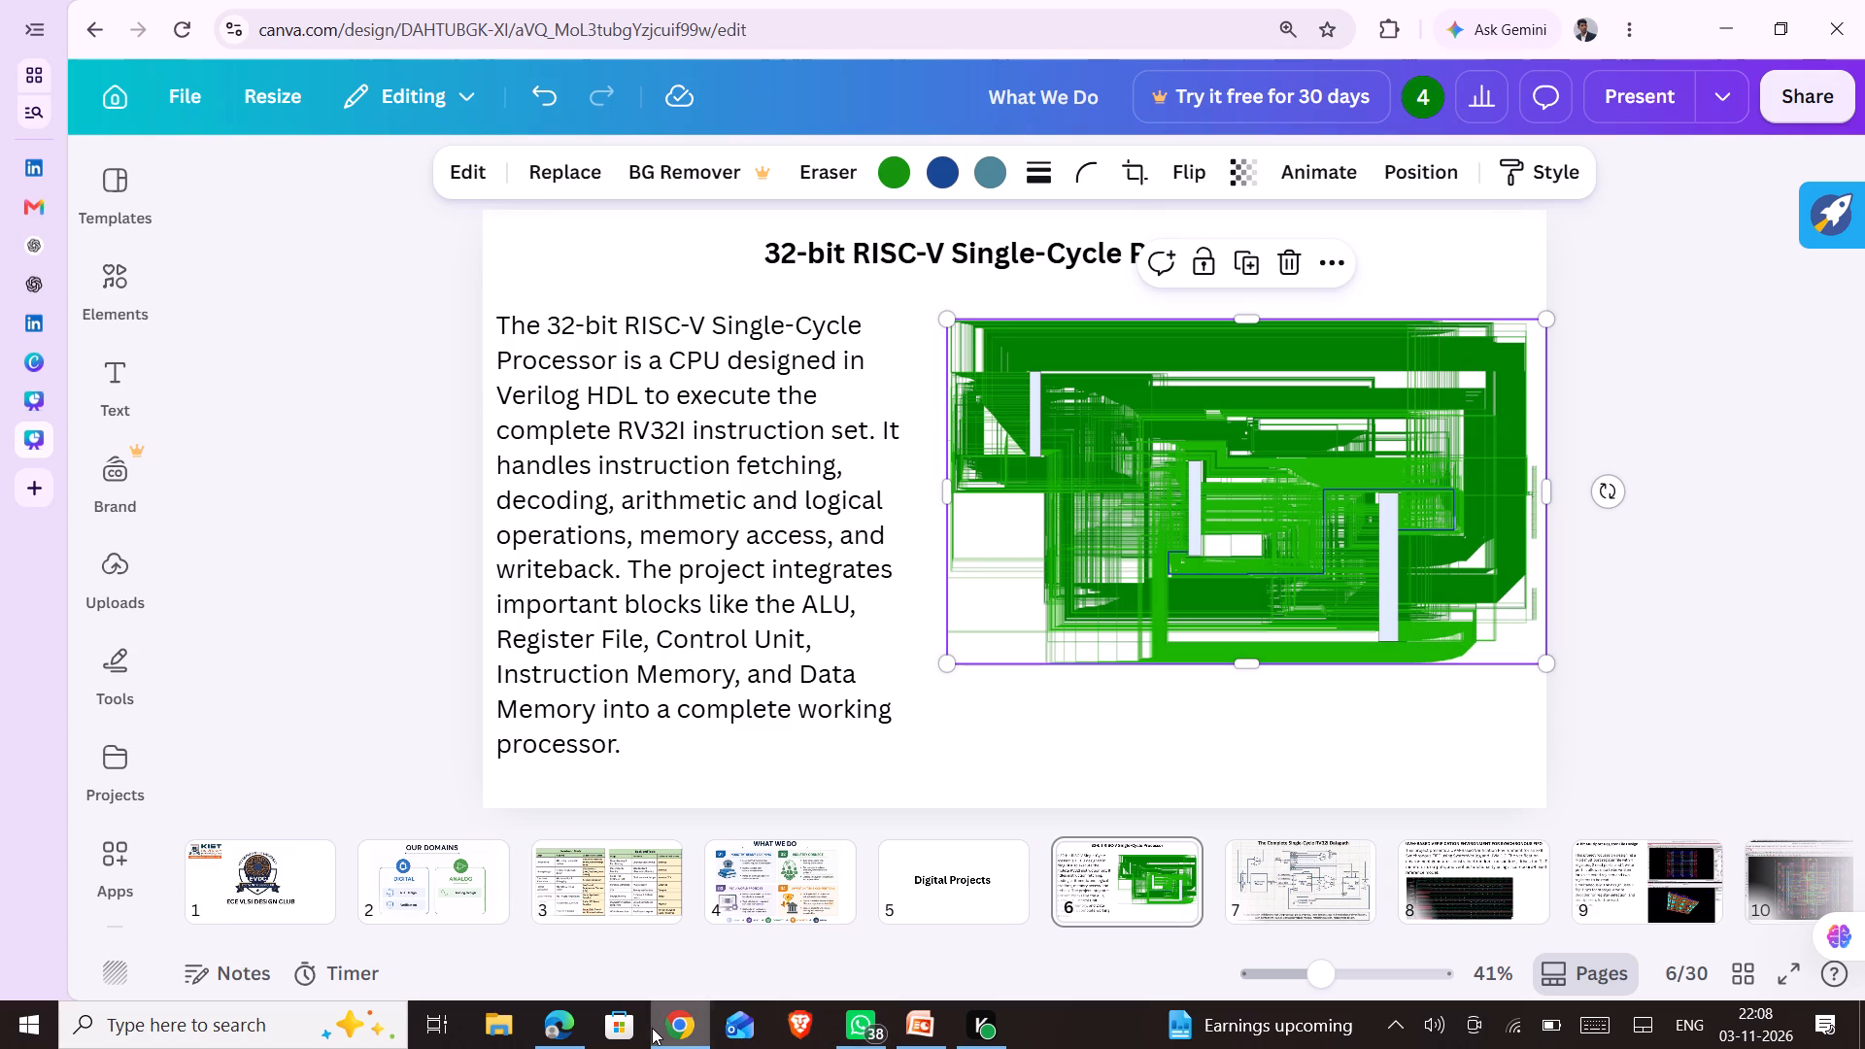
click(930, 1044)
key(ctrl+v)
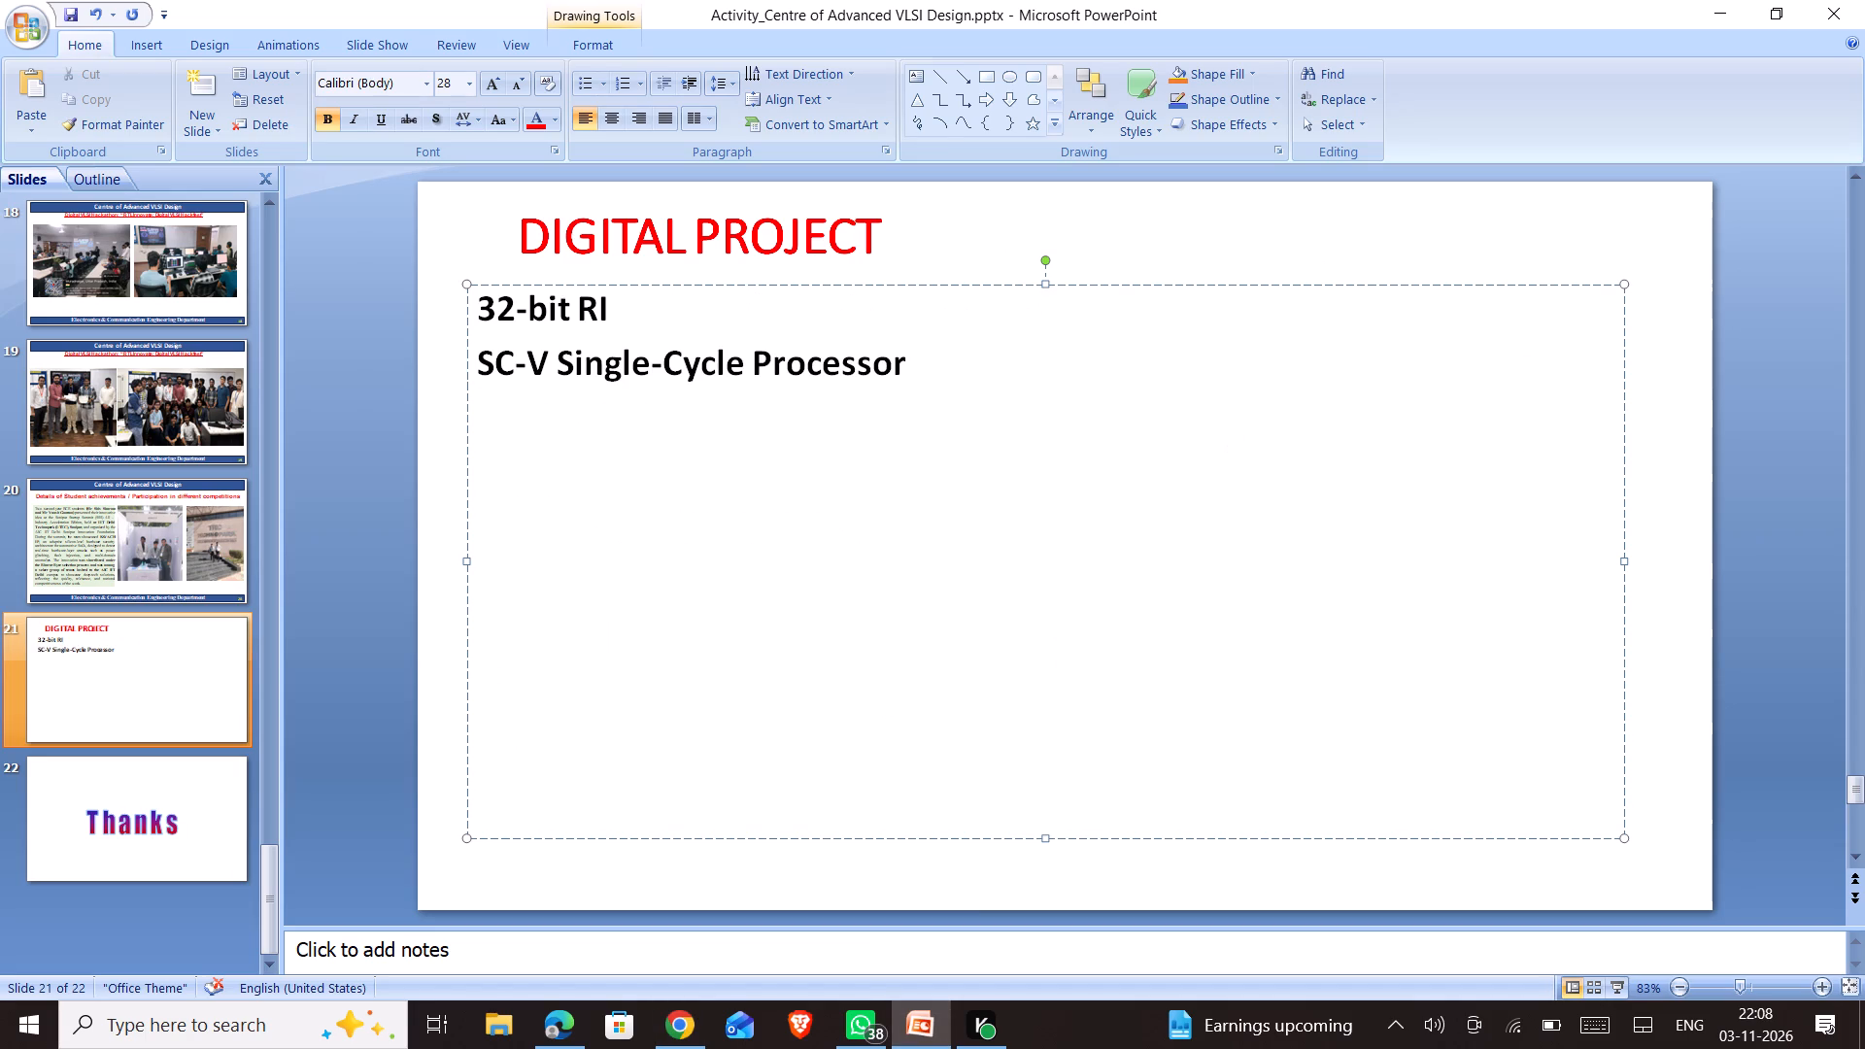
Undo the line break inside "32-bit RISC-V Single-Cycle Processor" on slide 21 in PowerPoint and try to paste the copied content on a new line below.
key(ctrl+z)
click(1249, 518)
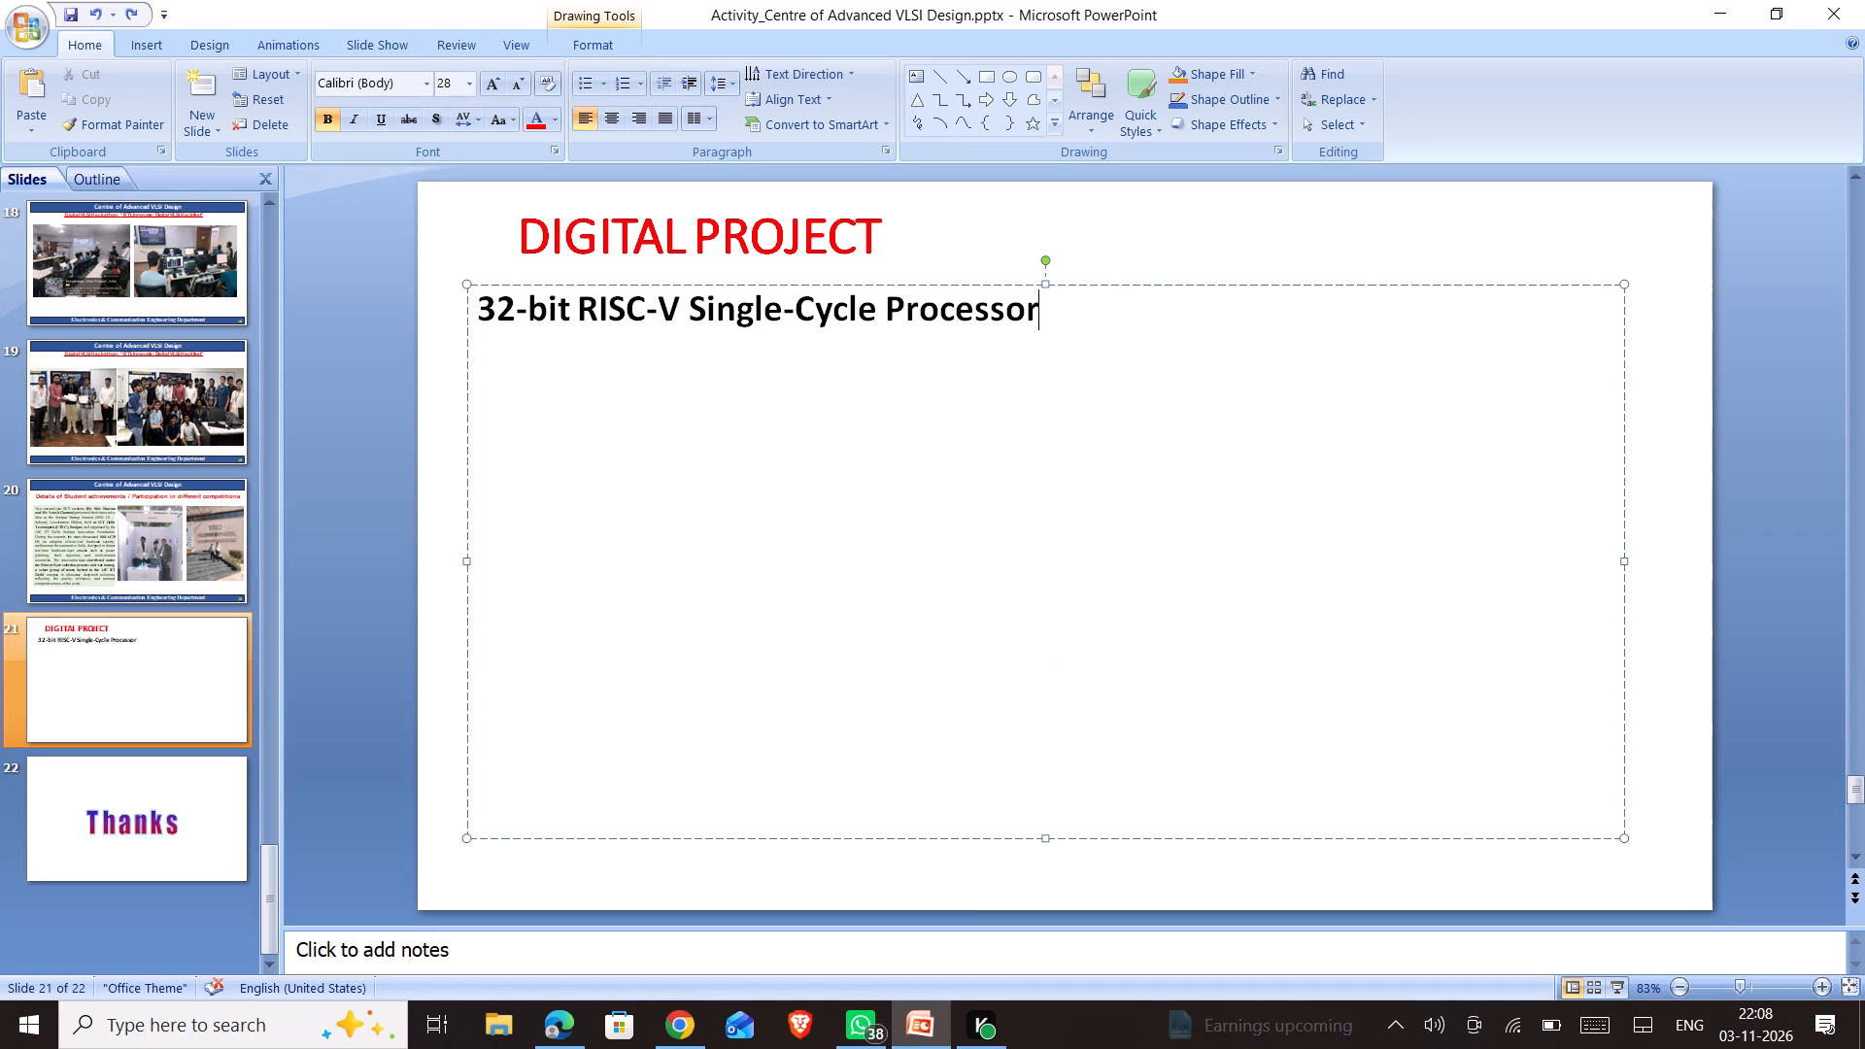
key(Return)
key(ctrl+v)
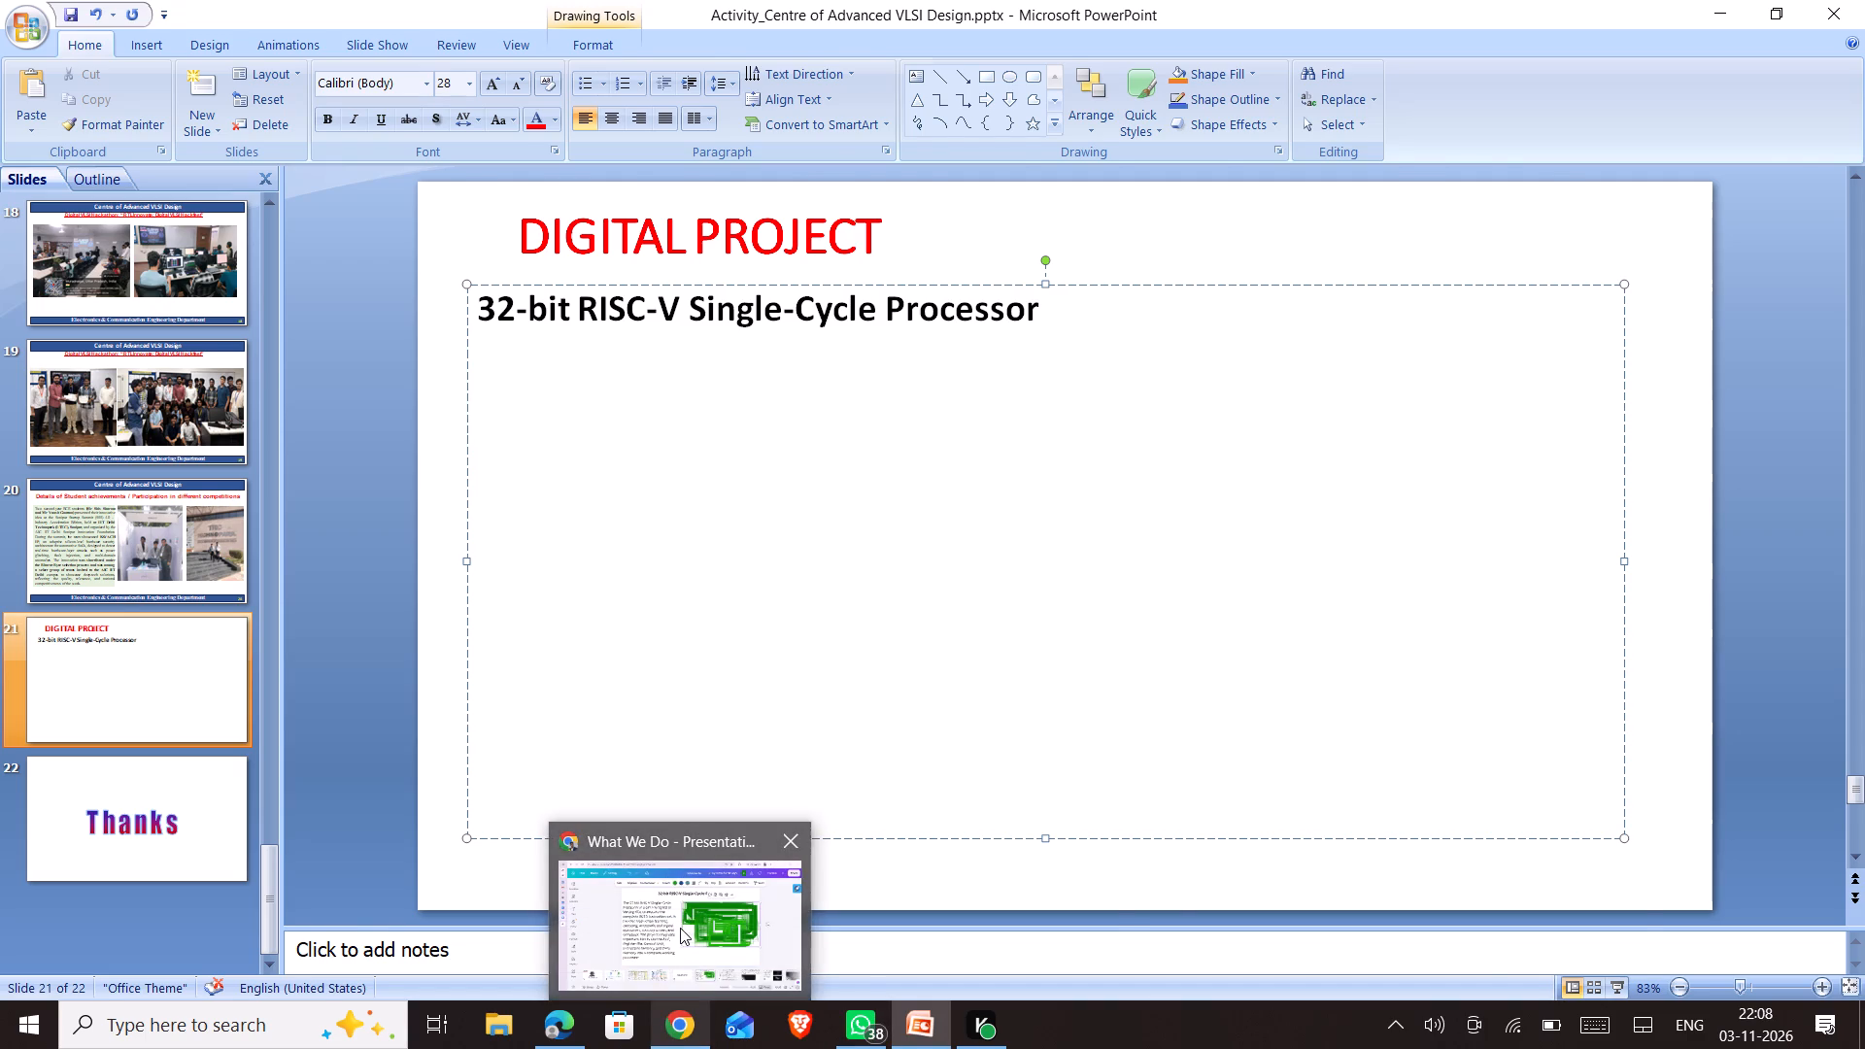
Switch to the Canva presentation in Chrome and capture a screen snip of the whole green circuit image on page 6.
click(680, 928)
click(1187, 418)
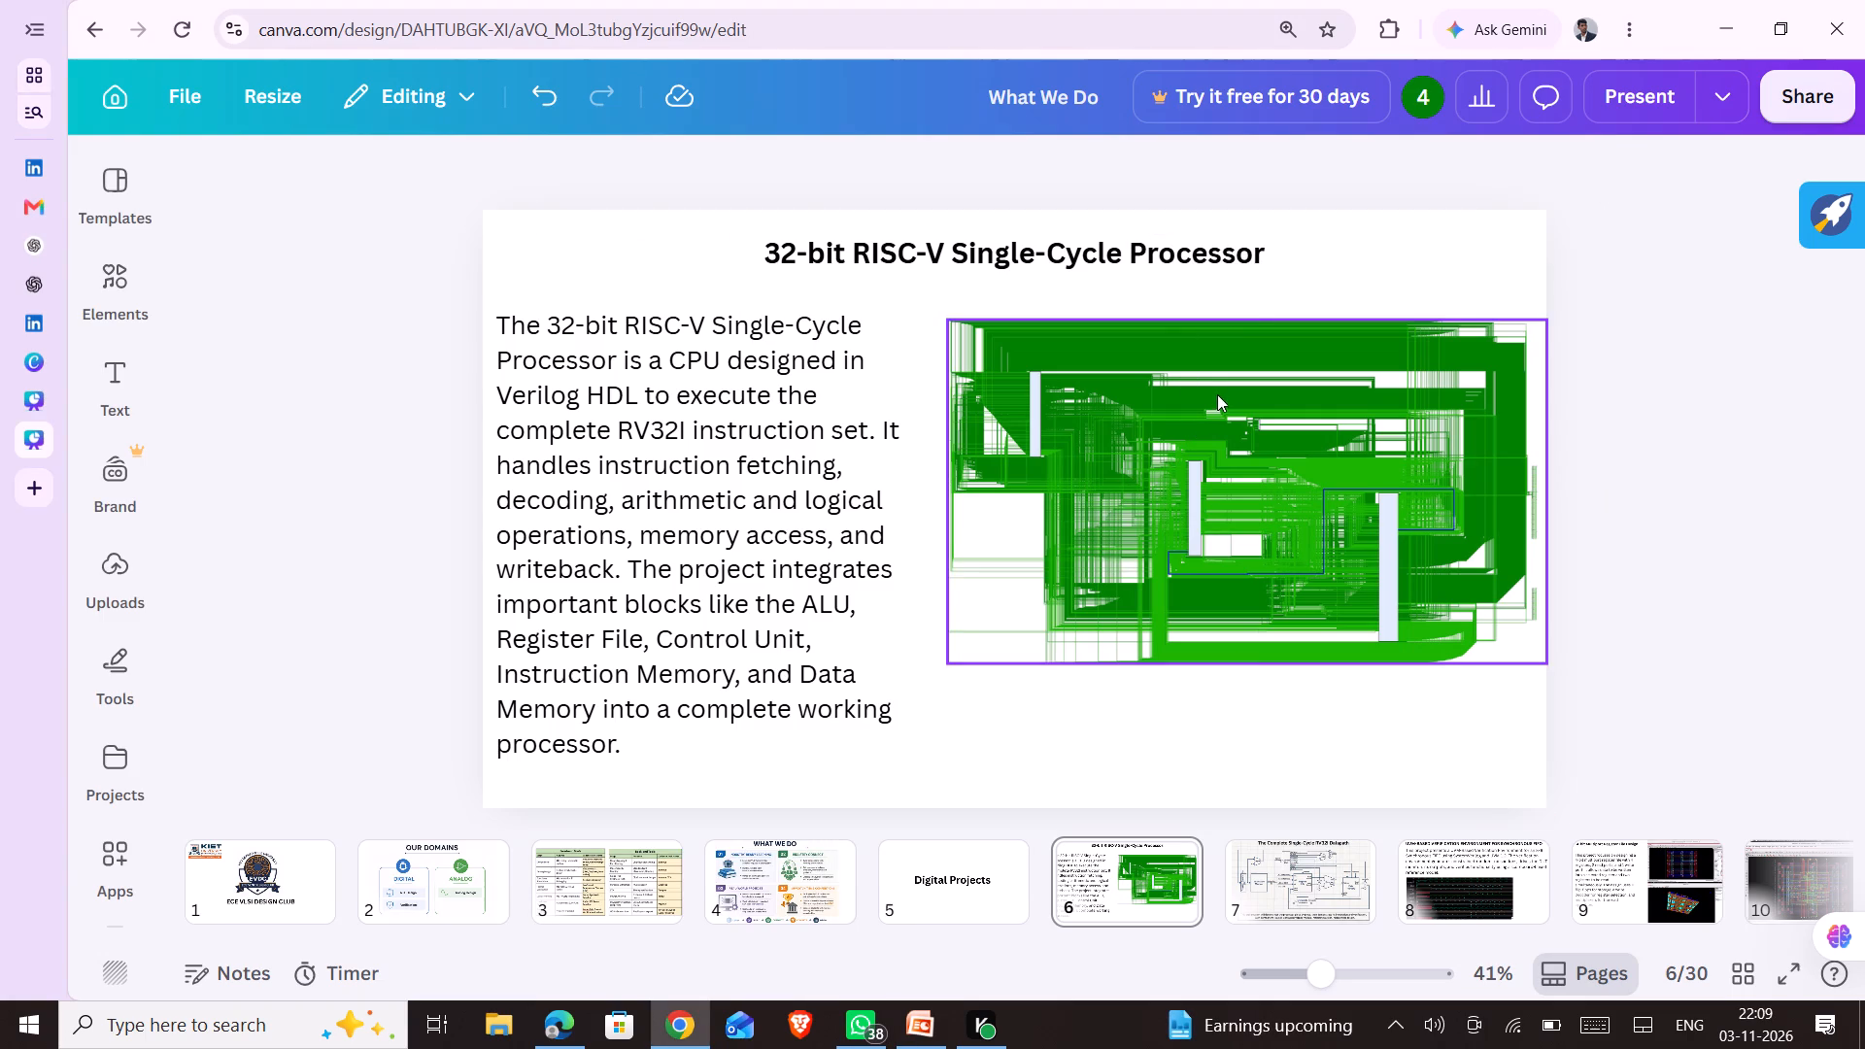
click(1217, 395)
right_click(1217, 395)
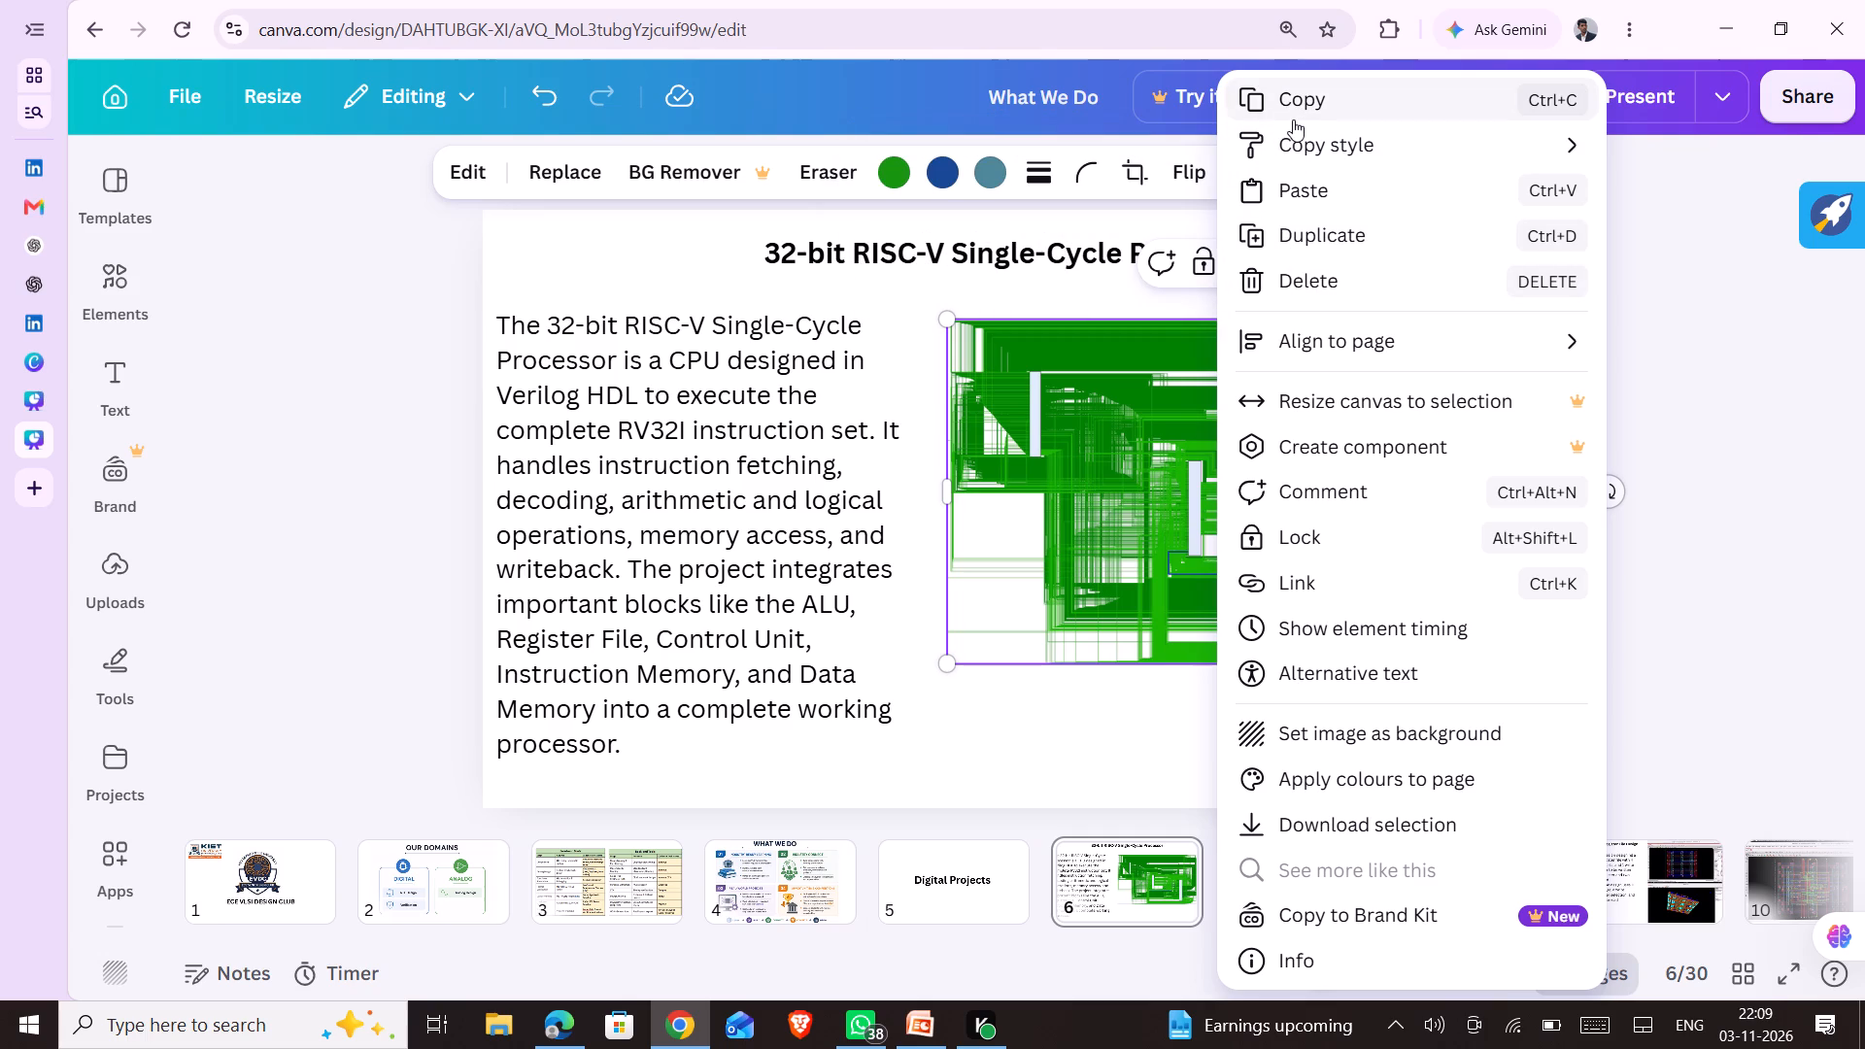
click(1704, 525)
click(1656, 643)
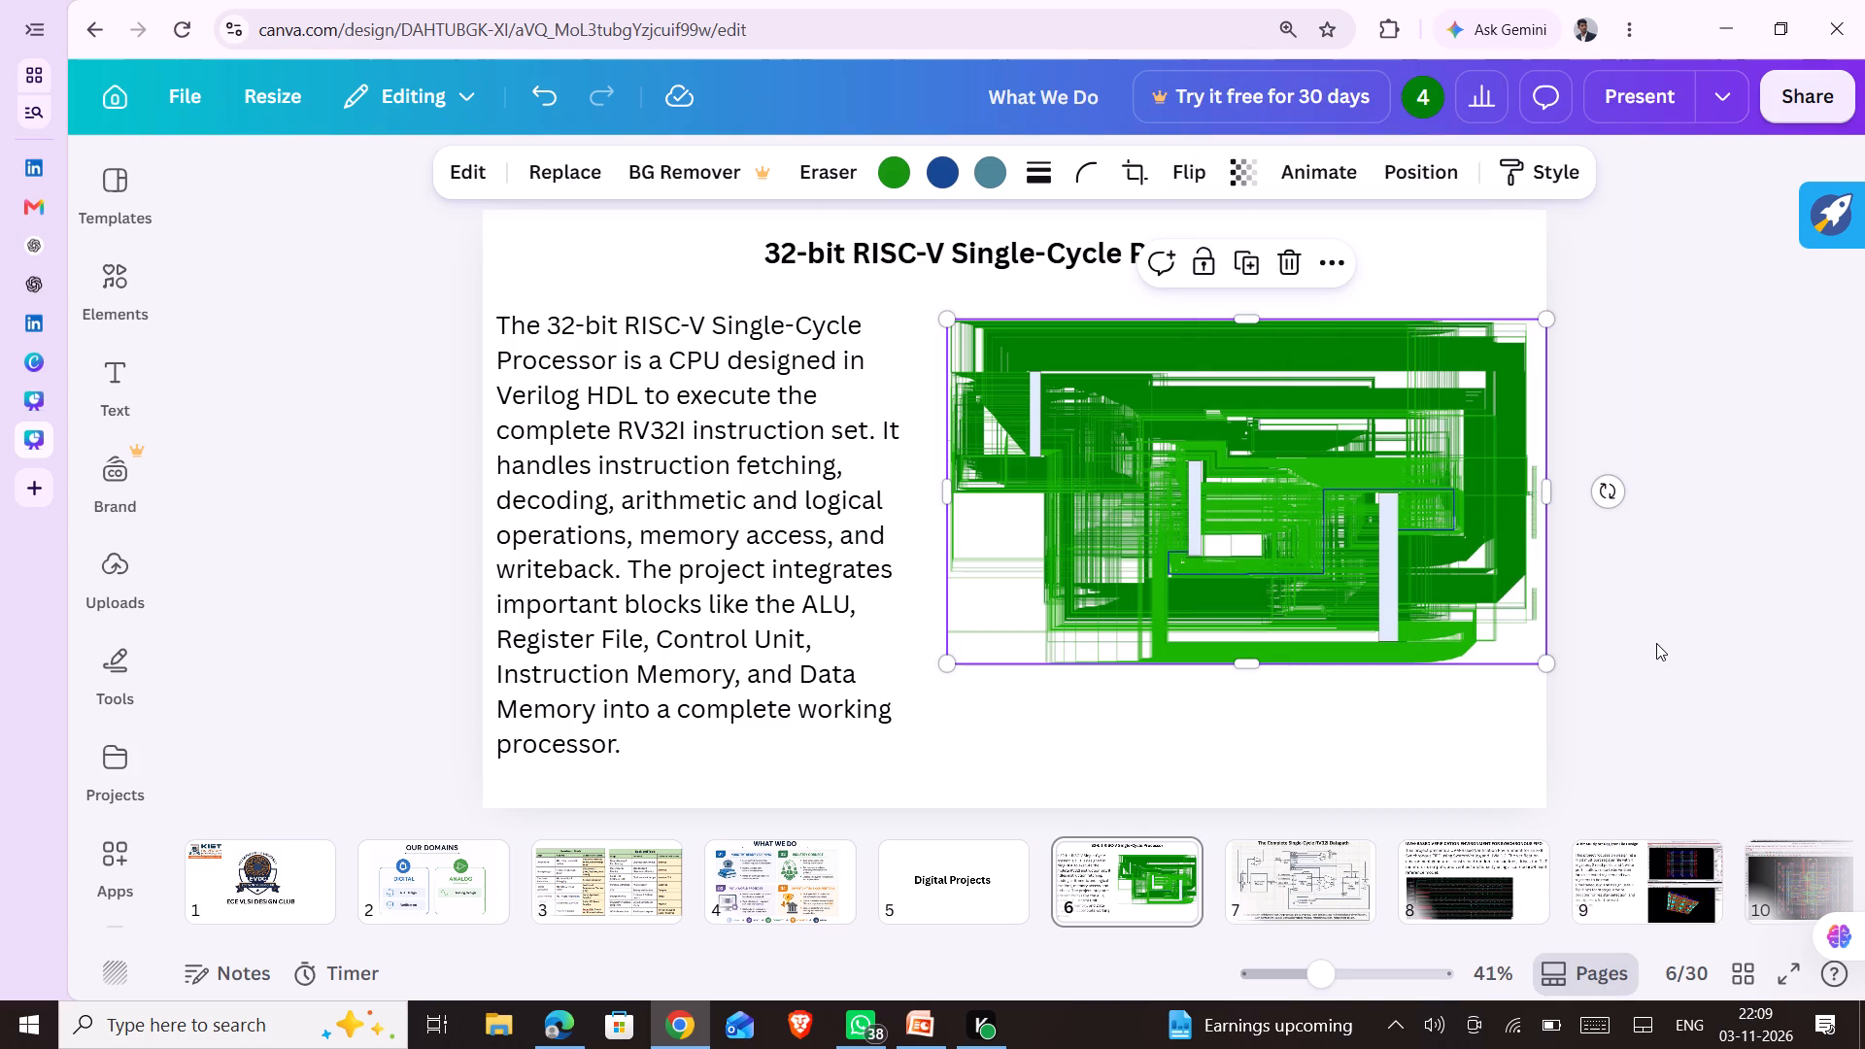
key(shift+super+s)
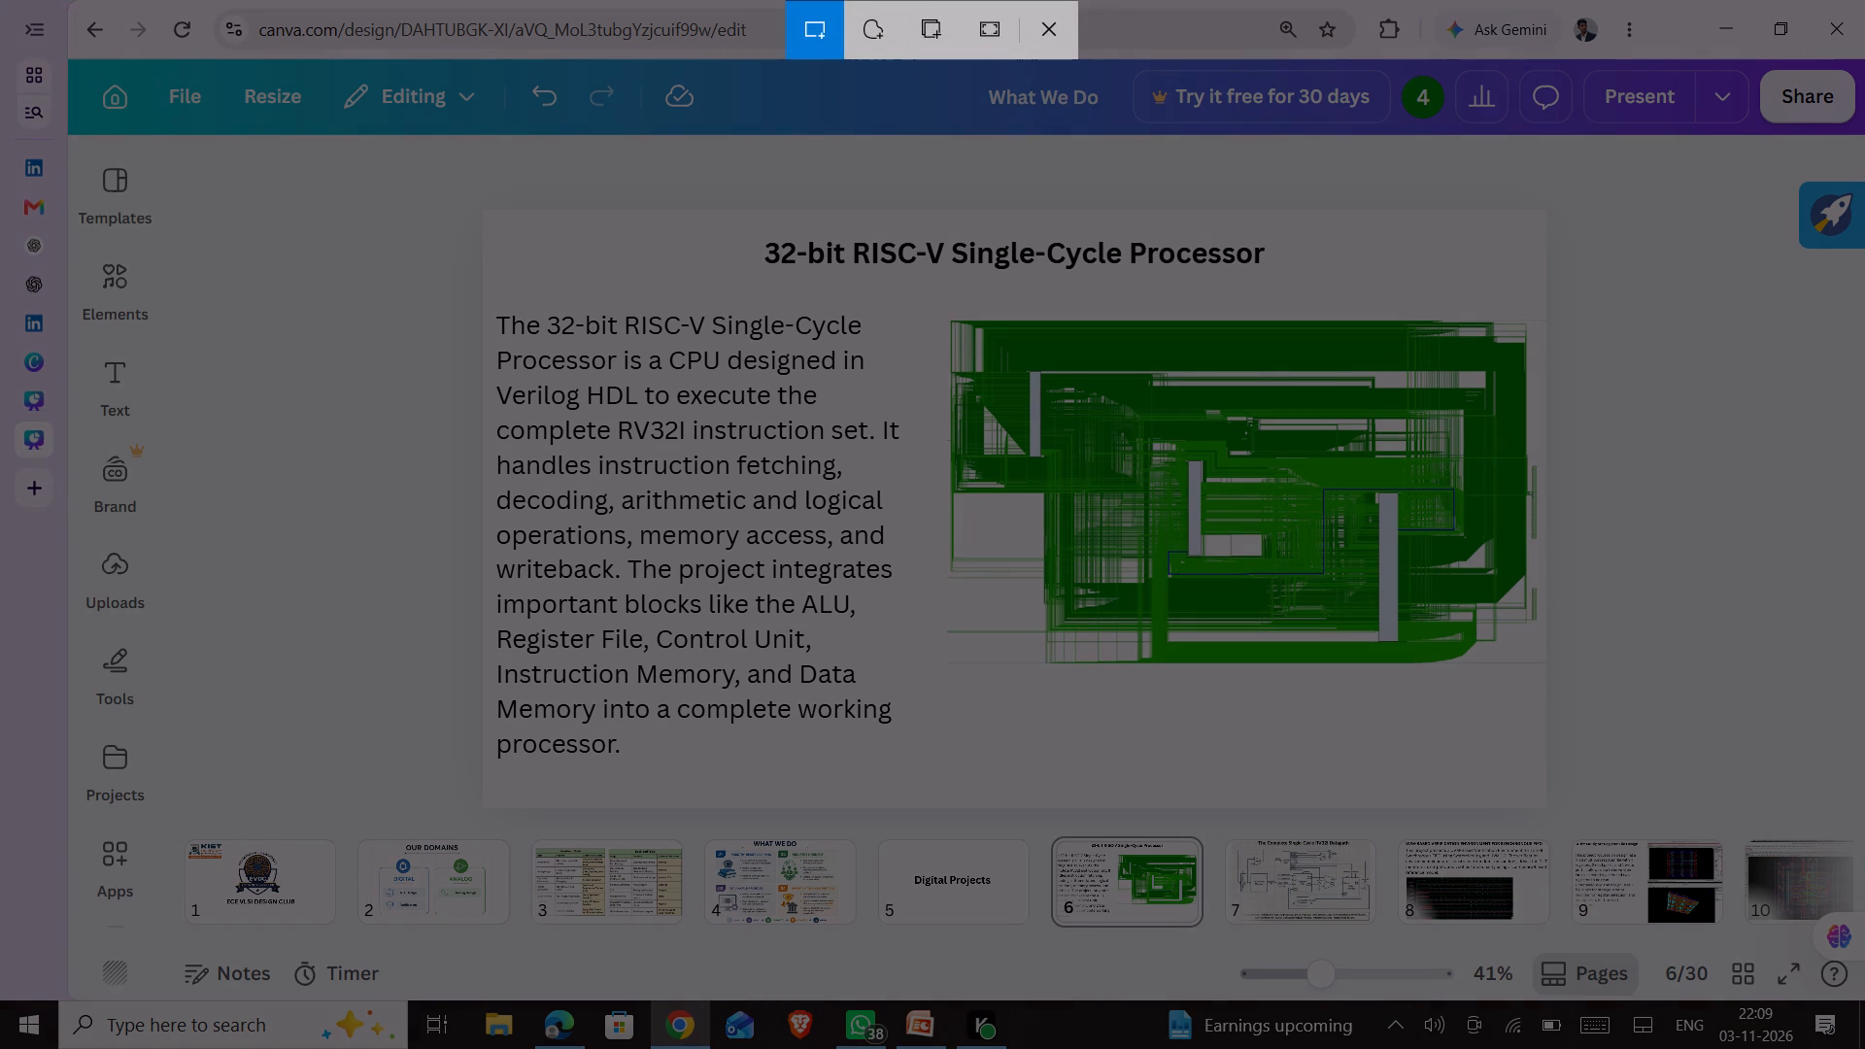
drag(951, 320, 1473, 634)
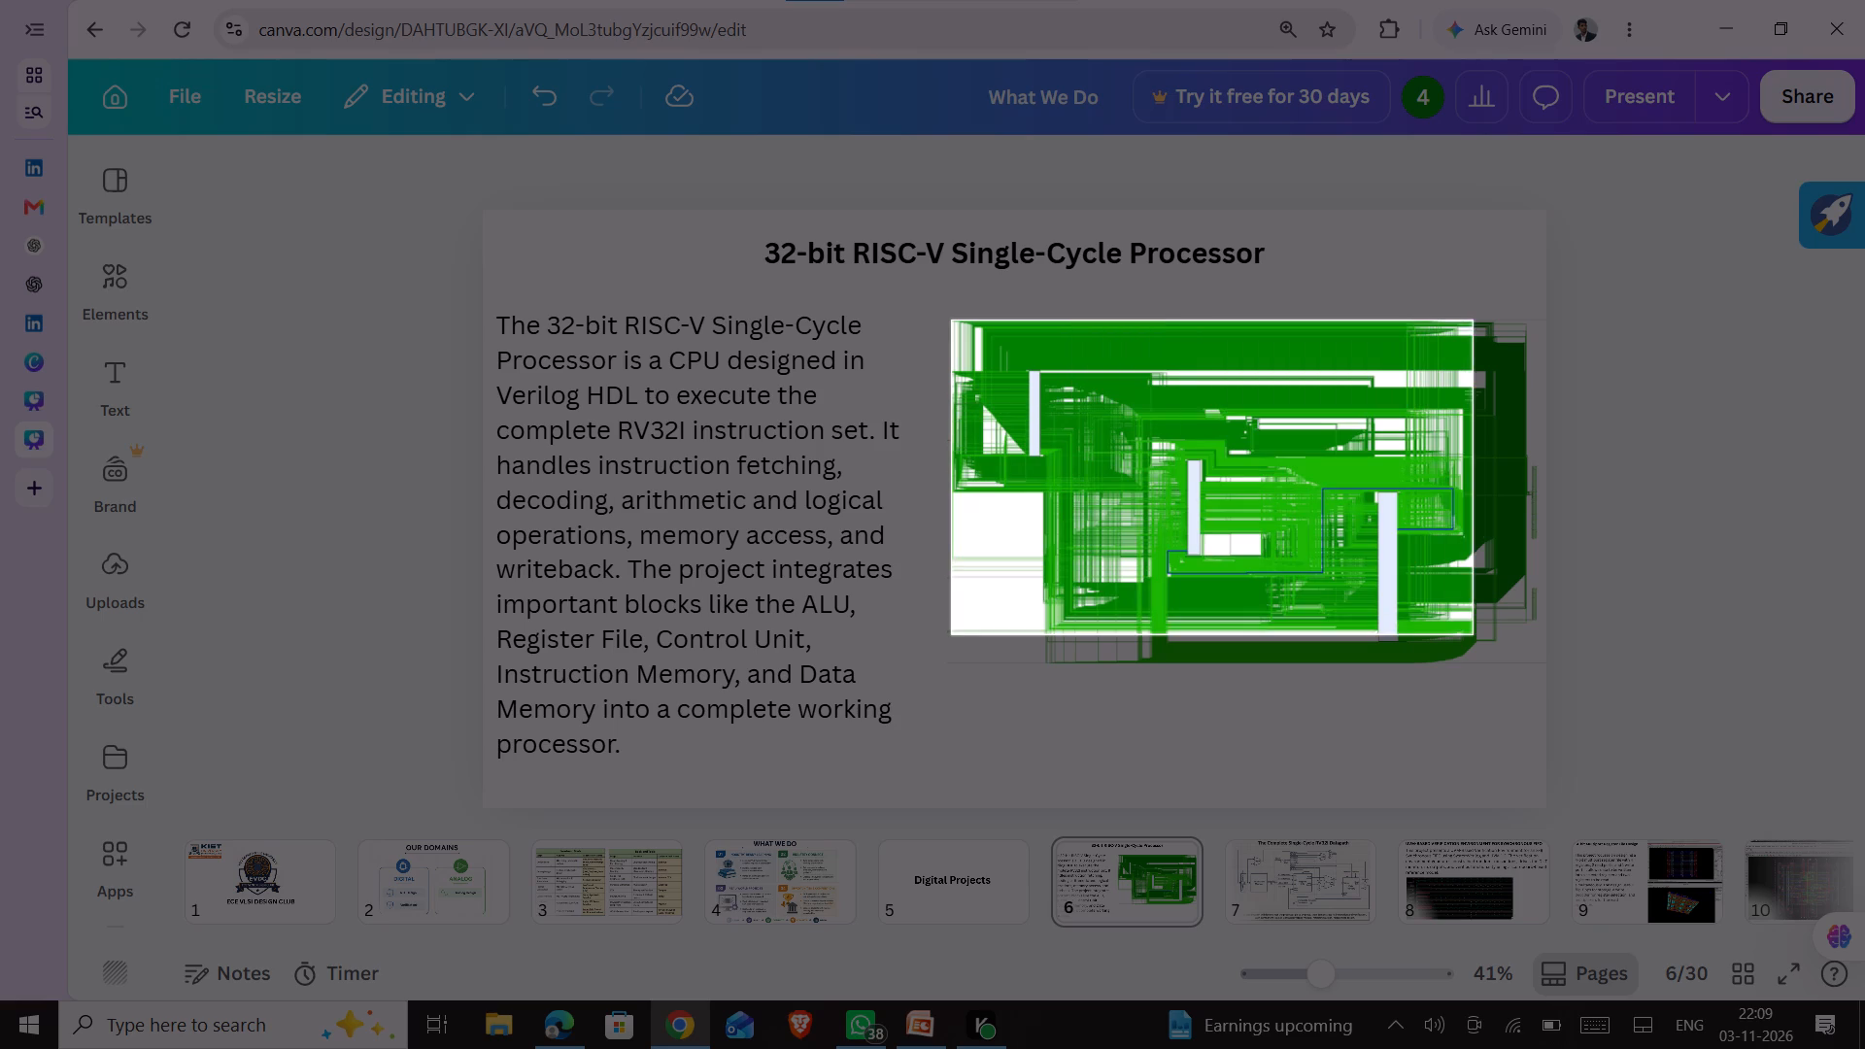
drag(1473, 634, 1543, 662)
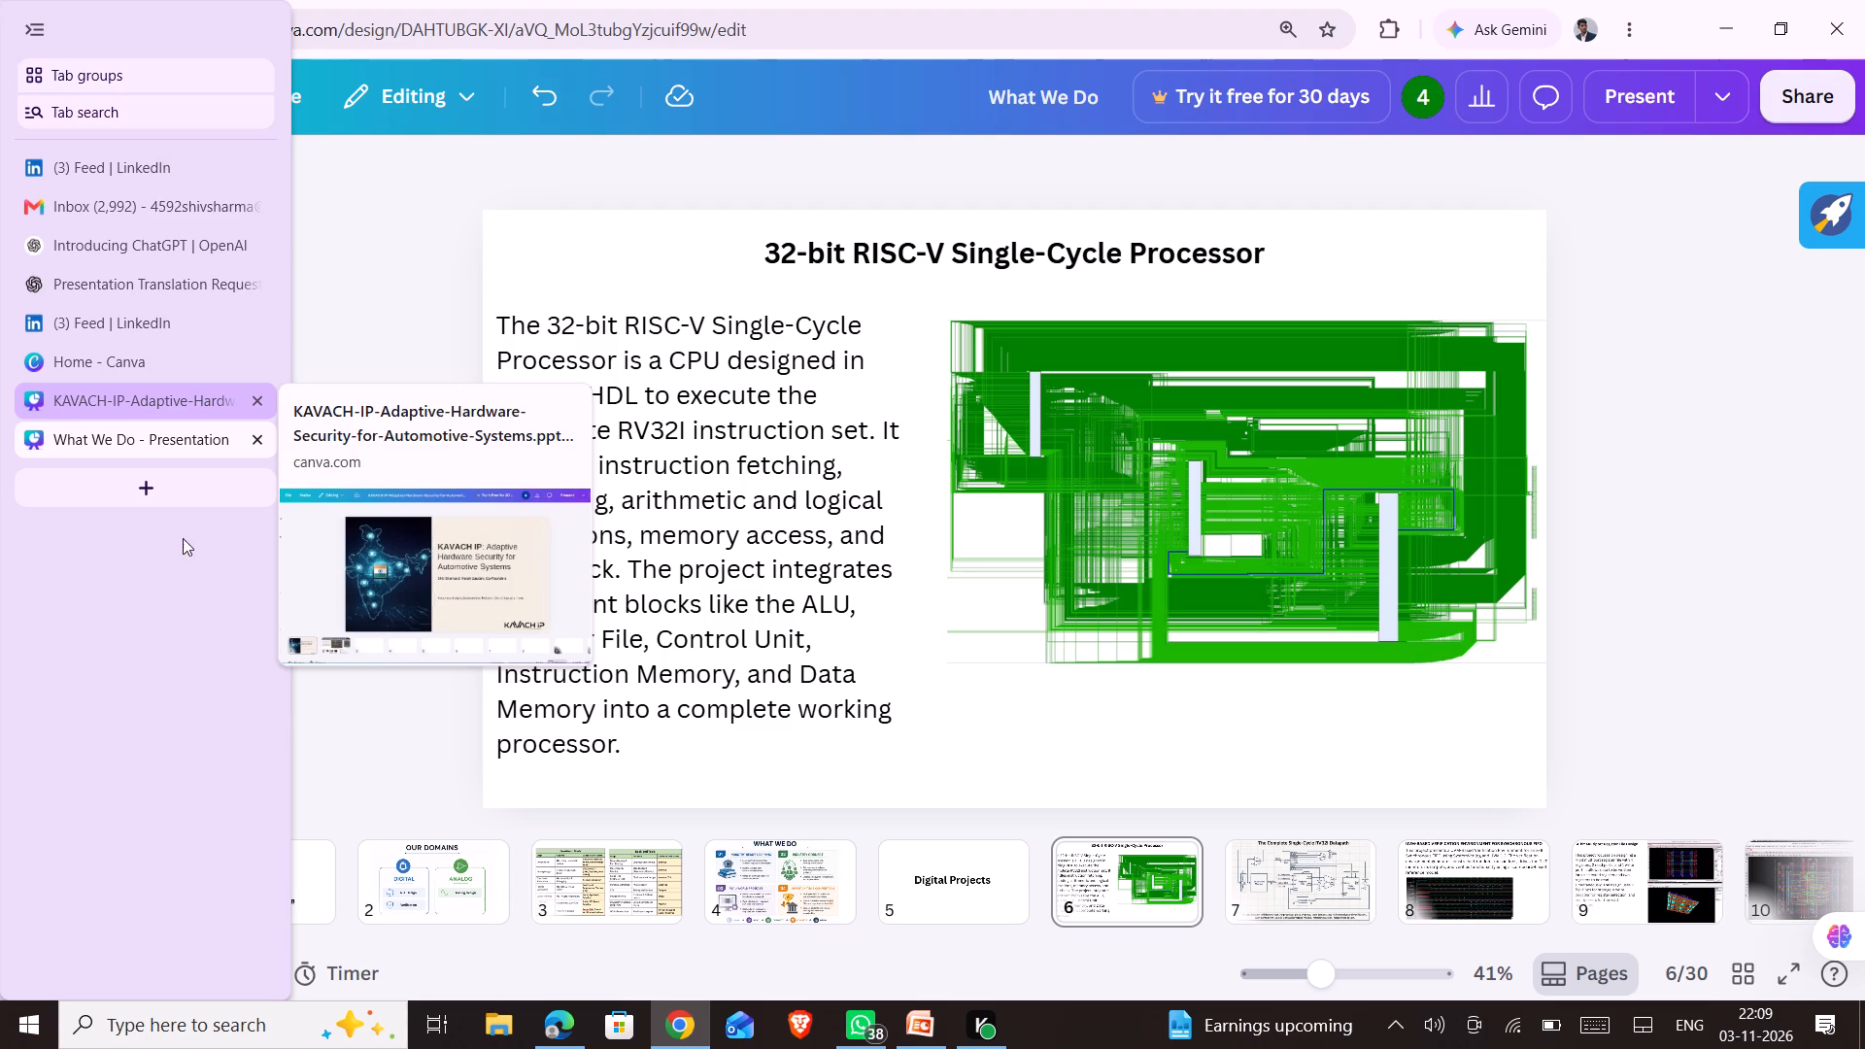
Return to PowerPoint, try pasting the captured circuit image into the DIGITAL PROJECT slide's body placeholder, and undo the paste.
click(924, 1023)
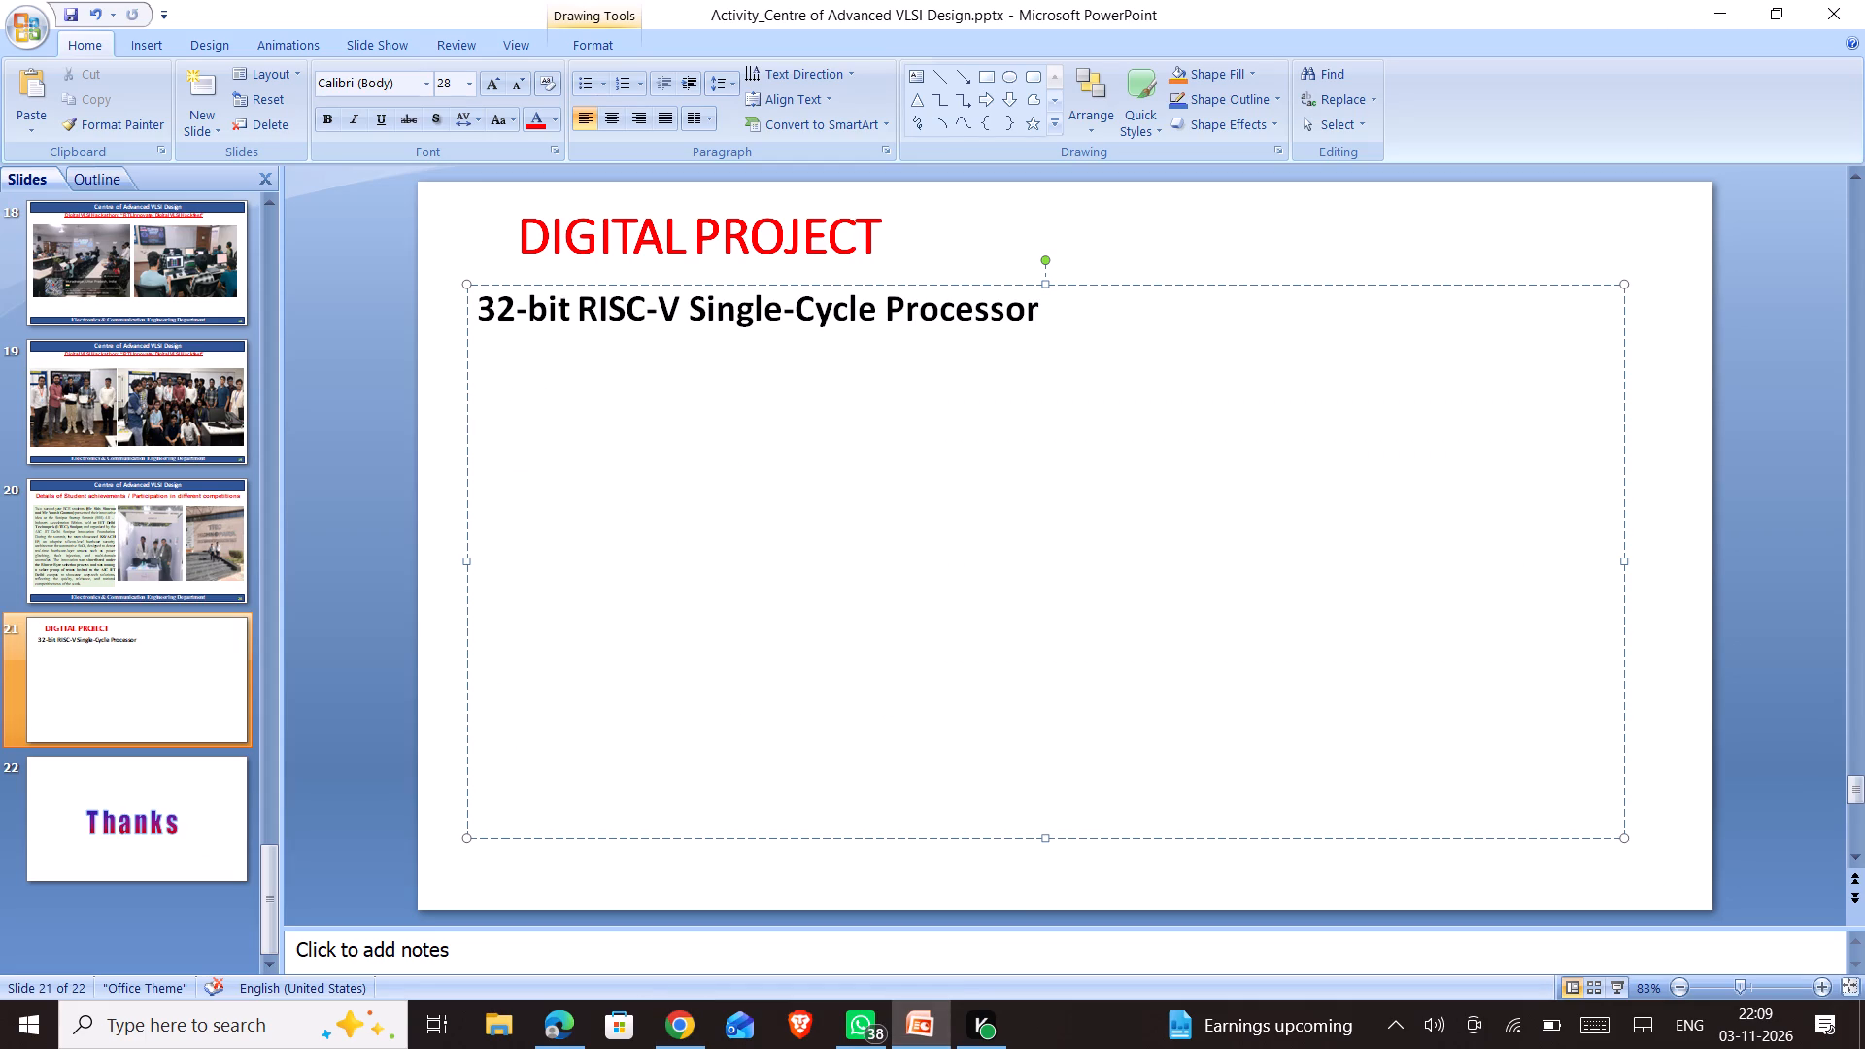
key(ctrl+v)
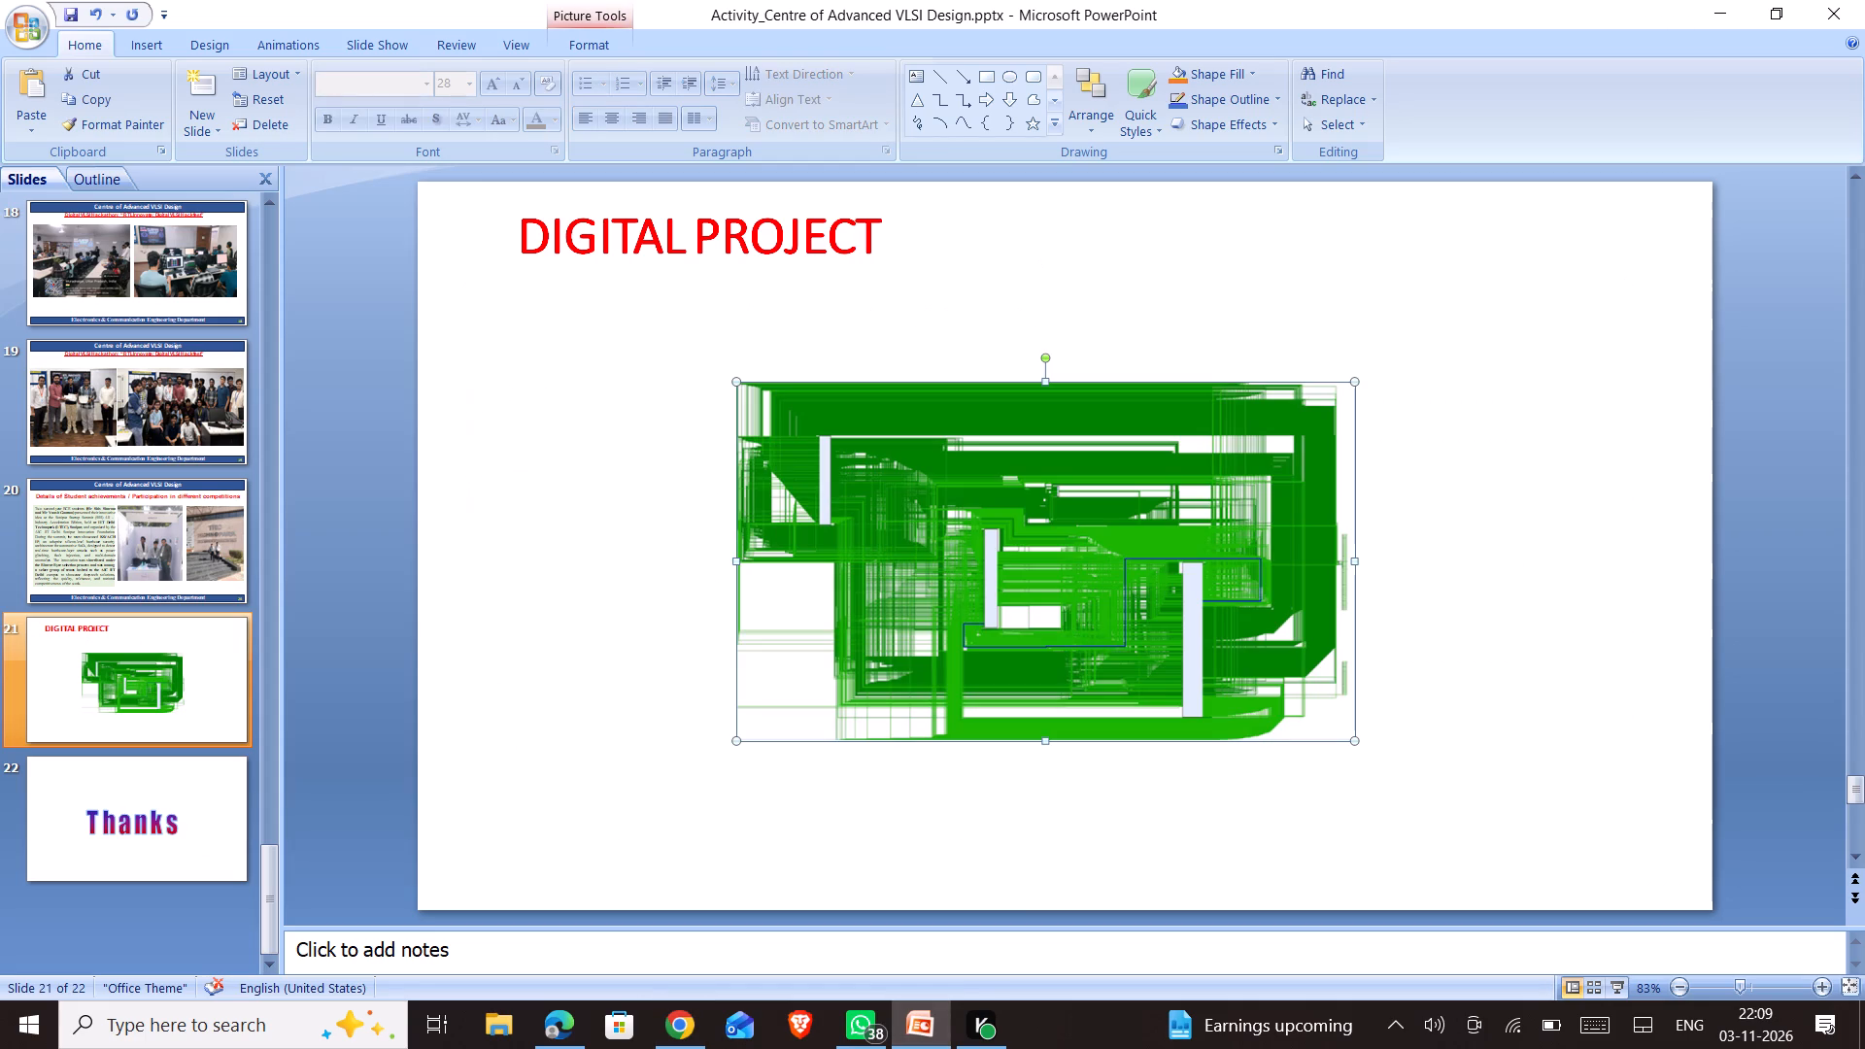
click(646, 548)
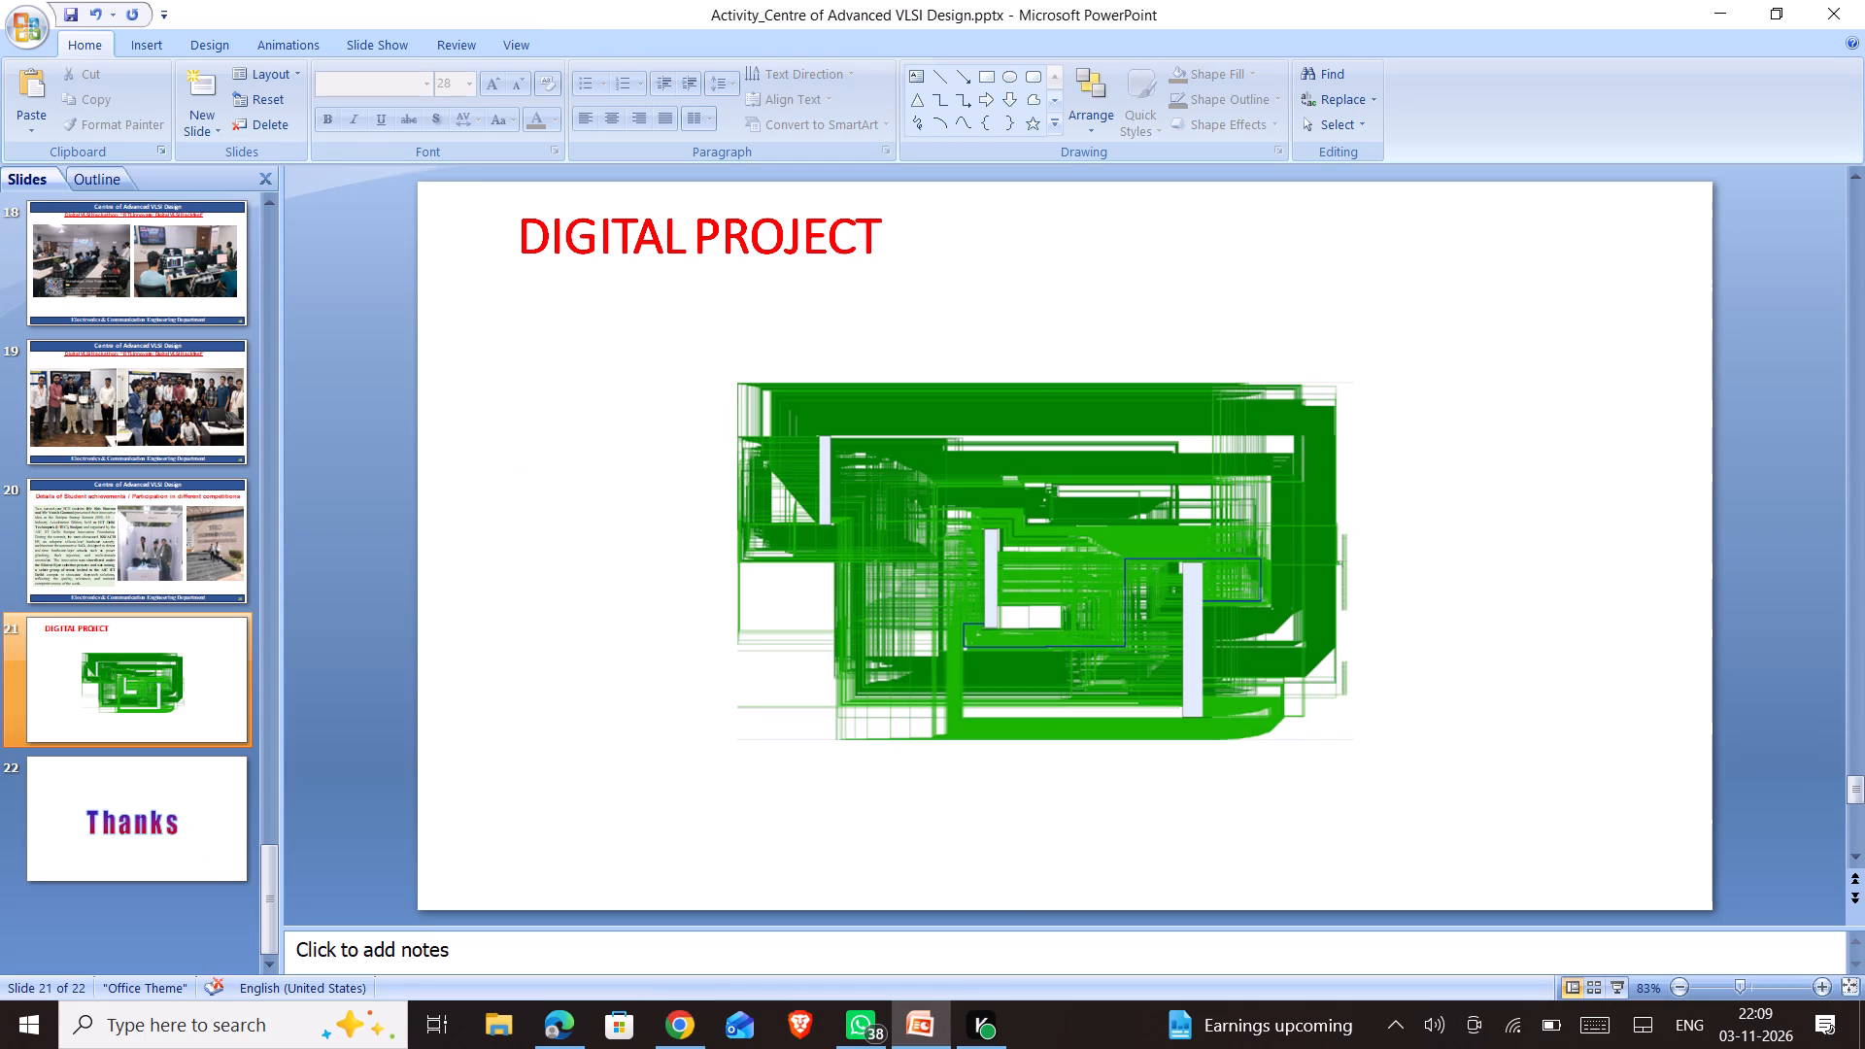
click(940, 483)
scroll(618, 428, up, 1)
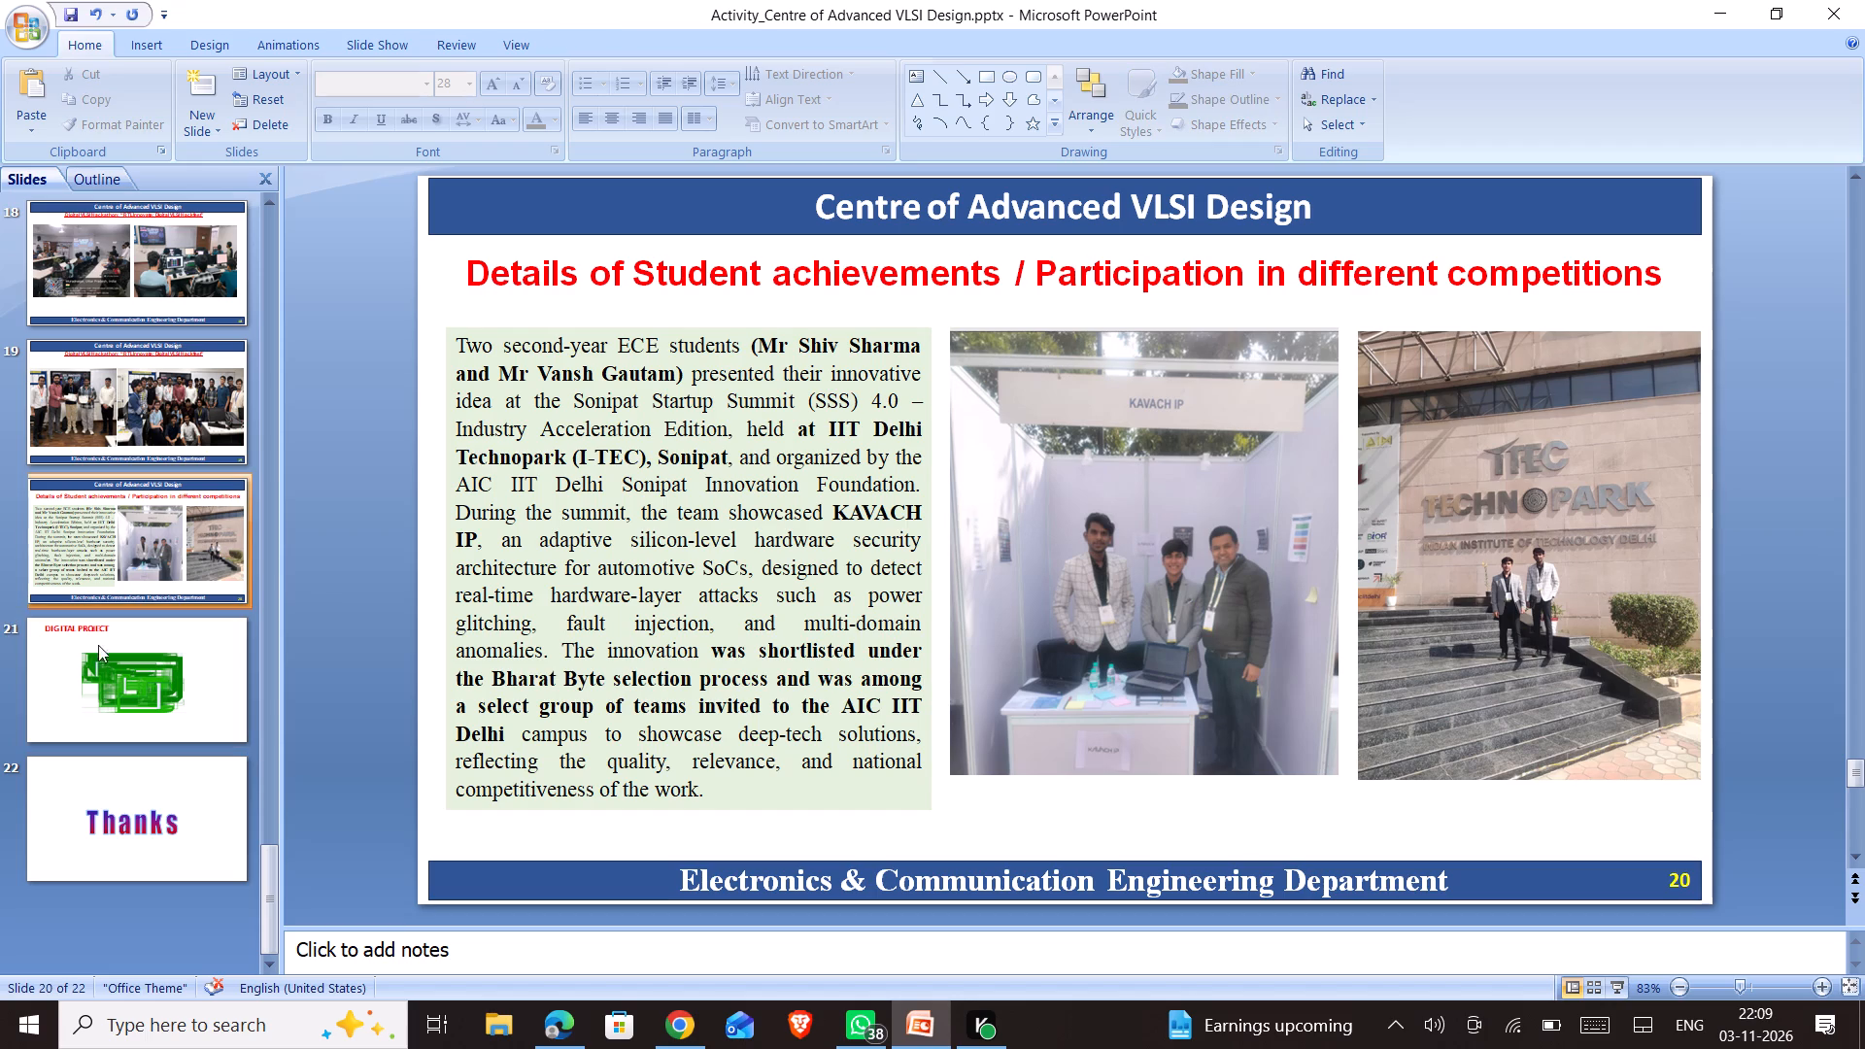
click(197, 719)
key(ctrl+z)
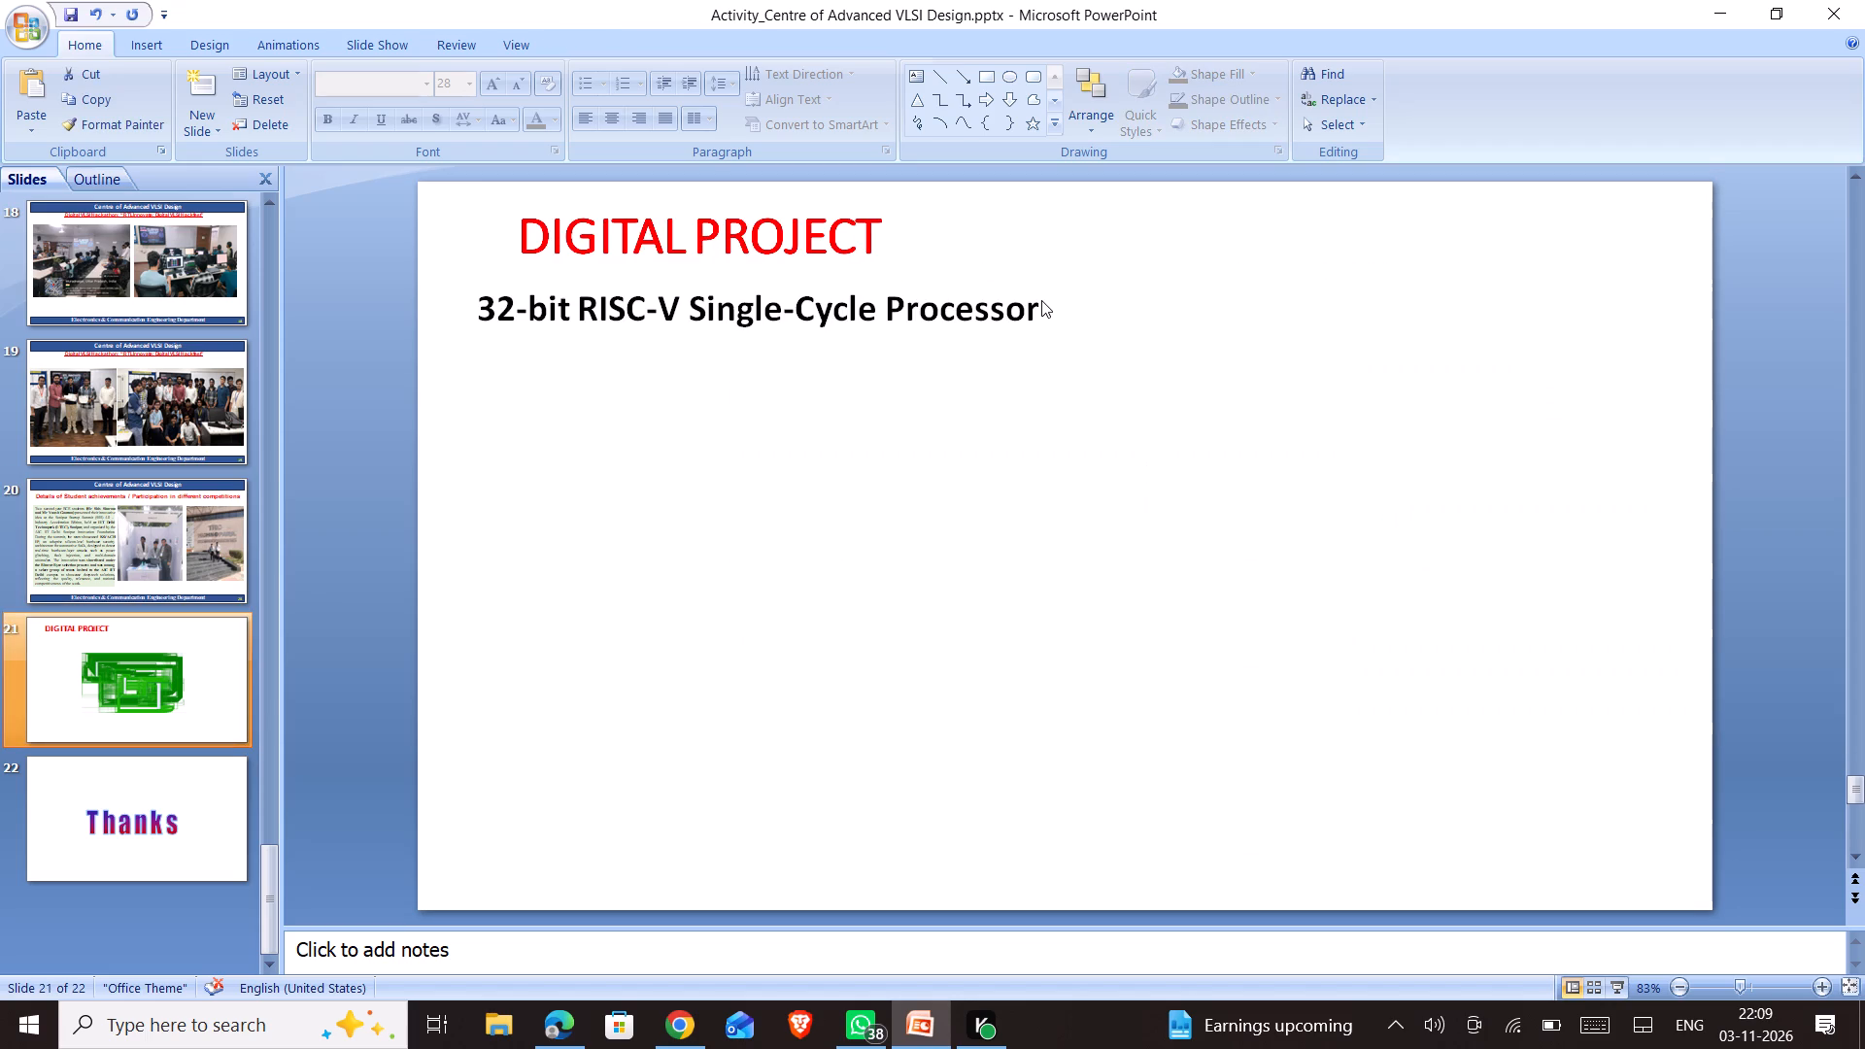
Place the text cursor at the end of the "32-bit RISC-V Single-Cycle Processor" line on the DIGITAL PROJECT slide.
click(1041, 300)
click(1042, 342)
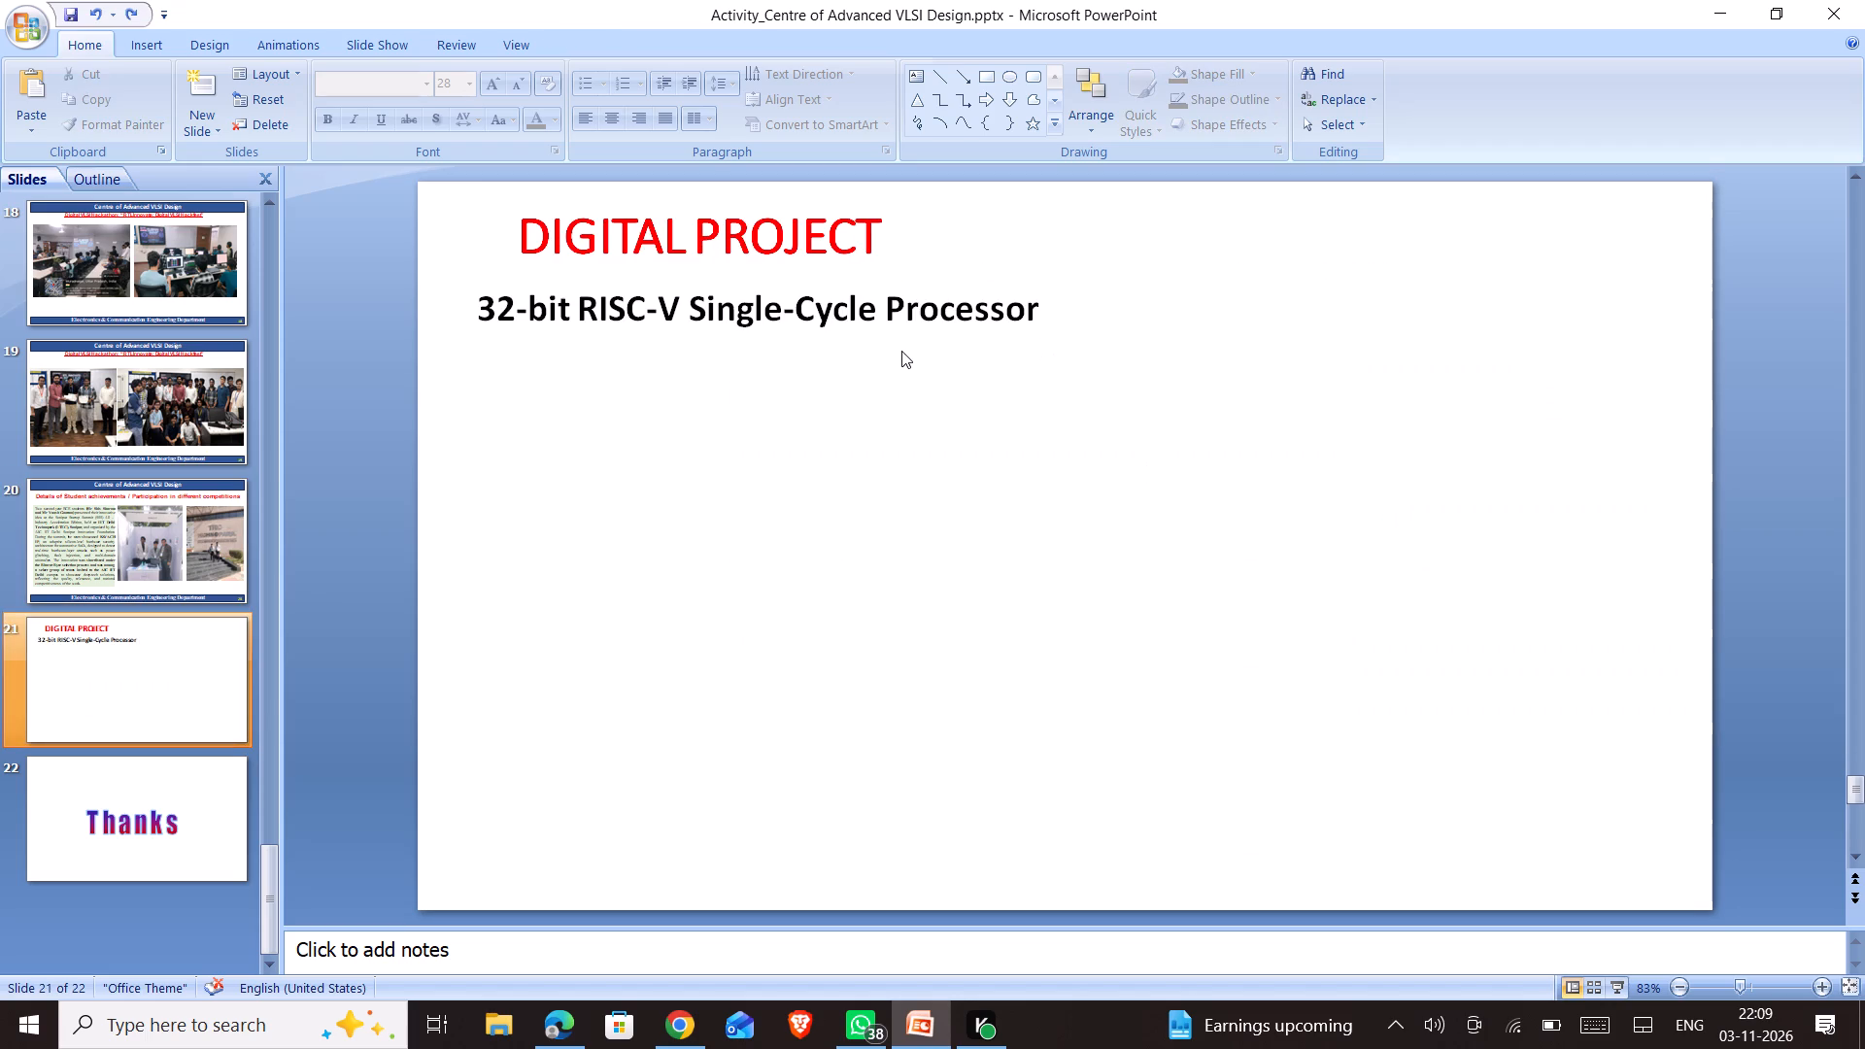
double_click(901, 351)
click(1033, 311)
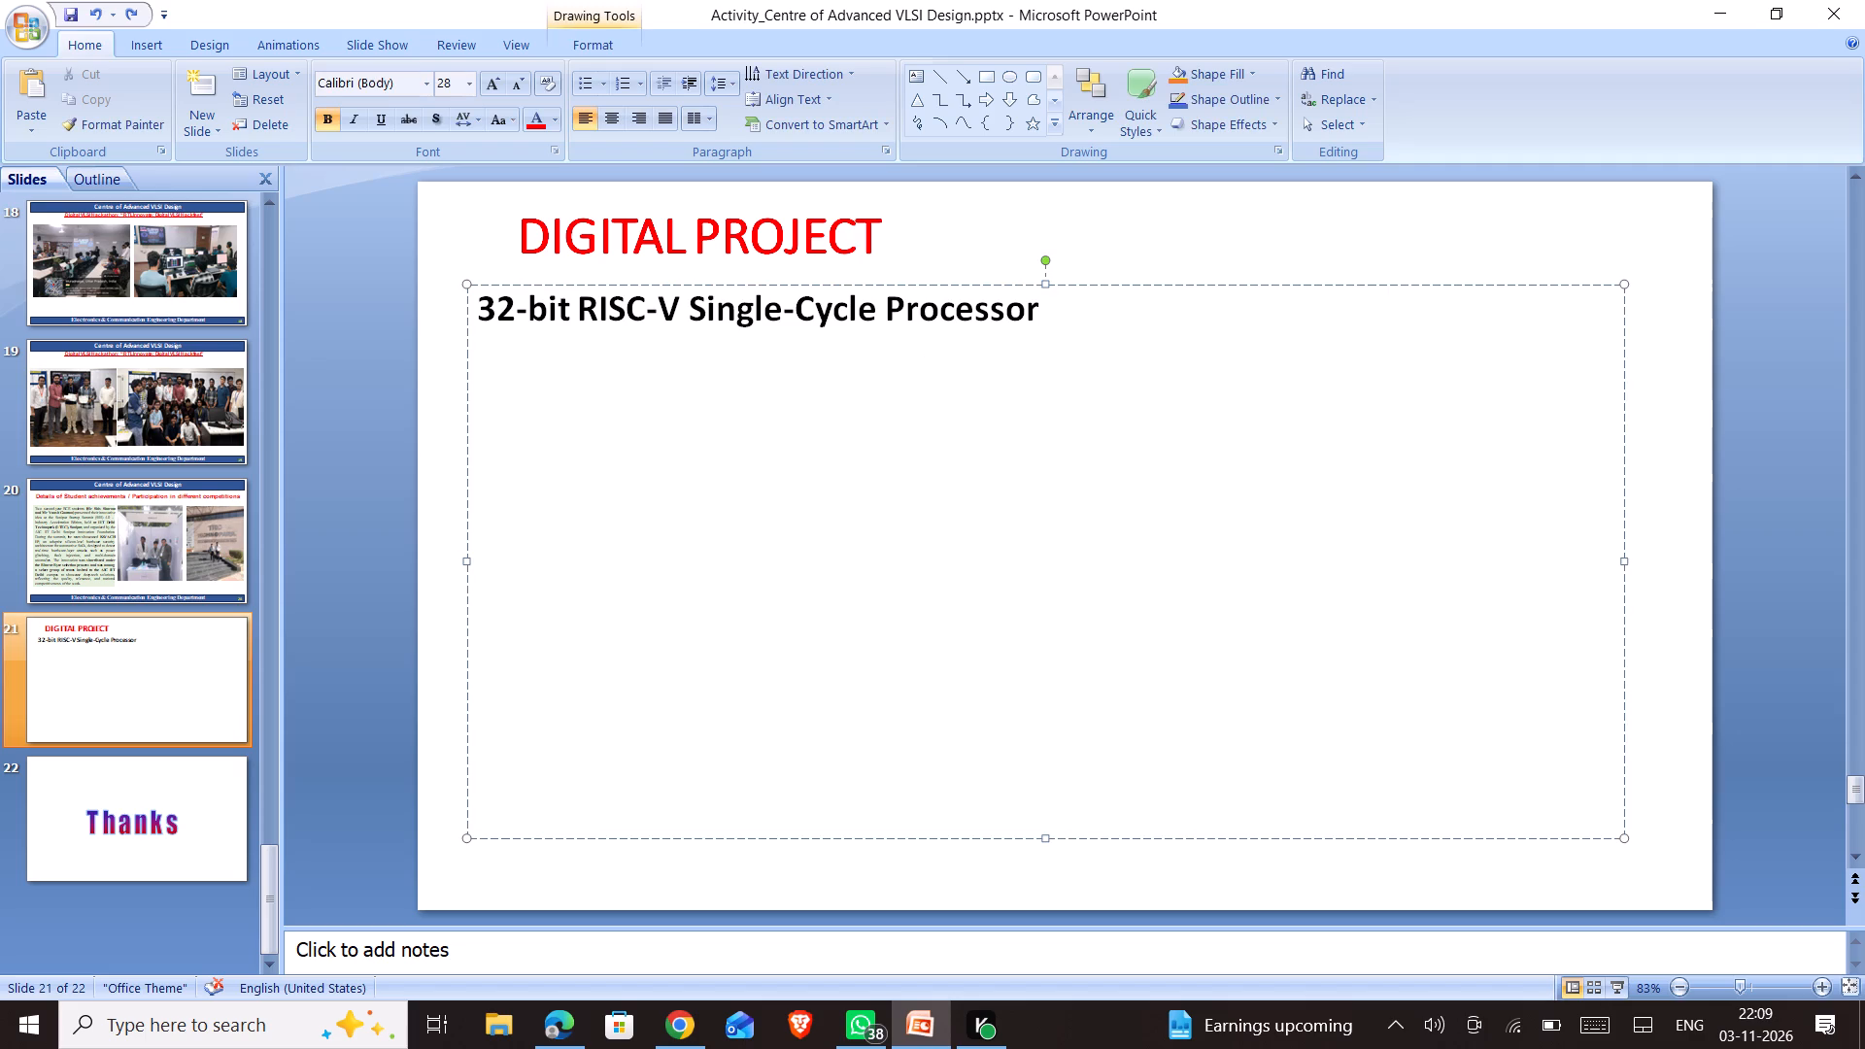
Add two line breaks after "32-bit RISC-V Single-Cycle Processor" on the DIGITAL PROJECT slide and paste the captured circuit image.
key(Return)
key(Return)
key(ctrl+v)
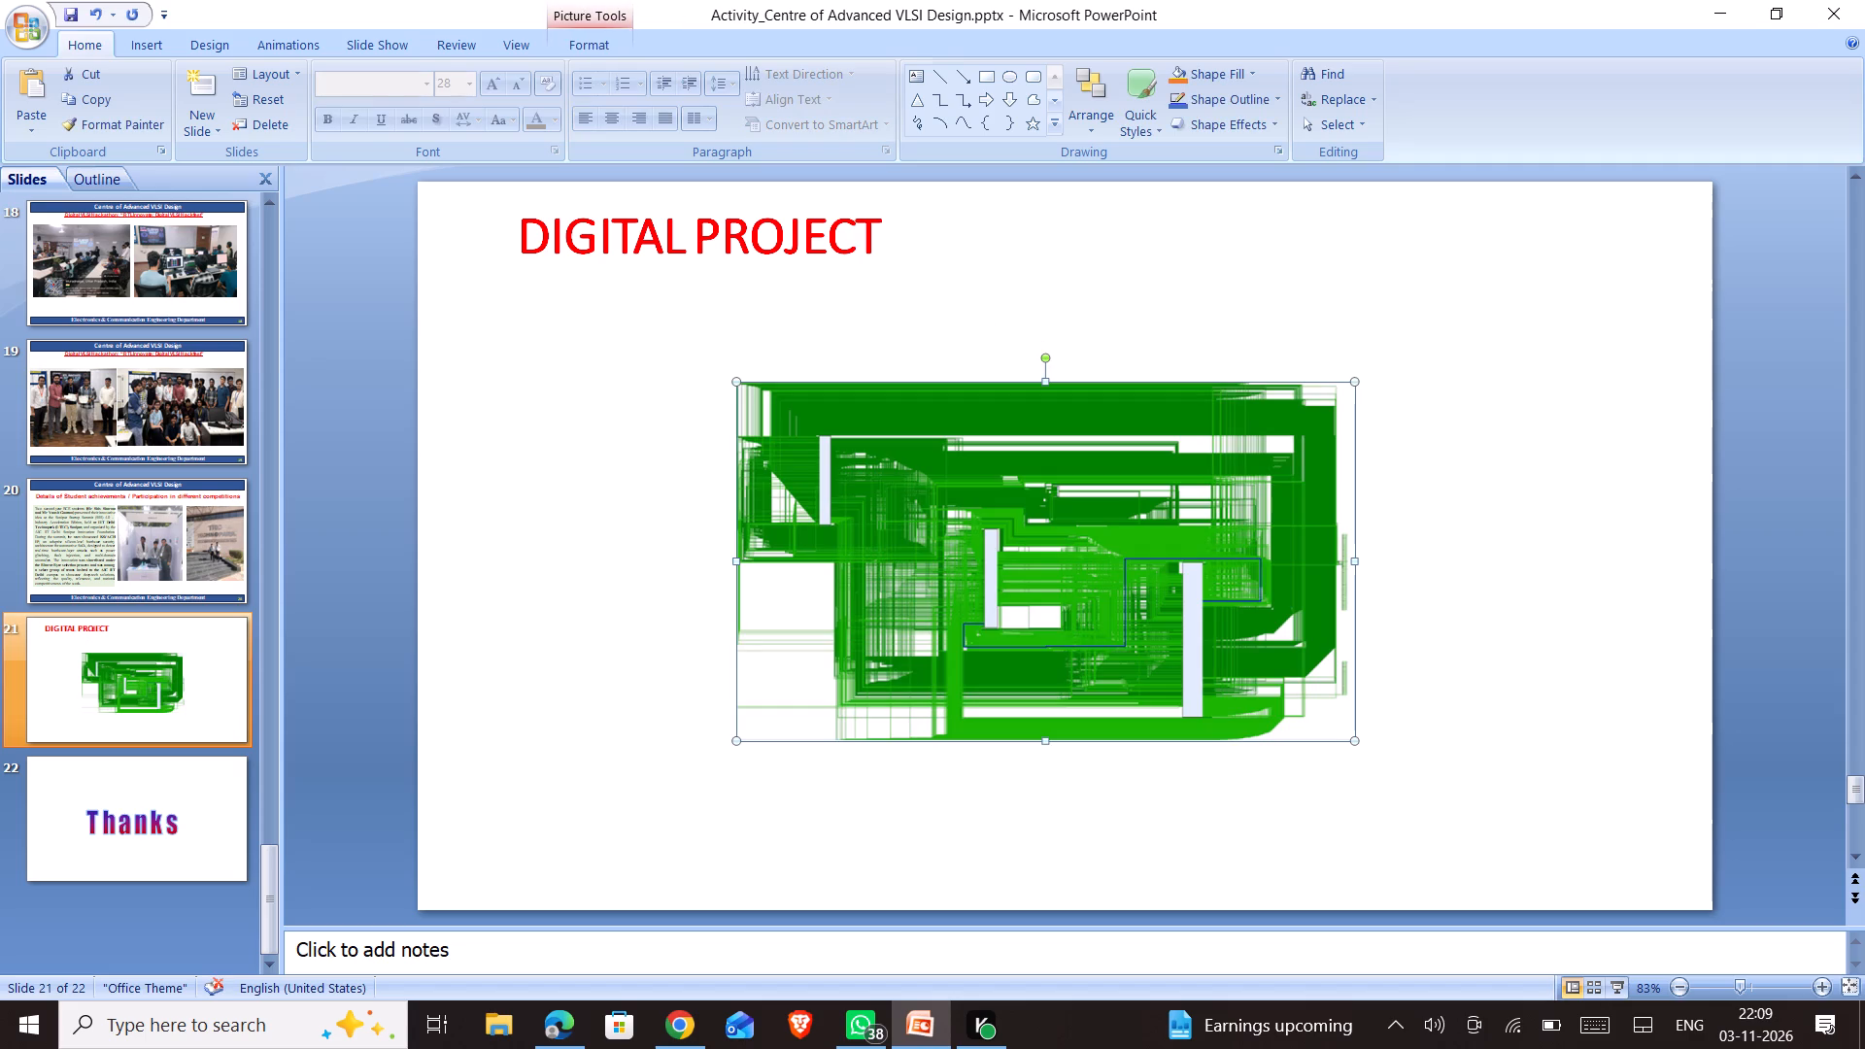
Move the pasted green circuit image to the right side of the DIGITAL PROJECT slide and slightly higher.
click(950, 471)
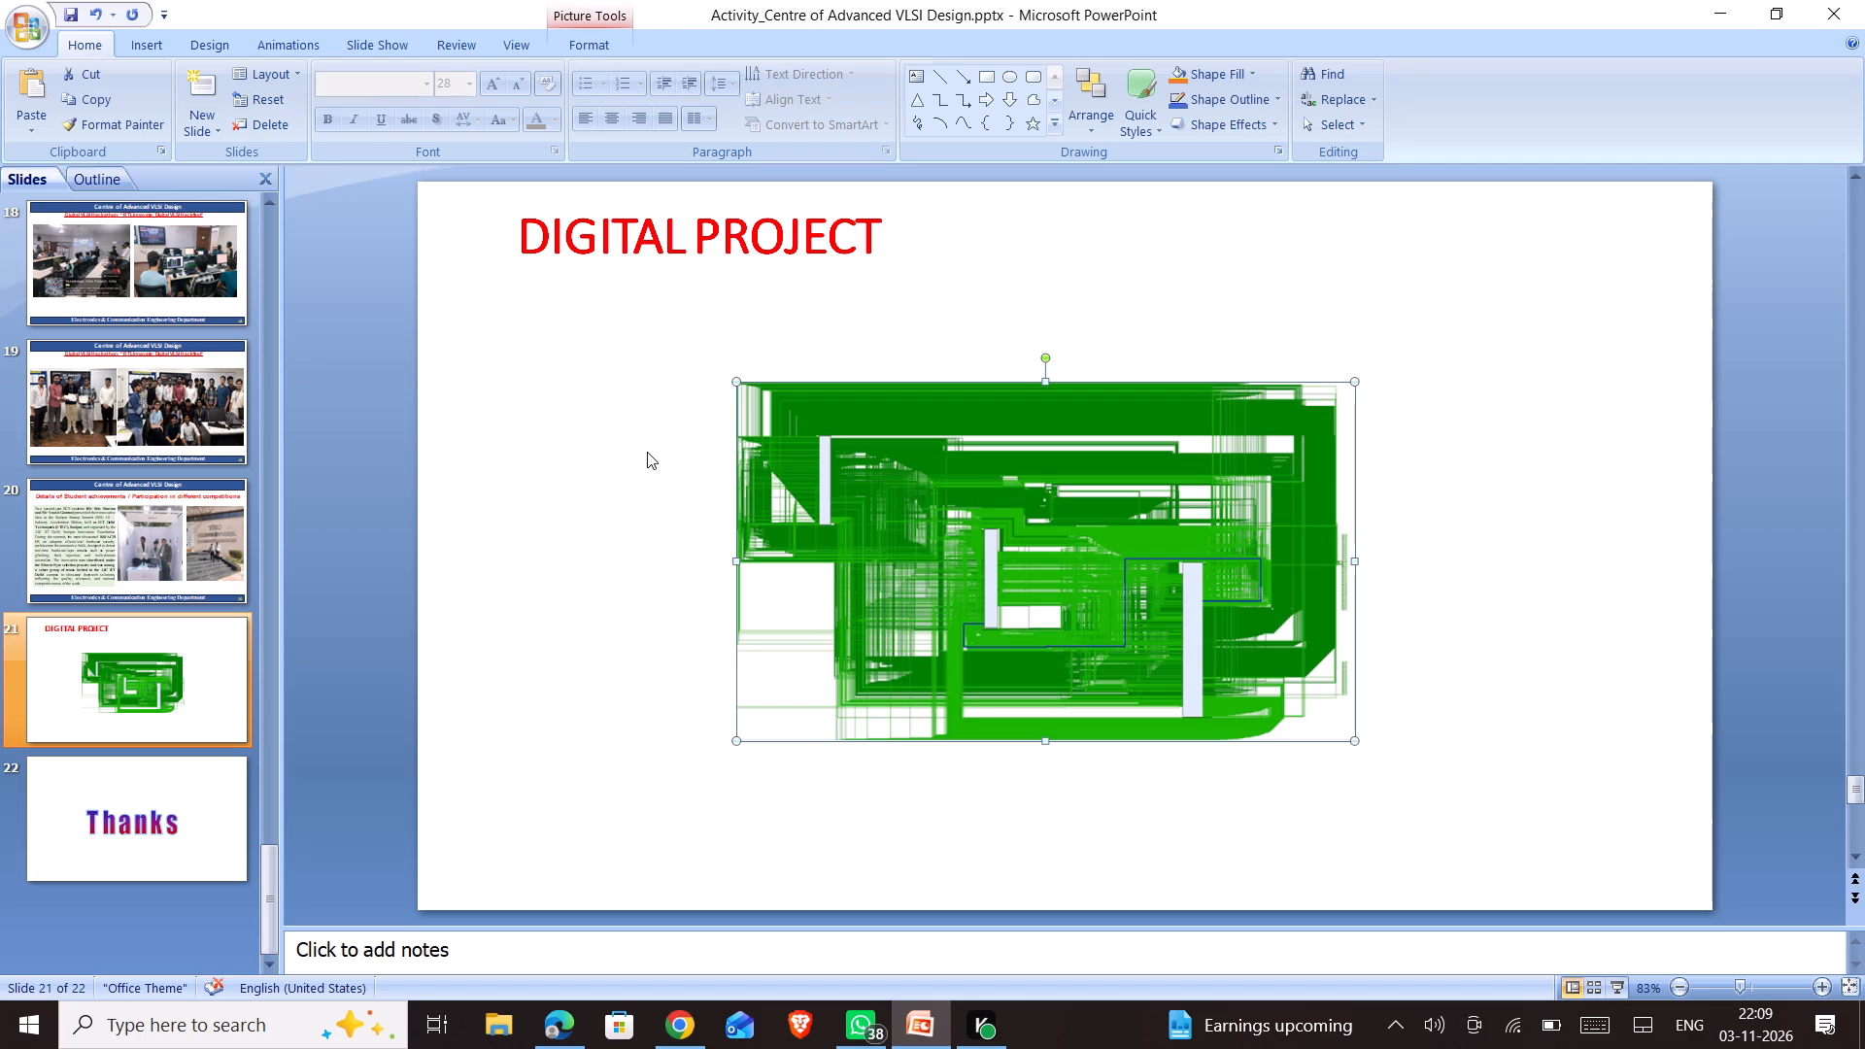
click(644, 451)
click(786, 428)
right_drag(786, 428, 1144, 393)
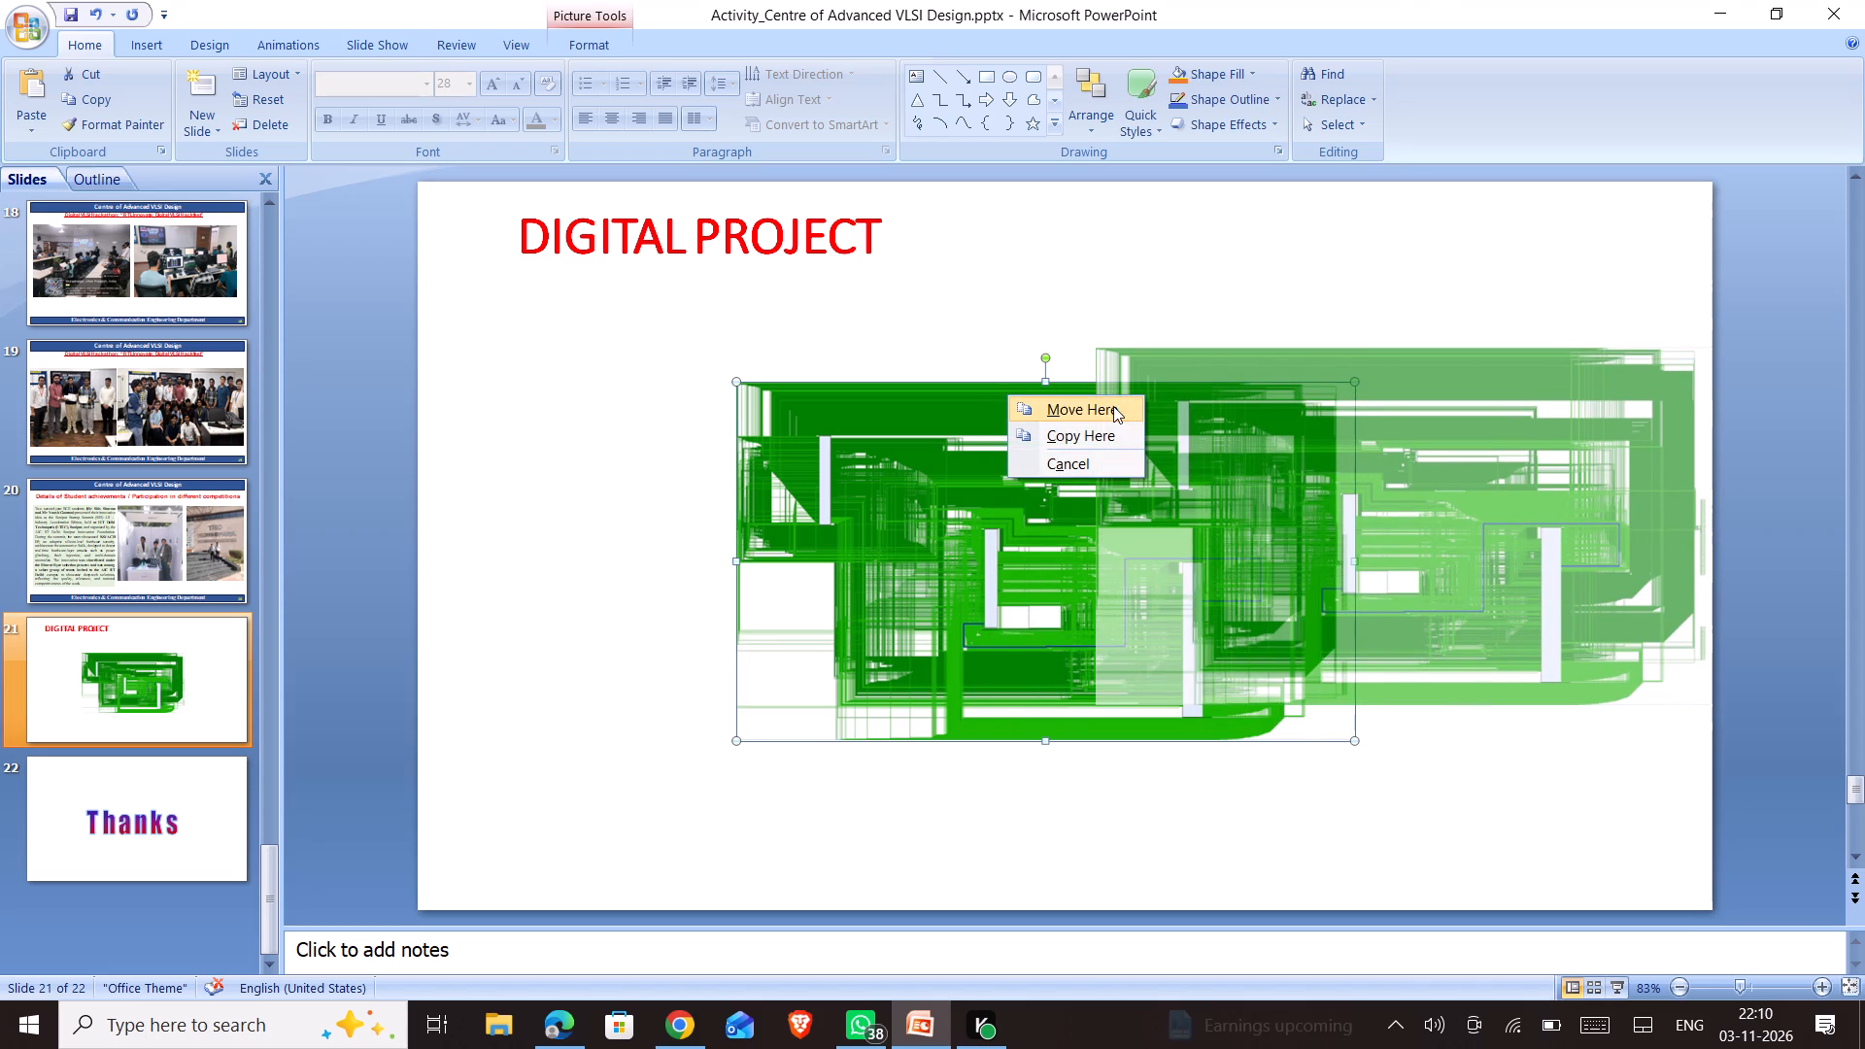
click(1113, 406)
click(893, 411)
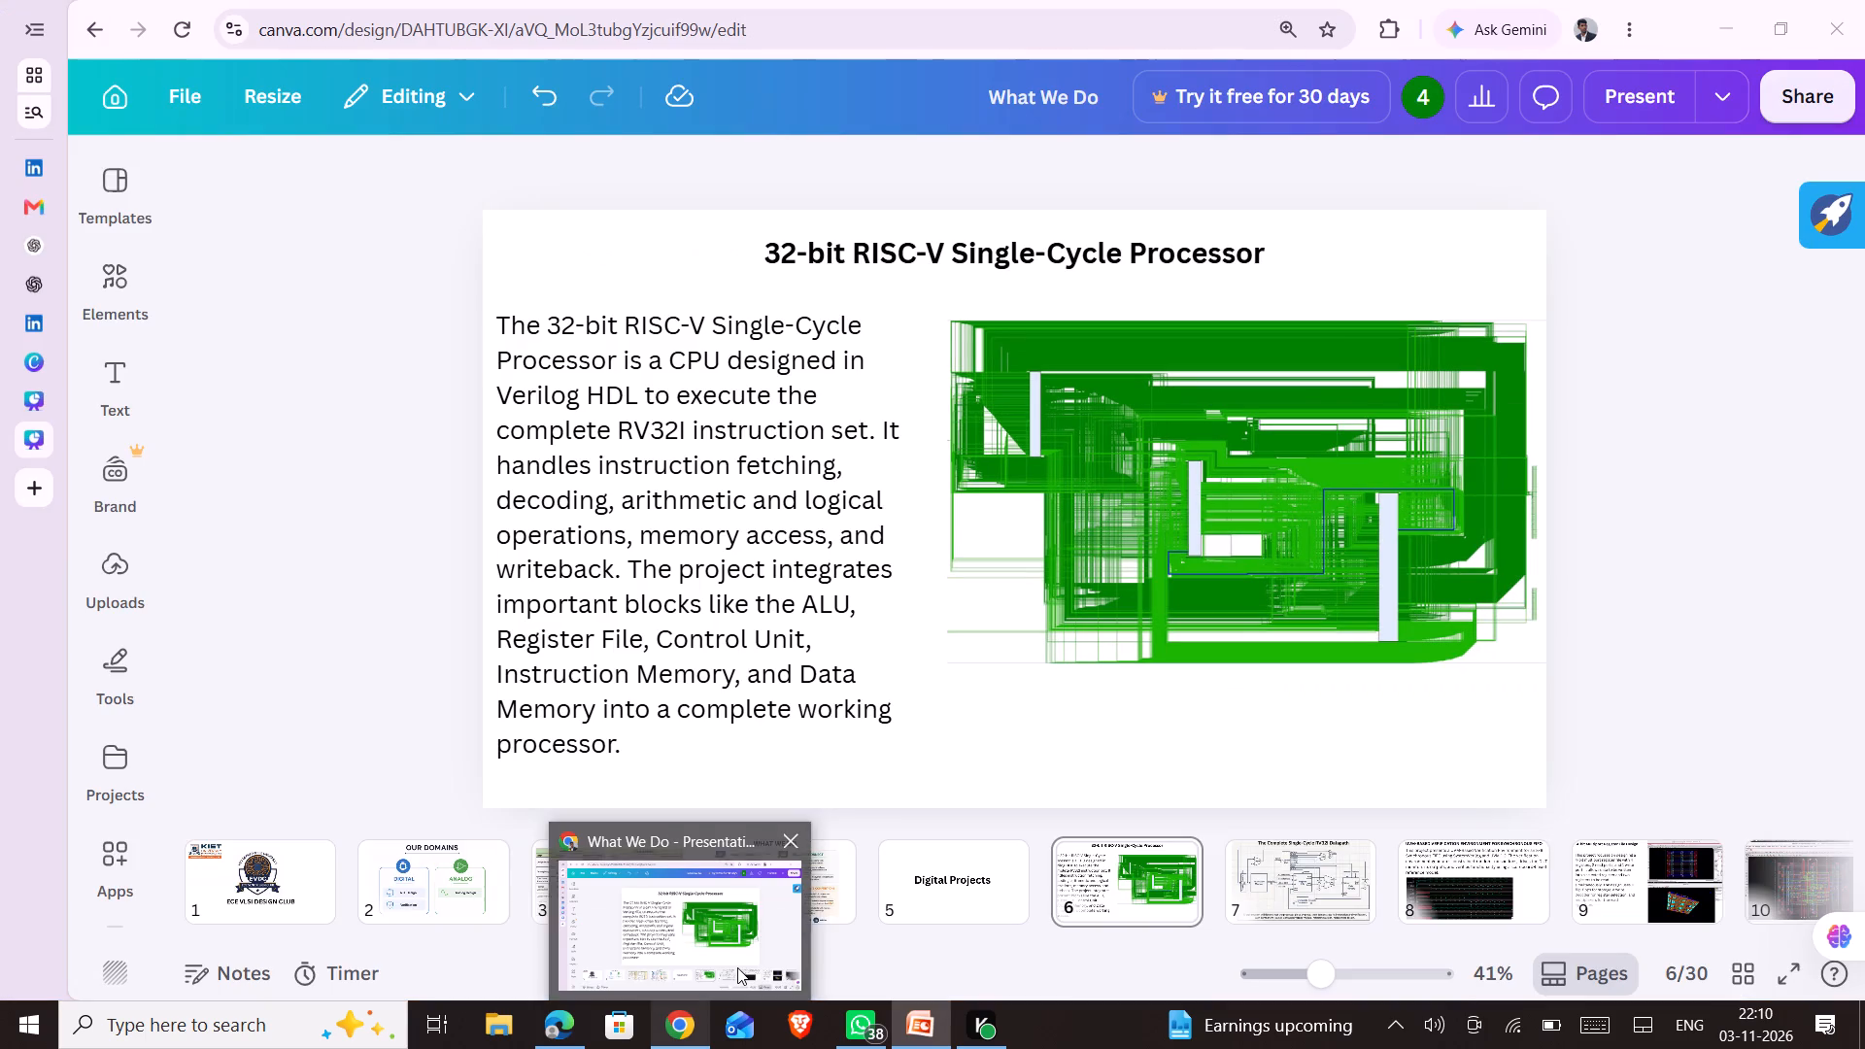
Switch to the Canva presentation in Chrome and copy the "32-bit RISC-V Single-Cycle Processor" heading text on page 6.
click(737, 967)
double_click(795, 256)
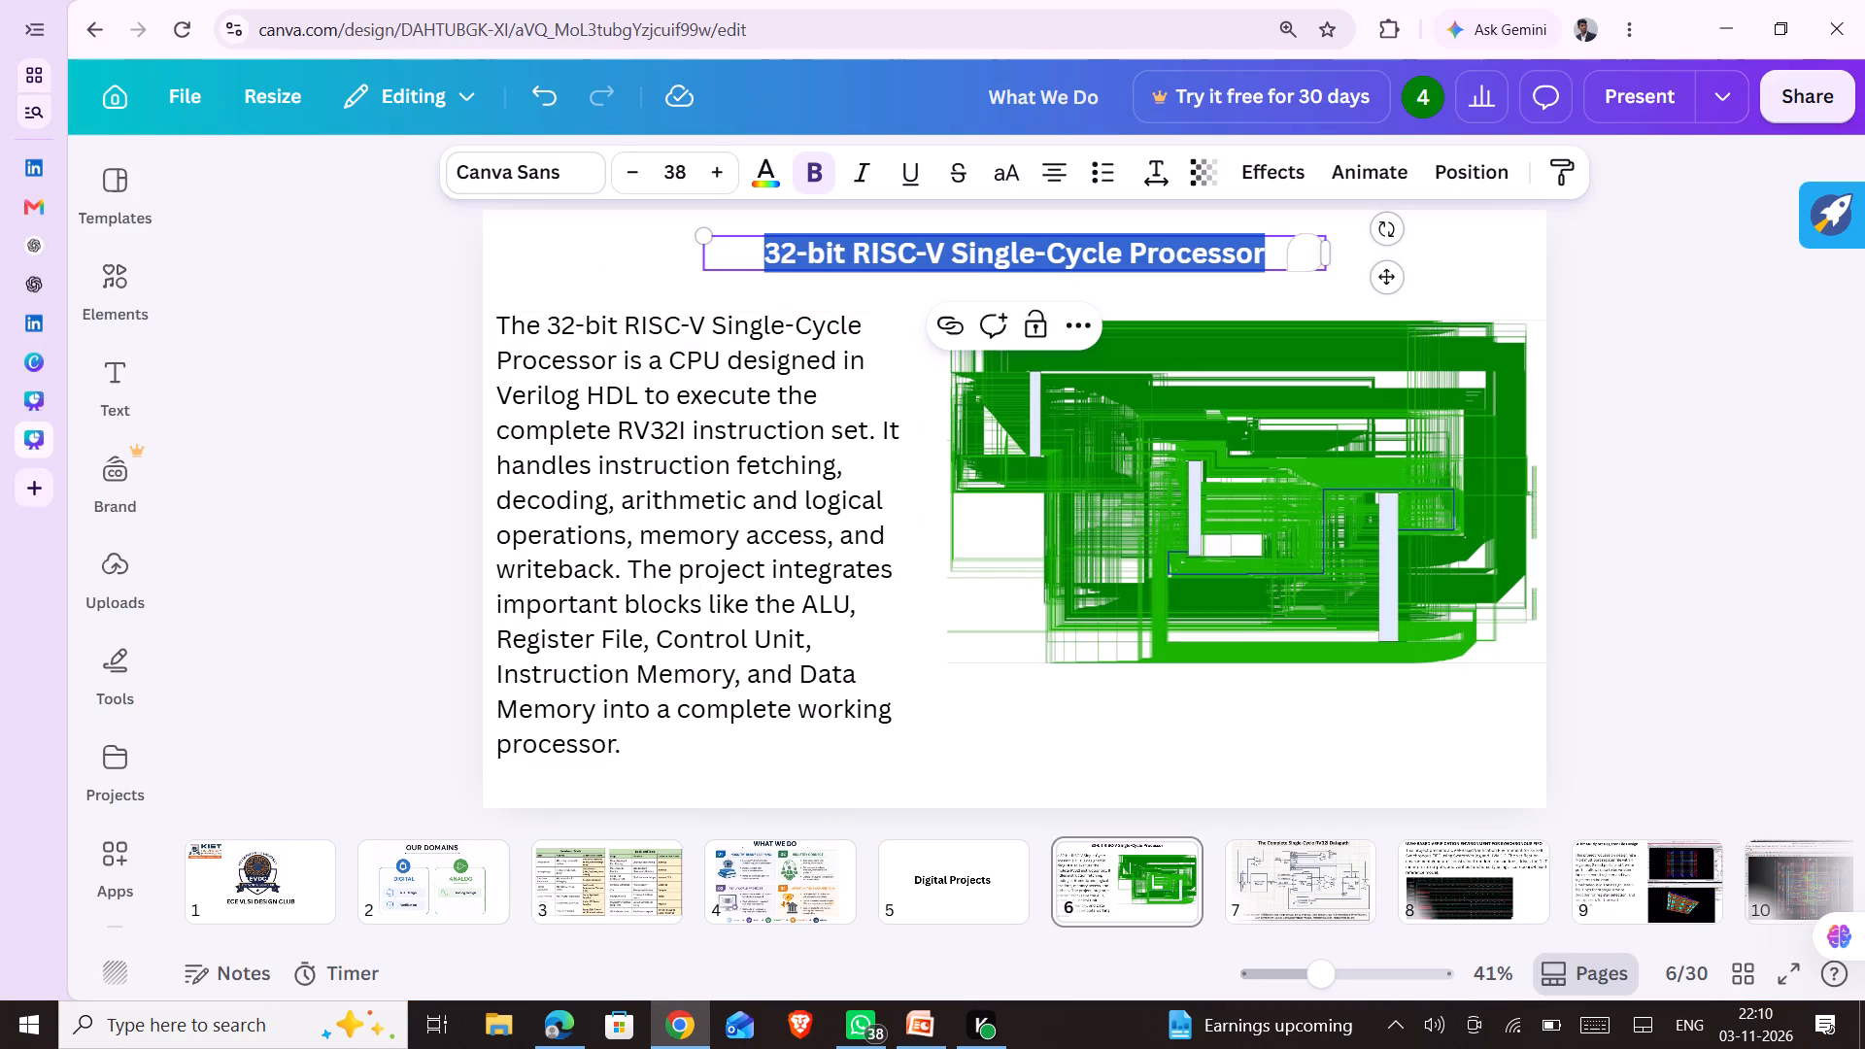
key(ctrl+c)
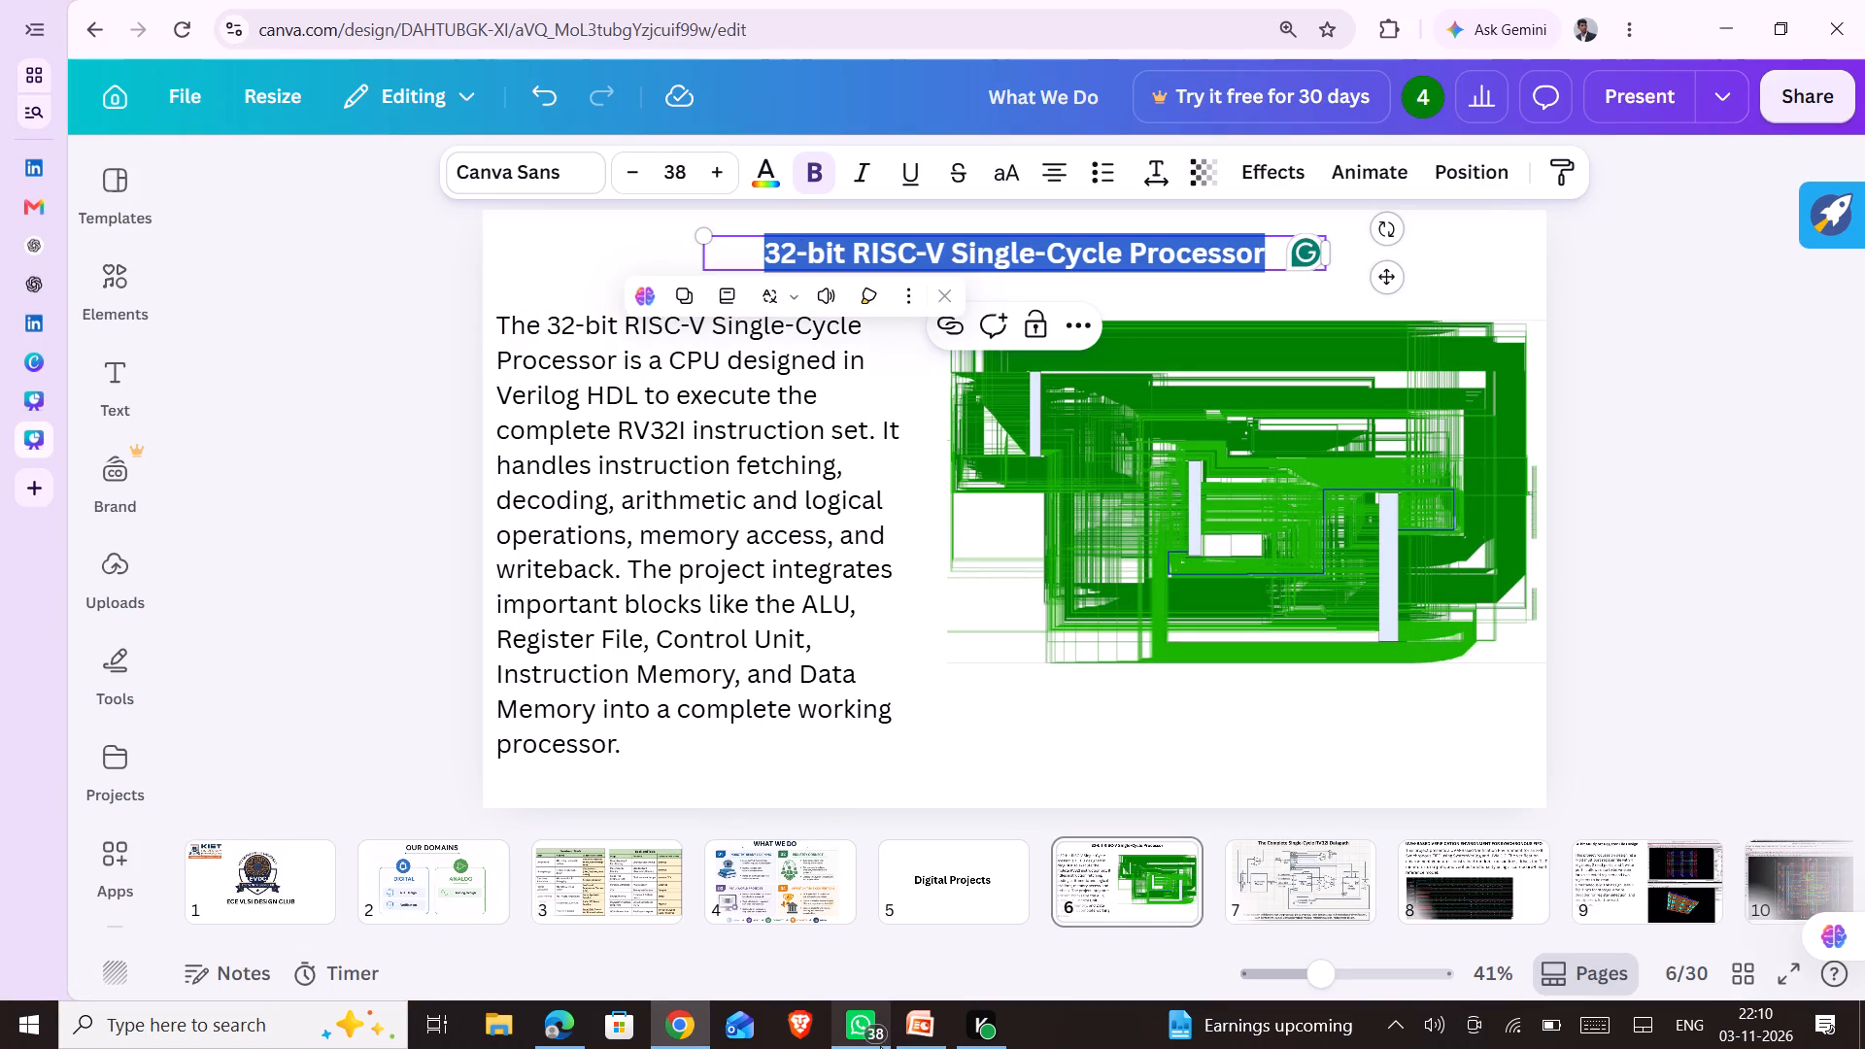
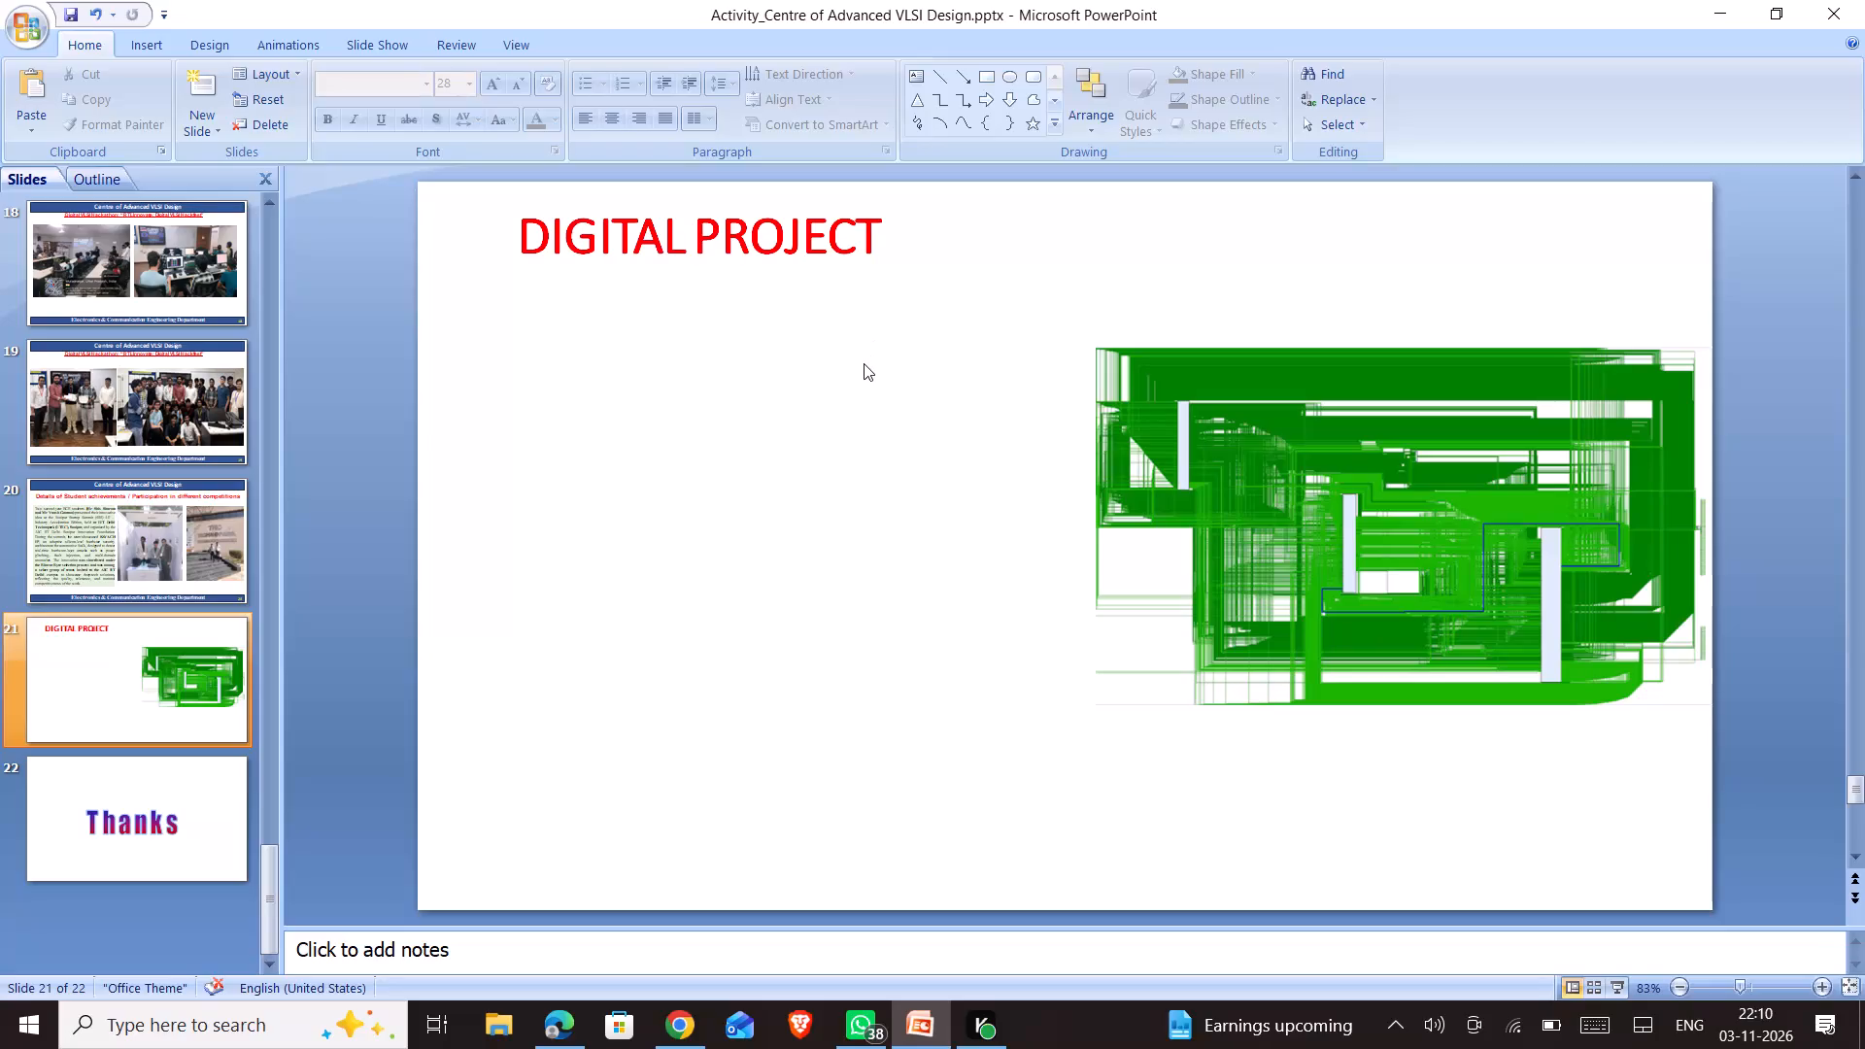
Start a new line after the "DIGITAL PROJECT" title text on slide 21.
click(864, 363)
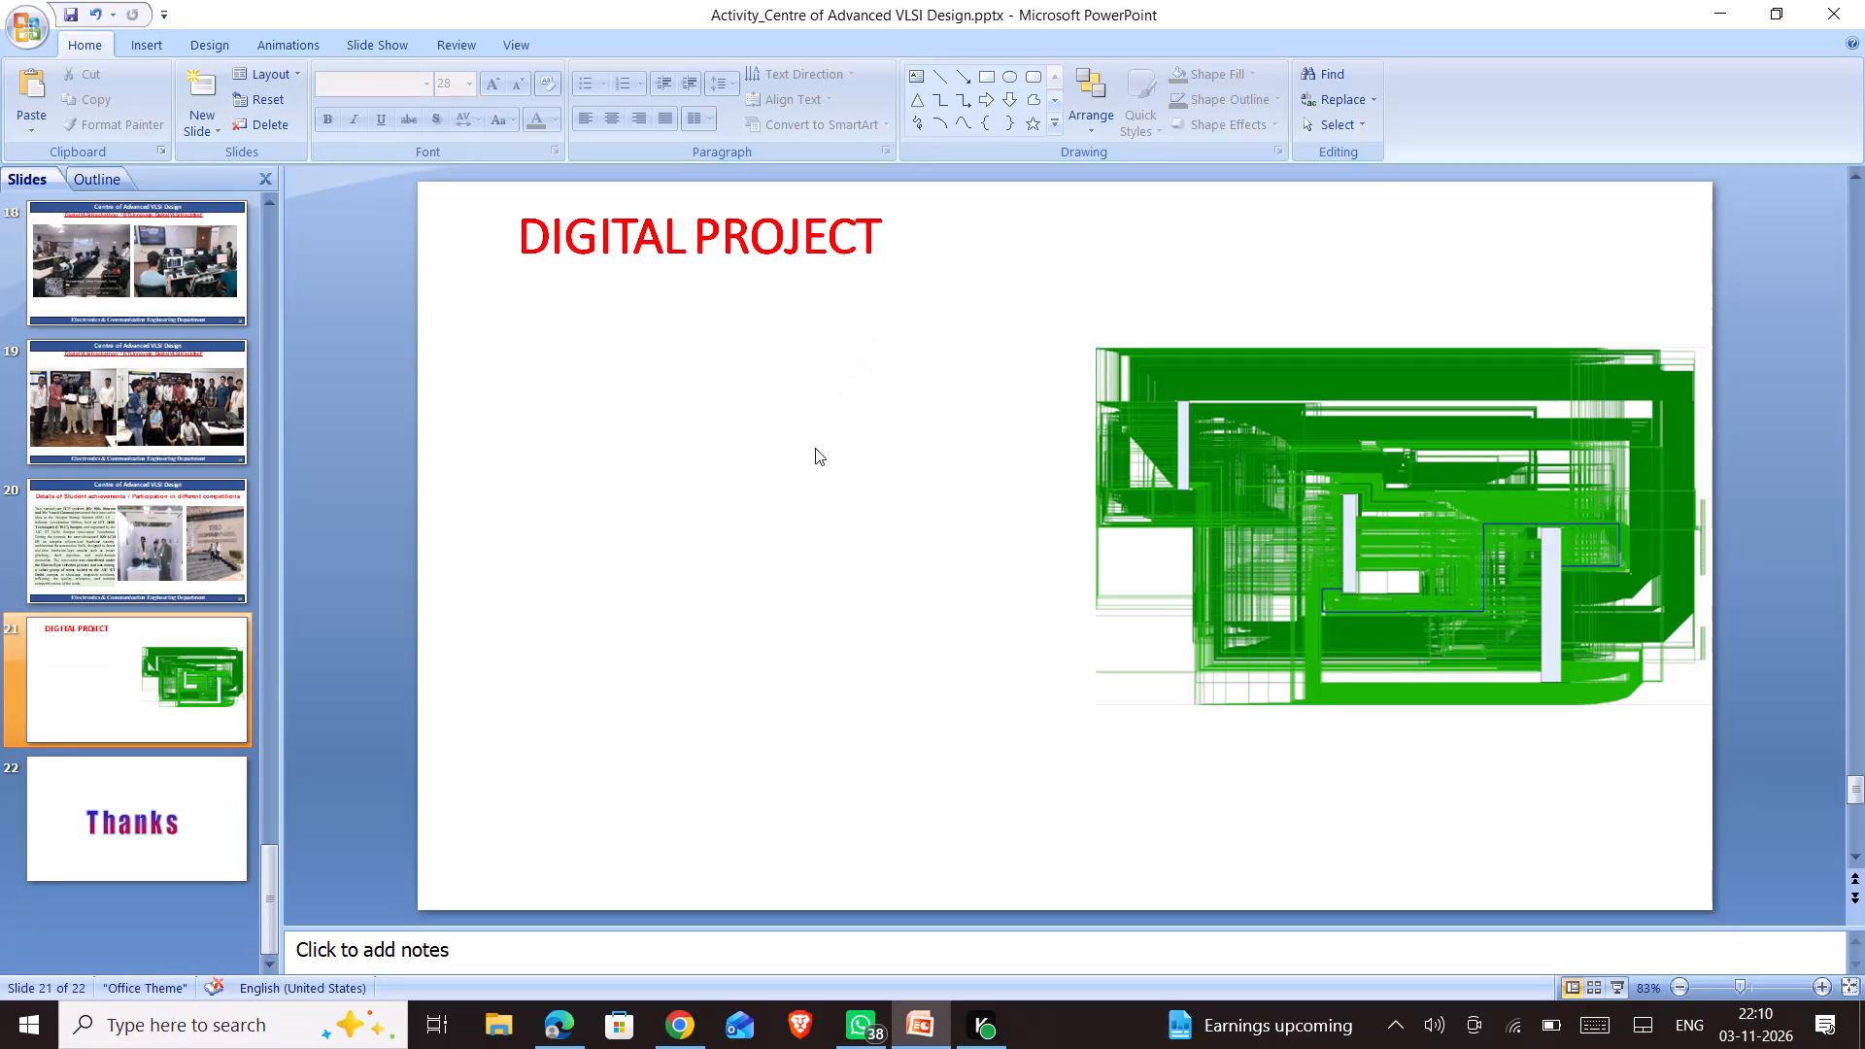
click(815, 448)
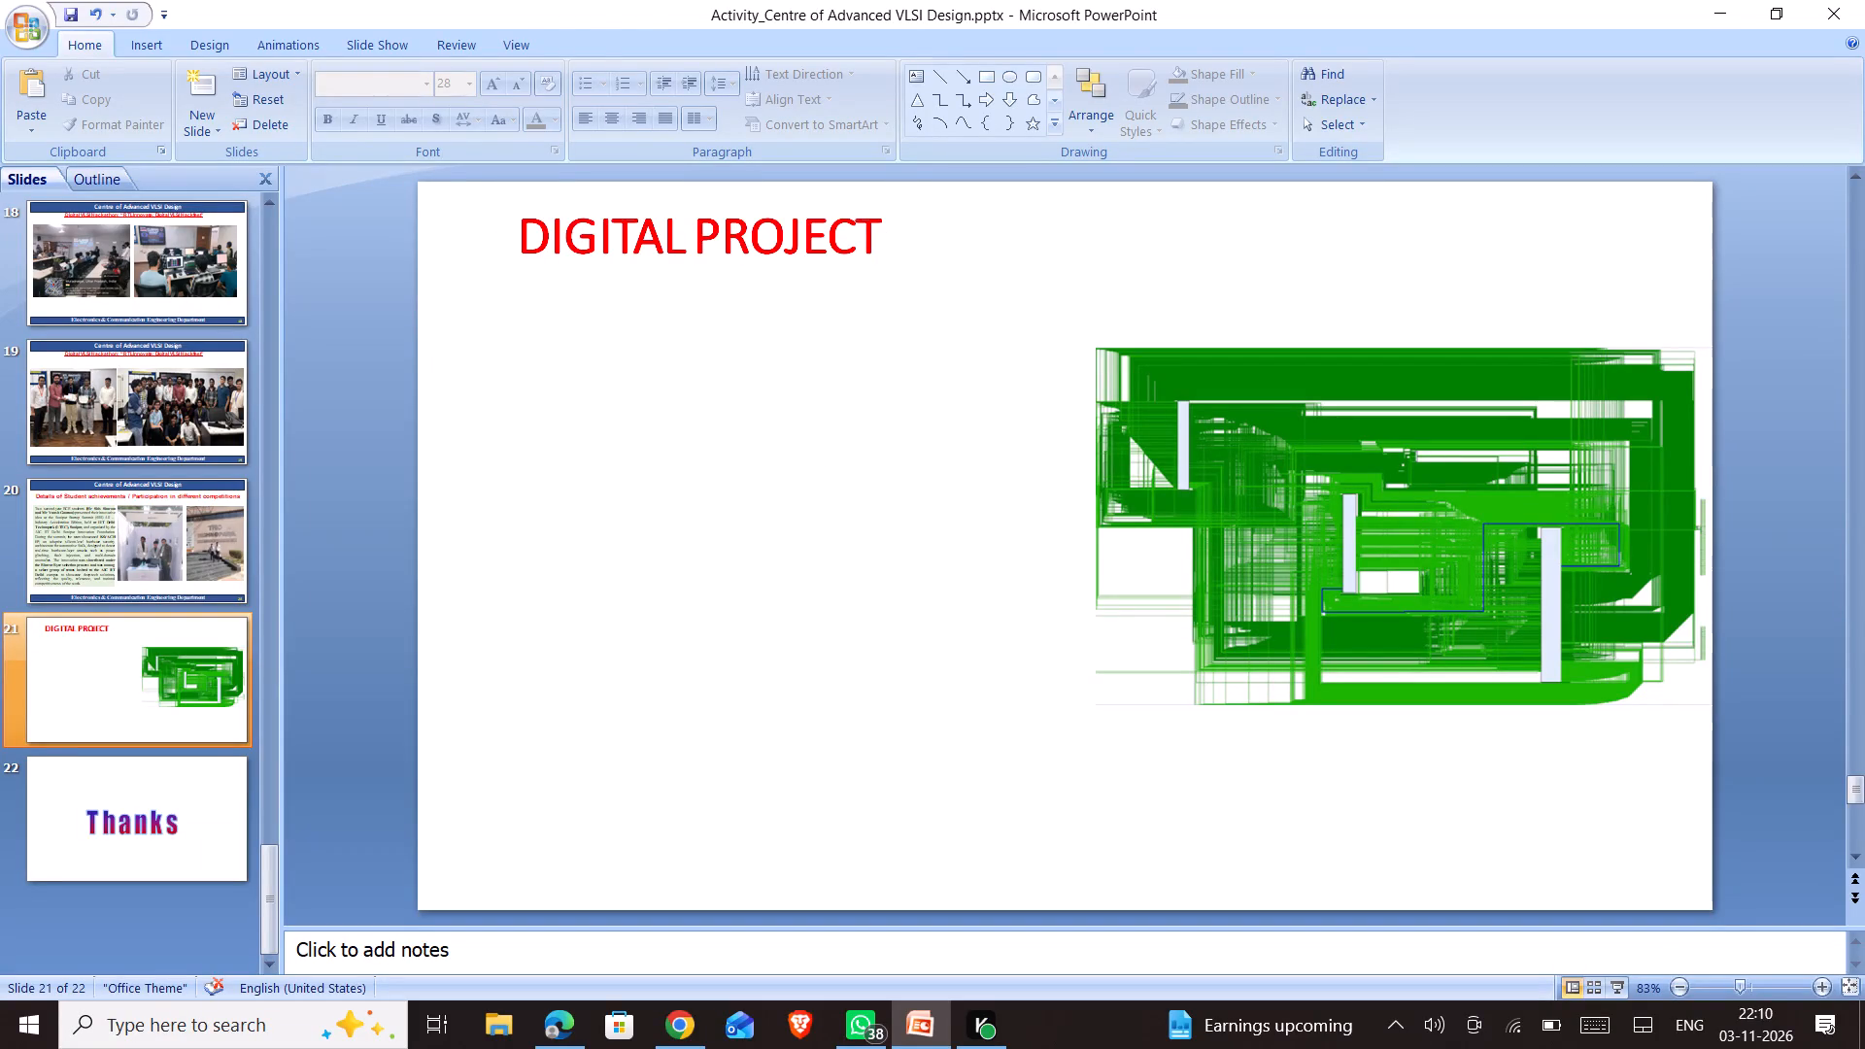
click(868, 244)
key(Right)
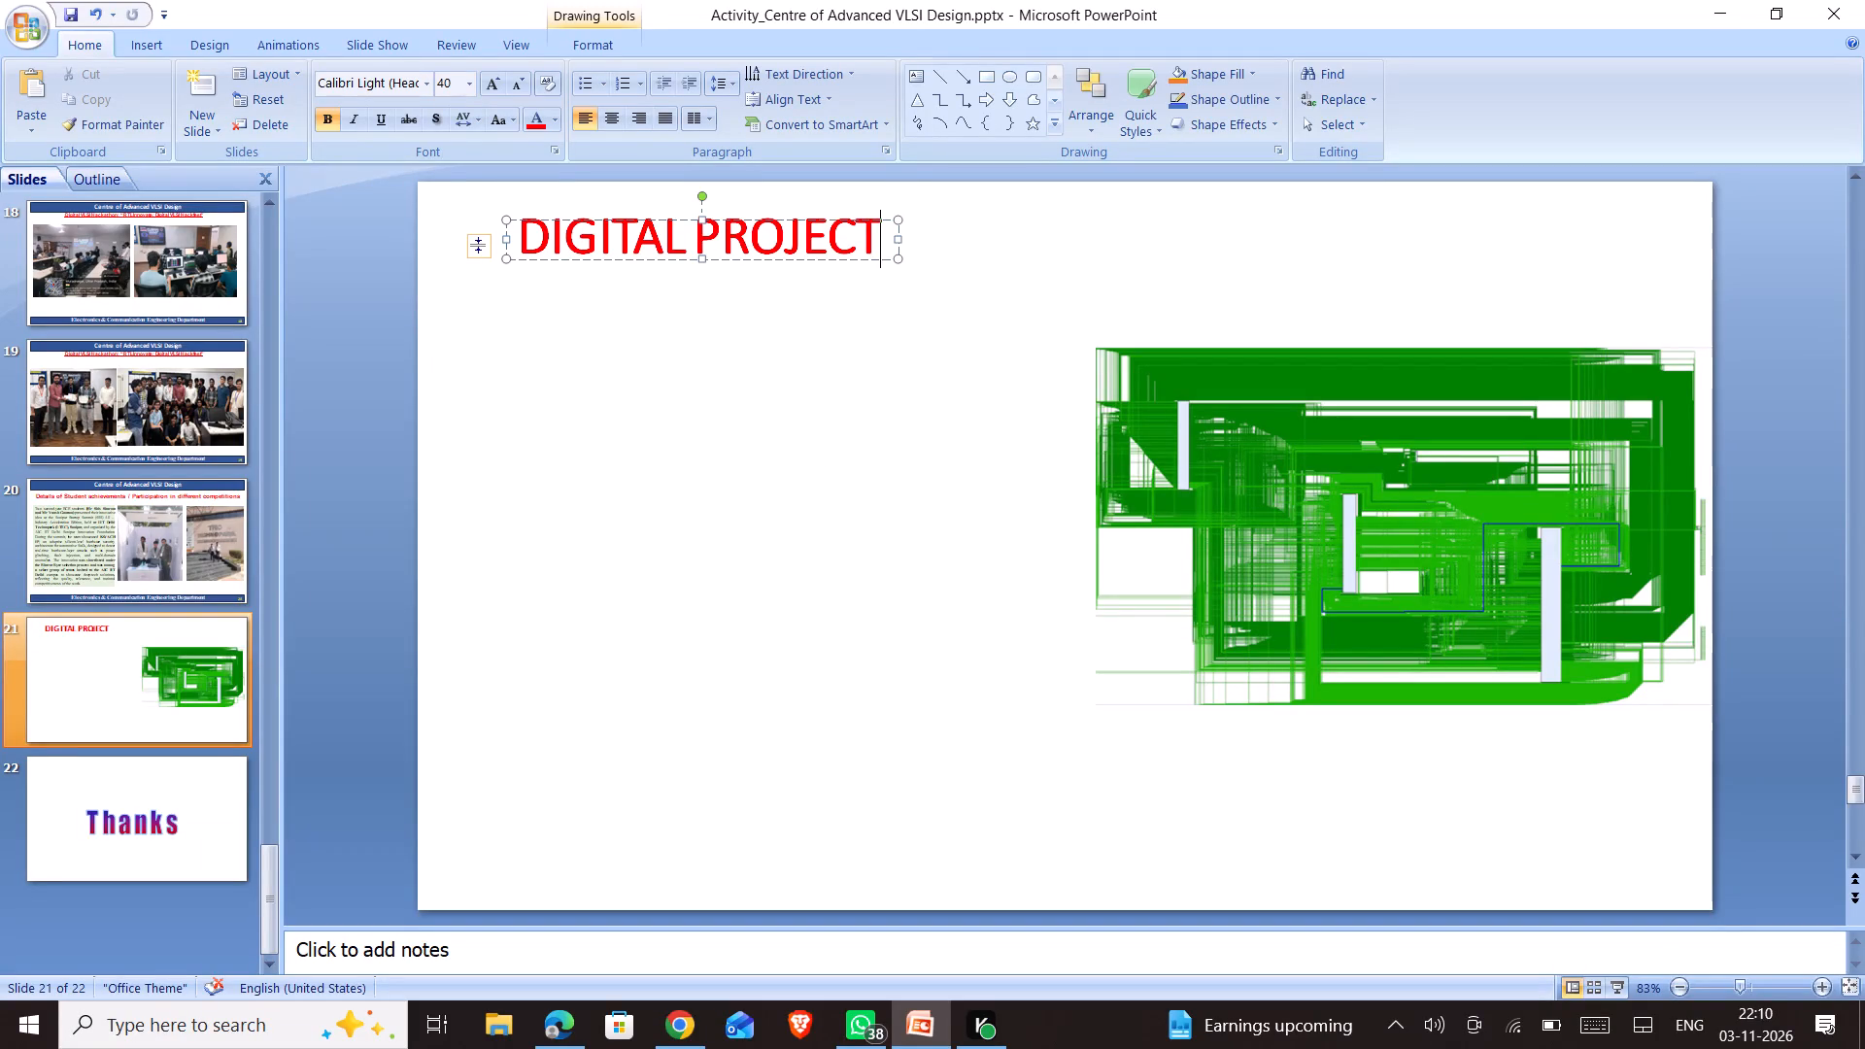
key(Right)
key(Return)
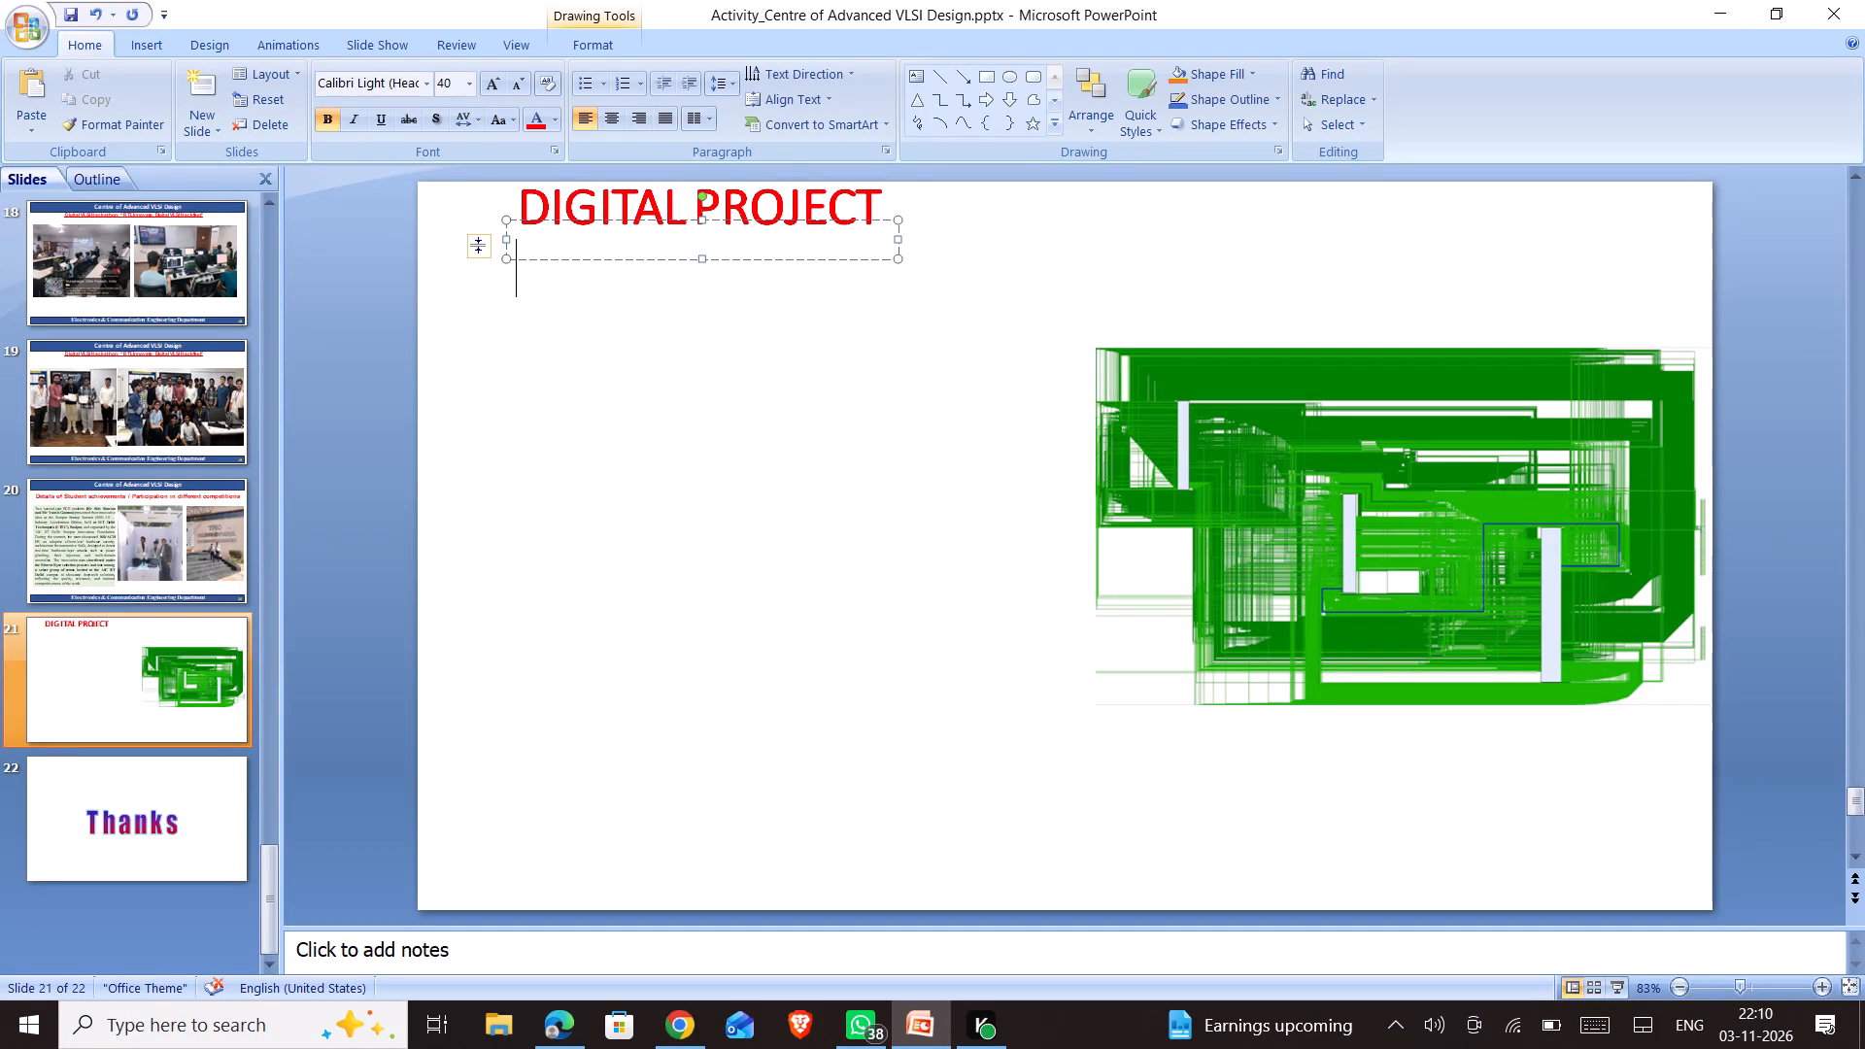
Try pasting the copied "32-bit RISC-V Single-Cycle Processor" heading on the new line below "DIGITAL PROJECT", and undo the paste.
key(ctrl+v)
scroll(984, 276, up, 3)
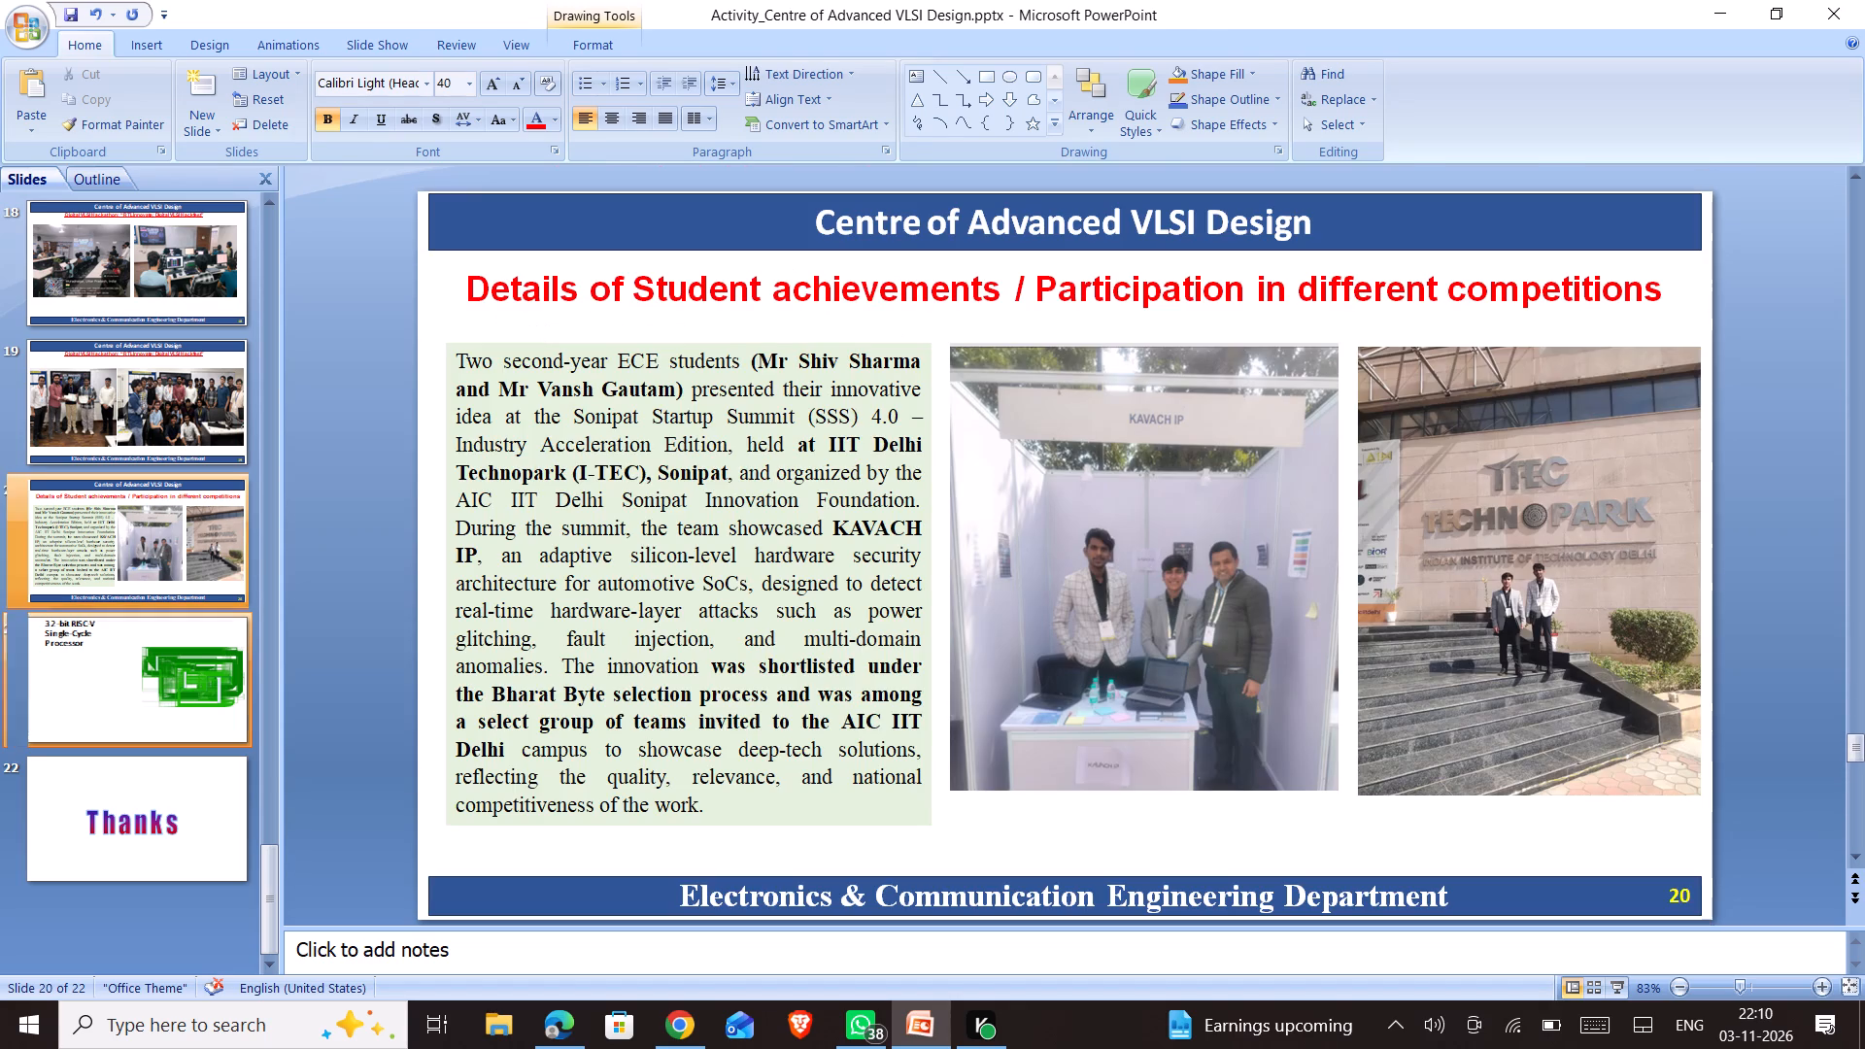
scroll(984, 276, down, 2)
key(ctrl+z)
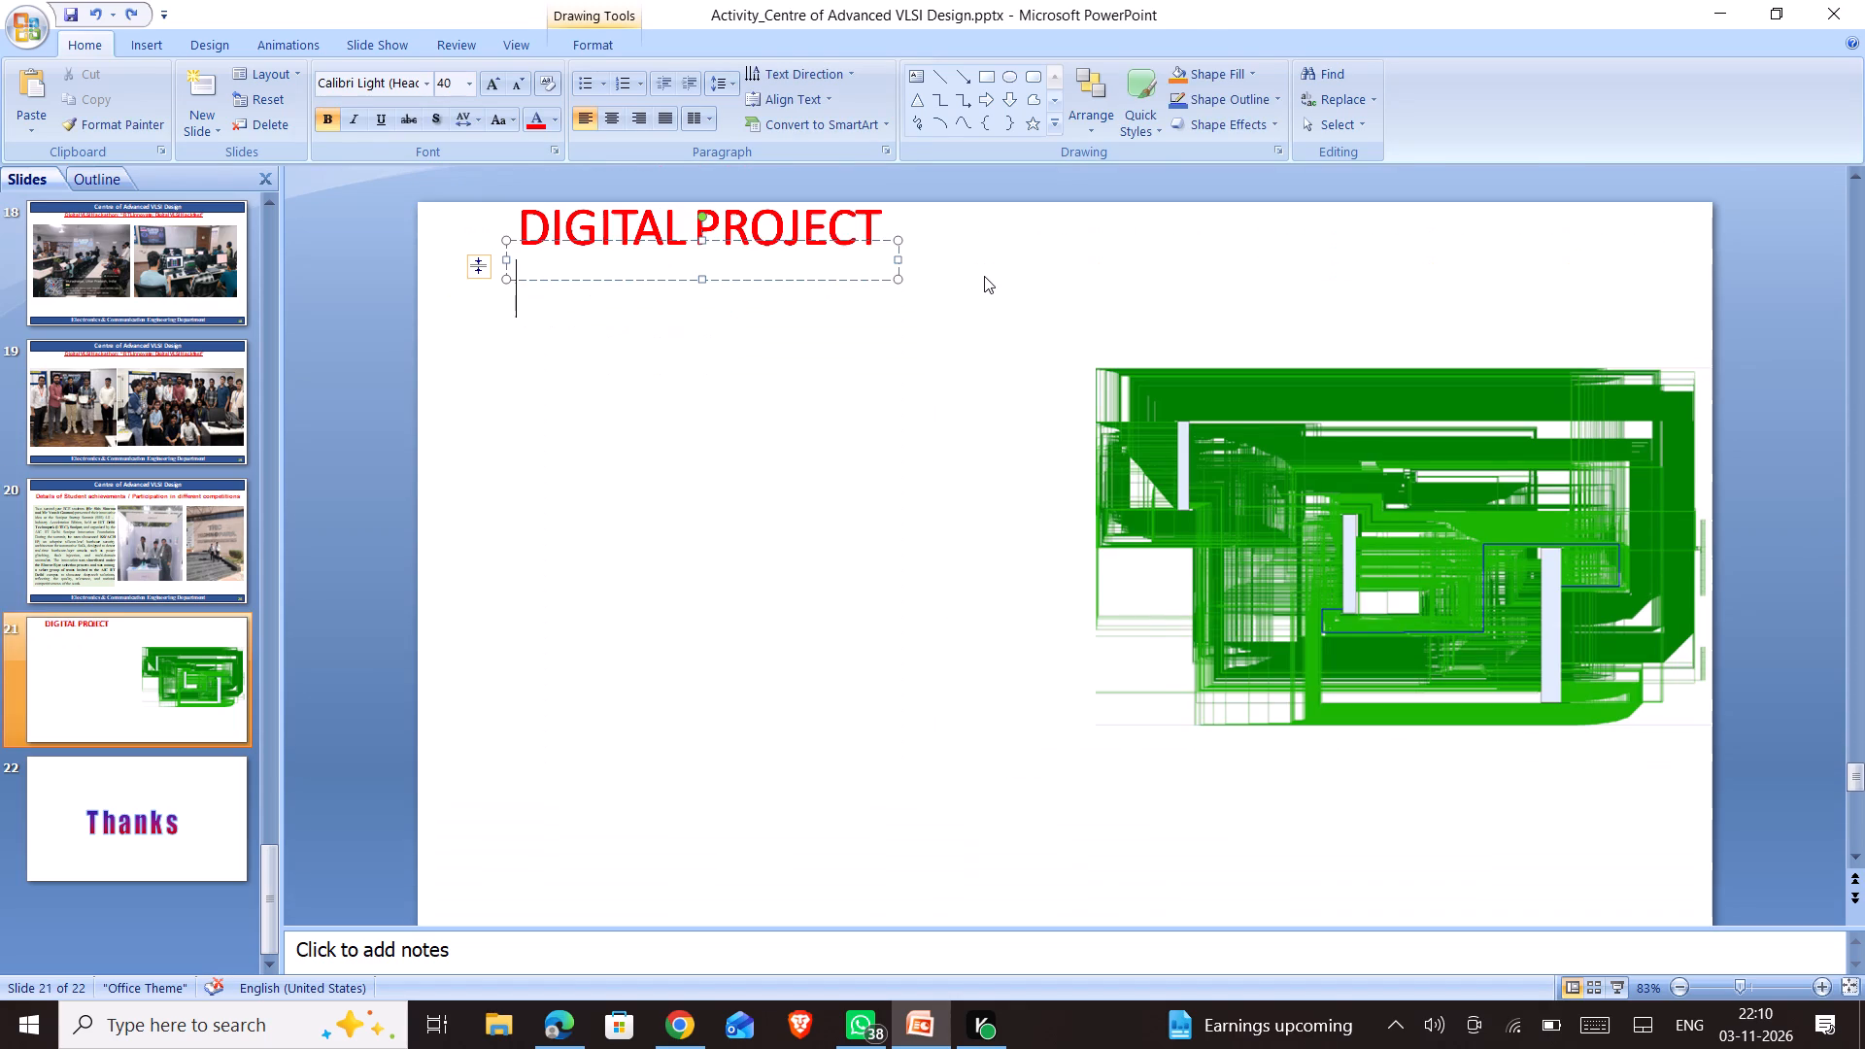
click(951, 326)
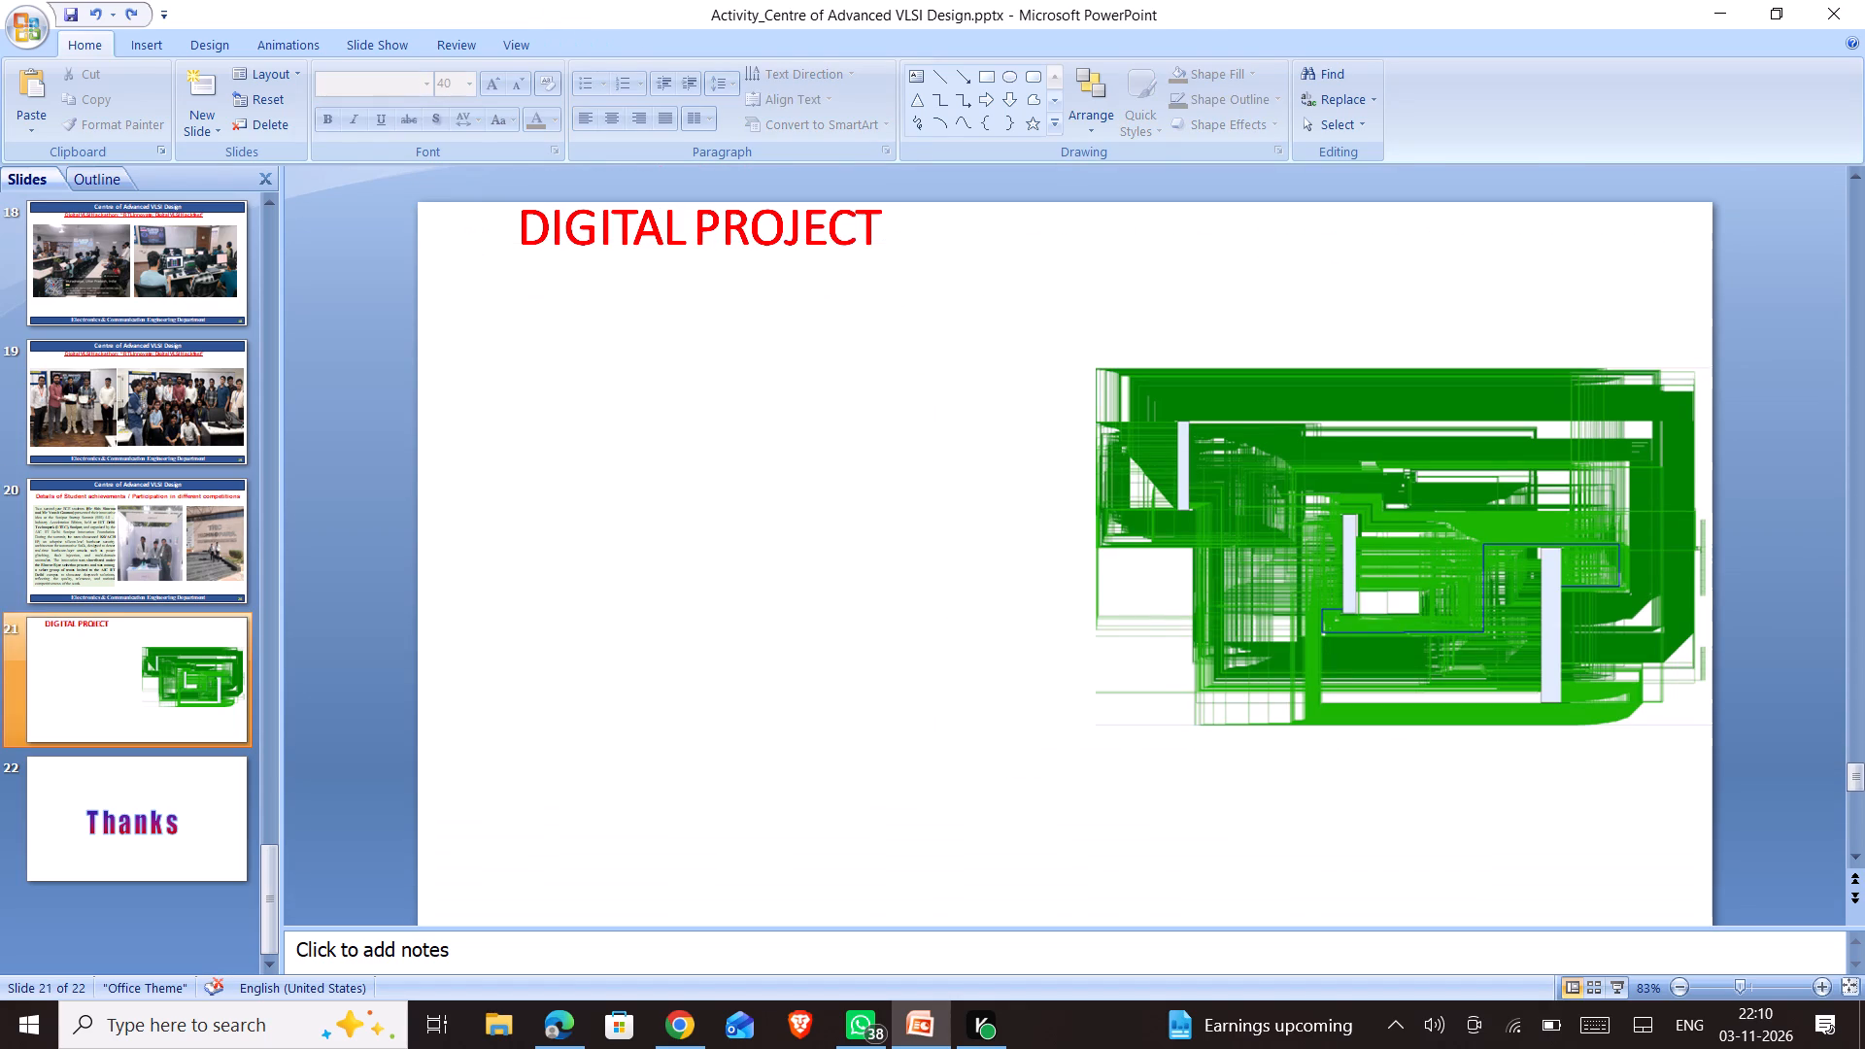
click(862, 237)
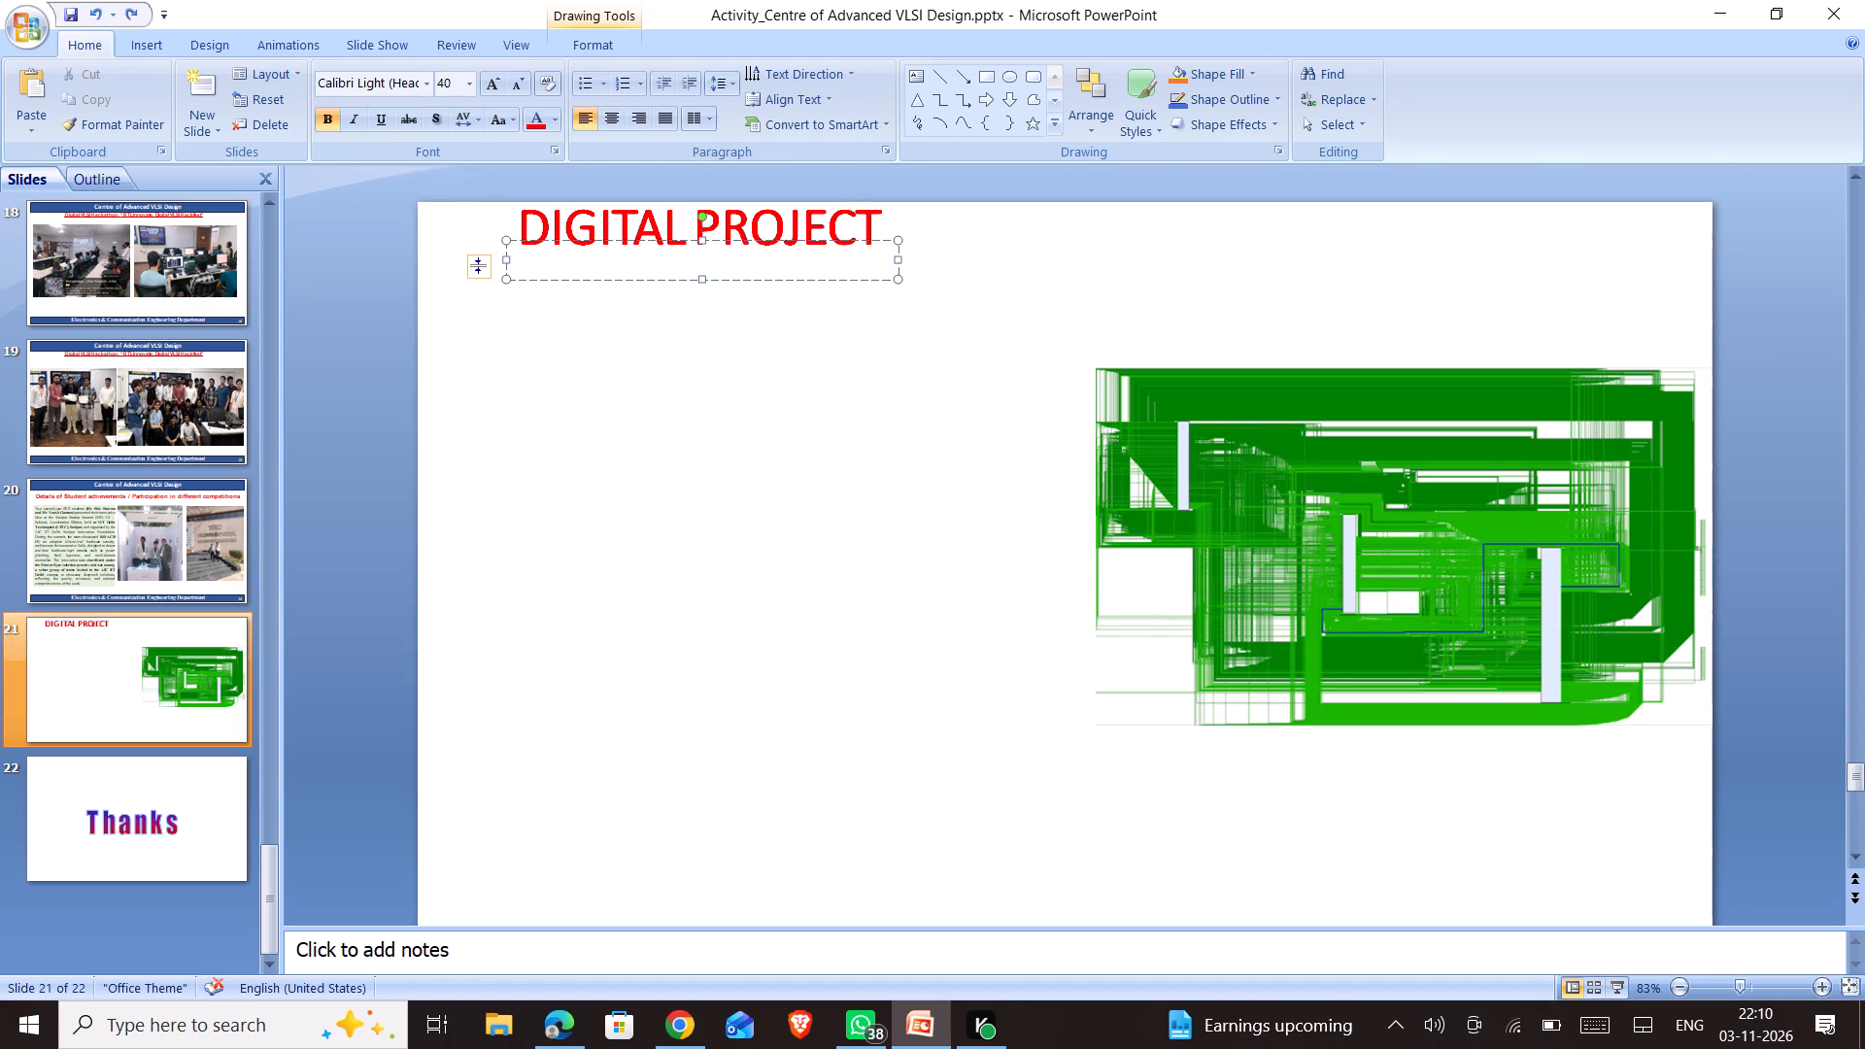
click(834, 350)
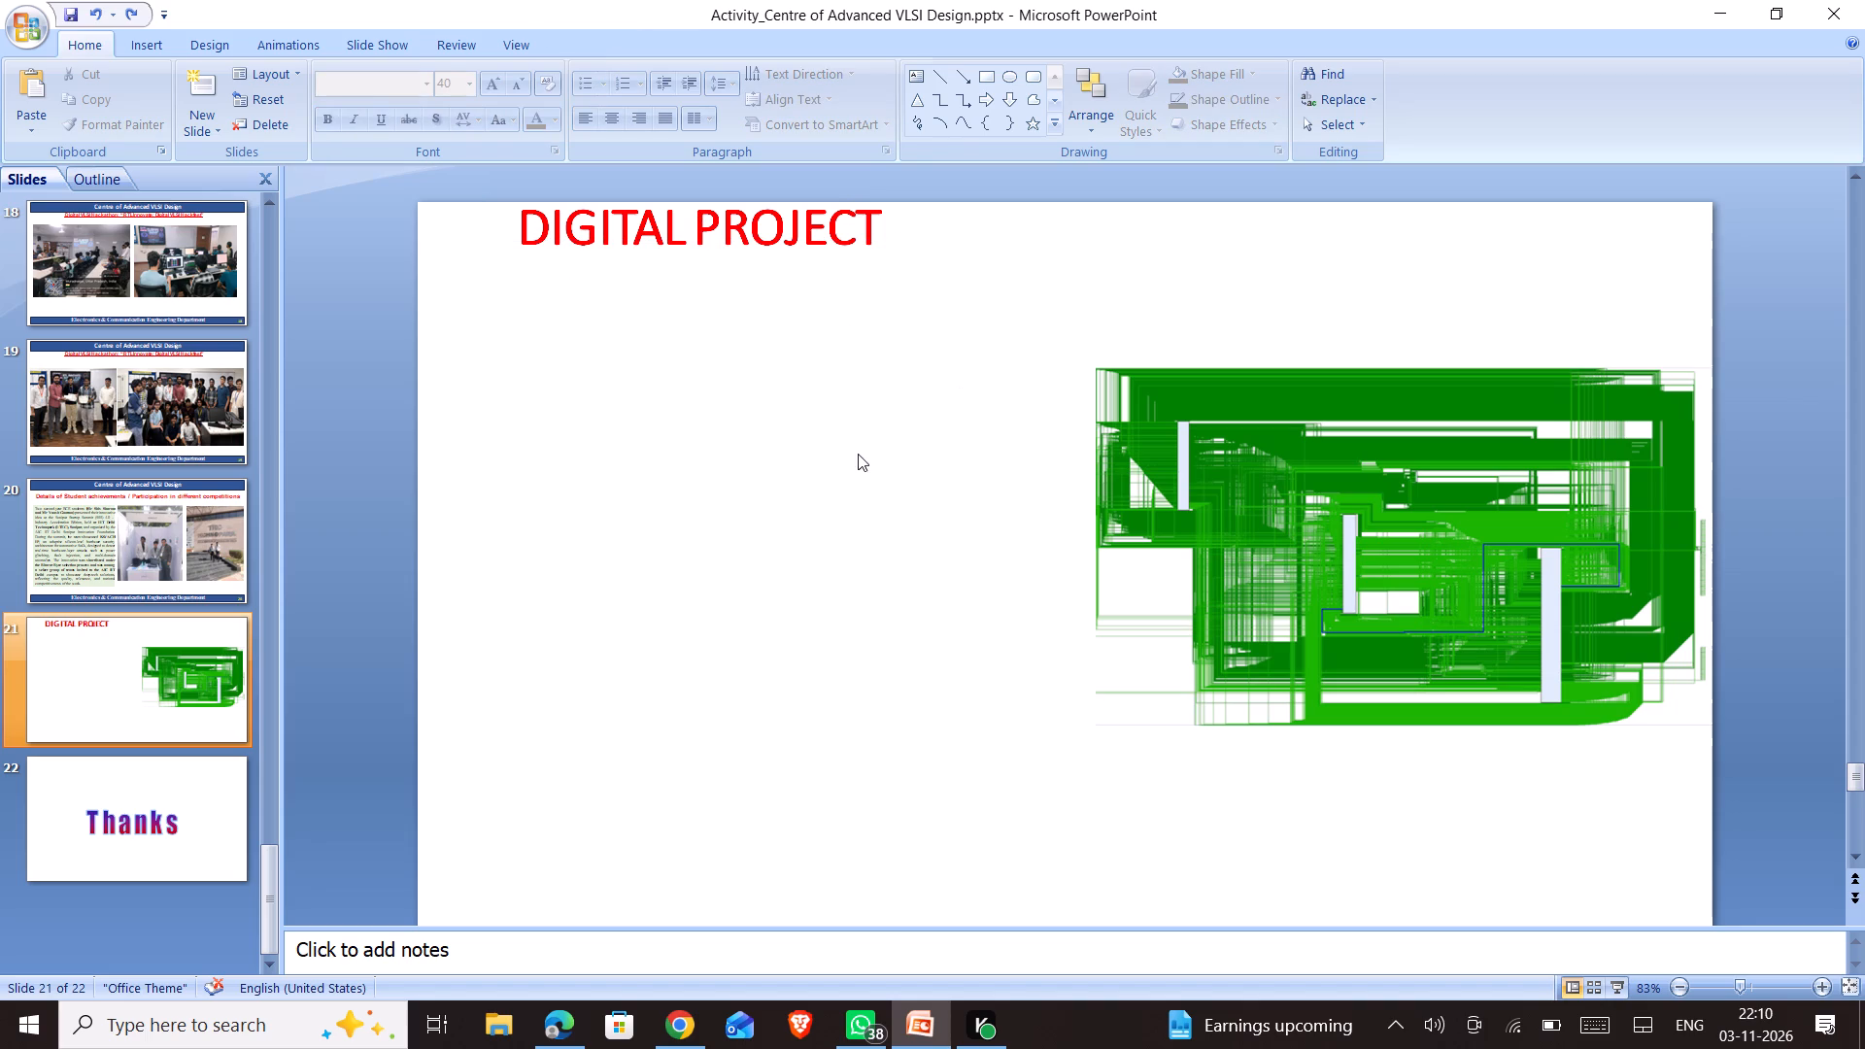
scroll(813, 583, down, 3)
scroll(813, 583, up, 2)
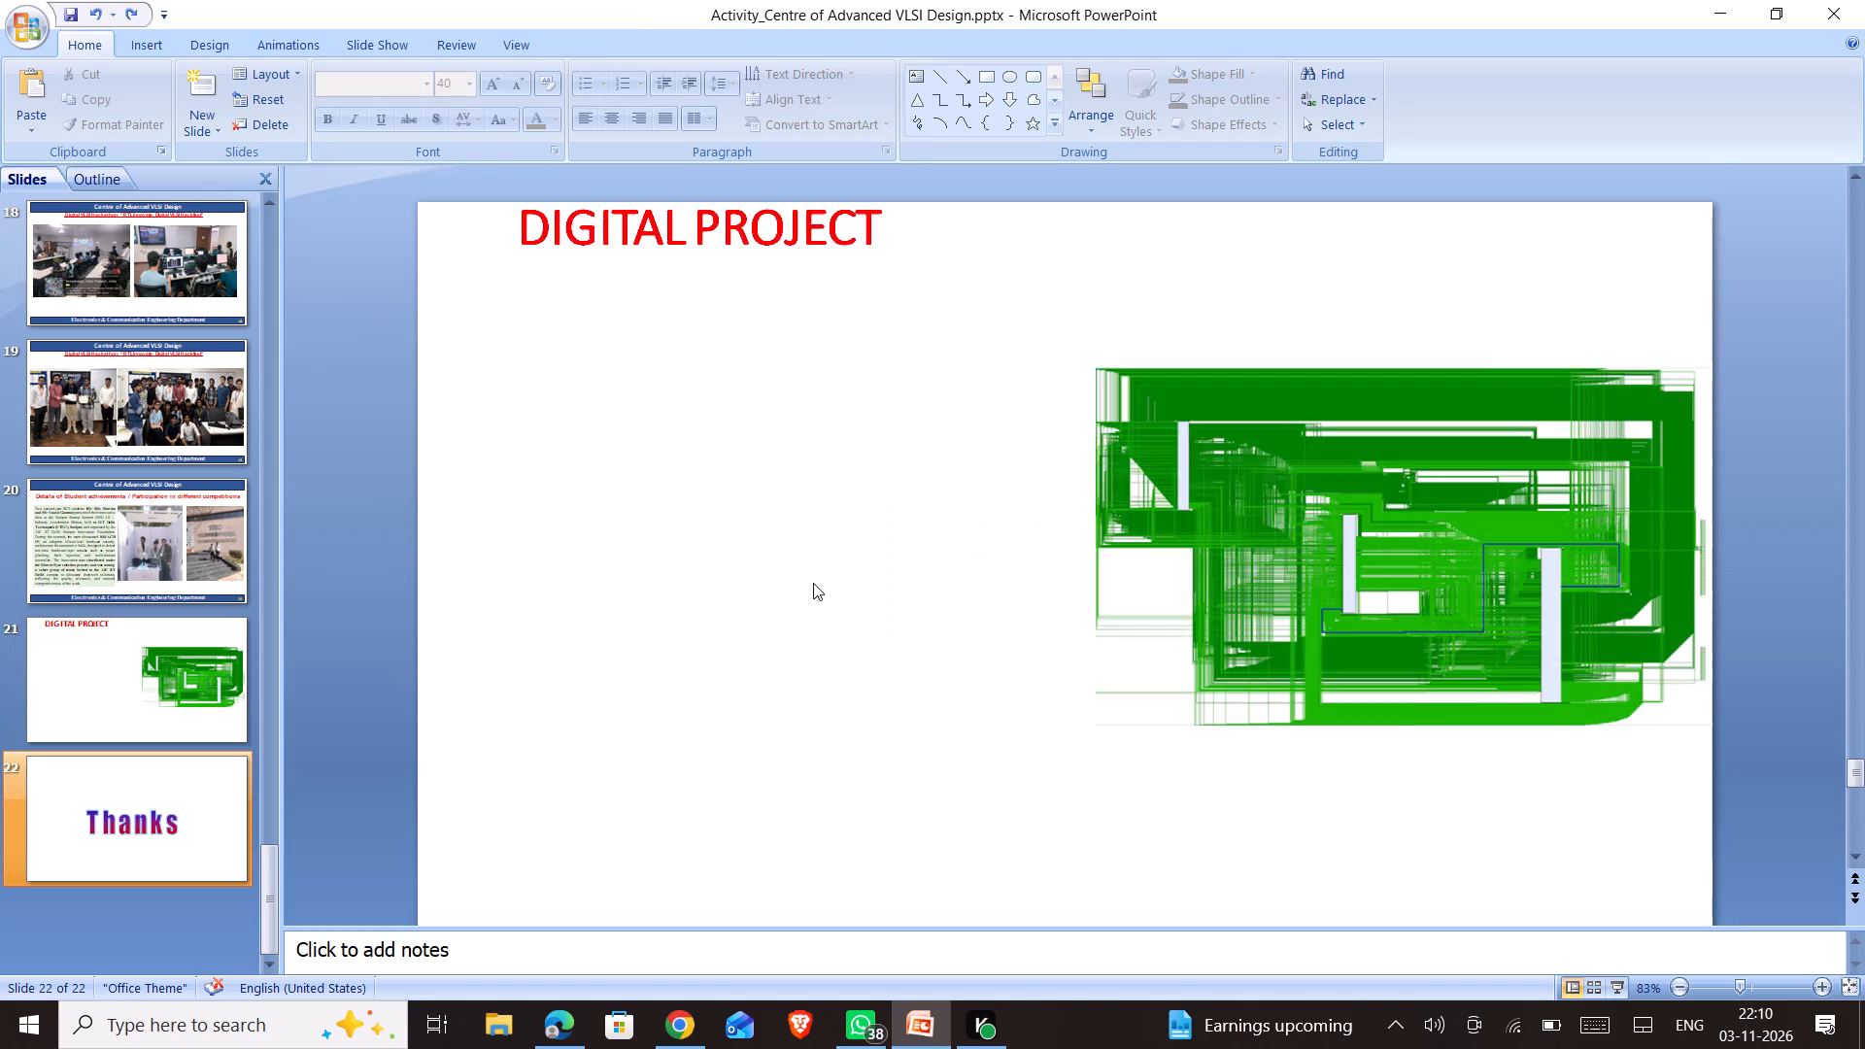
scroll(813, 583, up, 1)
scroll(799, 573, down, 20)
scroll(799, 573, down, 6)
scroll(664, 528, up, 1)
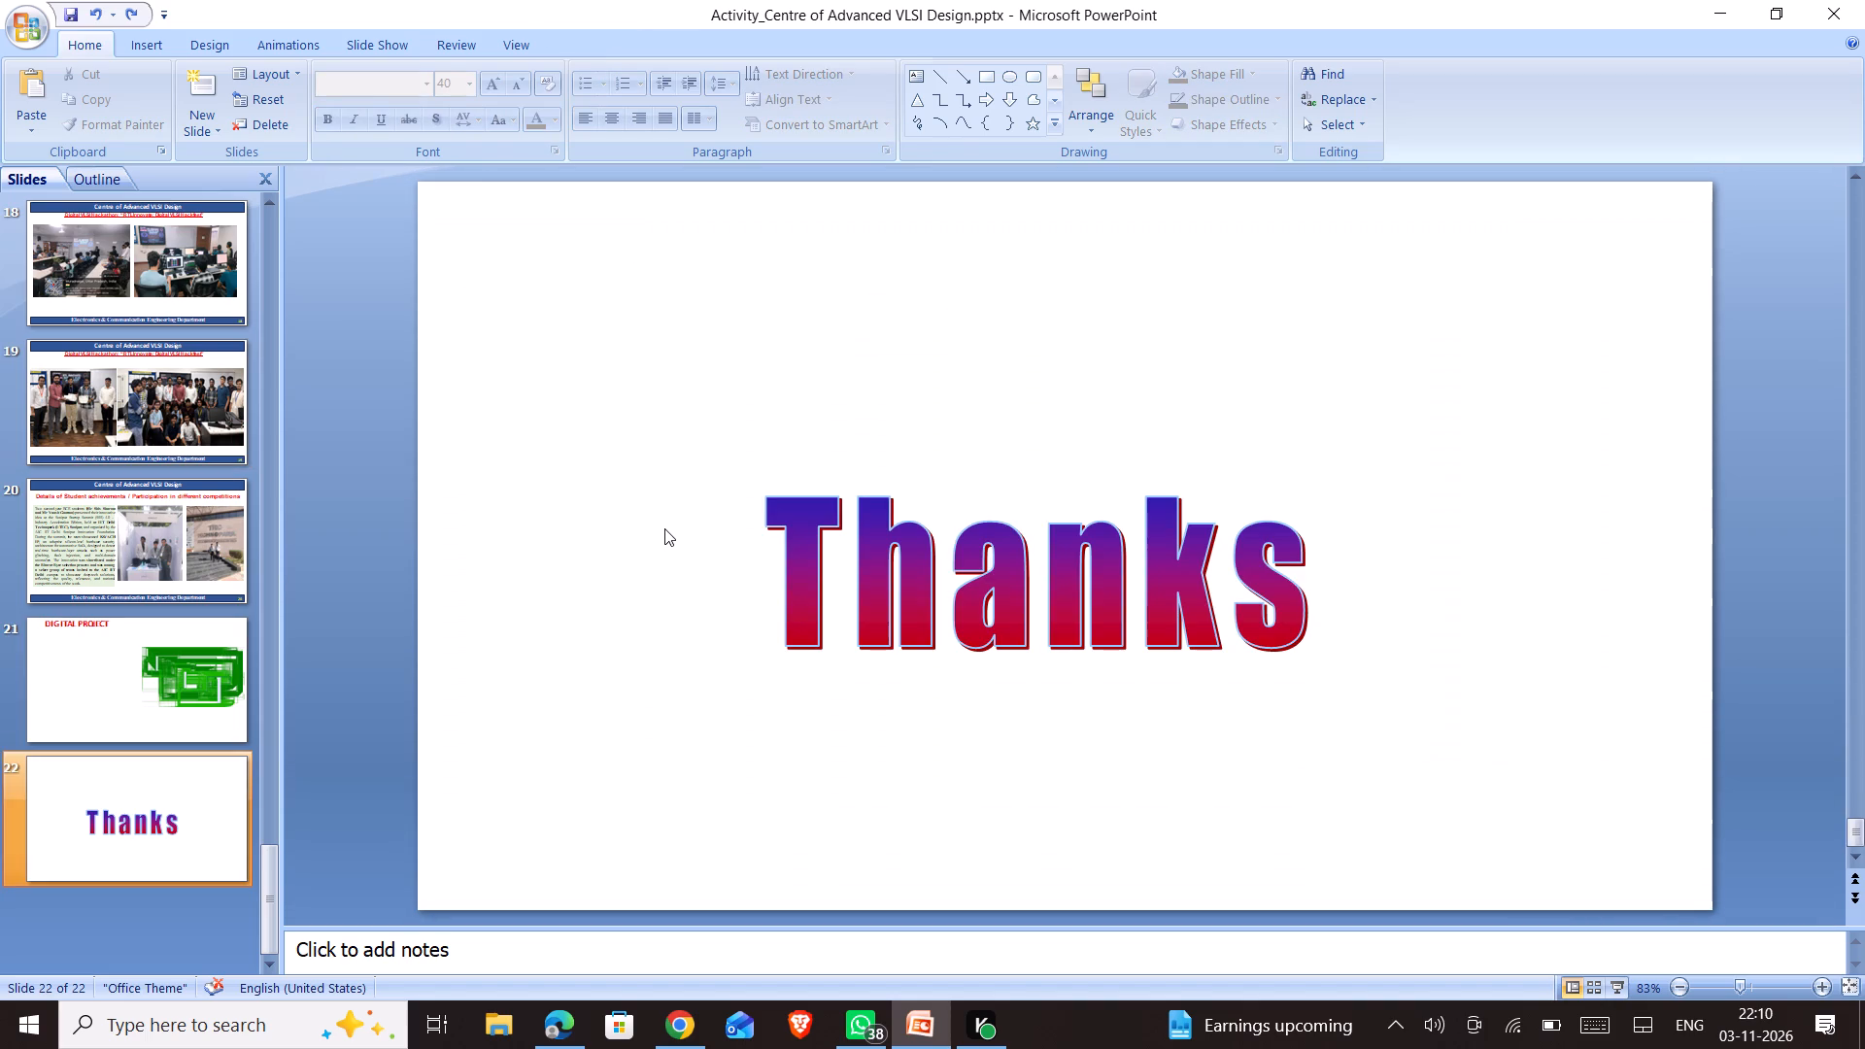
Paste the copied title "32-bit RISC-V Single-Cycle Processor" as a separate text box on slide 21, DIGITAL PROJECT.
click(76, 688)
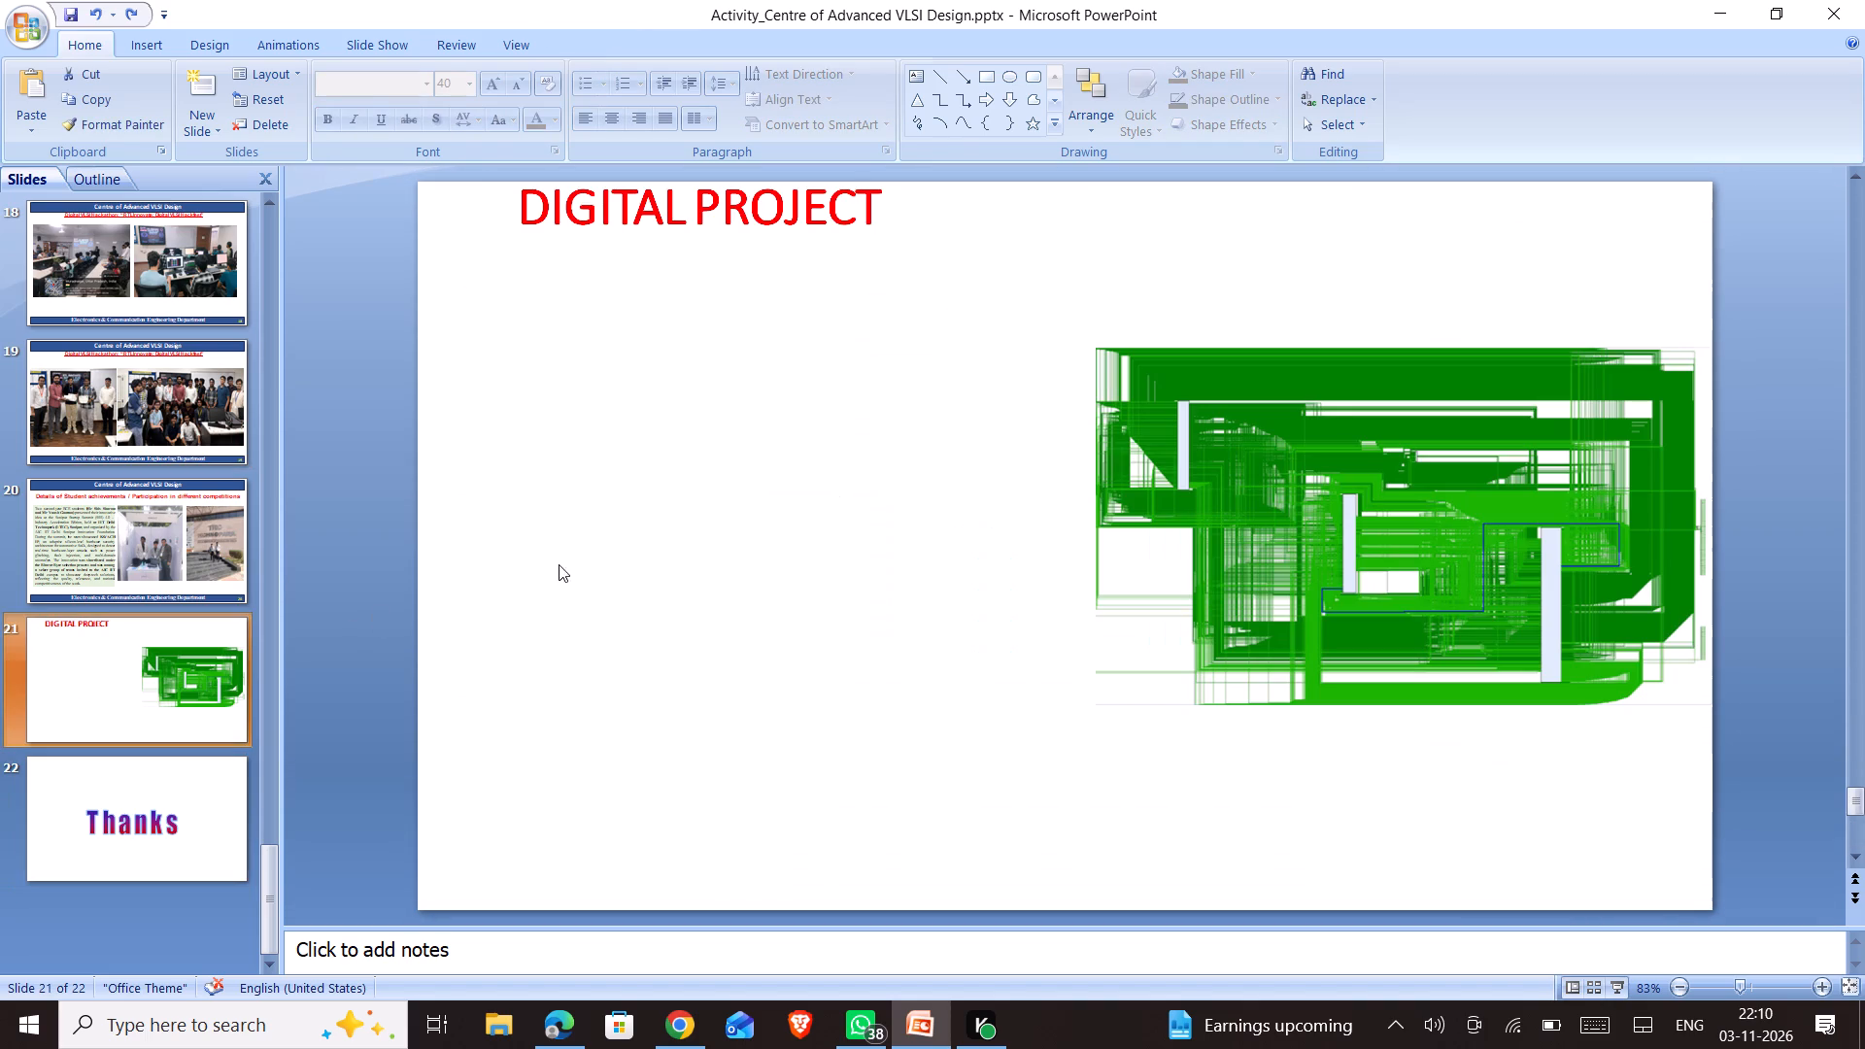
click(571, 530)
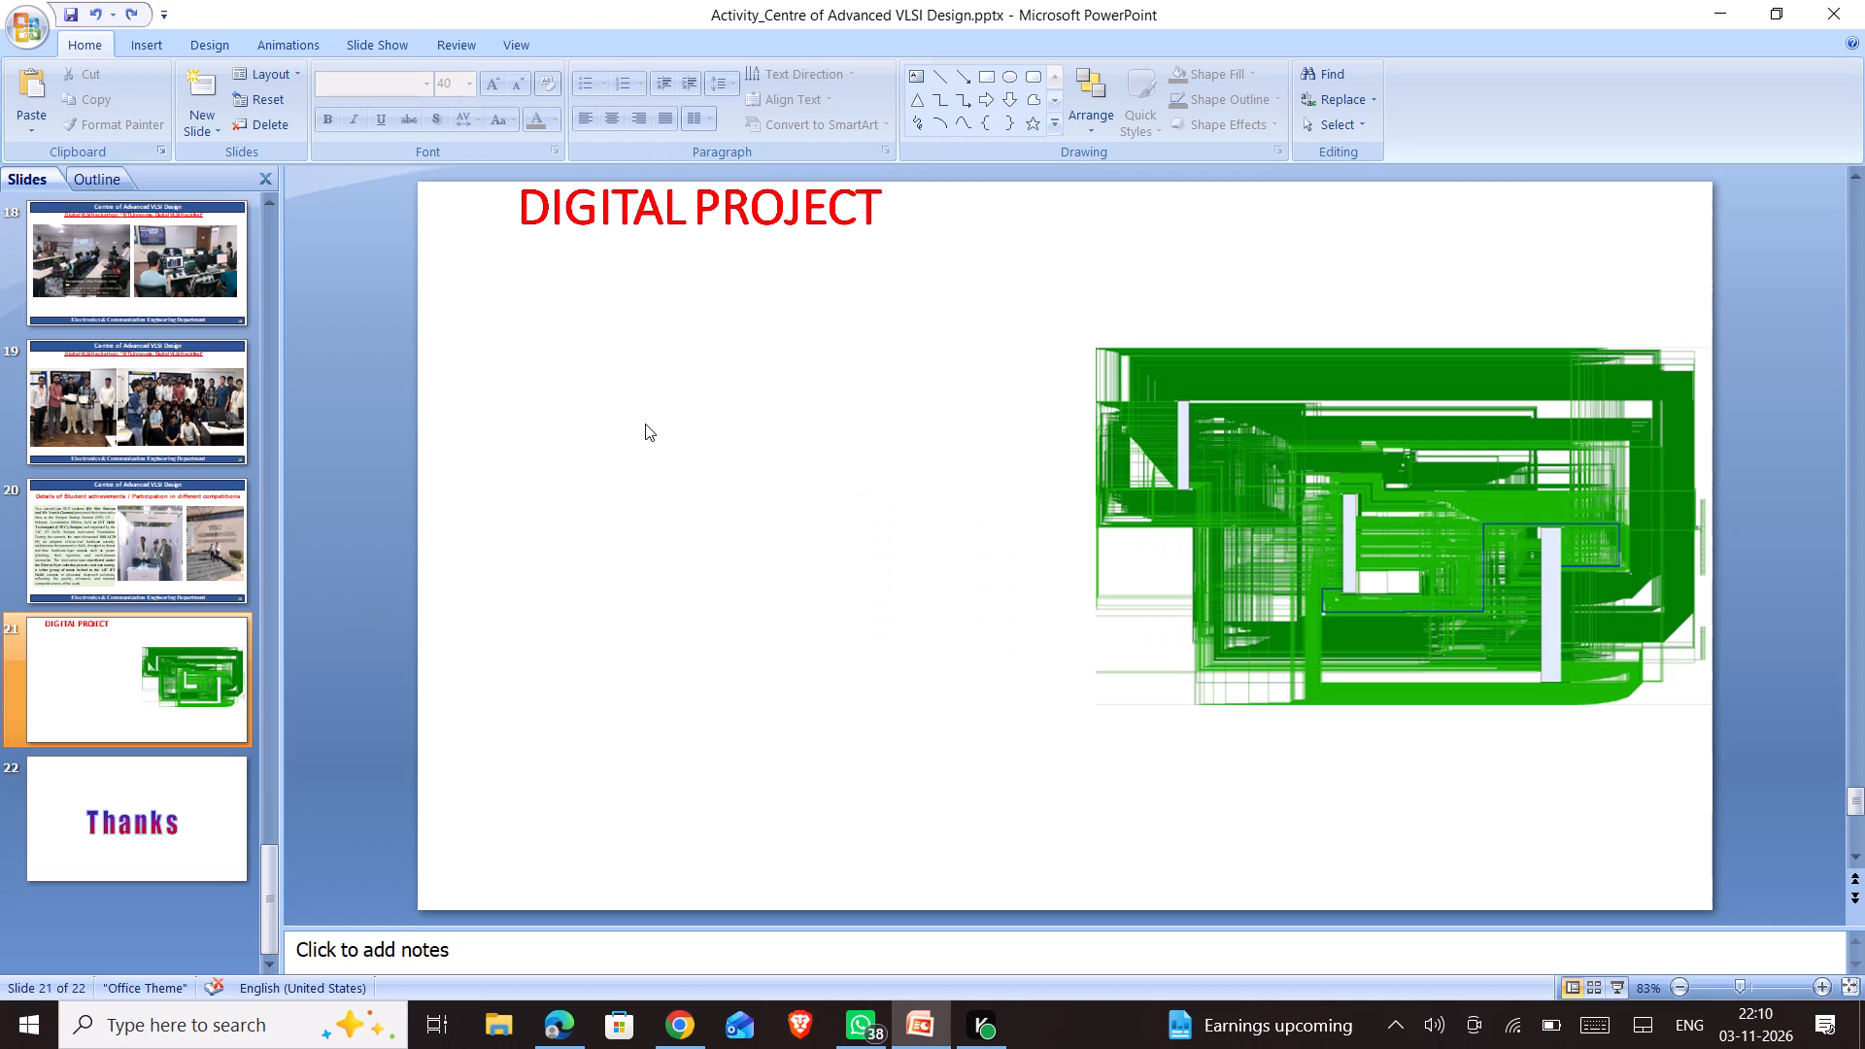
key(ctrl+v)
click(761, 501)
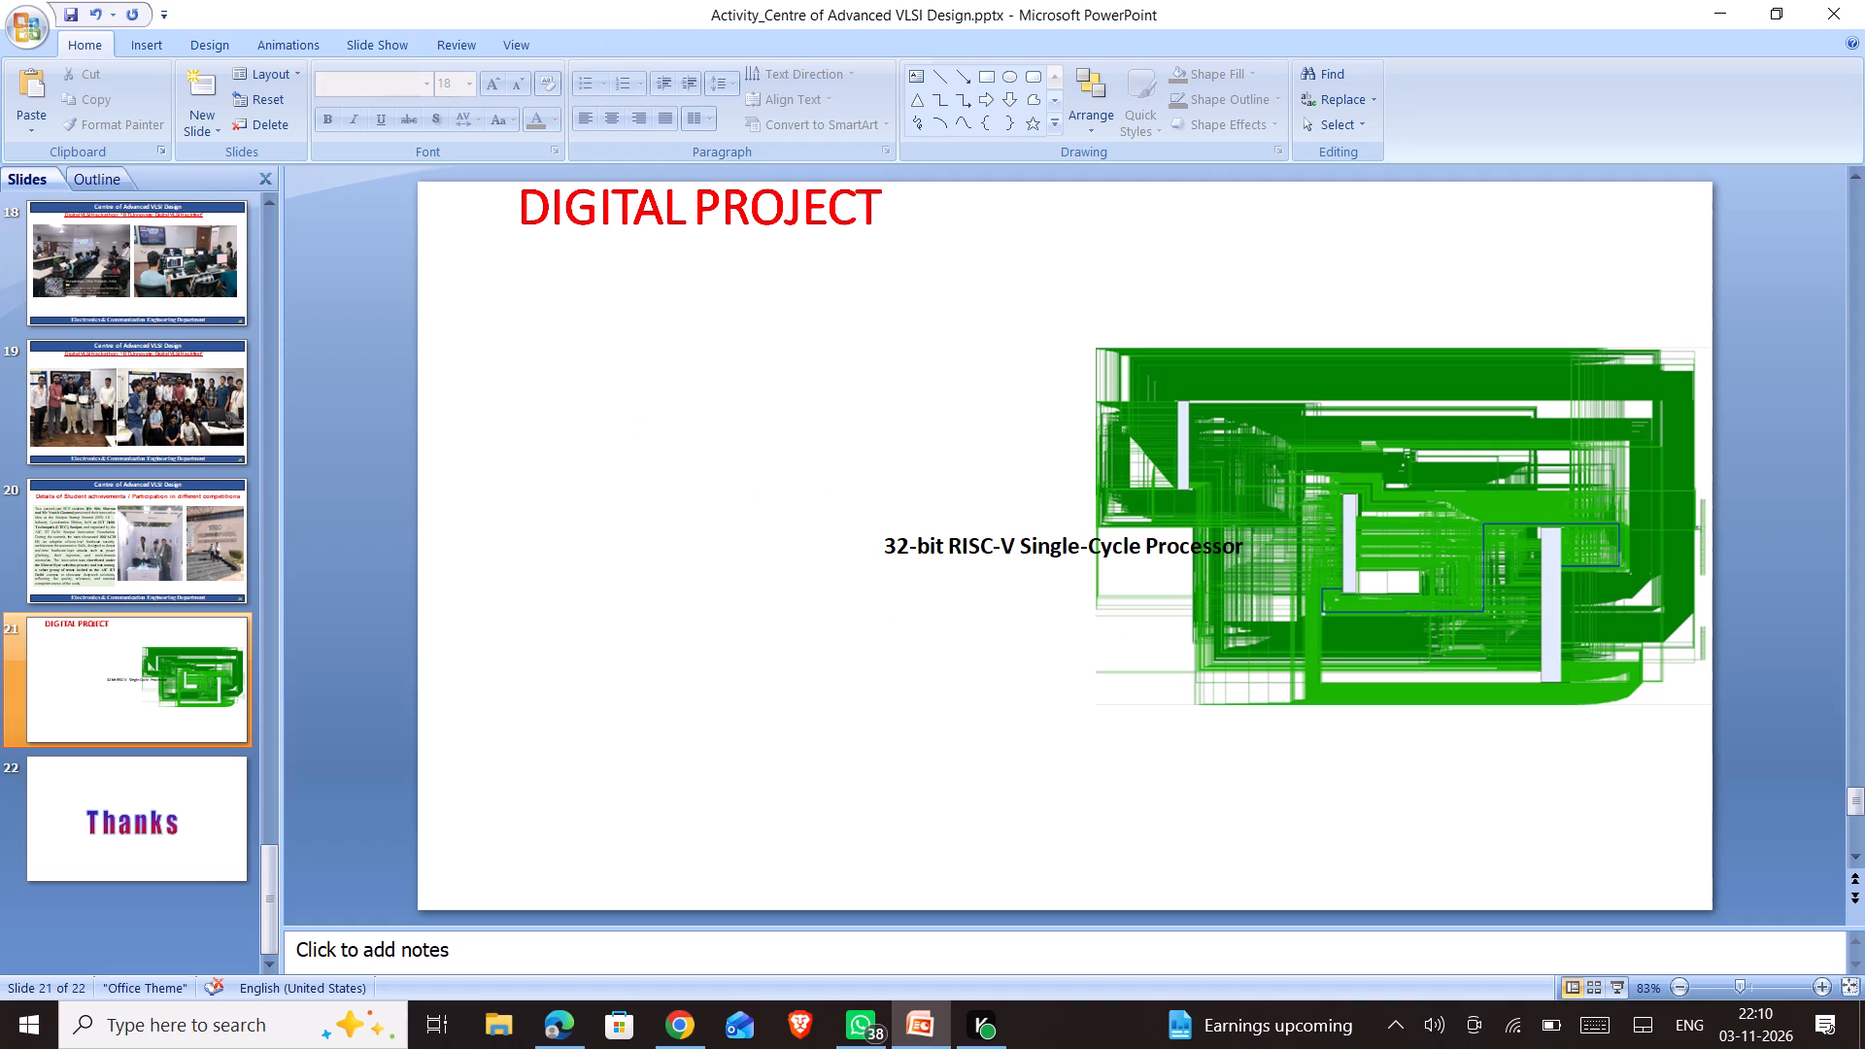
click(954, 626)
click(934, 640)
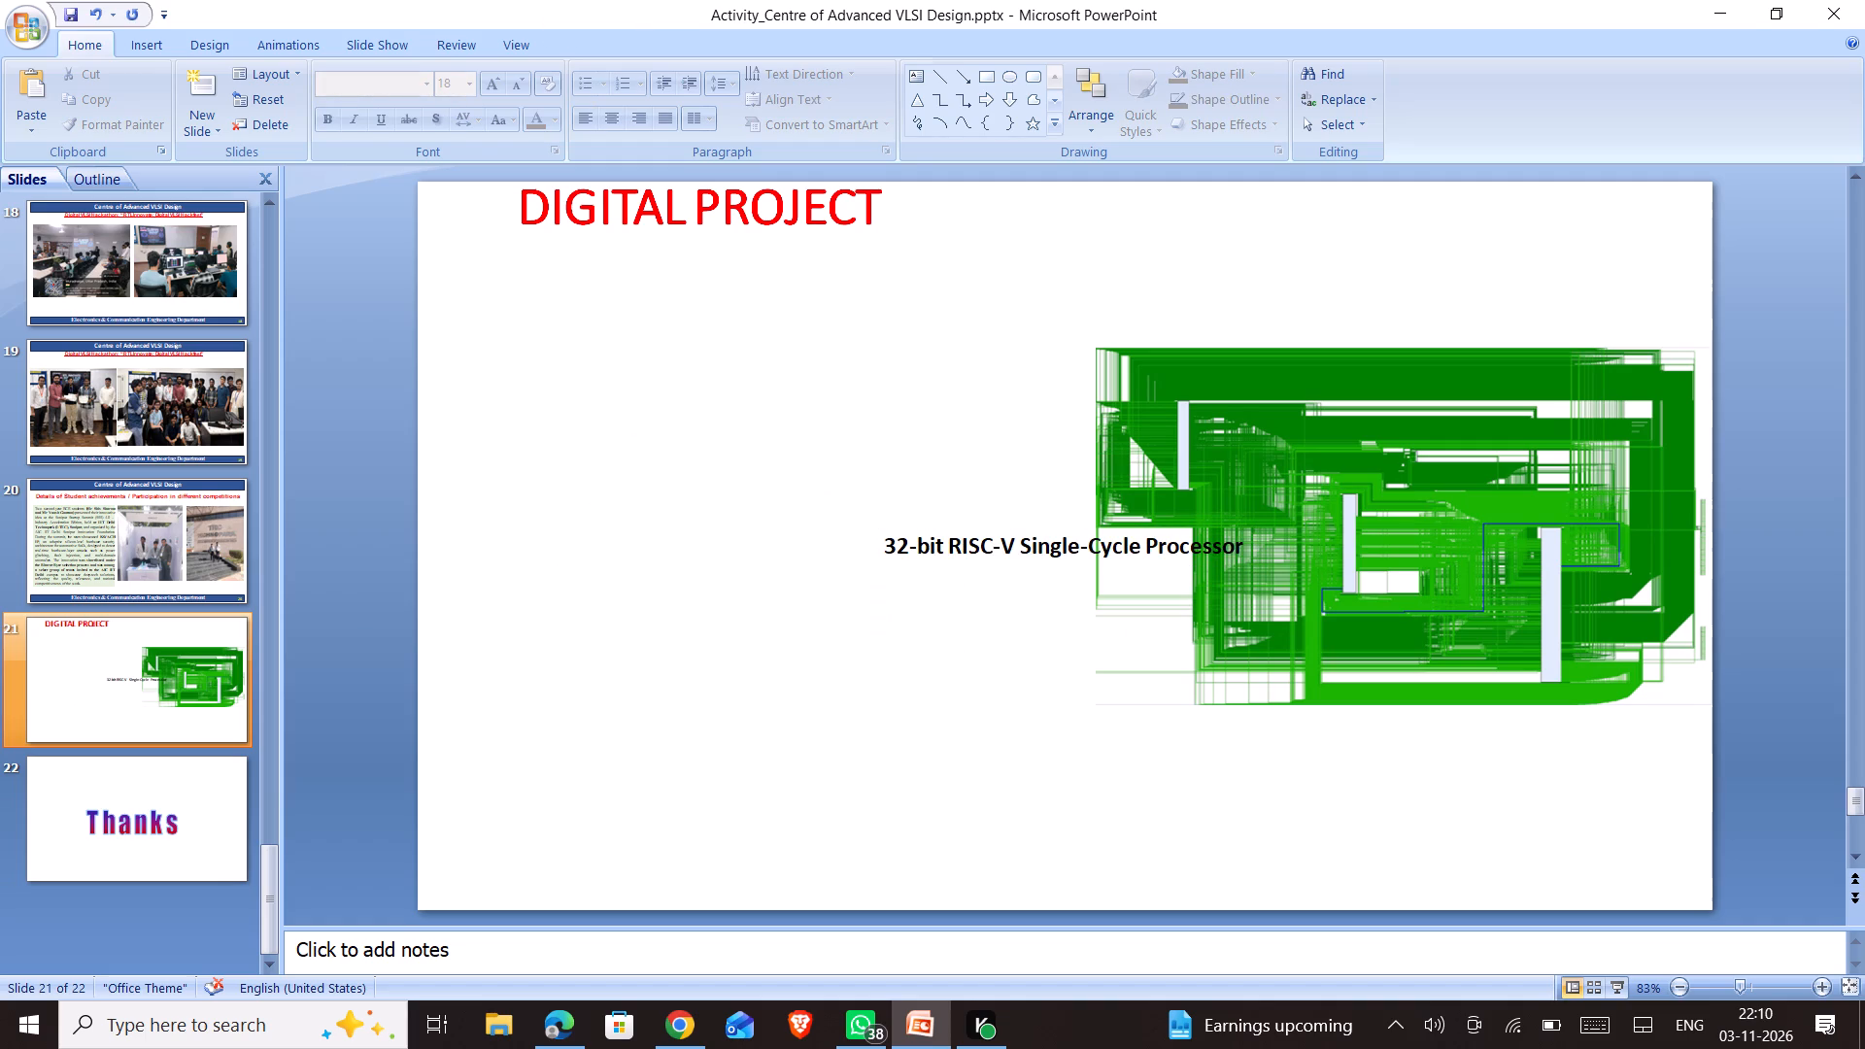
click(831, 632)
Move the "32-bit RISC-V Single-Cycle Processor" text box just beneath the DIGITAL PROJECT heading and widen it to about a third more.
double_click(948, 549)
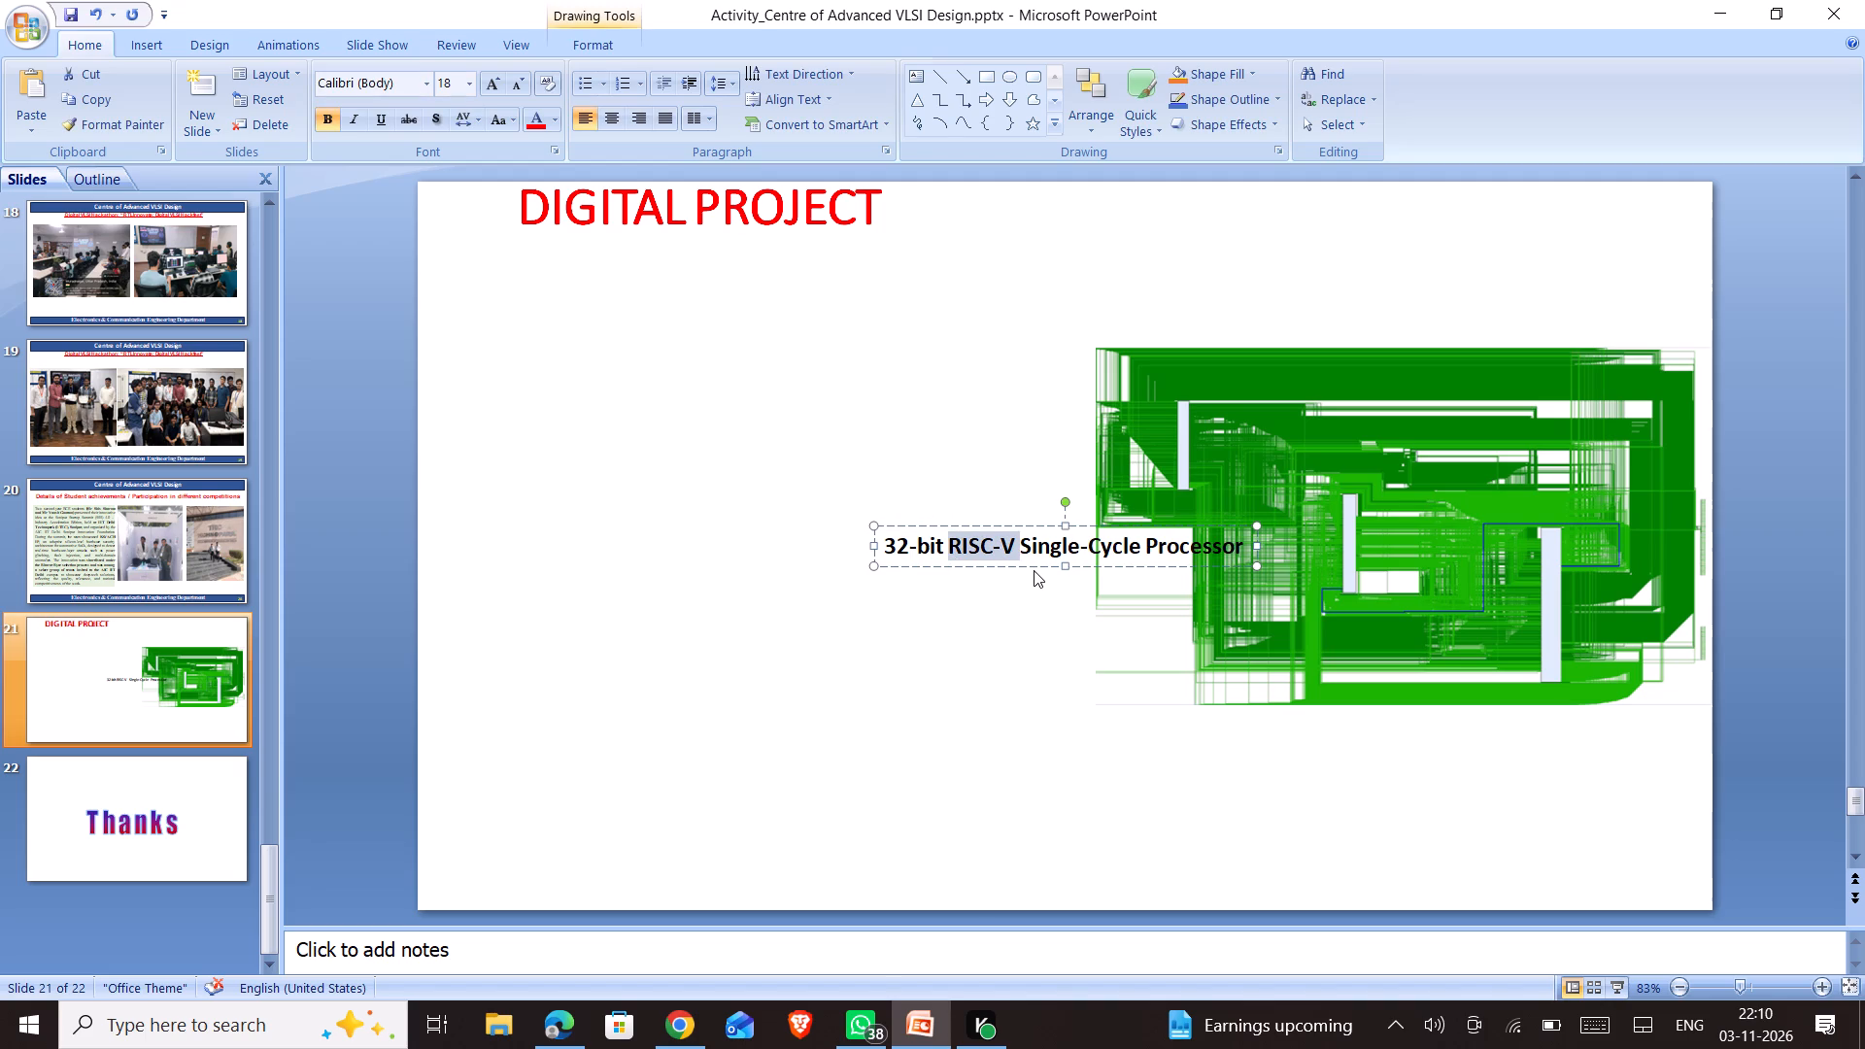
drag(1035, 562, 704, 341)
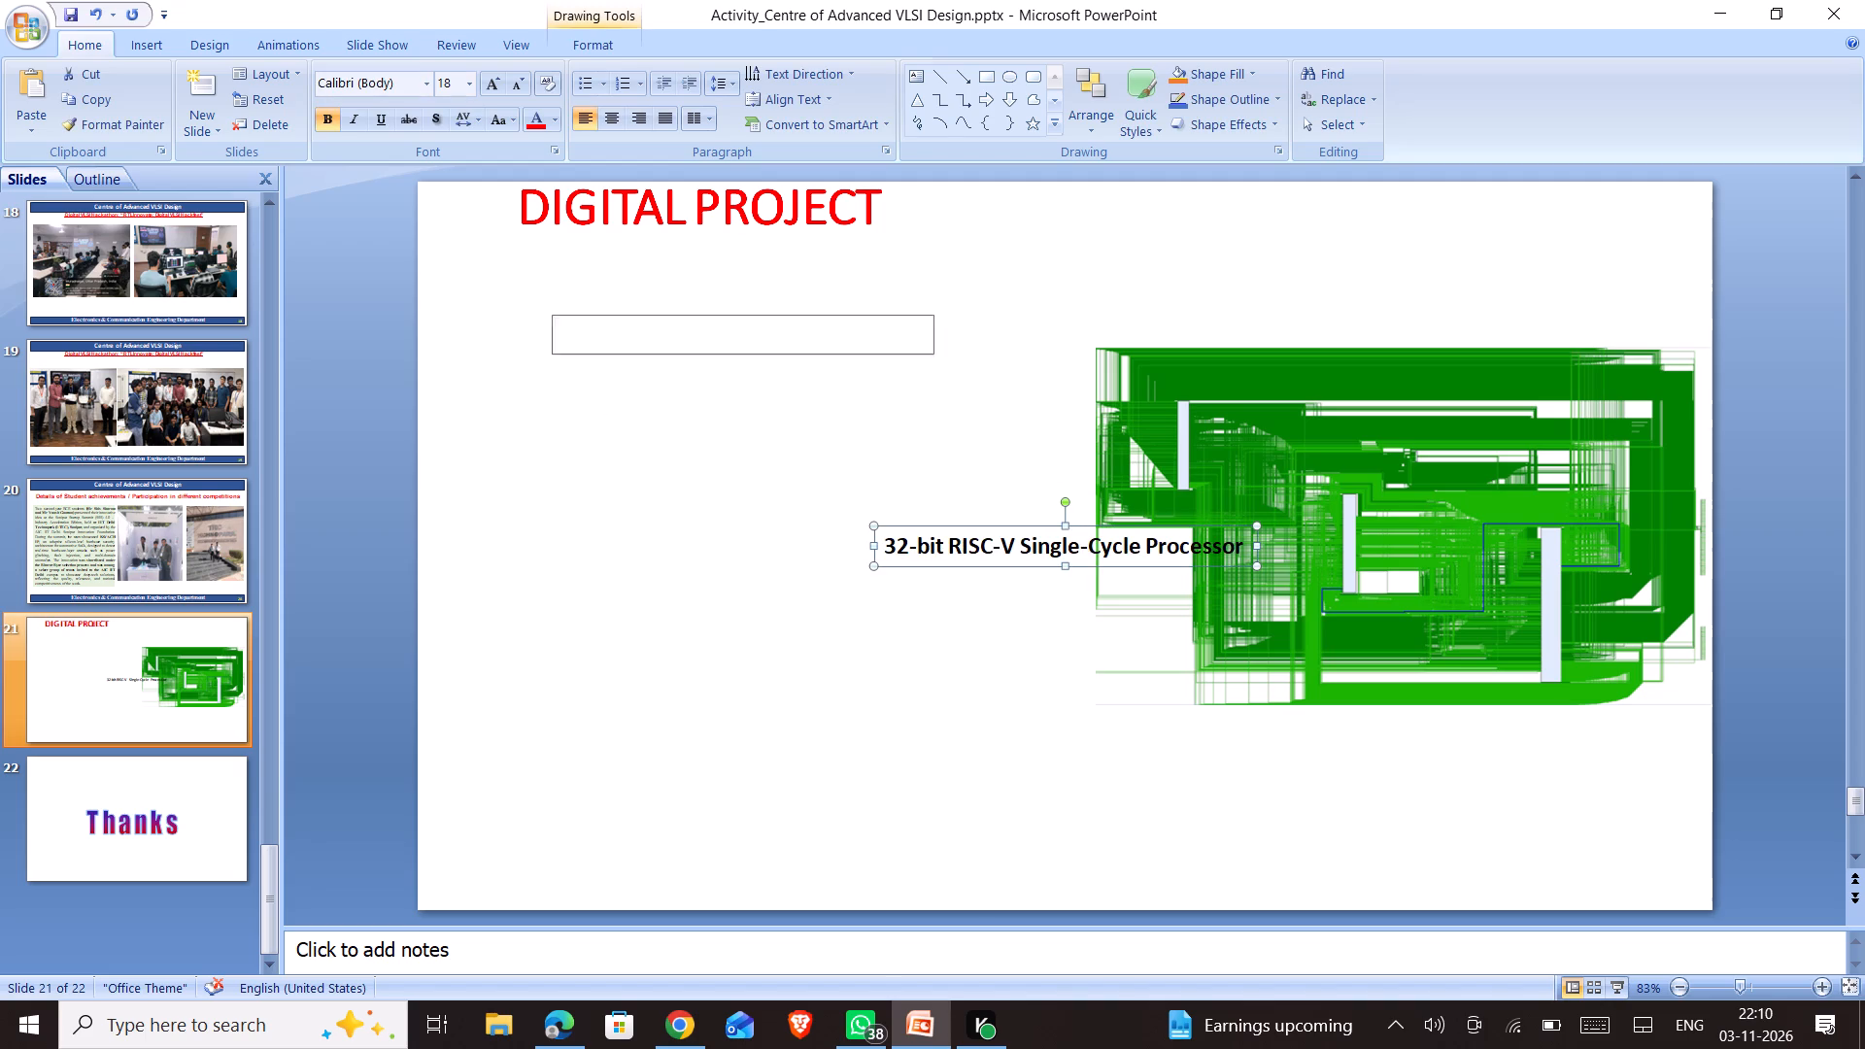
drag(704, 341, 664, 283)
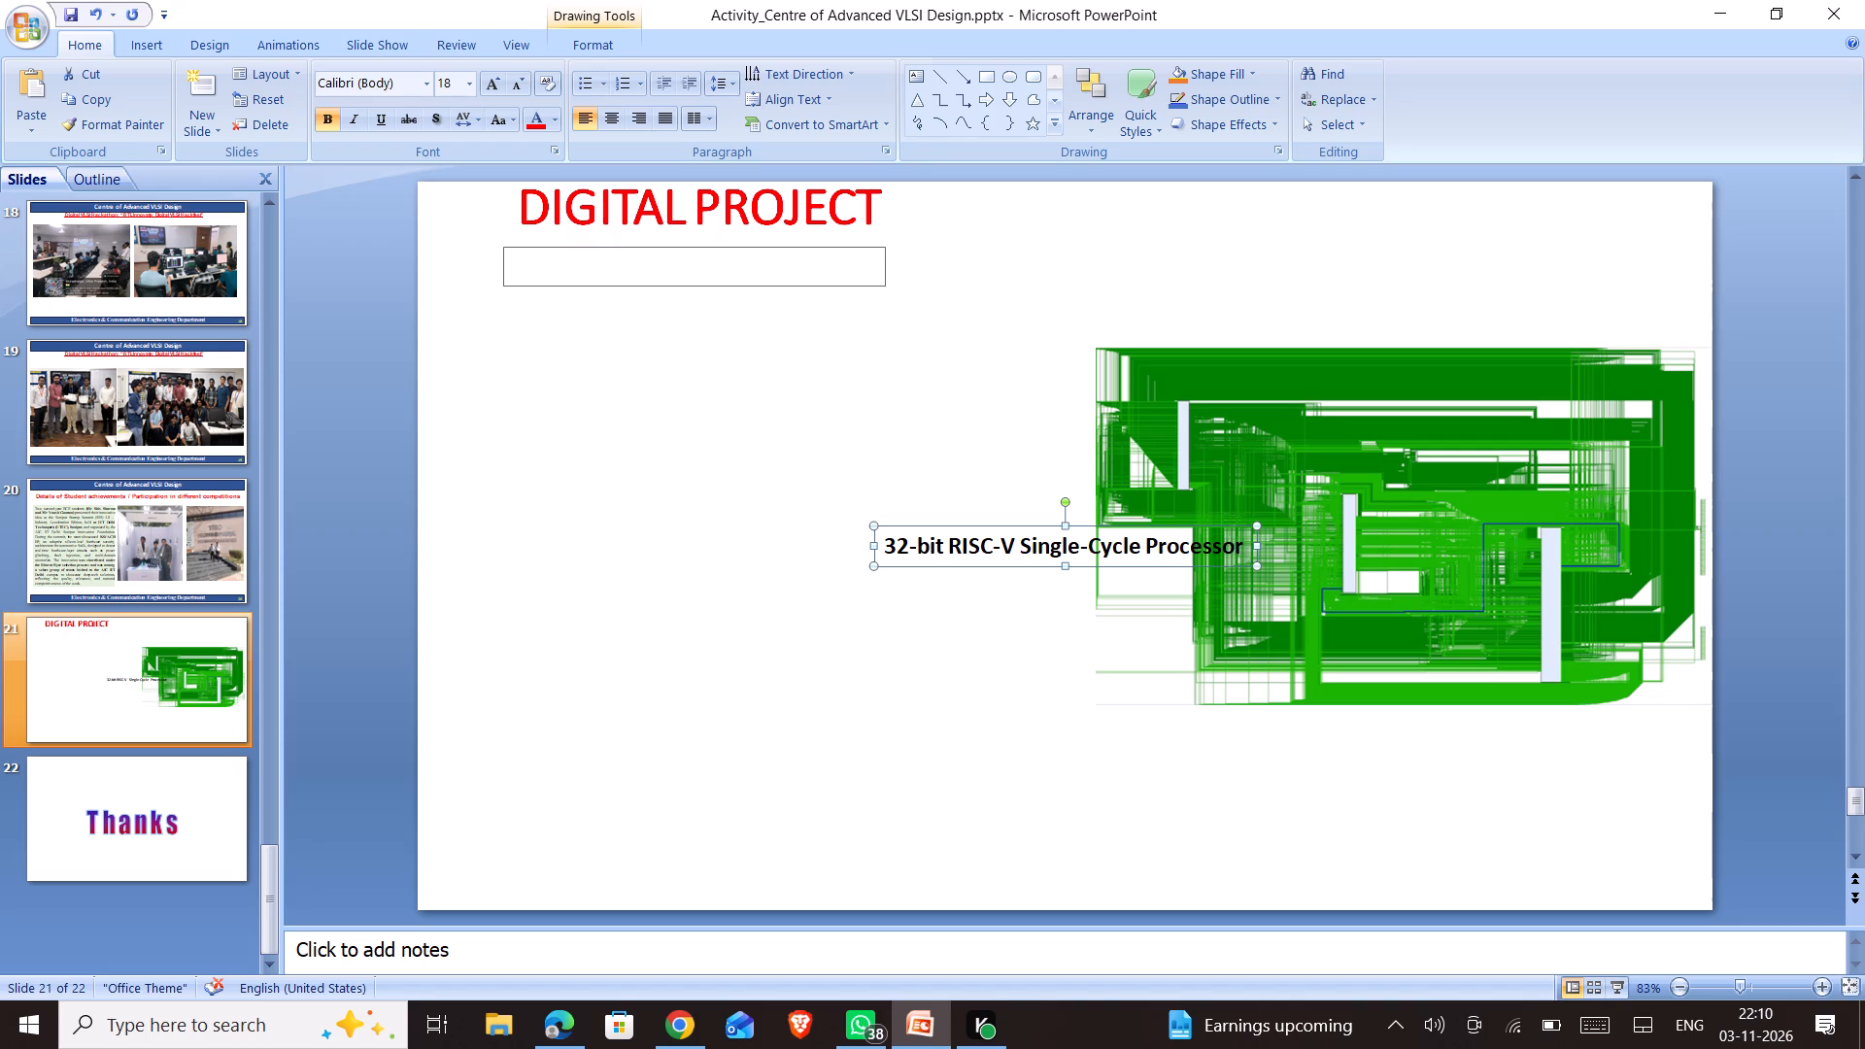
drag(664, 283, 628, 290)
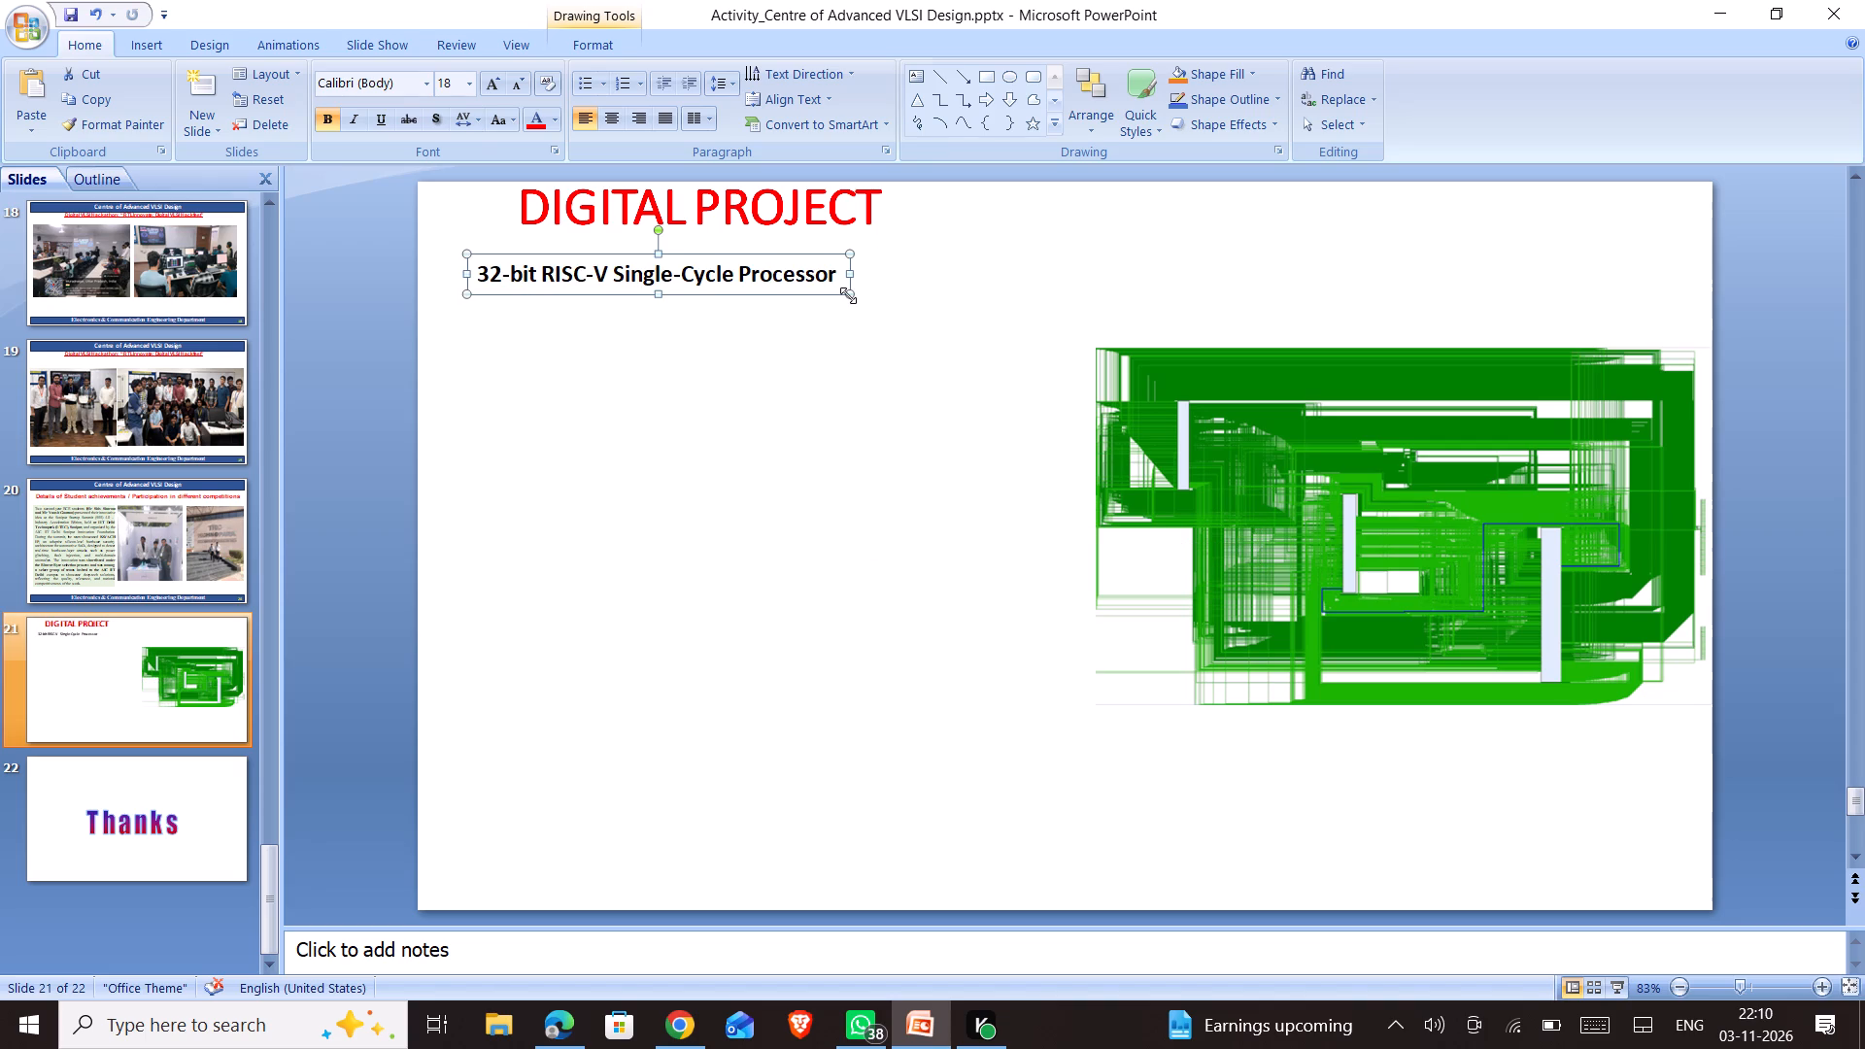
drag(848, 295, 982, 294)
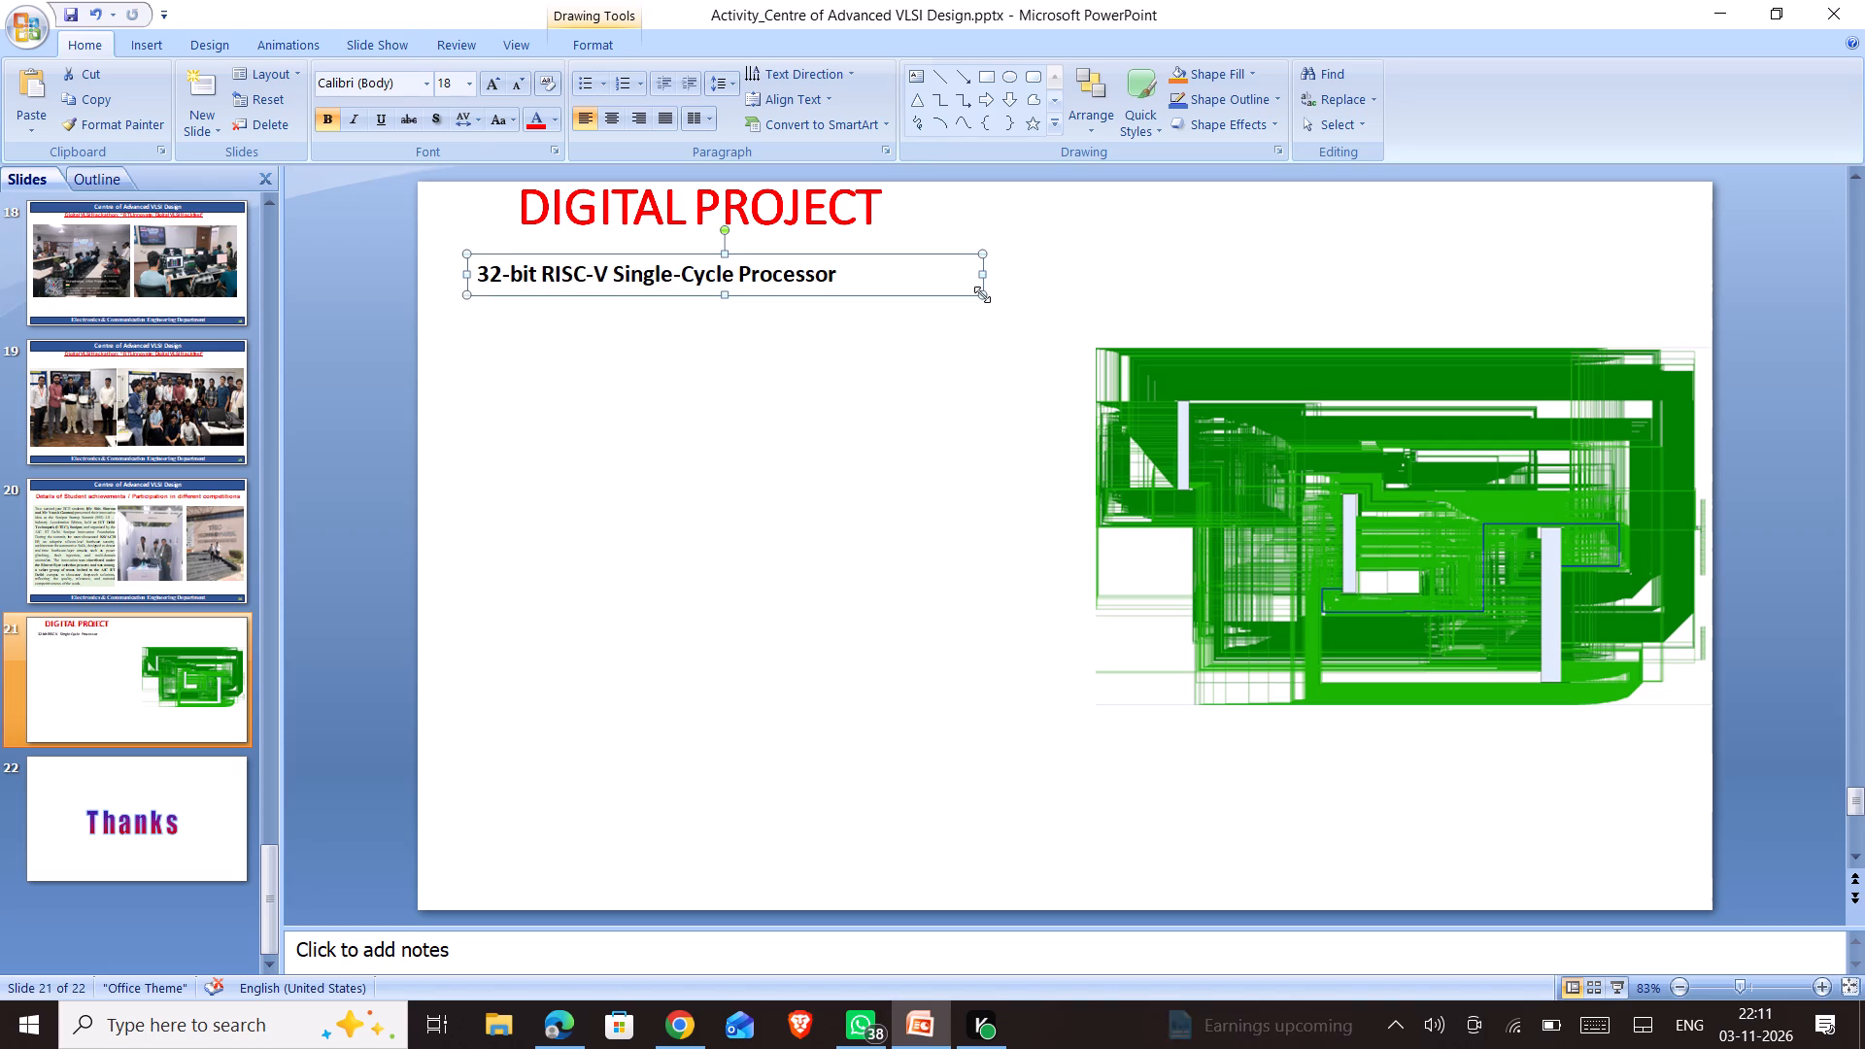
click(725, 292)
click(709, 372)
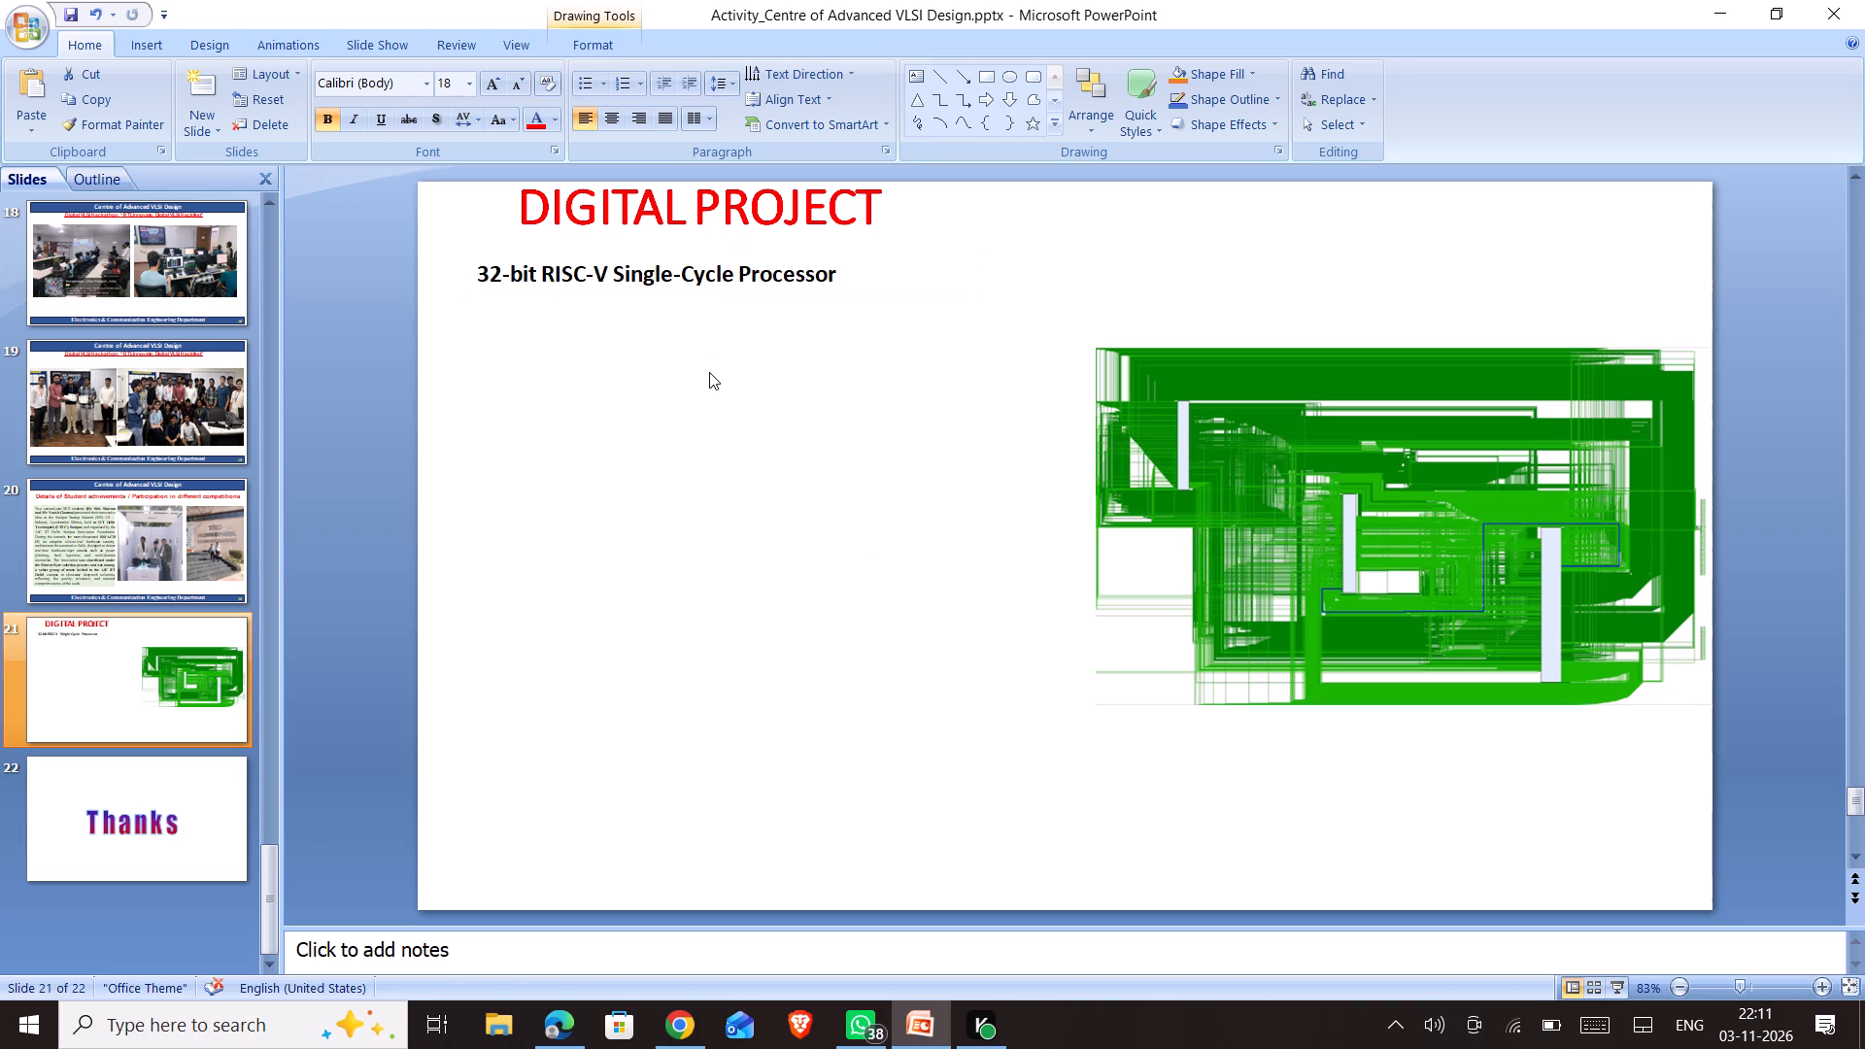
Switch to the Canva presentation in Chrome and copy the whole description paragraph of the 32-bit RISC-V processor on page 6.
click(671, 1027)
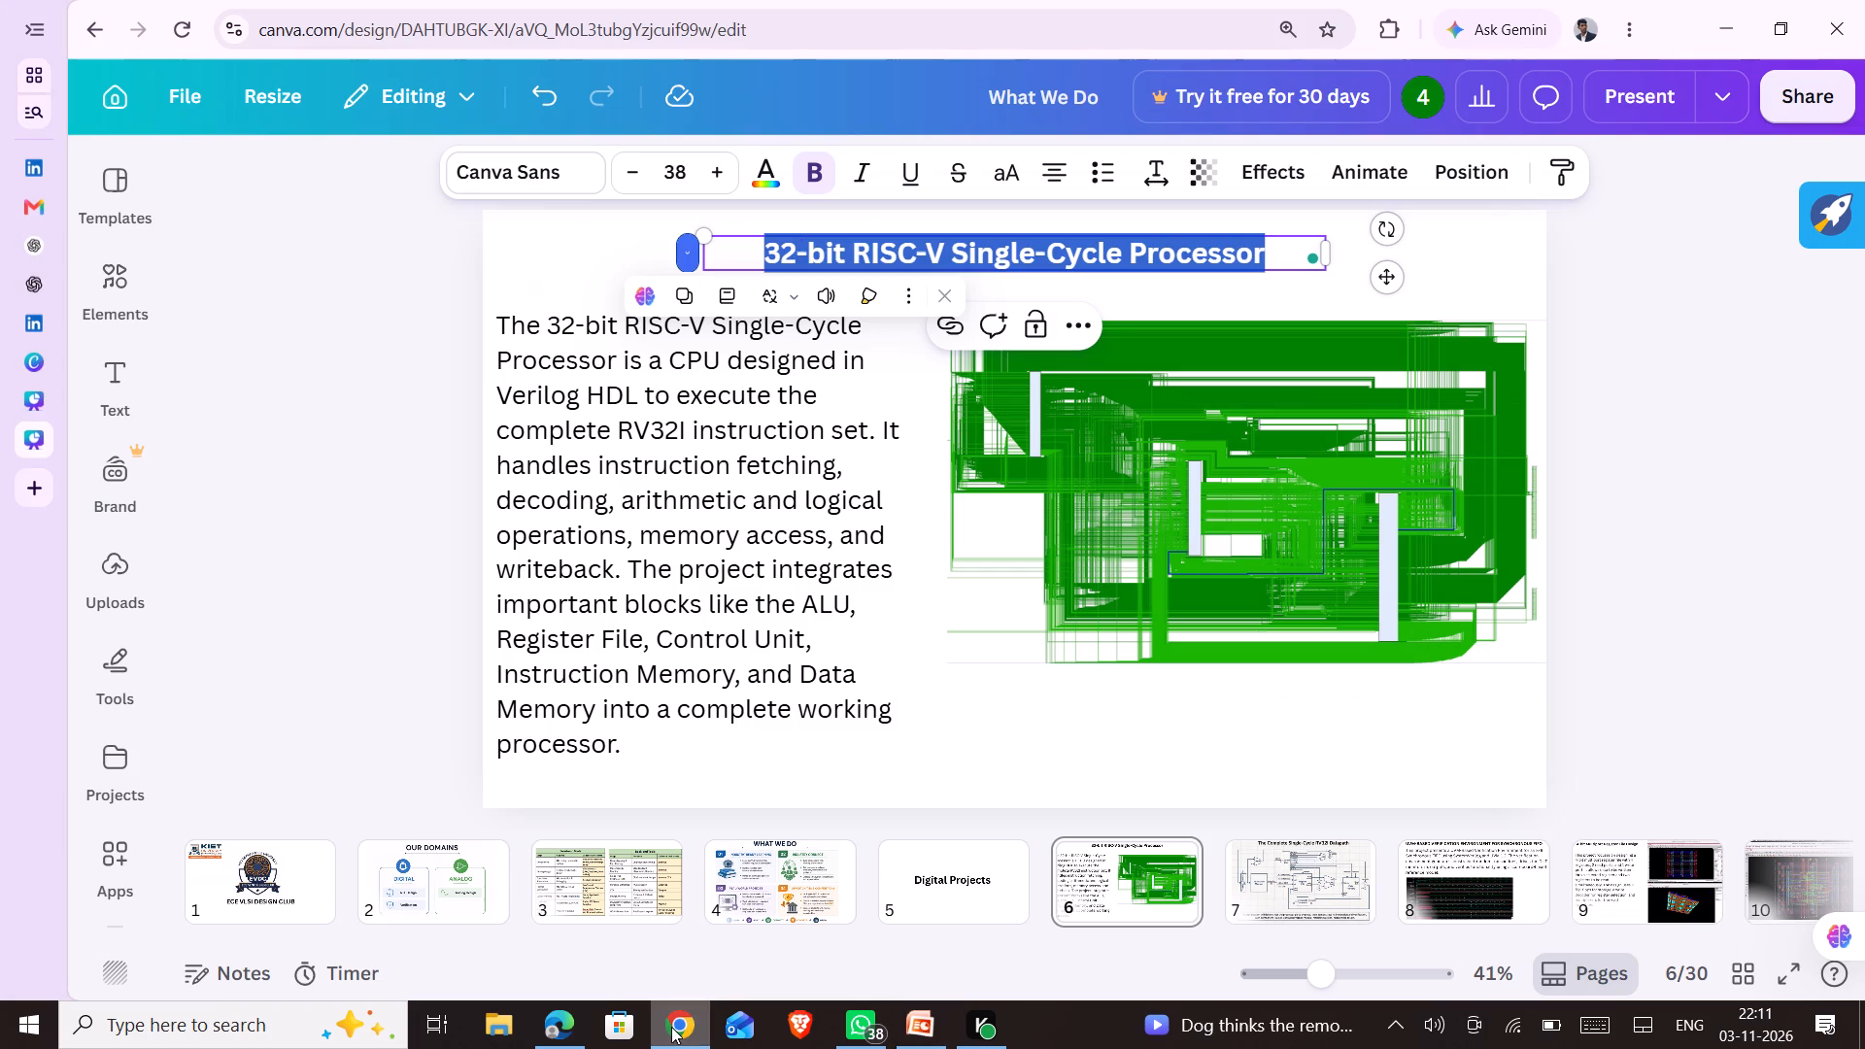
double_click(512, 332)
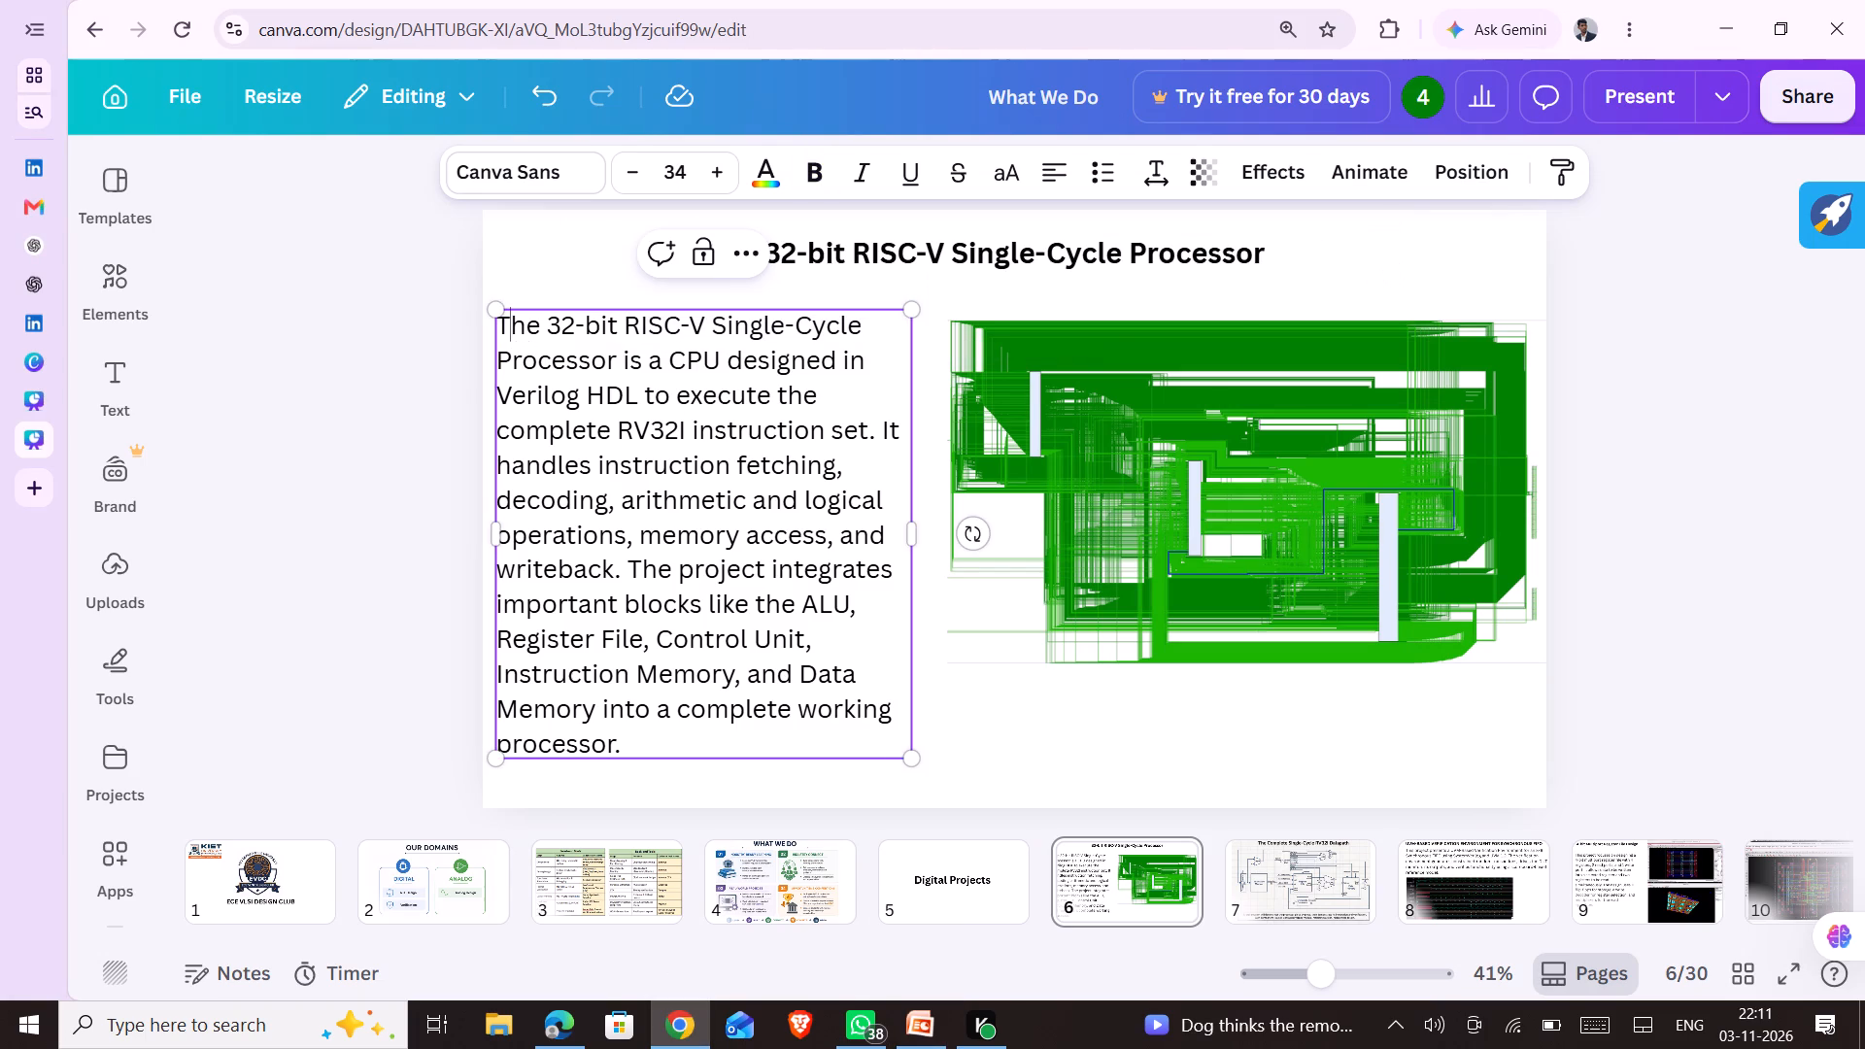
key(ctrl+a)
key(ctrl+c)
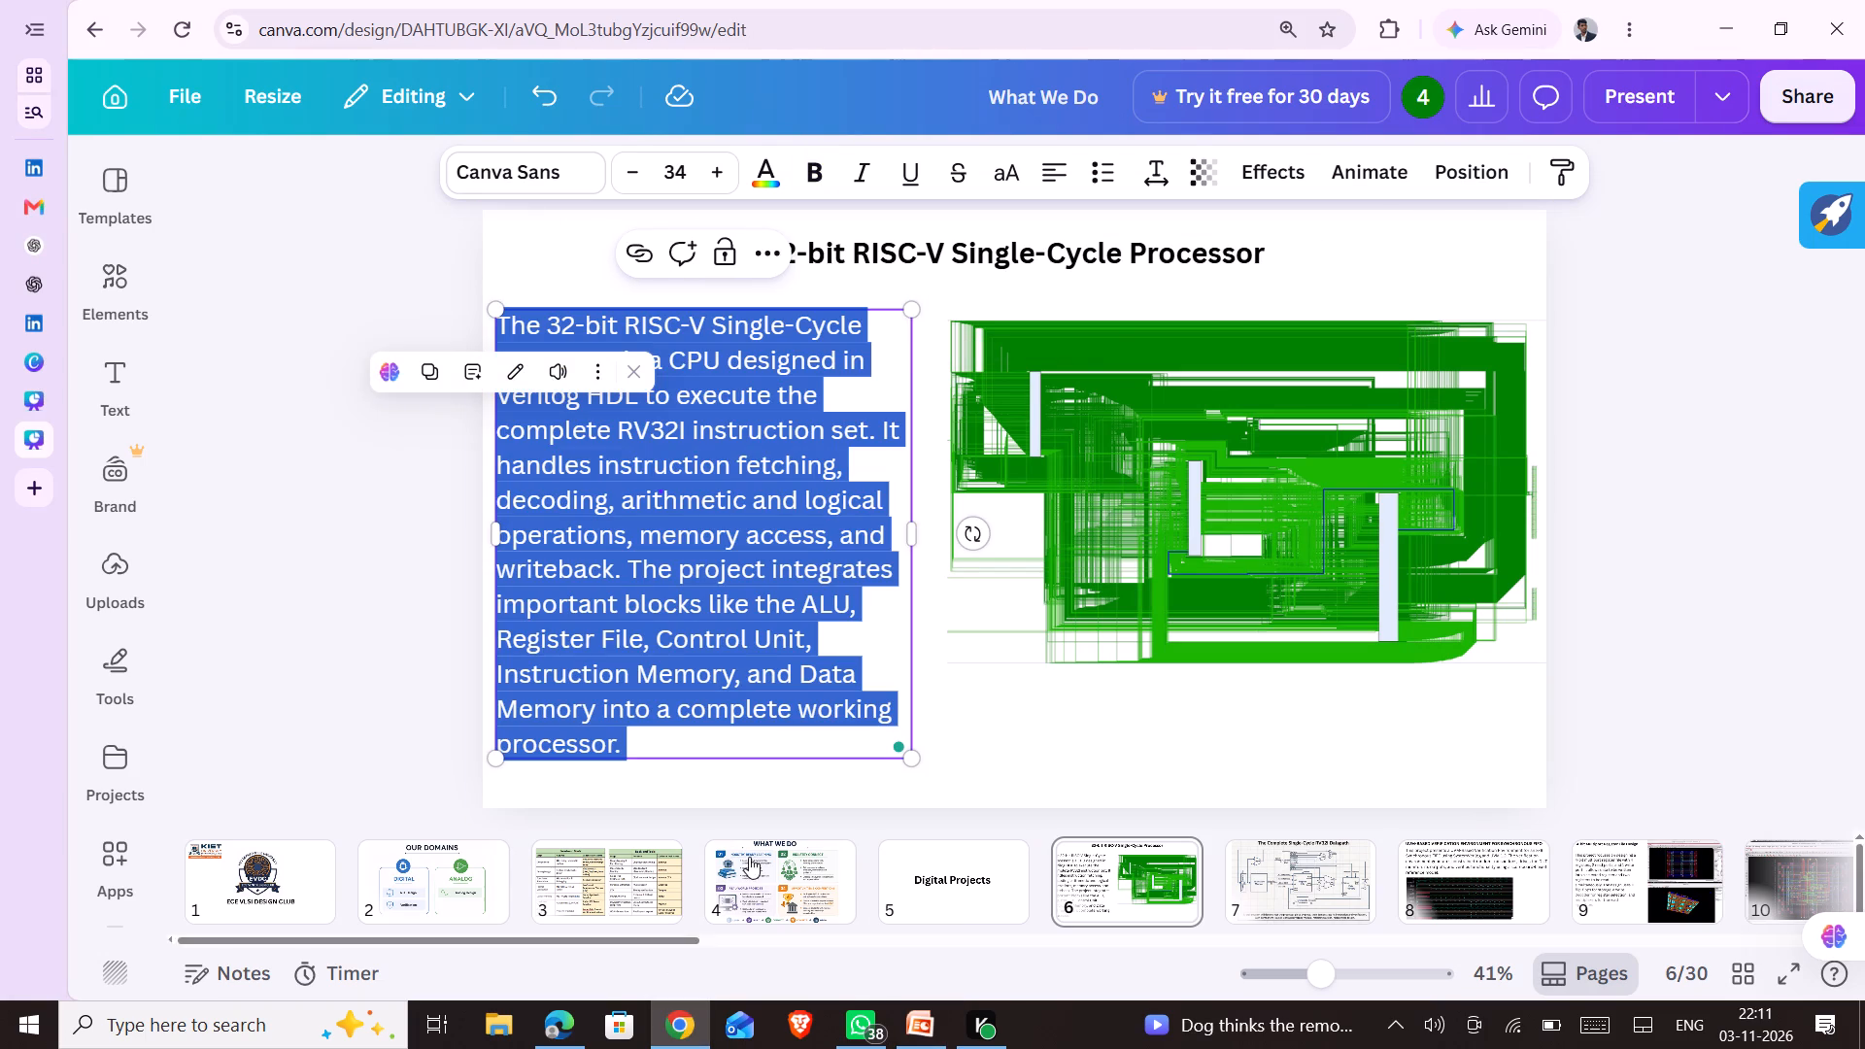
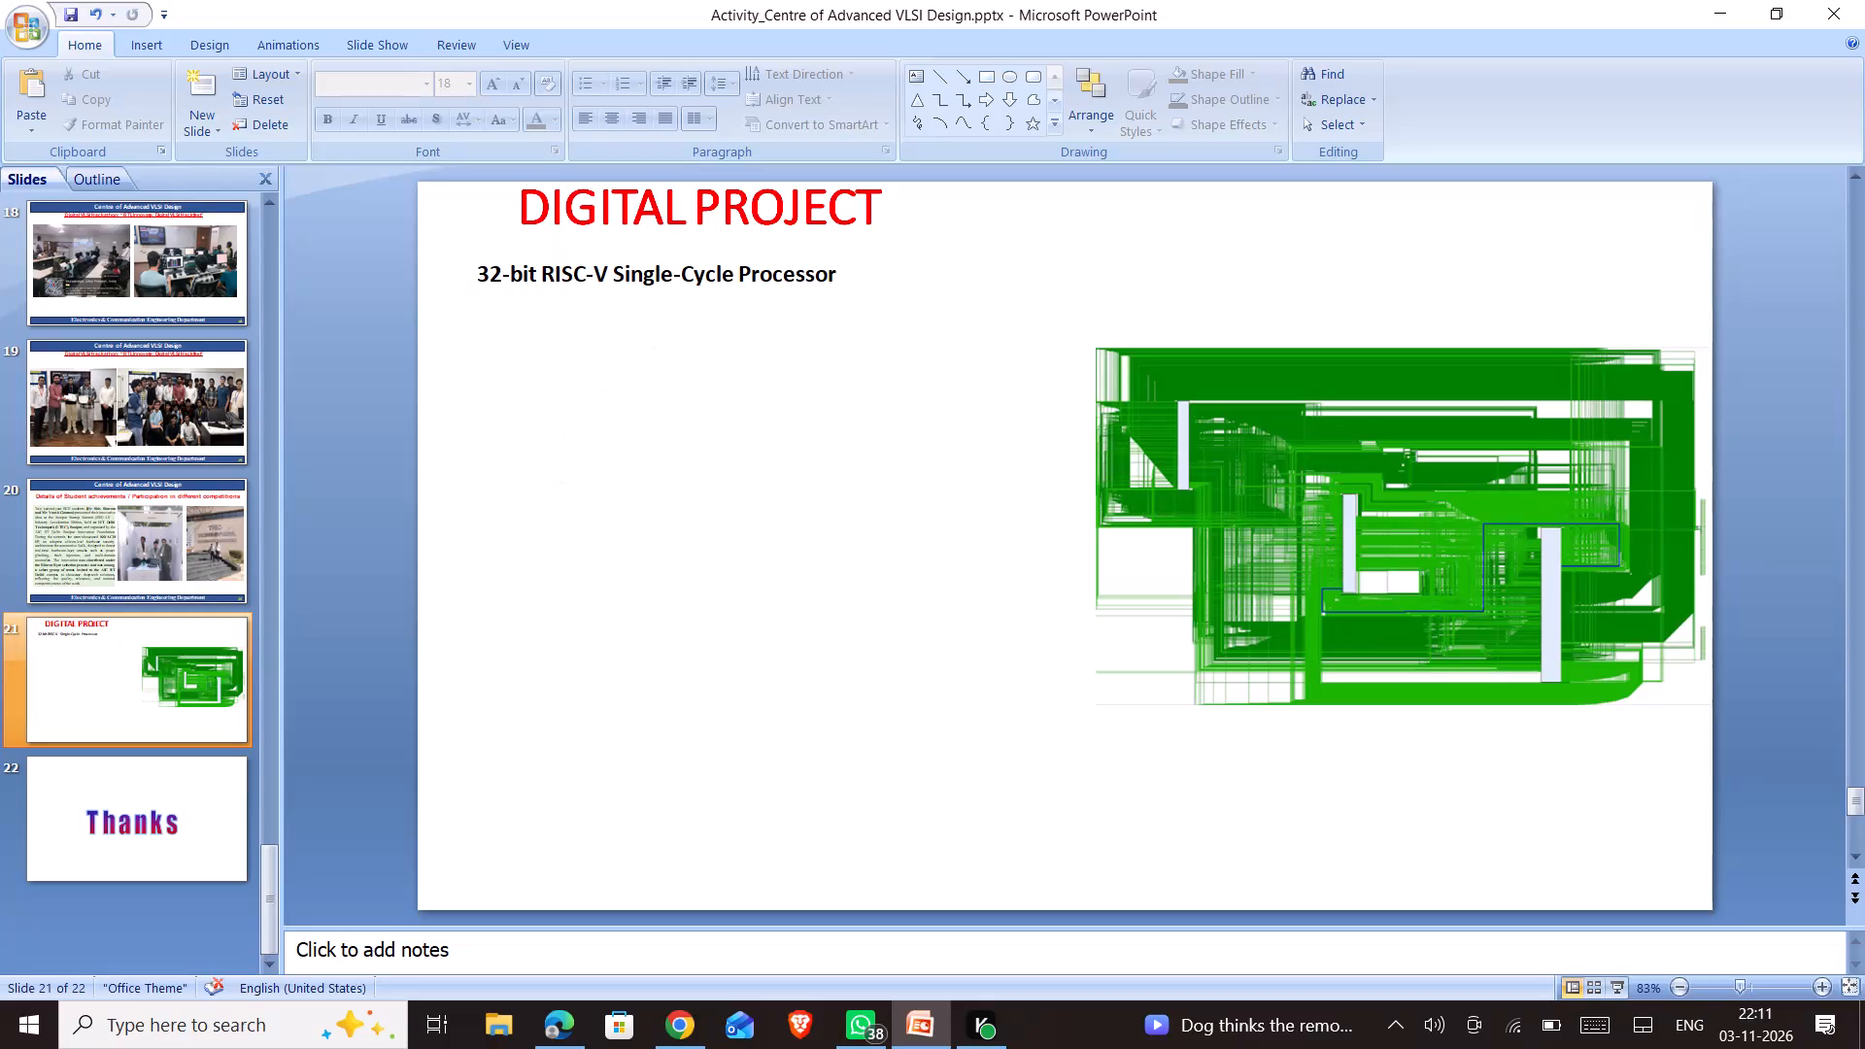
Paste the copied 32-bit RISC-V processor description paragraph as a separate text box on slide 21, DIGITAL PROJECT.
click(506, 388)
double_click(506, 388)
triple_click(571, 458)
drag(852, 287, 831, 284)
ctrl+click(635, 431)
key(ctrl+v)
click(702, 584)
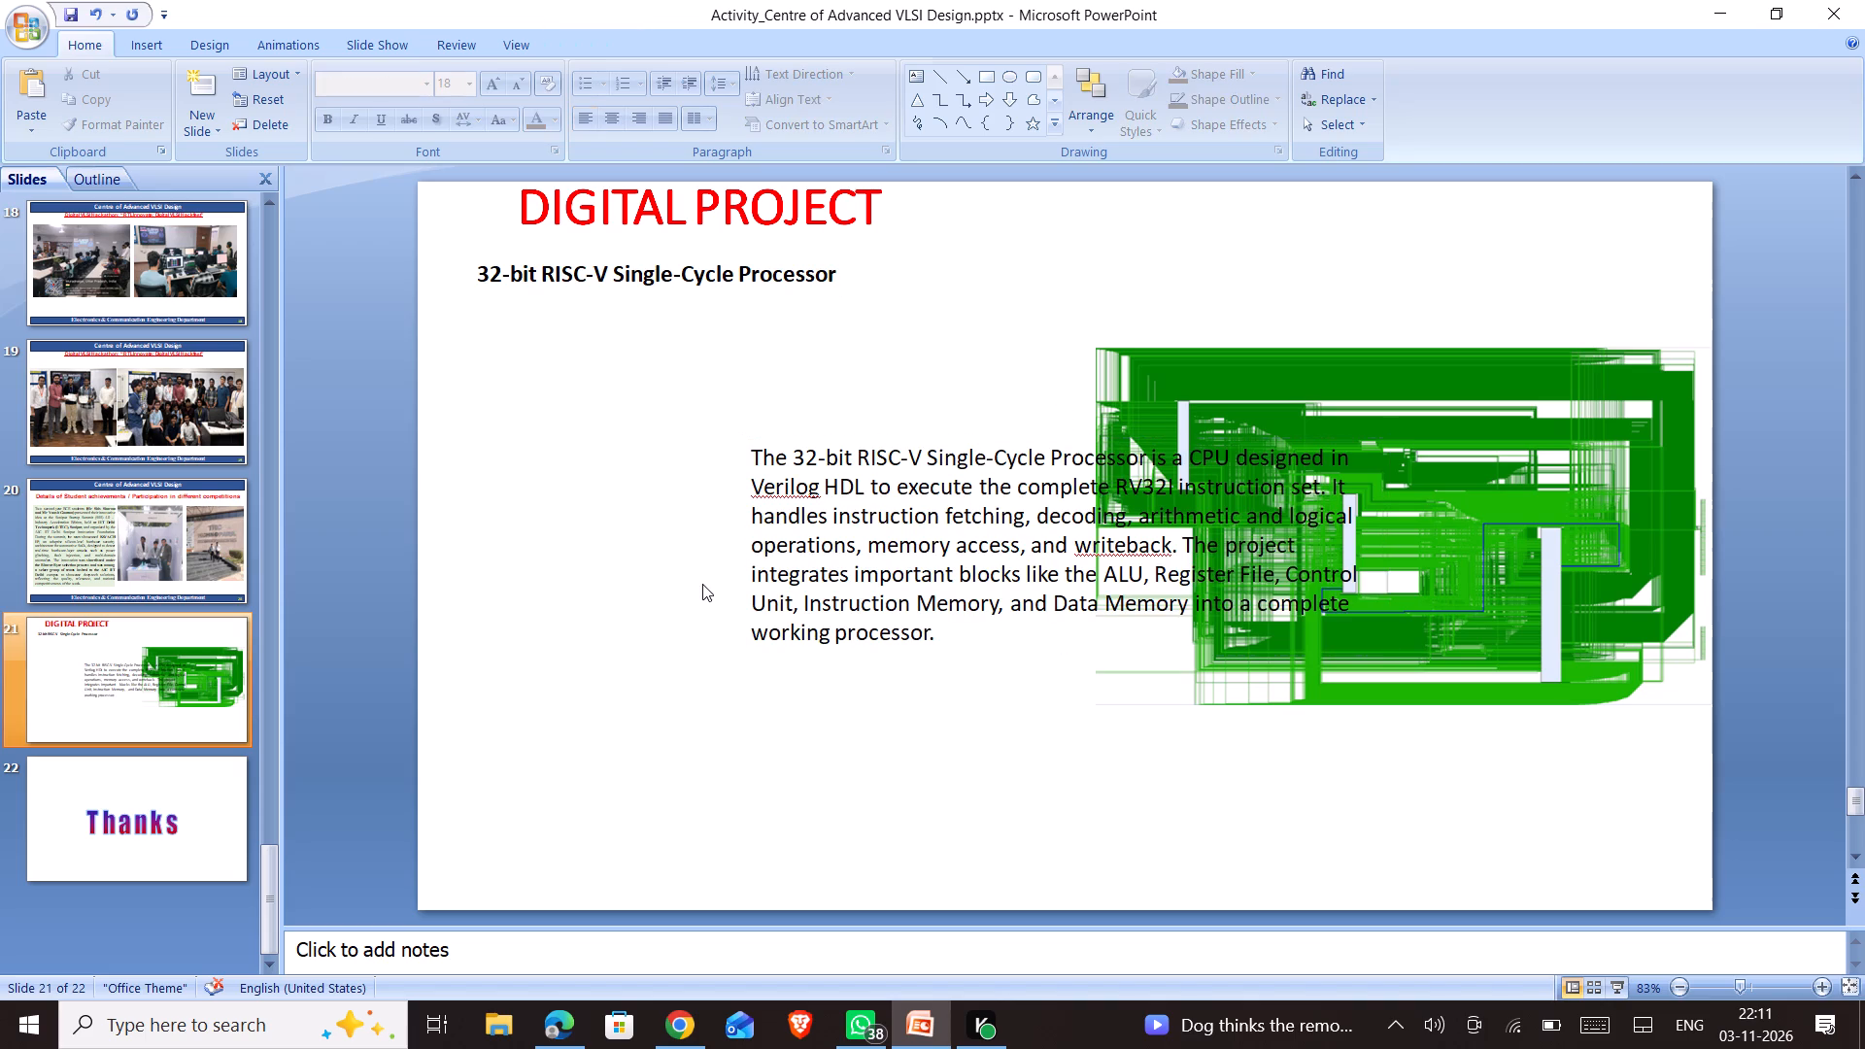
click(919, 756)
double_click(917, 837)
click(1231, 891)
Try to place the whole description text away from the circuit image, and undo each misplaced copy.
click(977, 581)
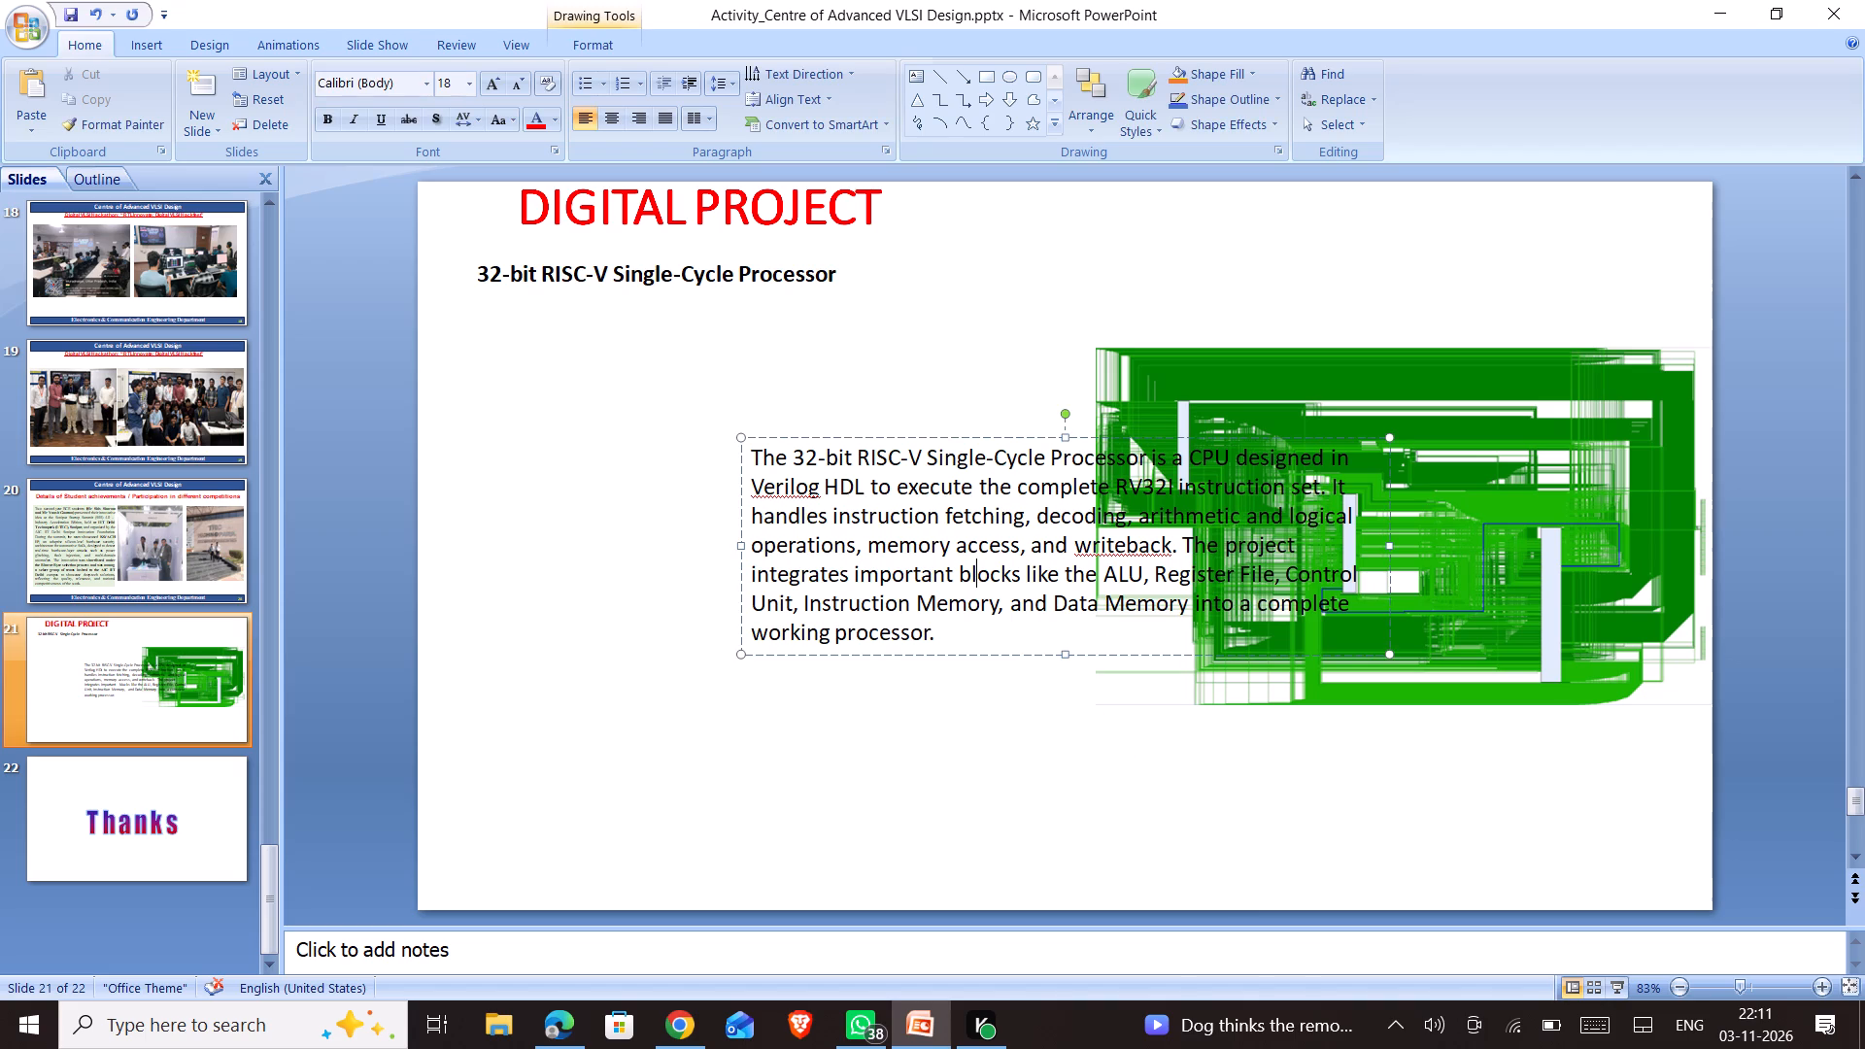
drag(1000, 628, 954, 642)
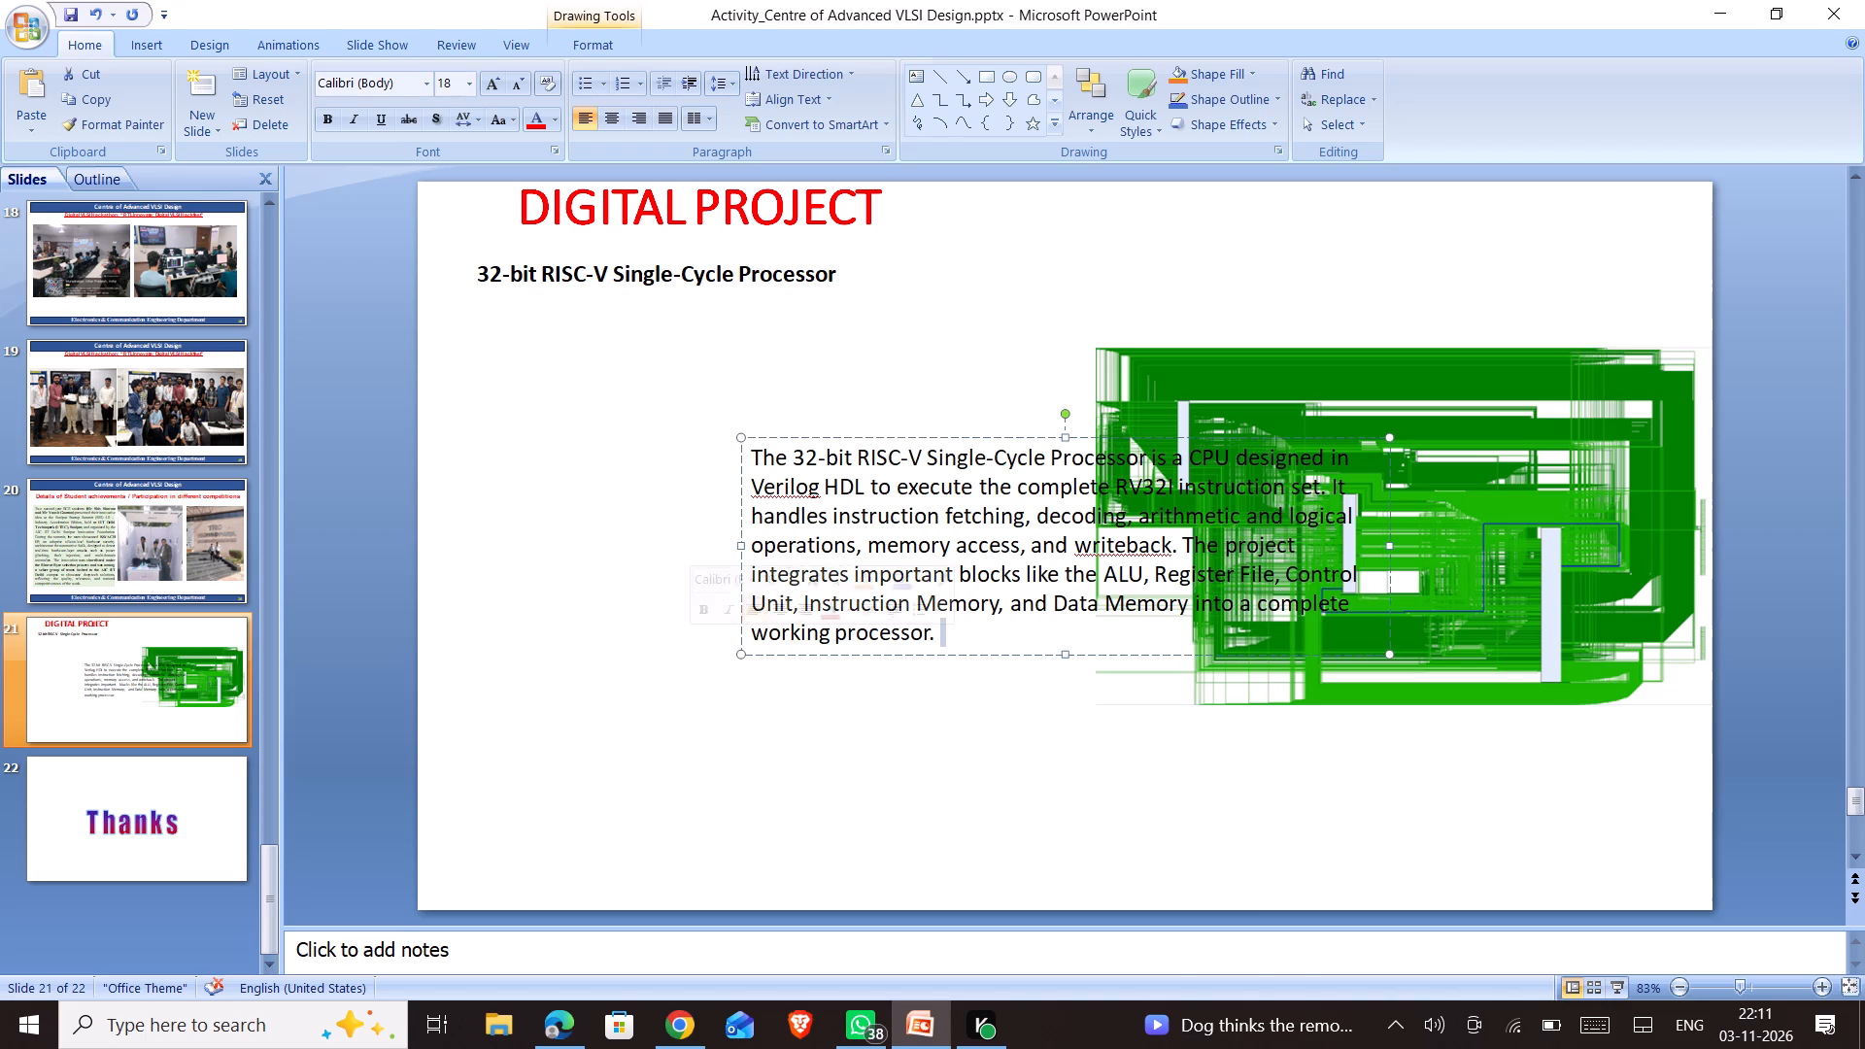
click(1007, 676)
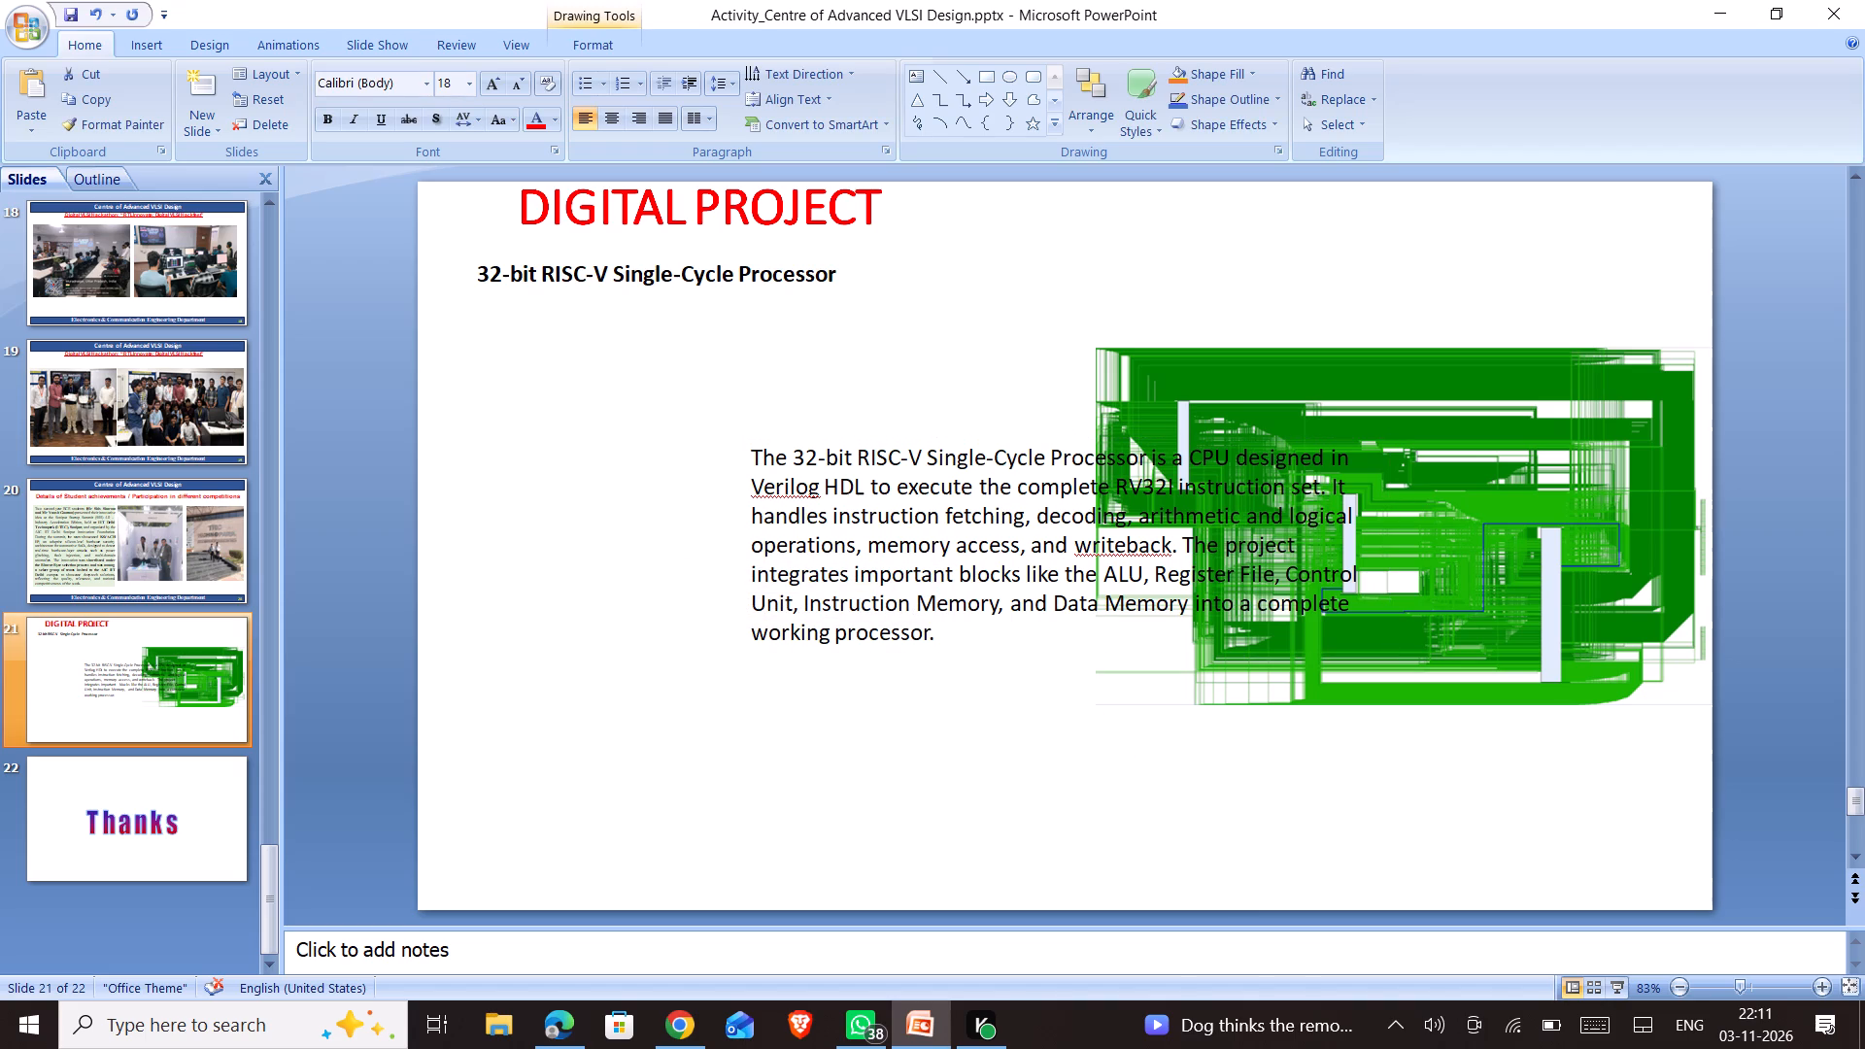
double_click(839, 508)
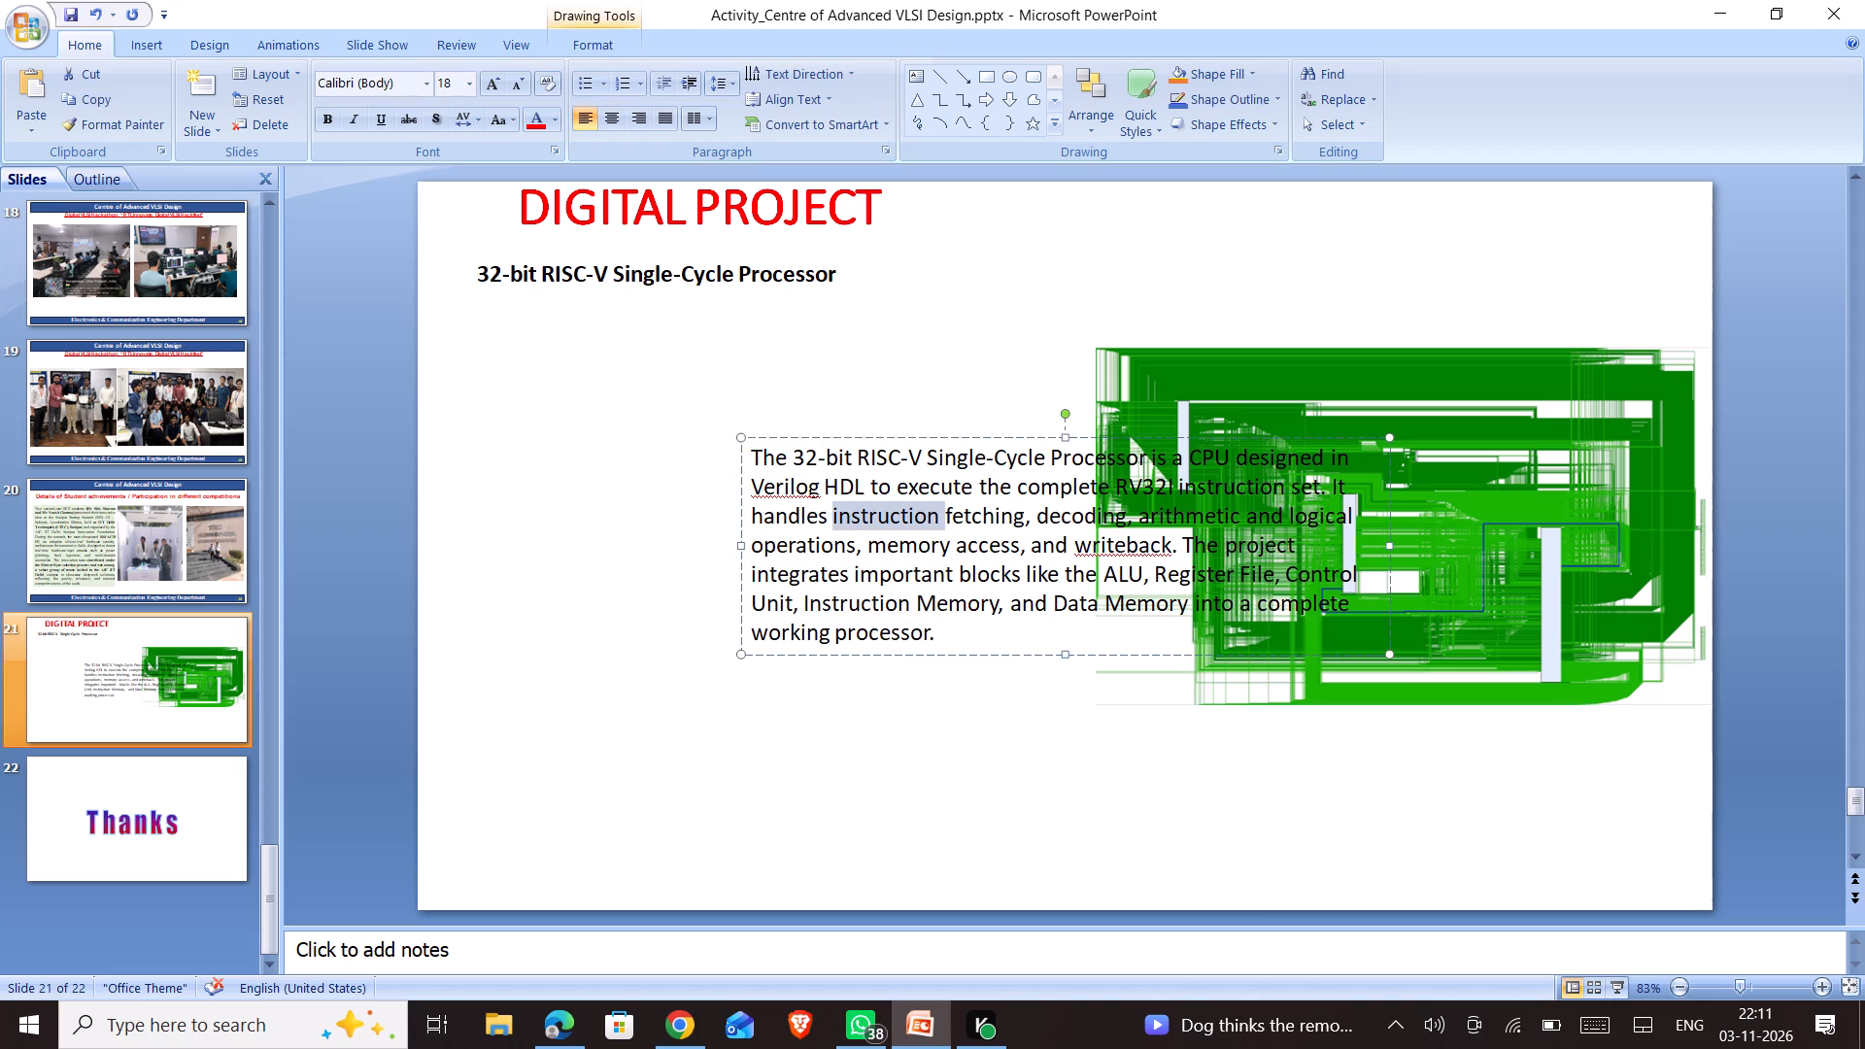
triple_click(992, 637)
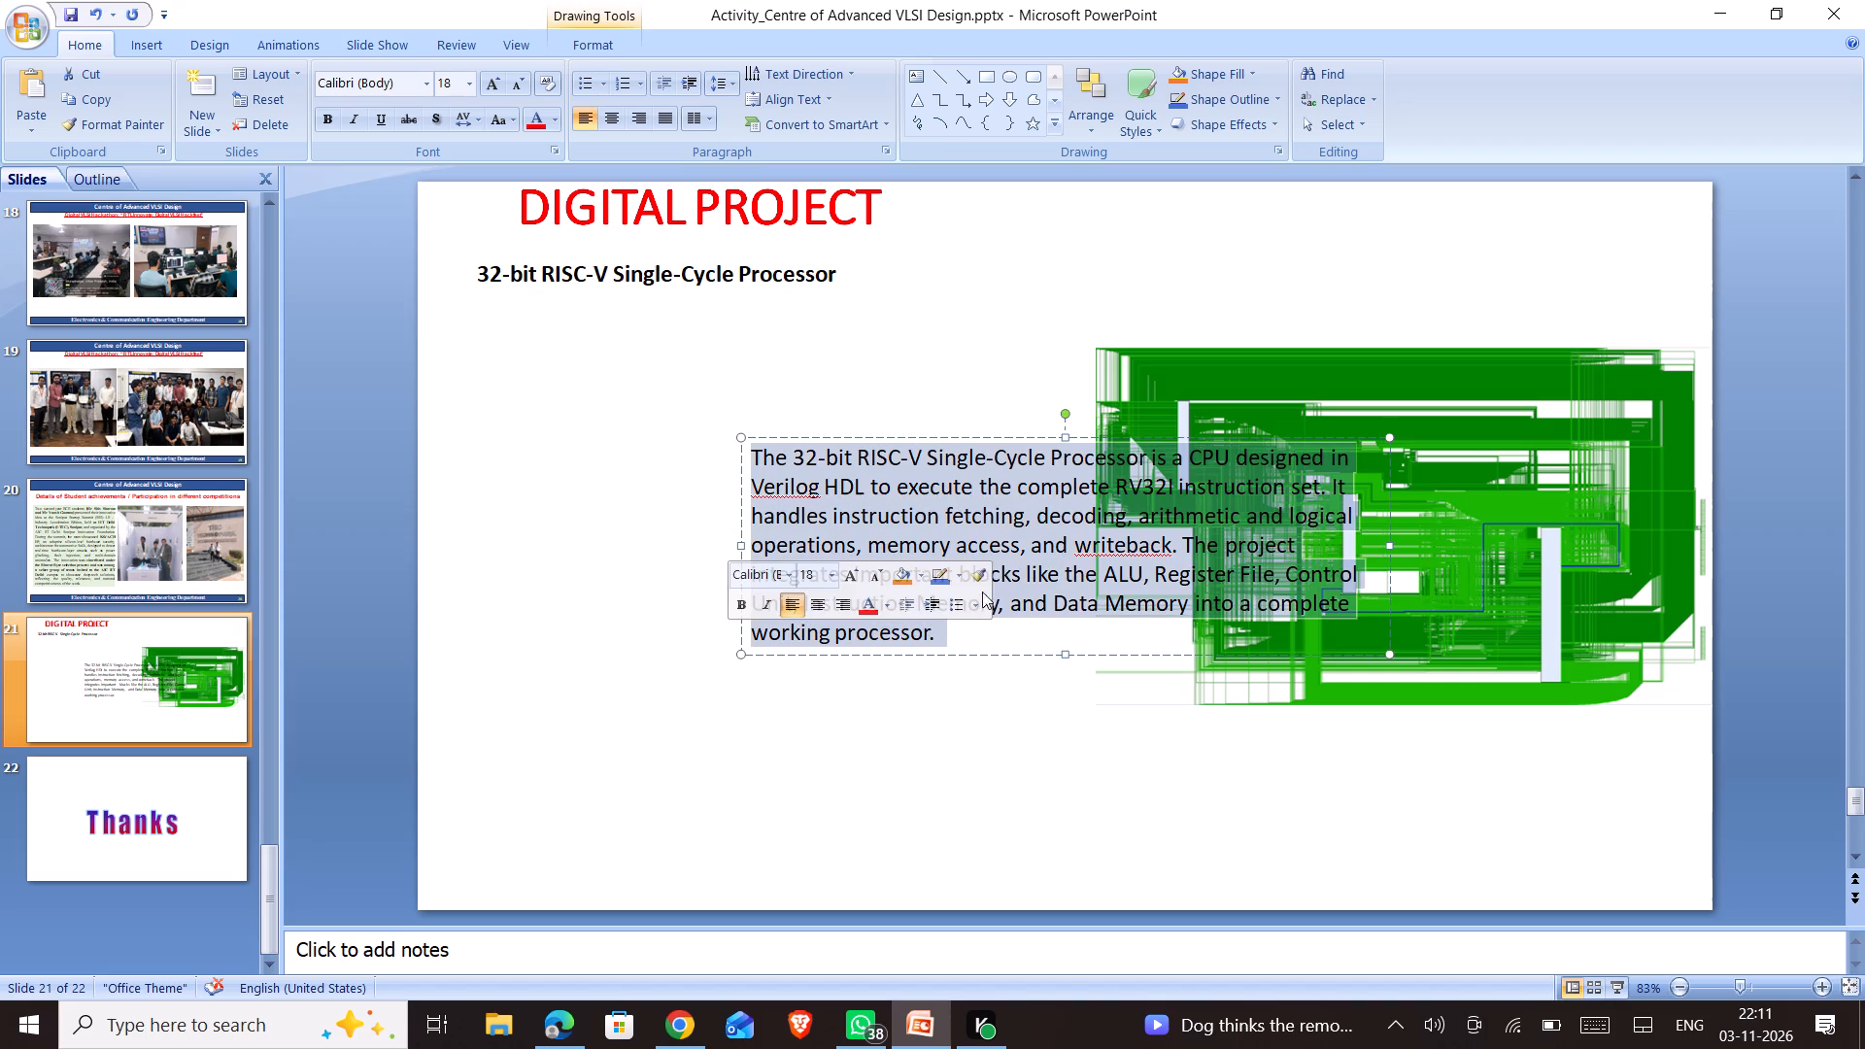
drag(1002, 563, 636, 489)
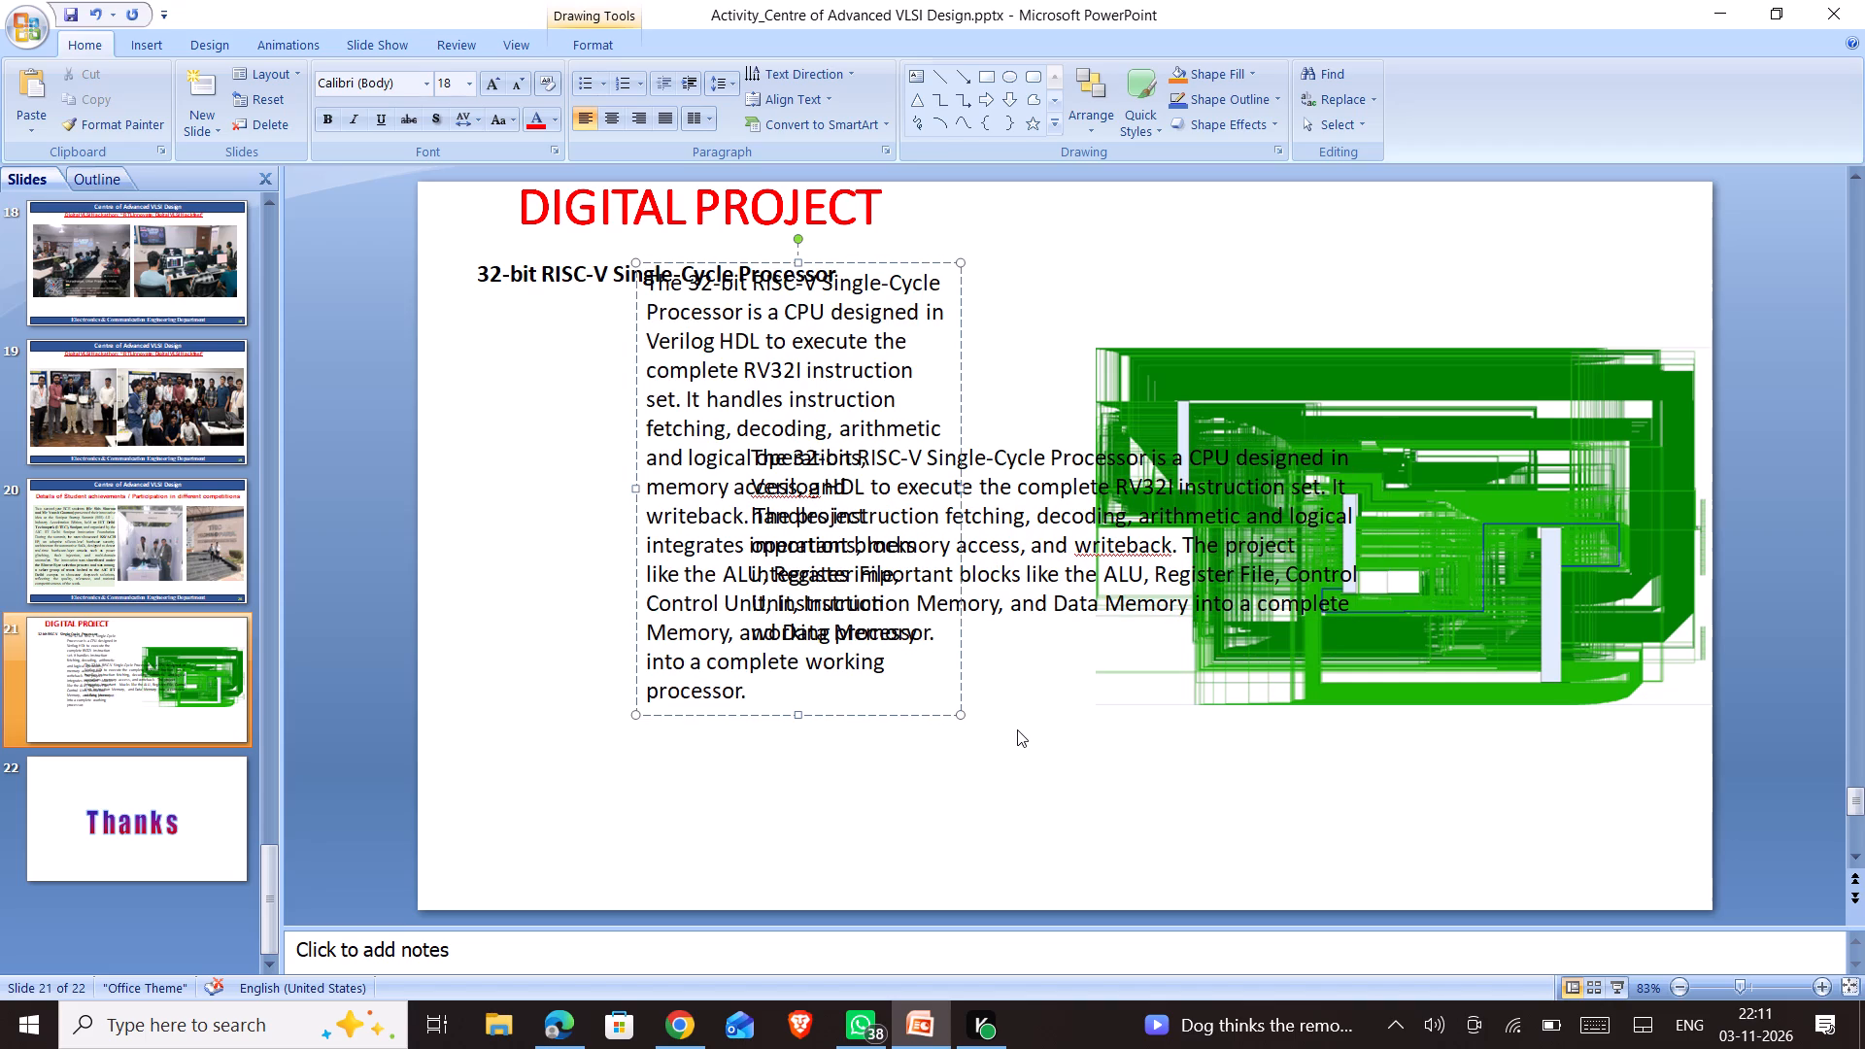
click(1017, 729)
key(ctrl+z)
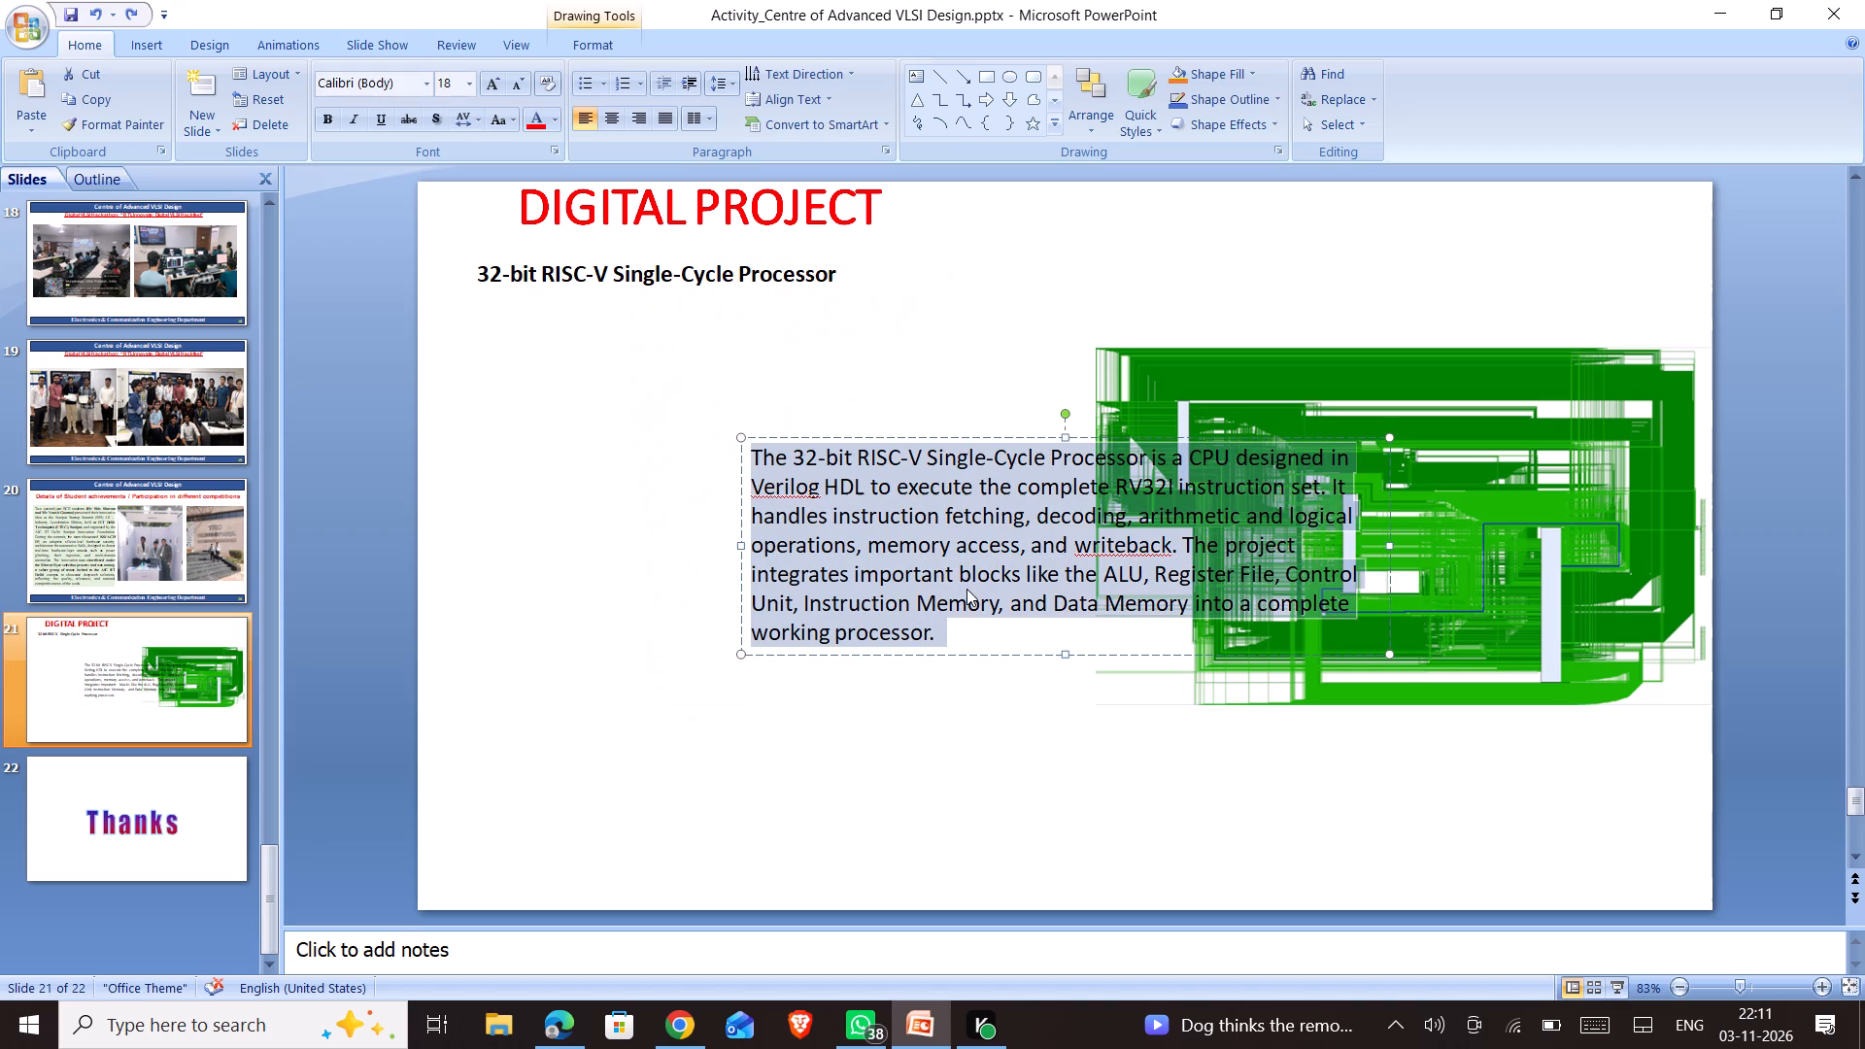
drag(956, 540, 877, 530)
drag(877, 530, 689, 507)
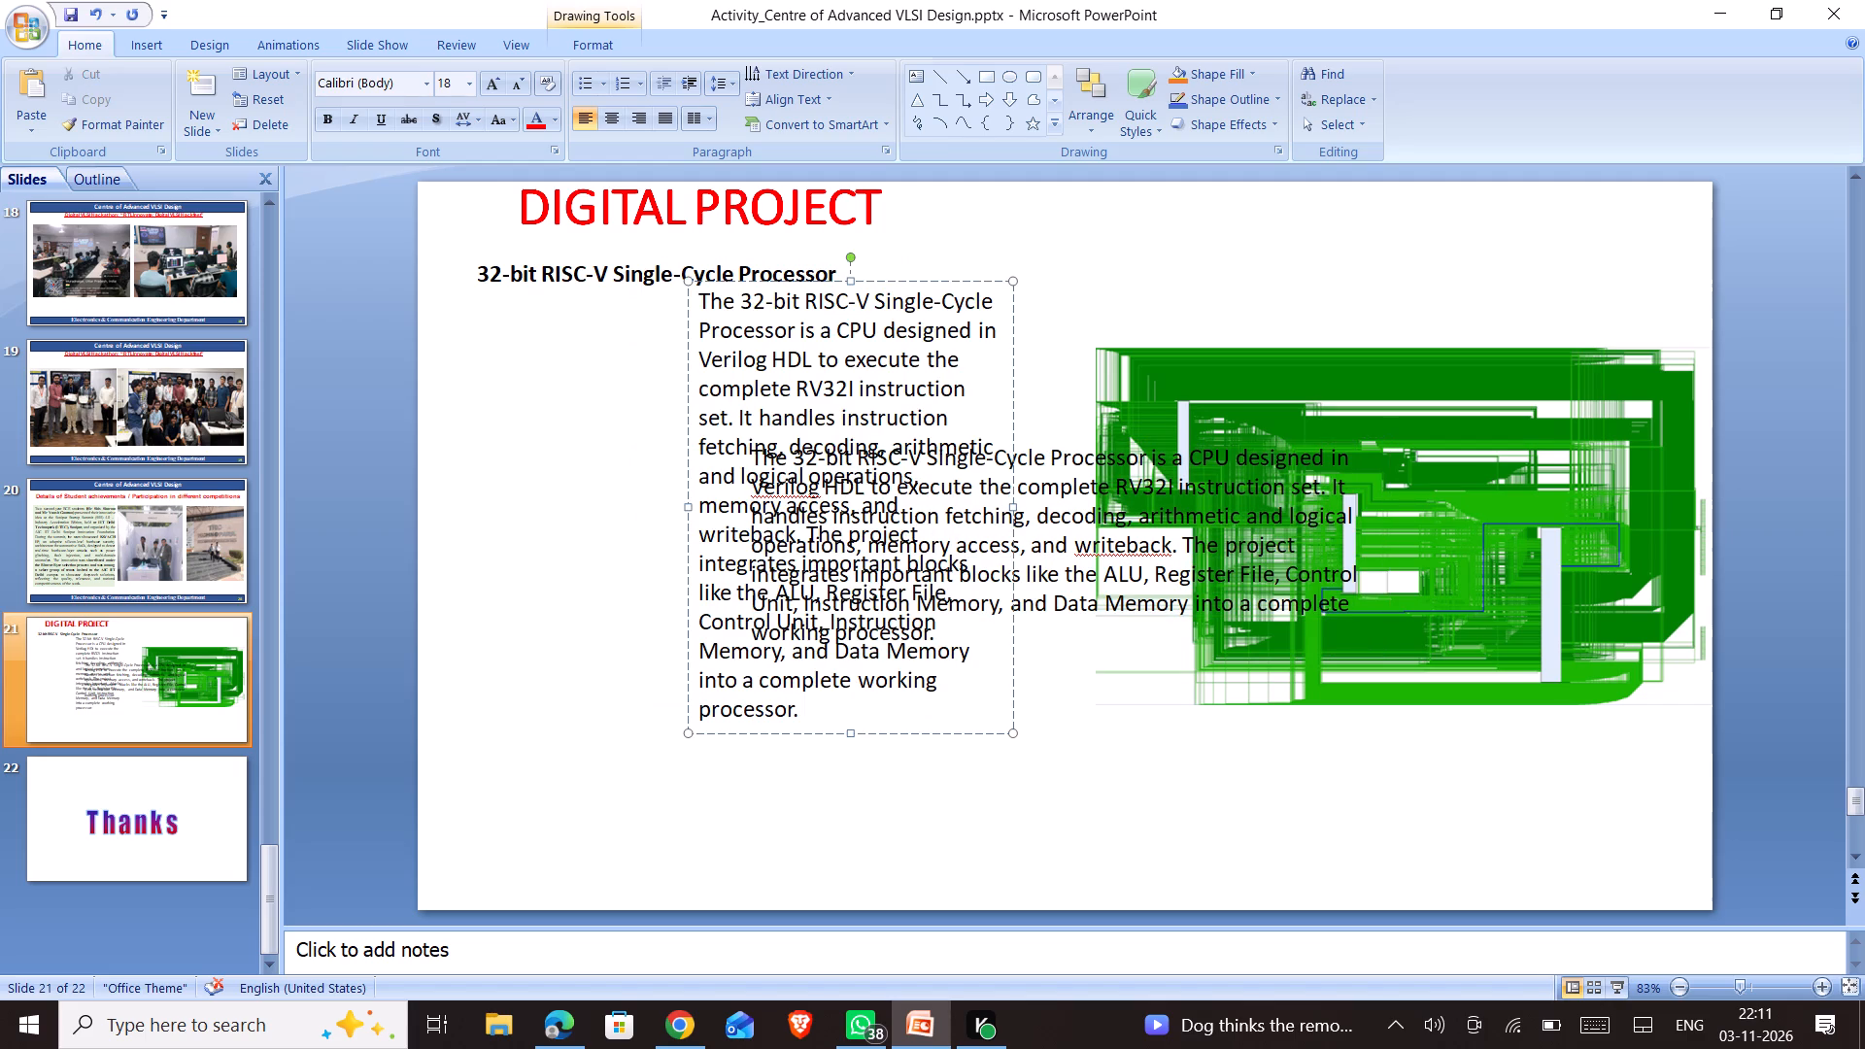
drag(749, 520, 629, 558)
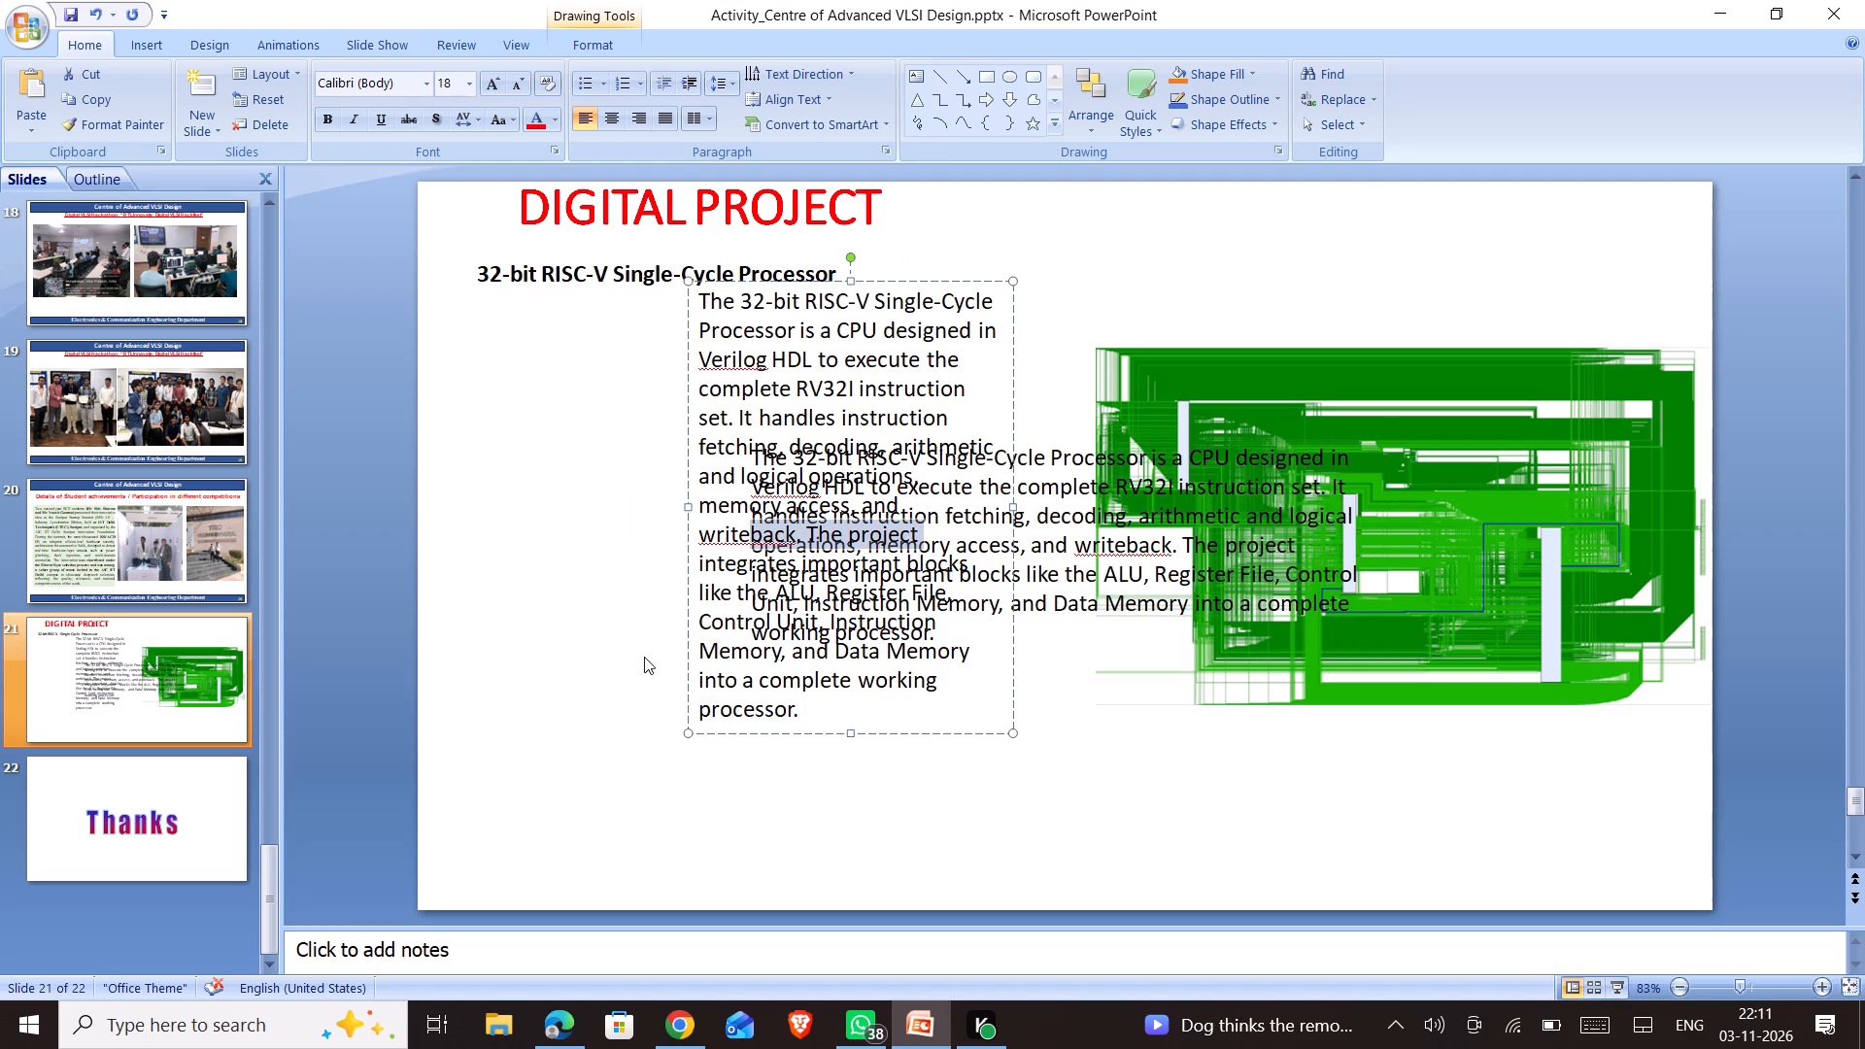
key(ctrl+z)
Place a copy of the selected description text in a narrow box beneath the "32-bit RISC-V Single-Cycle Processor" title, clear of the circuit image.
drag(844, 575, 604, 564)
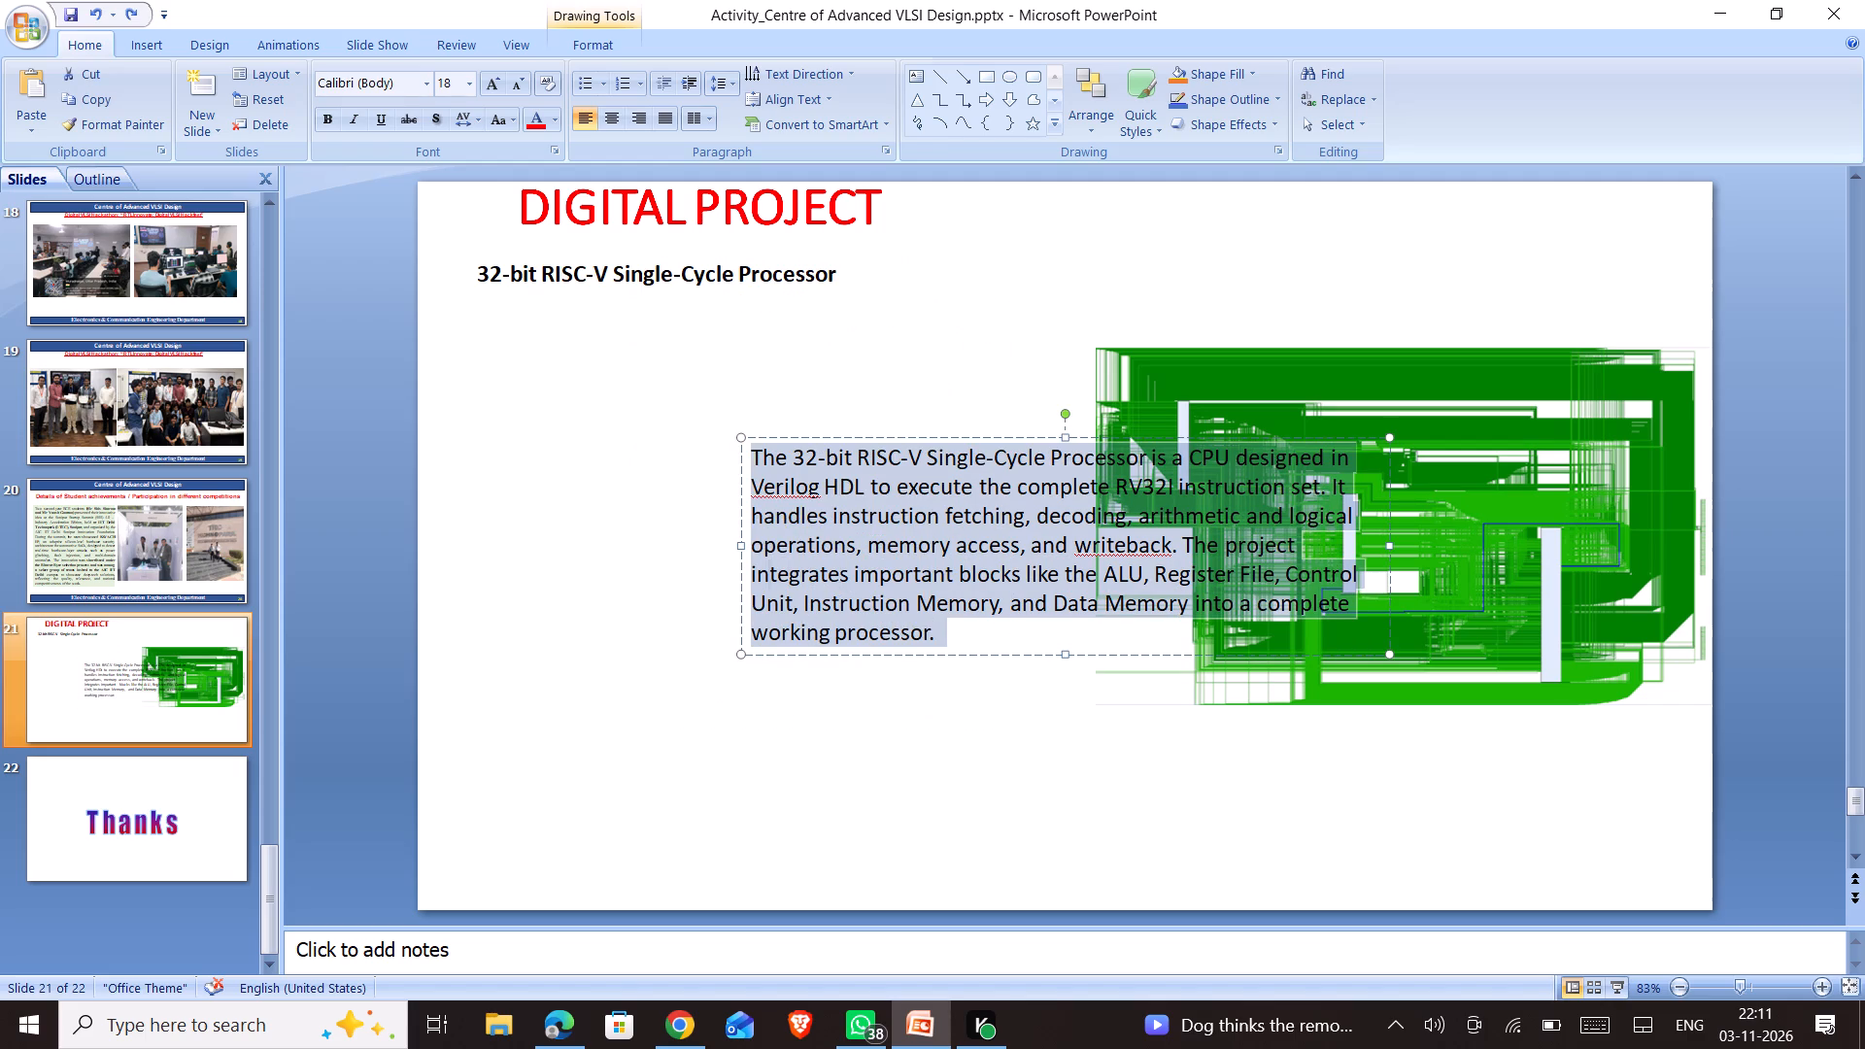
drag(604, 564, 501, 532)
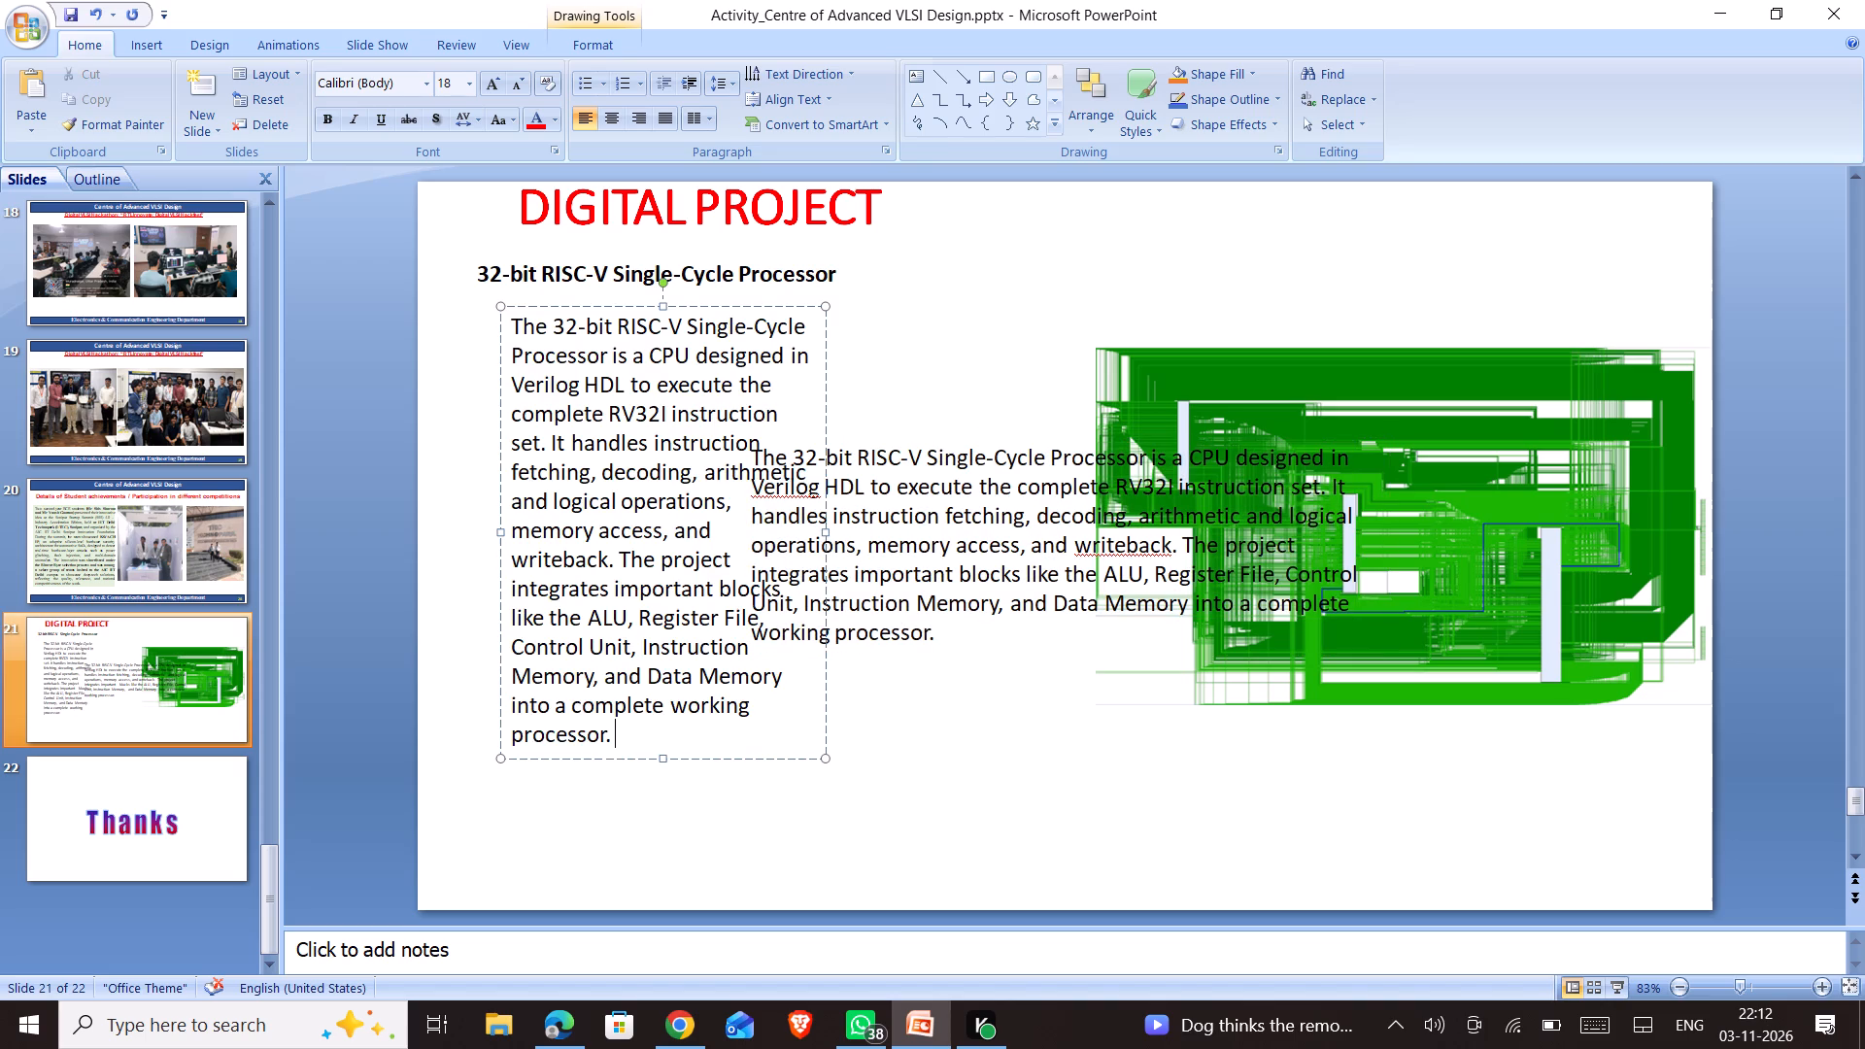
click(942, 689)
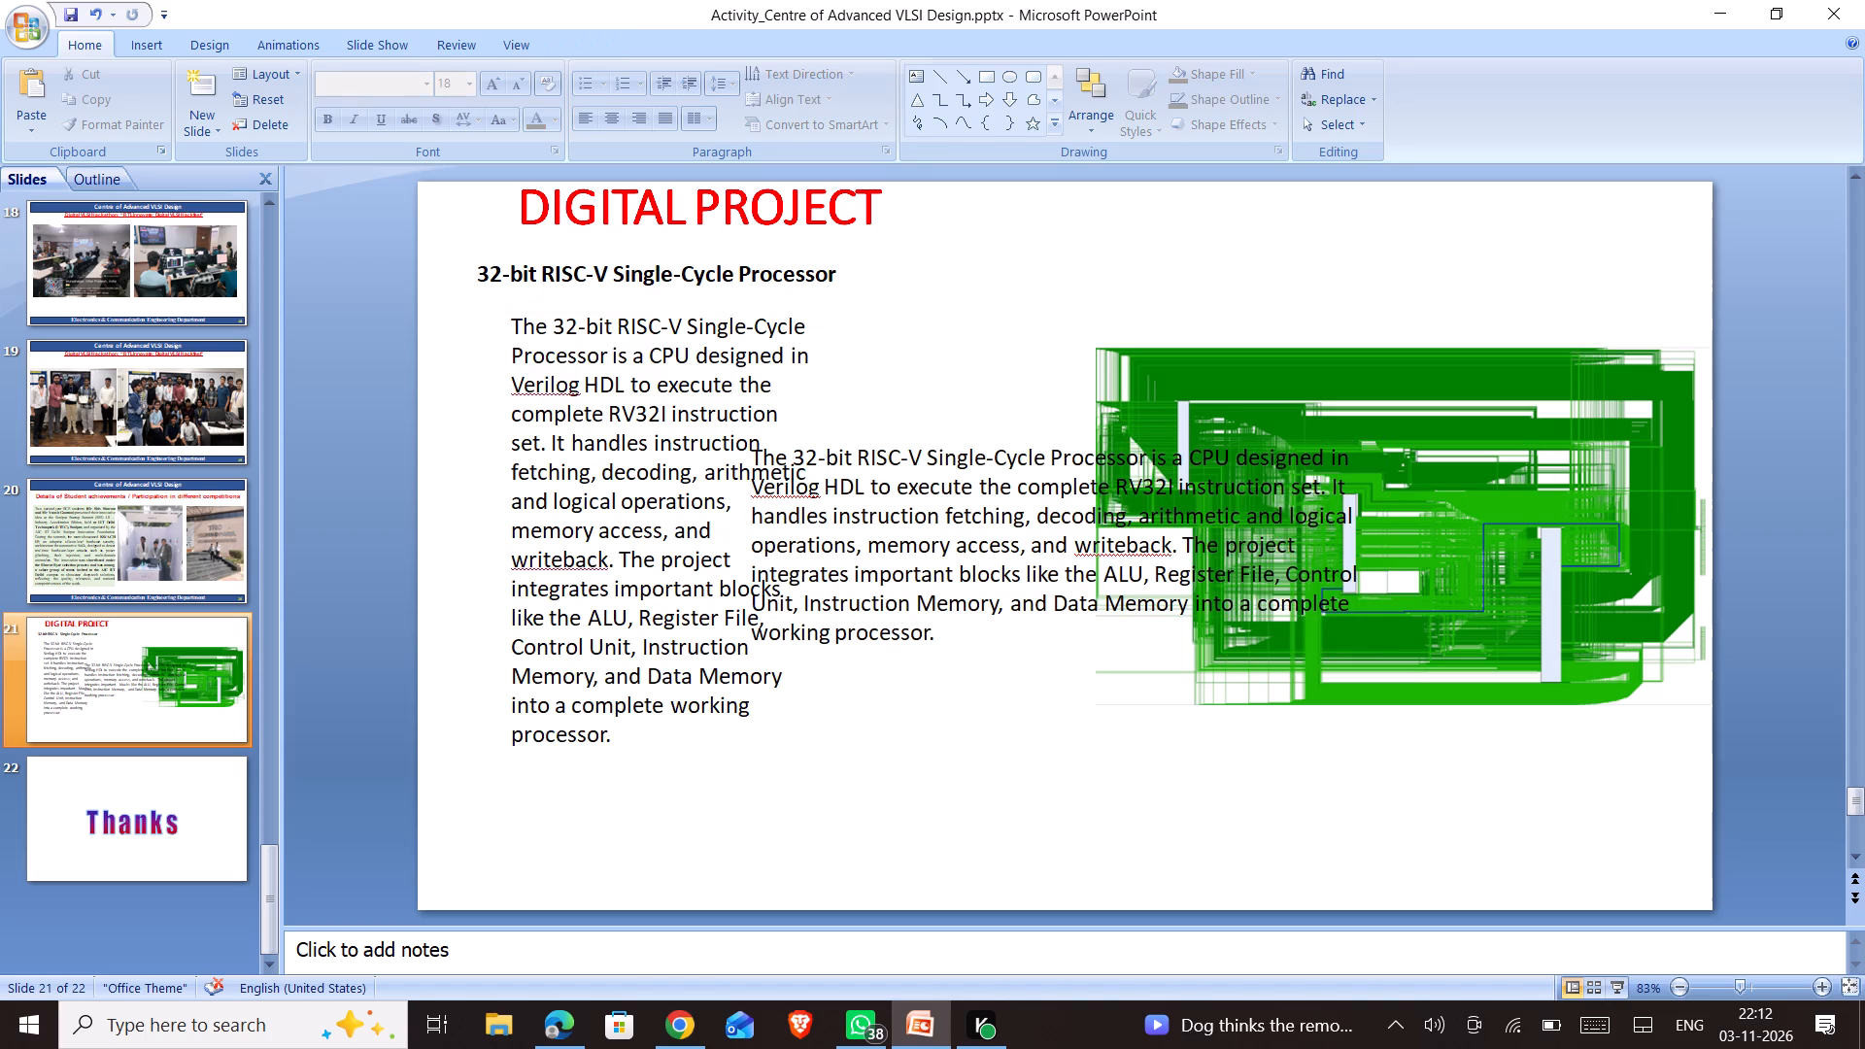
Delete all text of the original description paragraph that overlaps the circuit image, so its empty box is removed.
double_click(896, 566)
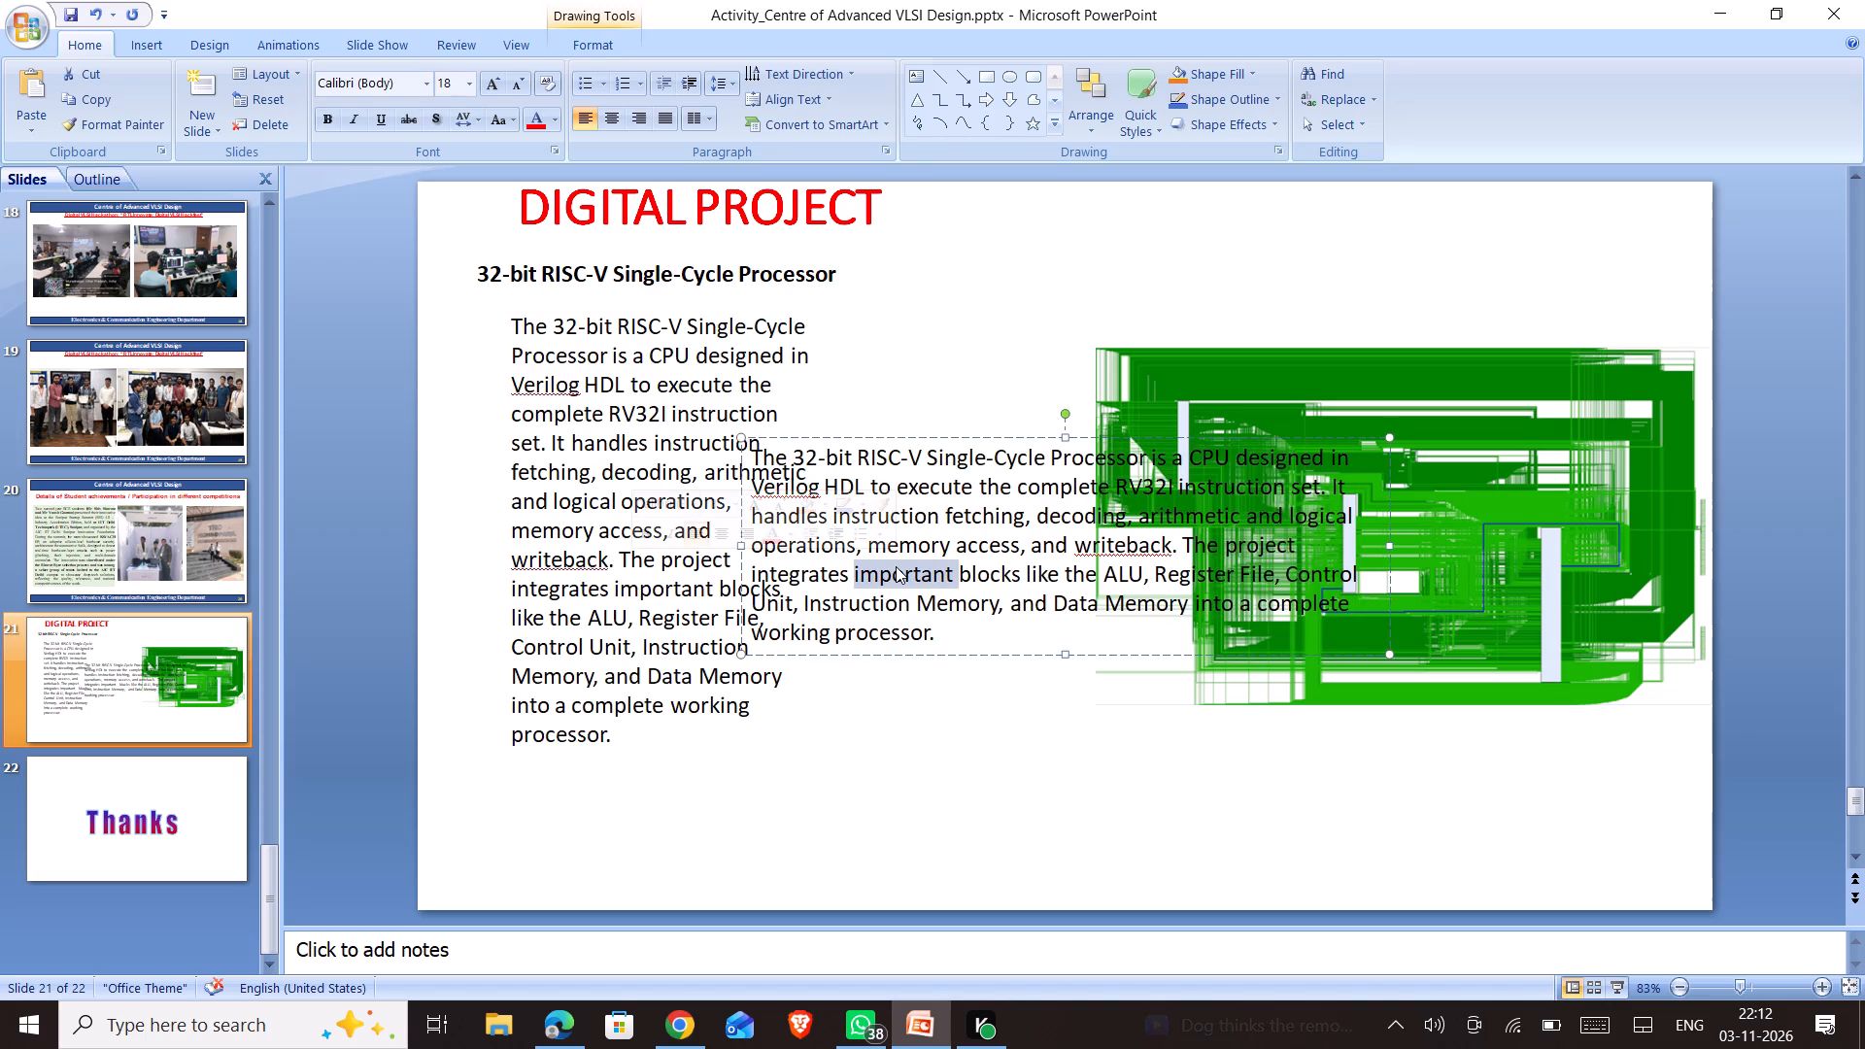
key(ctrl+a)
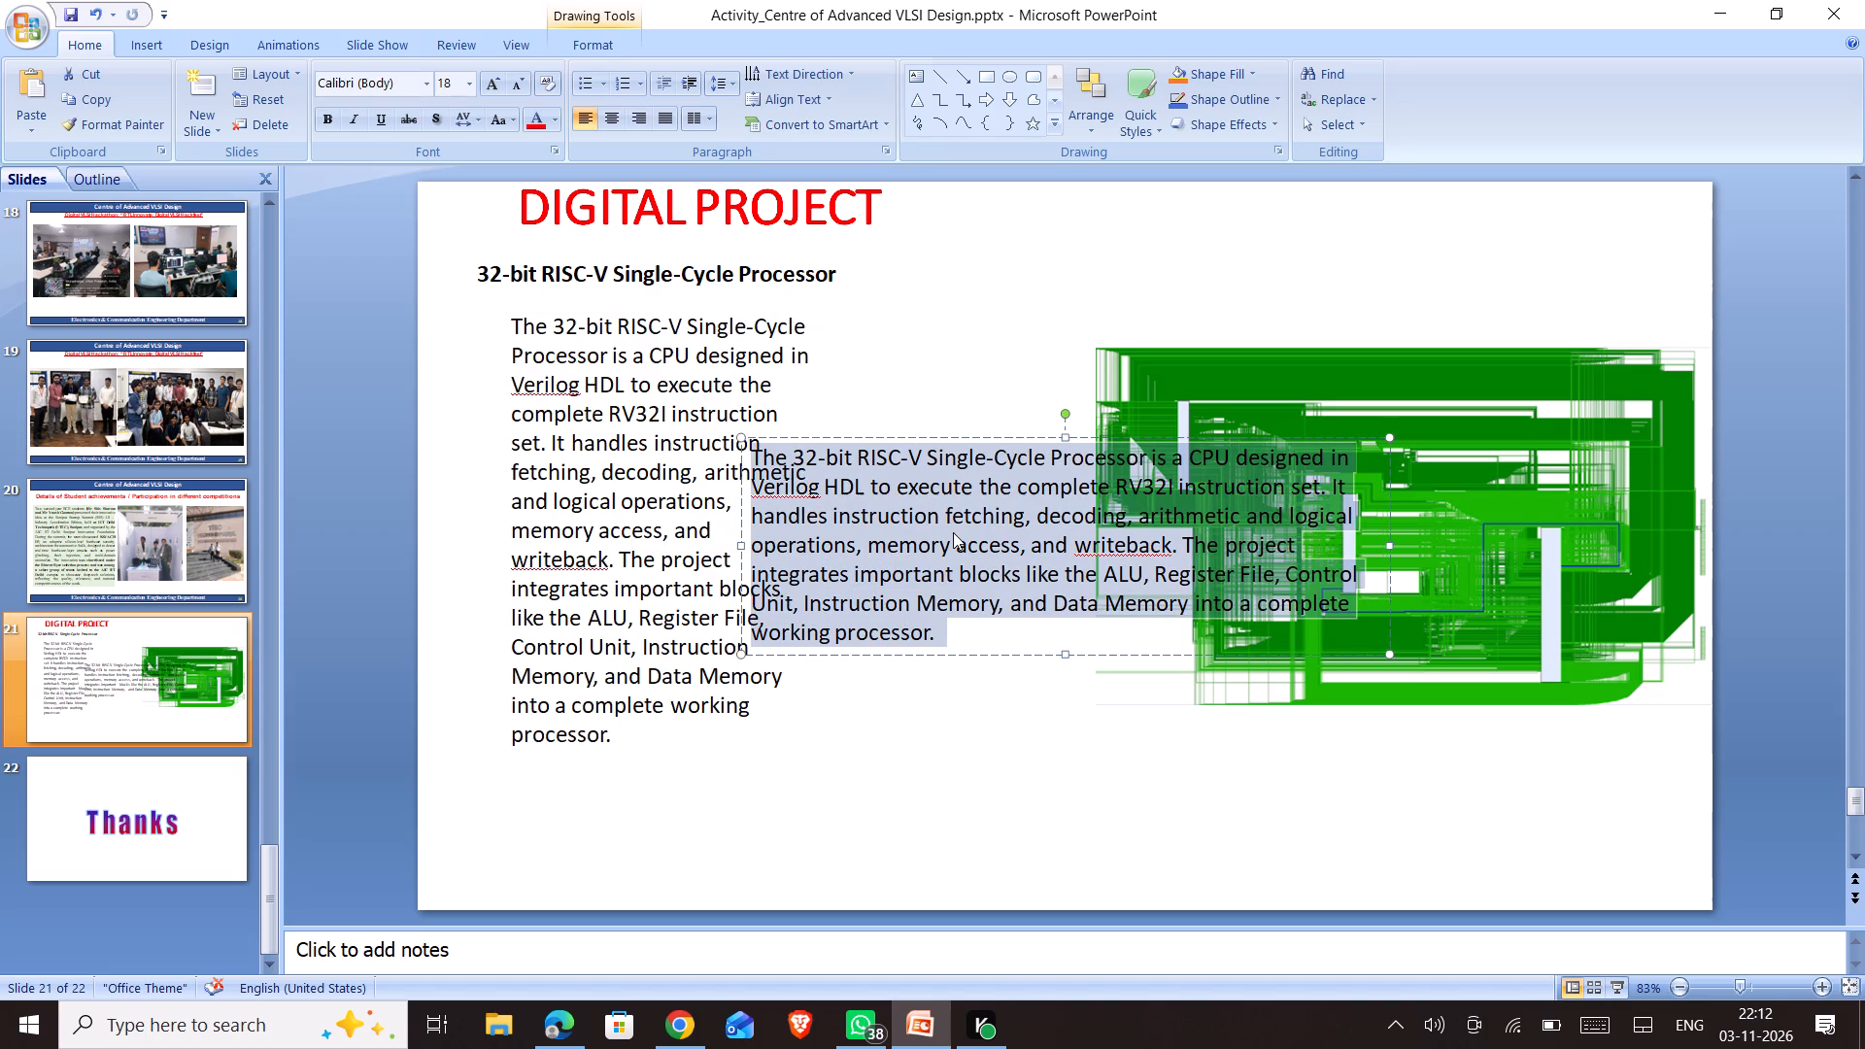
key(BackSpace)
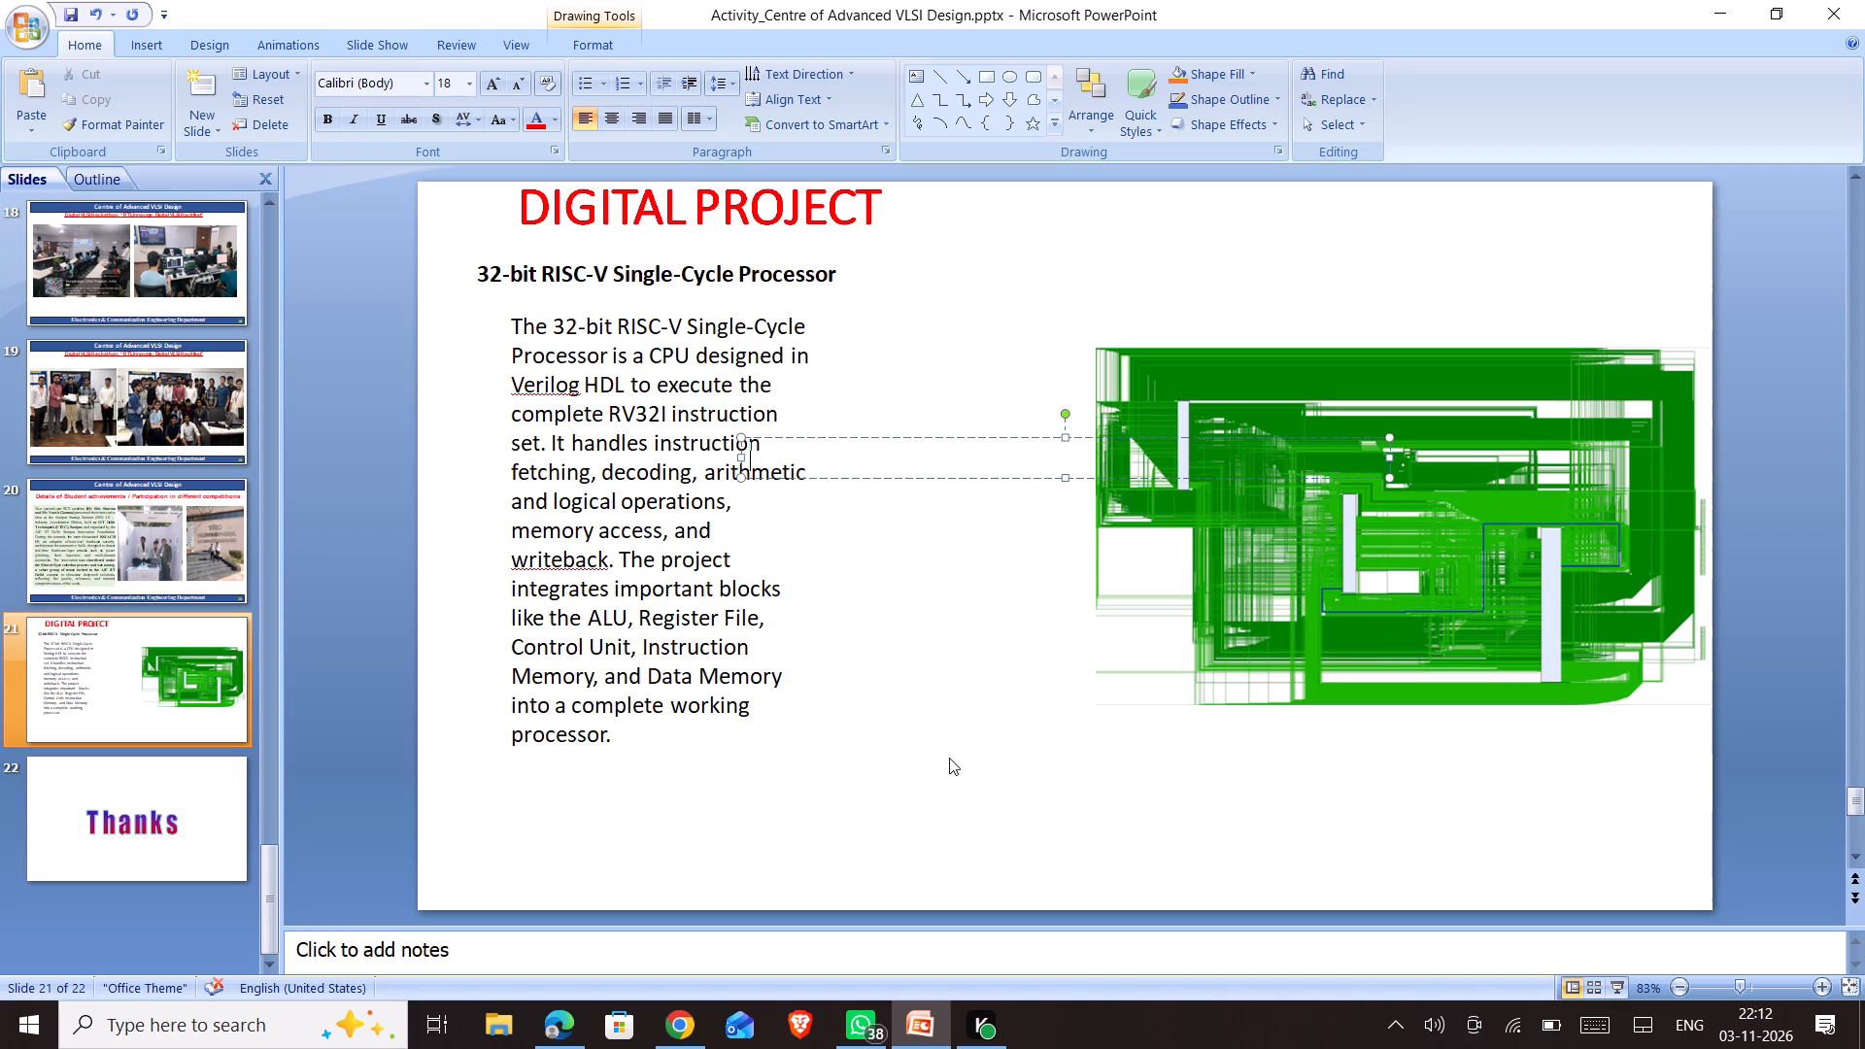
click(949, 758)
Widen the remaining description text box beneath the title by about a sixth, towards the circuit image.
click(728, 560)
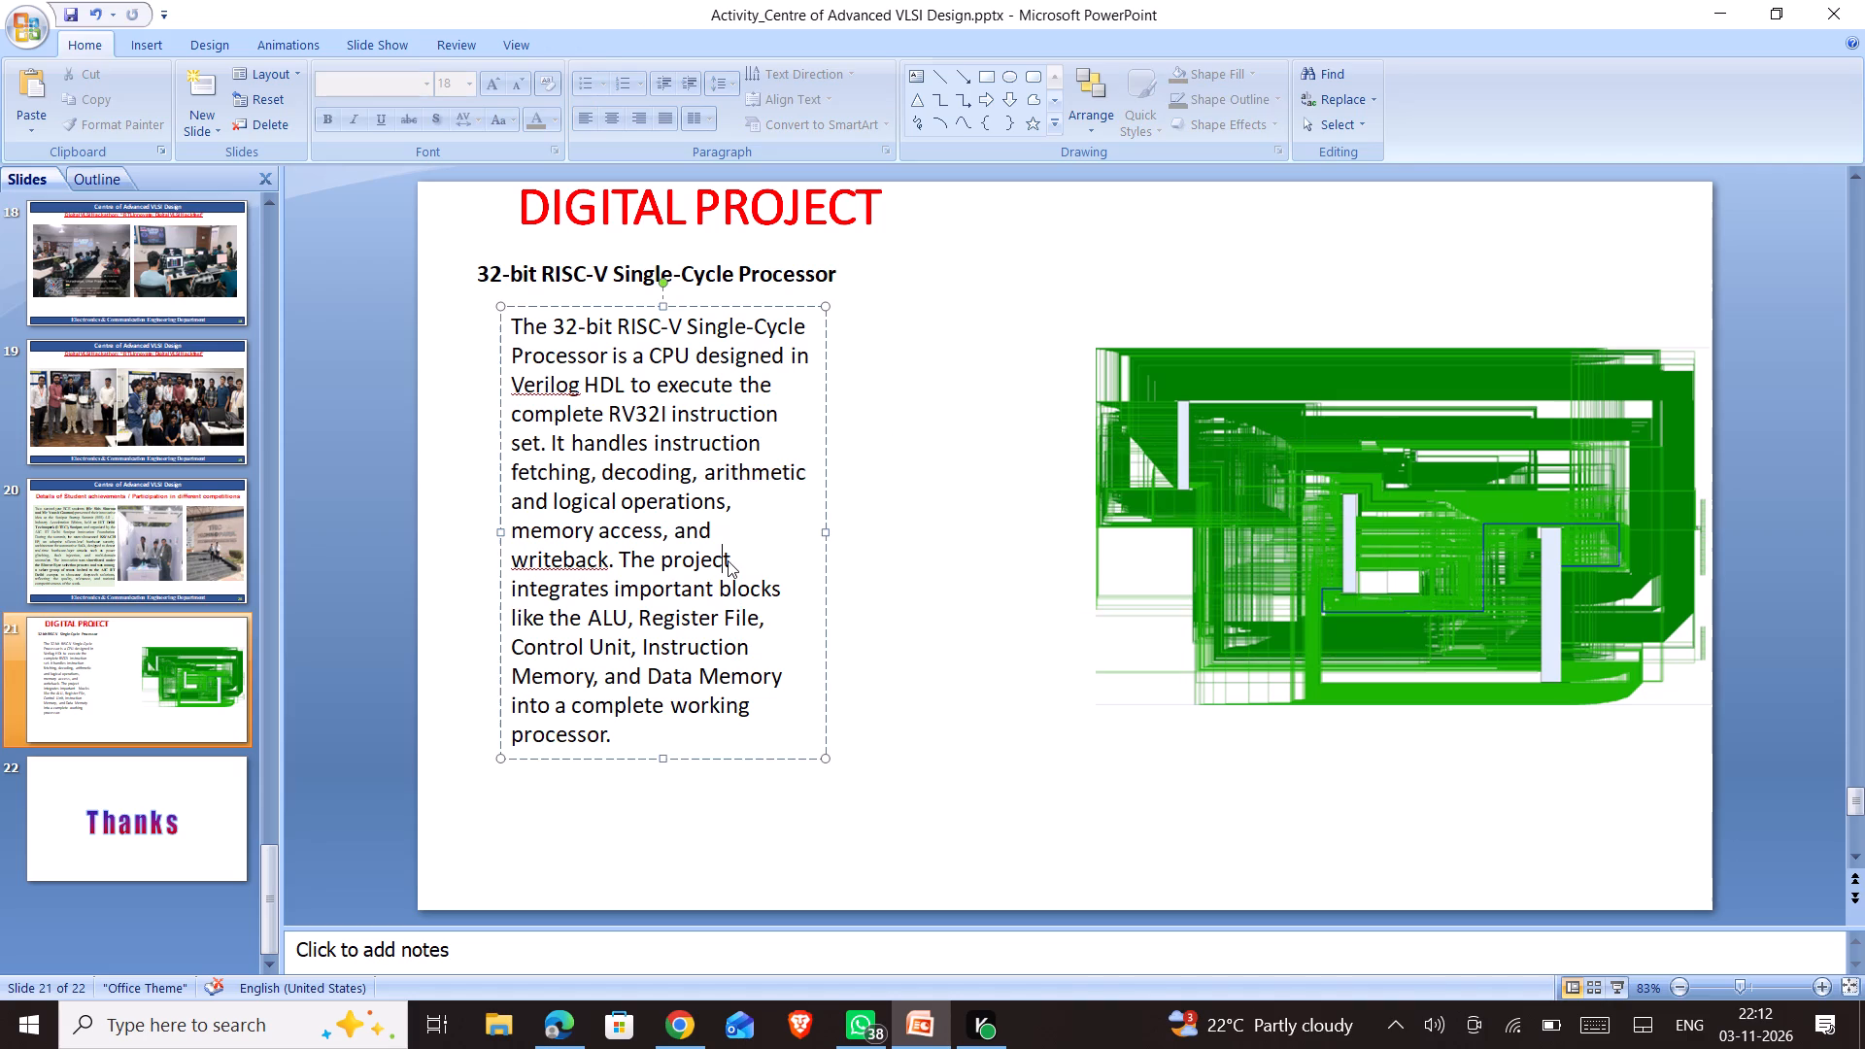
drag(830, 762, 880, 765)
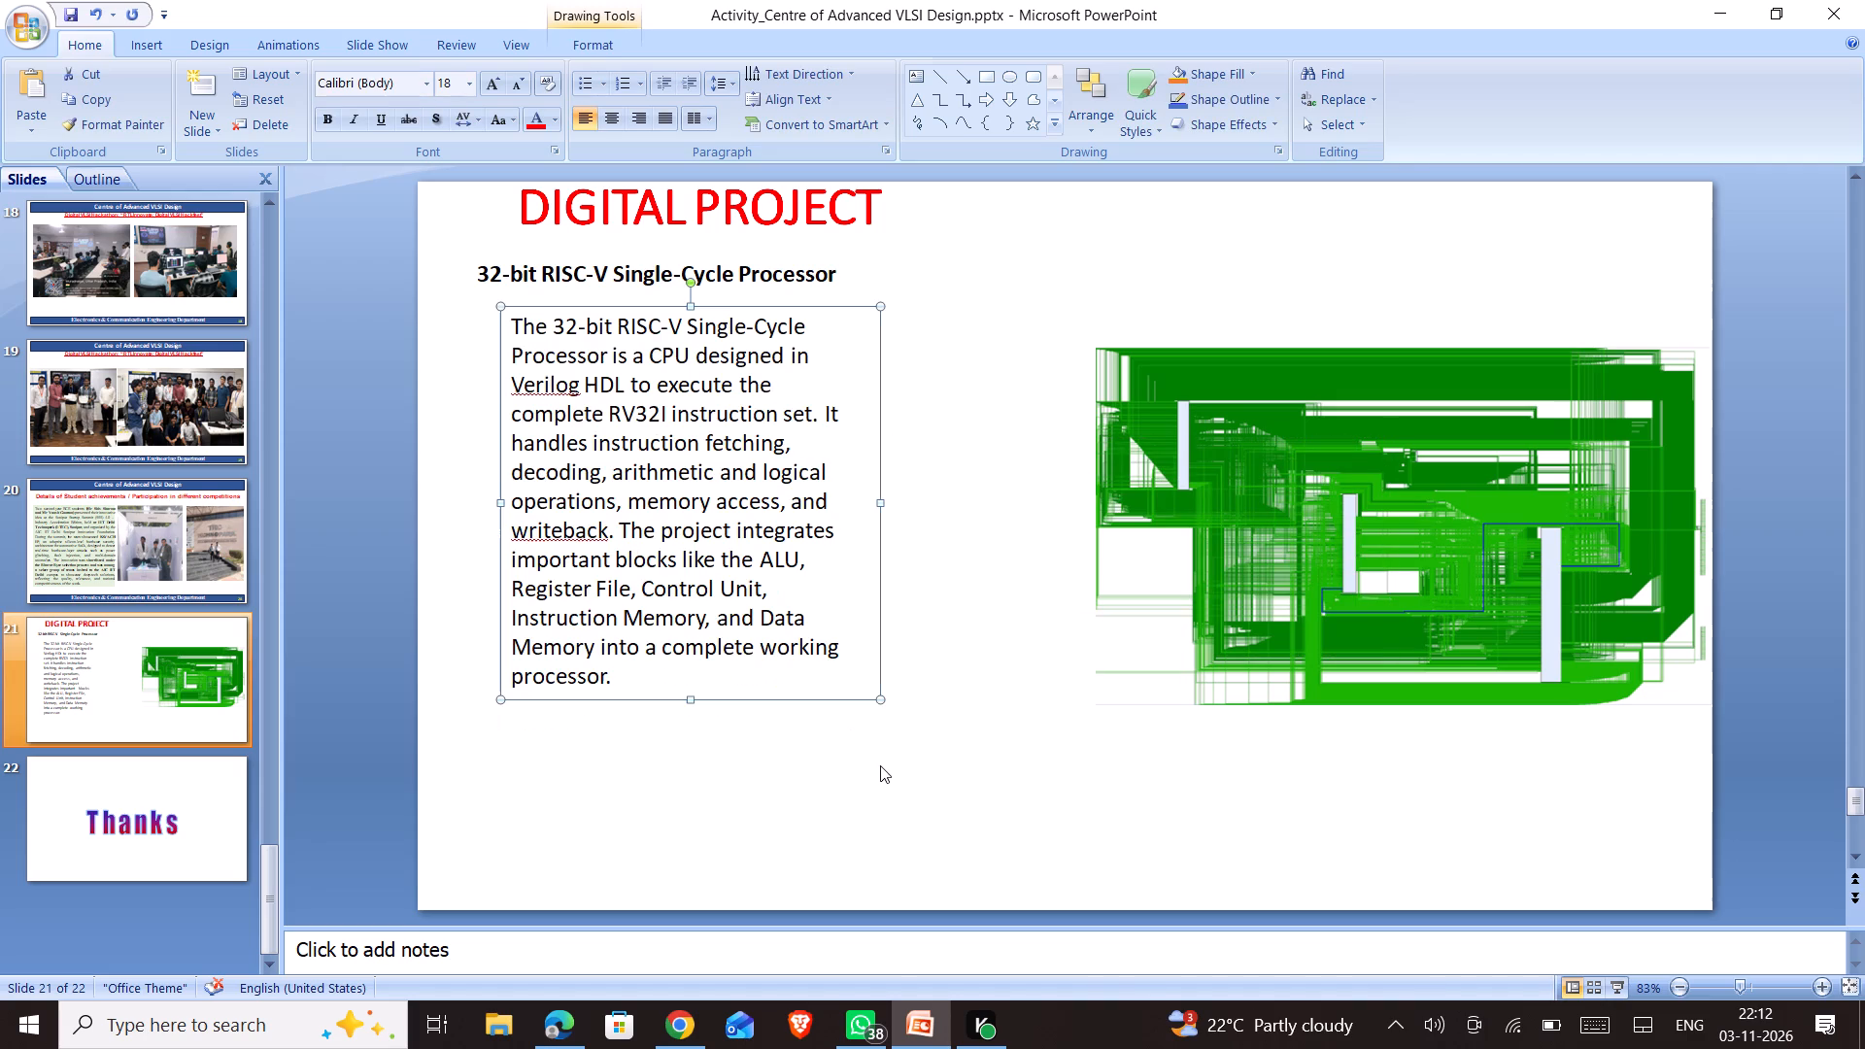
click(976, 677)
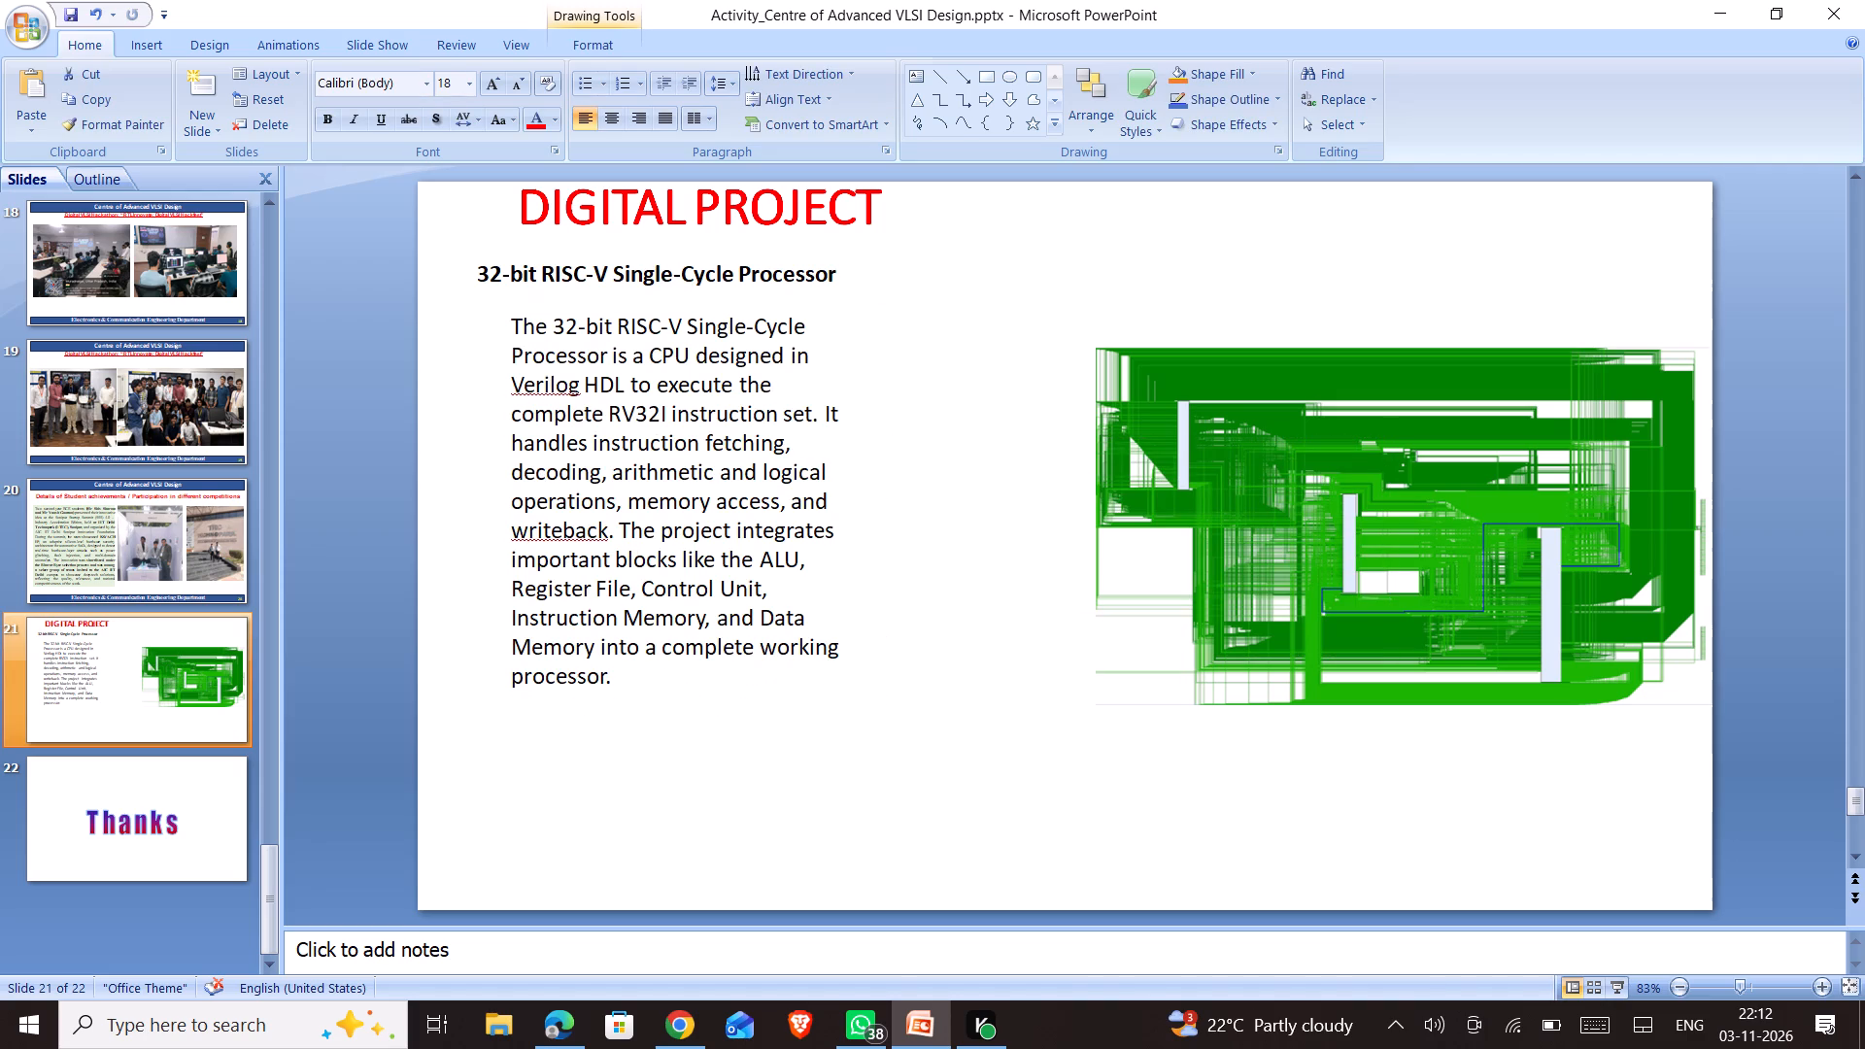
Select the word "ALU" within the description paragraph on the DIGITAL PROJECT slide.
click(774, 571)
drag(774, 571, 747, 588)
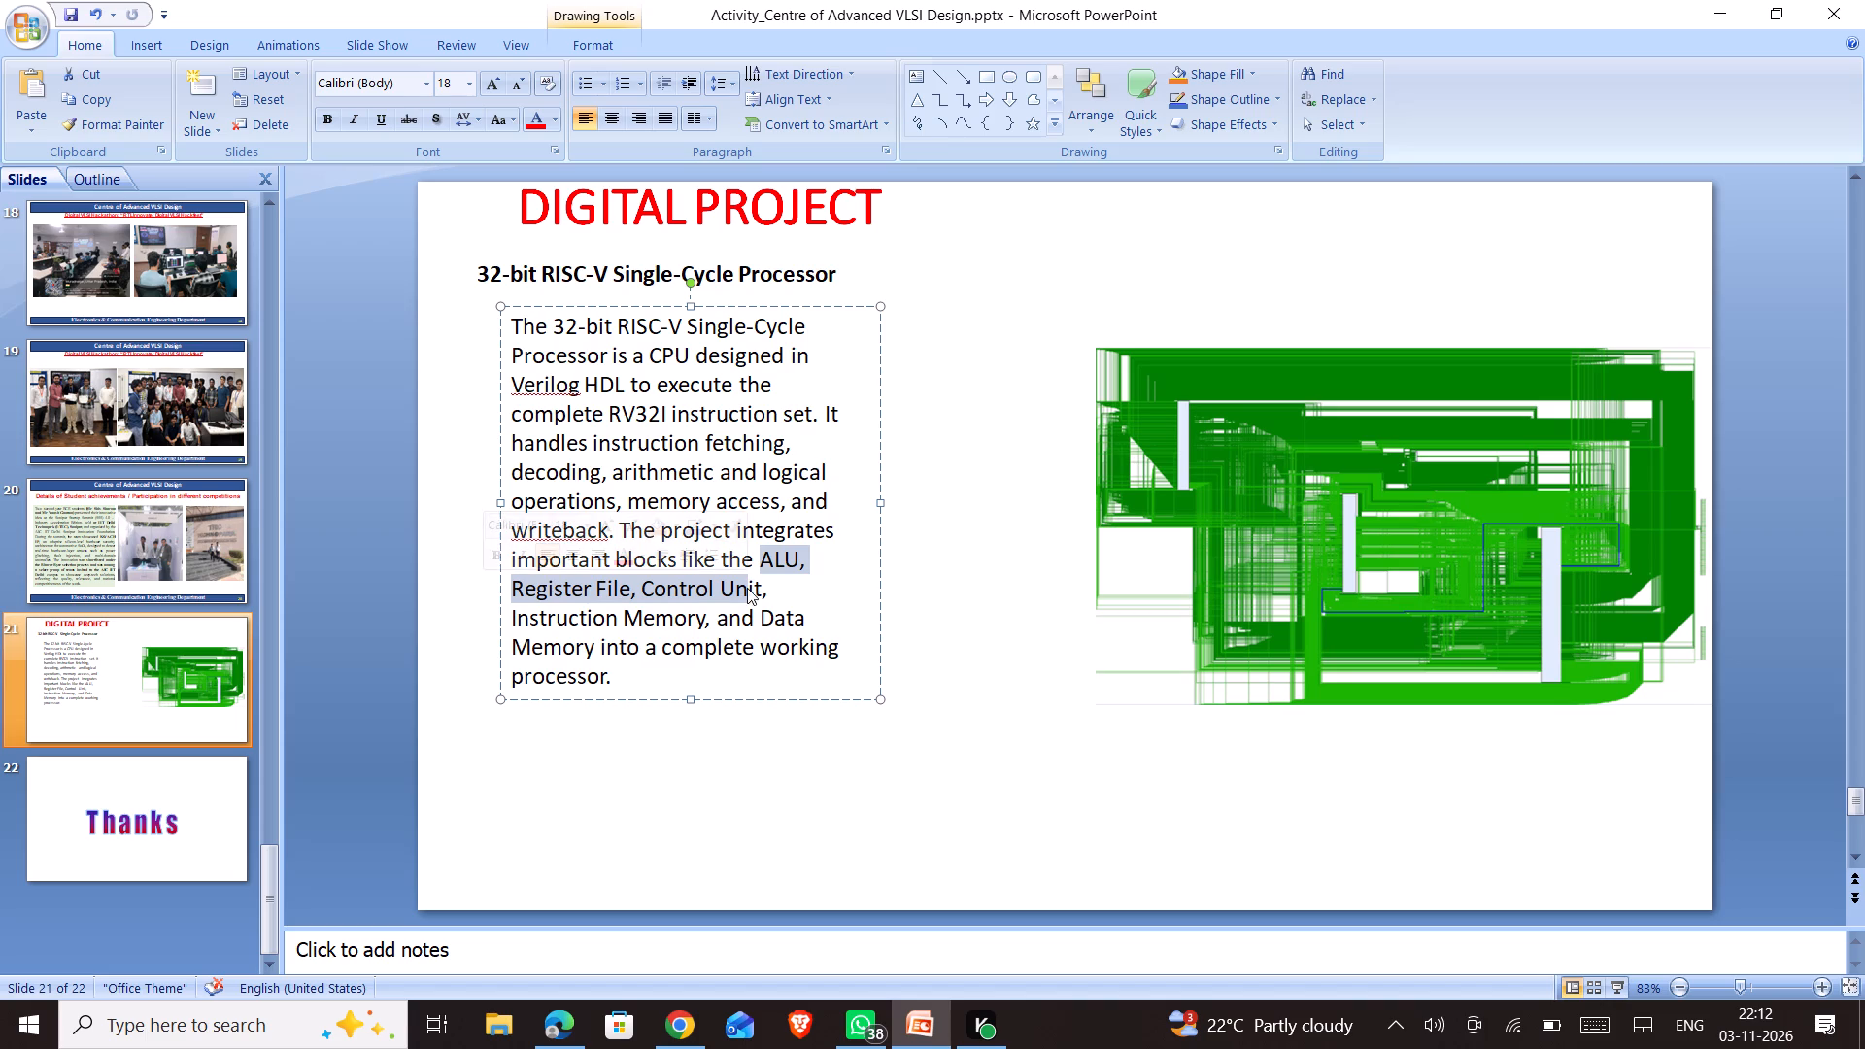
click(980, 725)
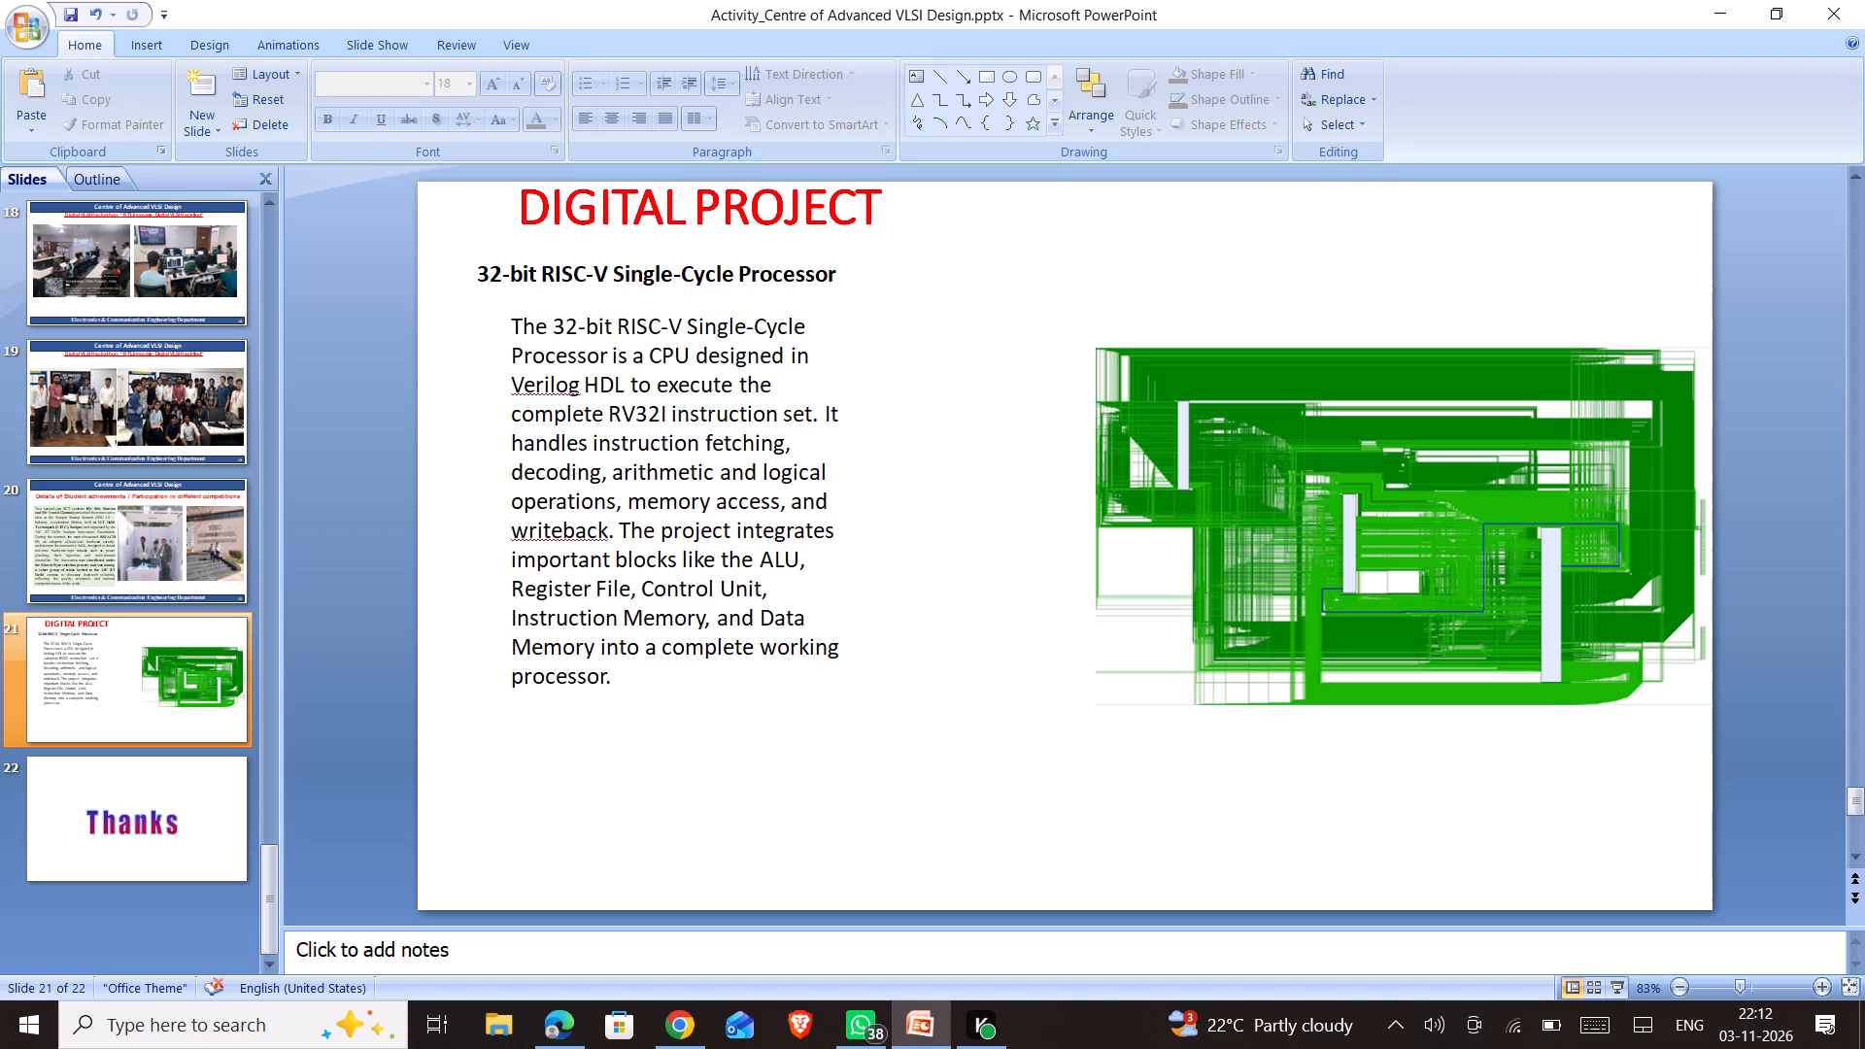
double_click(778, 561)
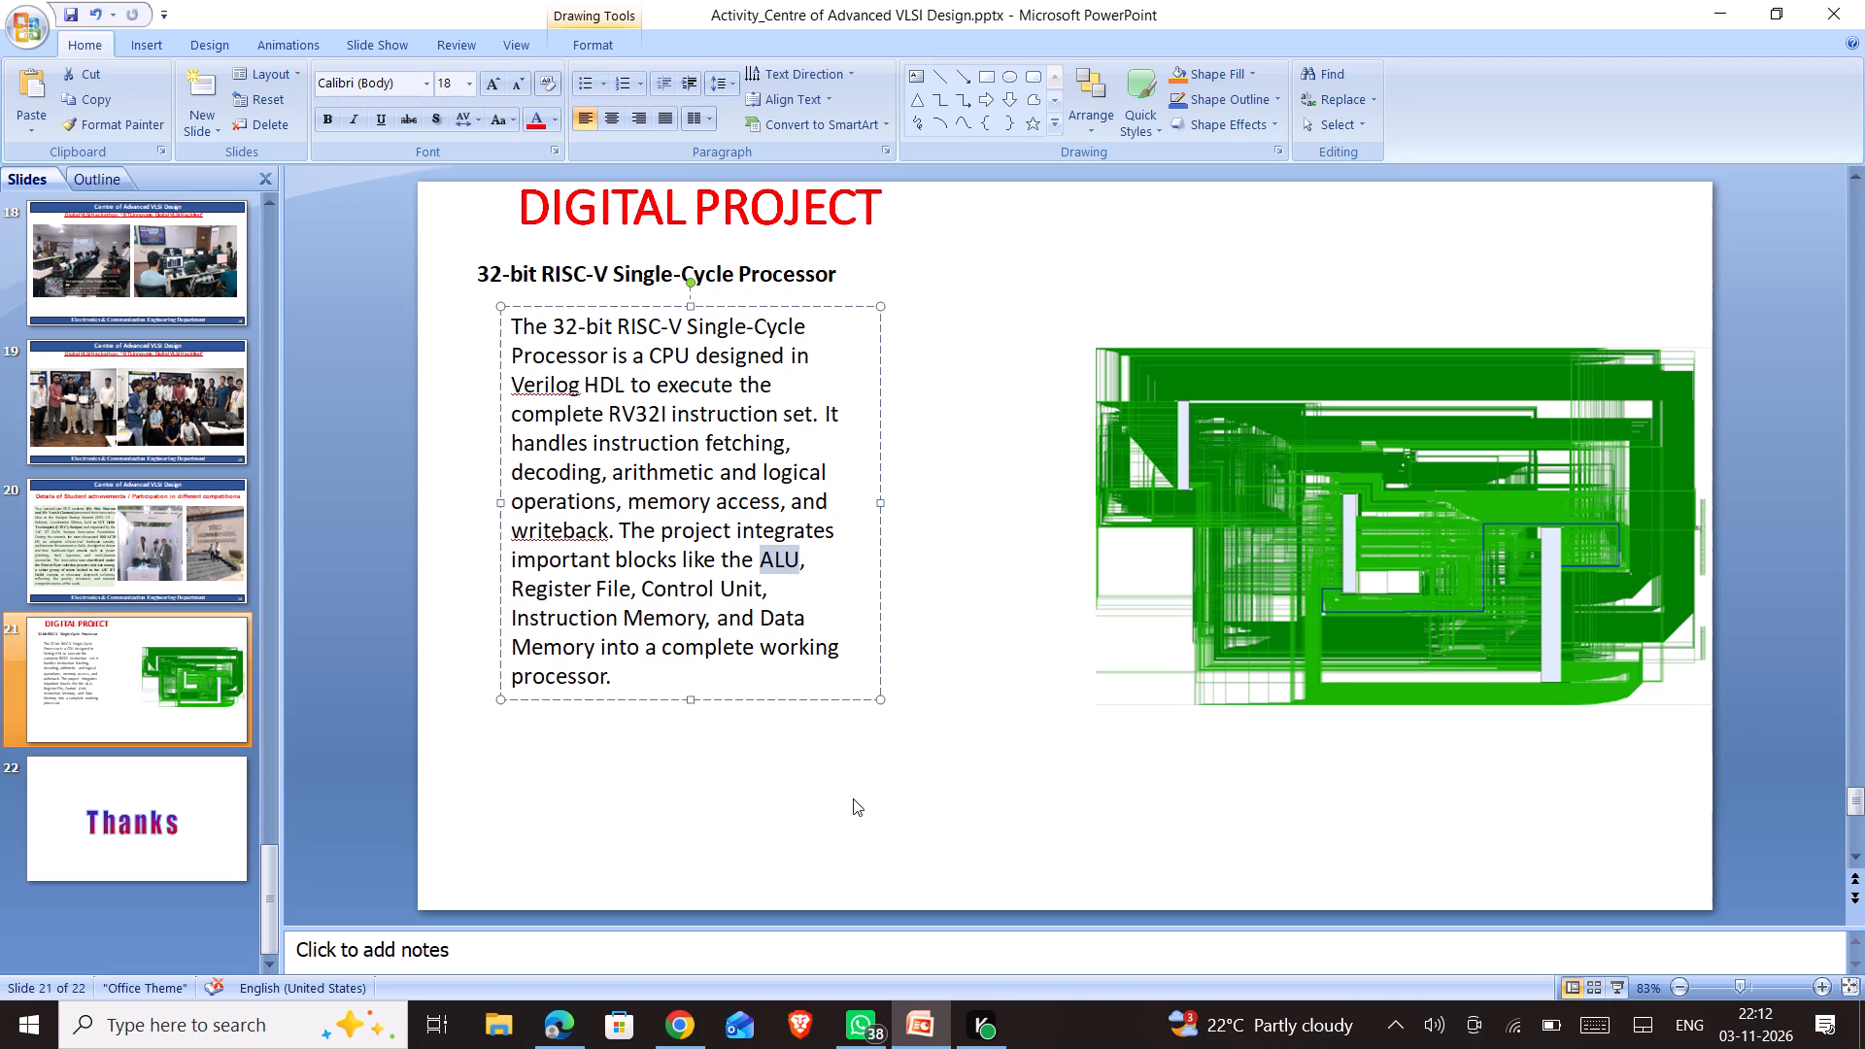
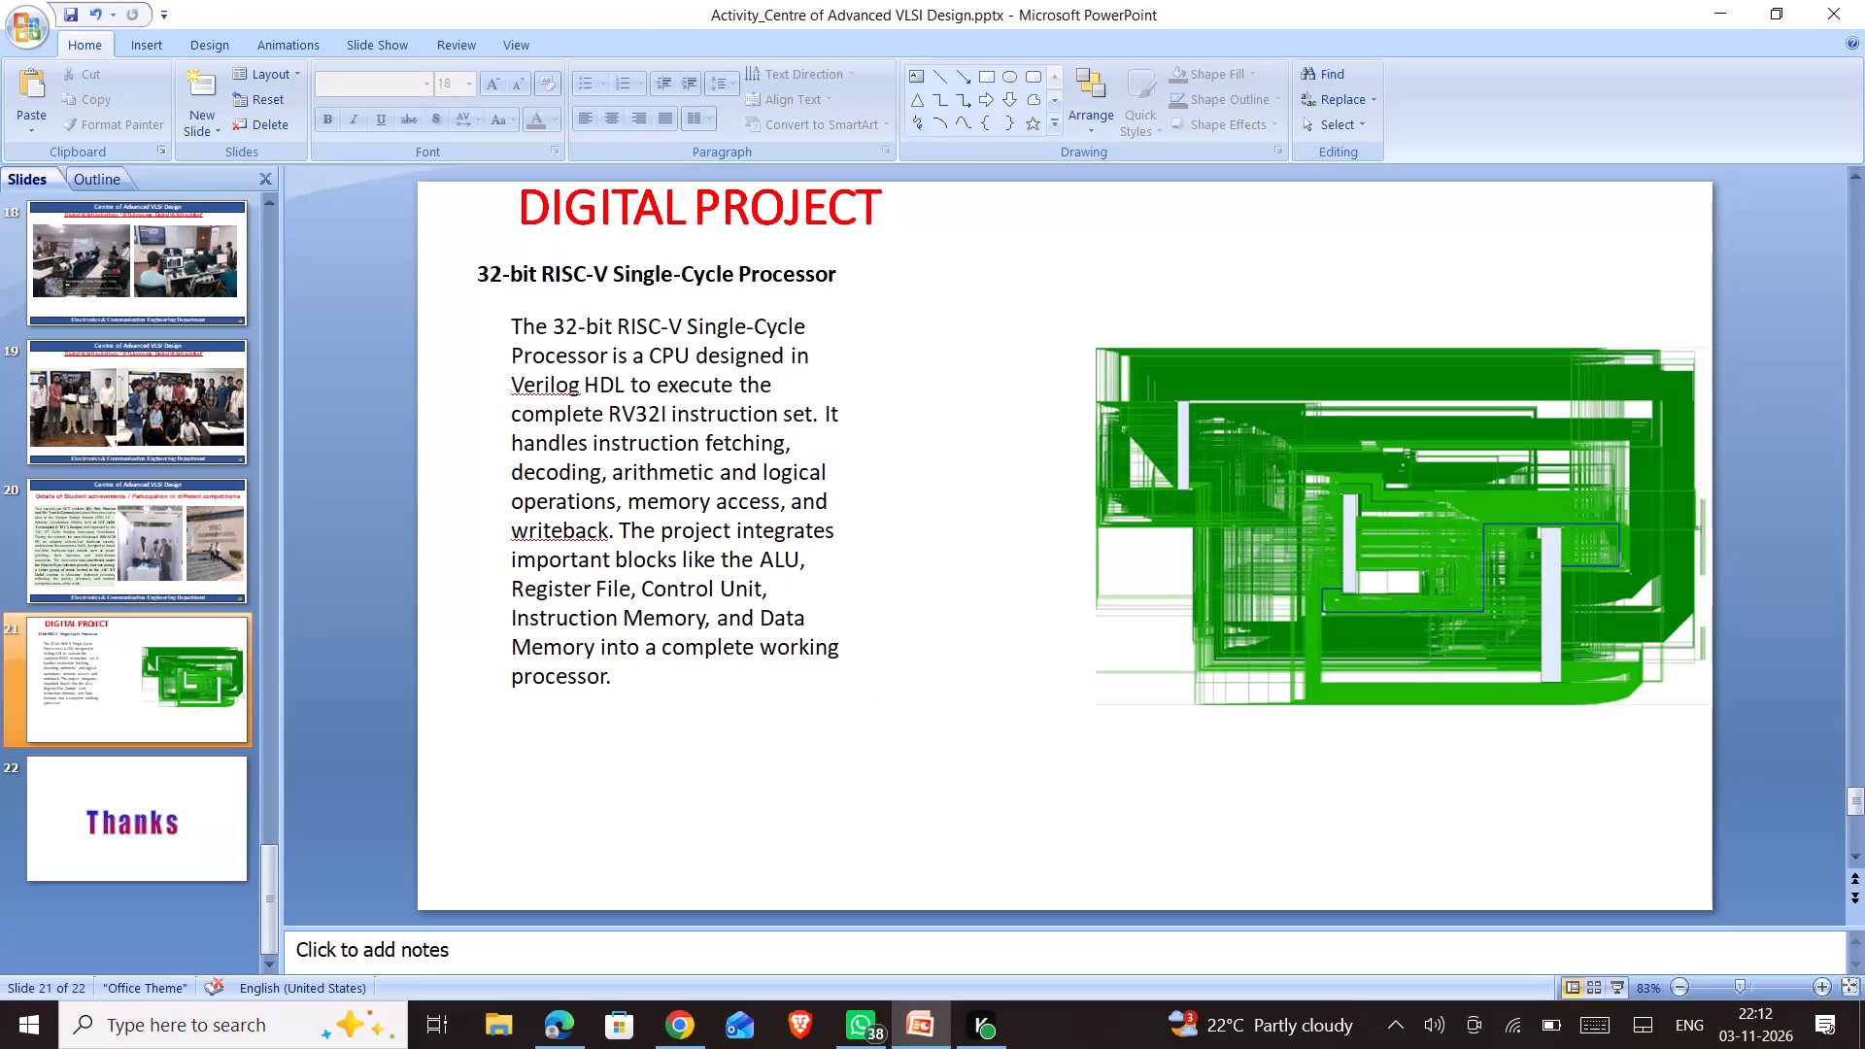
Widen the description text box beneath the processor title by about a third, extending it towards the circuit image.
double_click(762, 587)
key(ctrl+a)
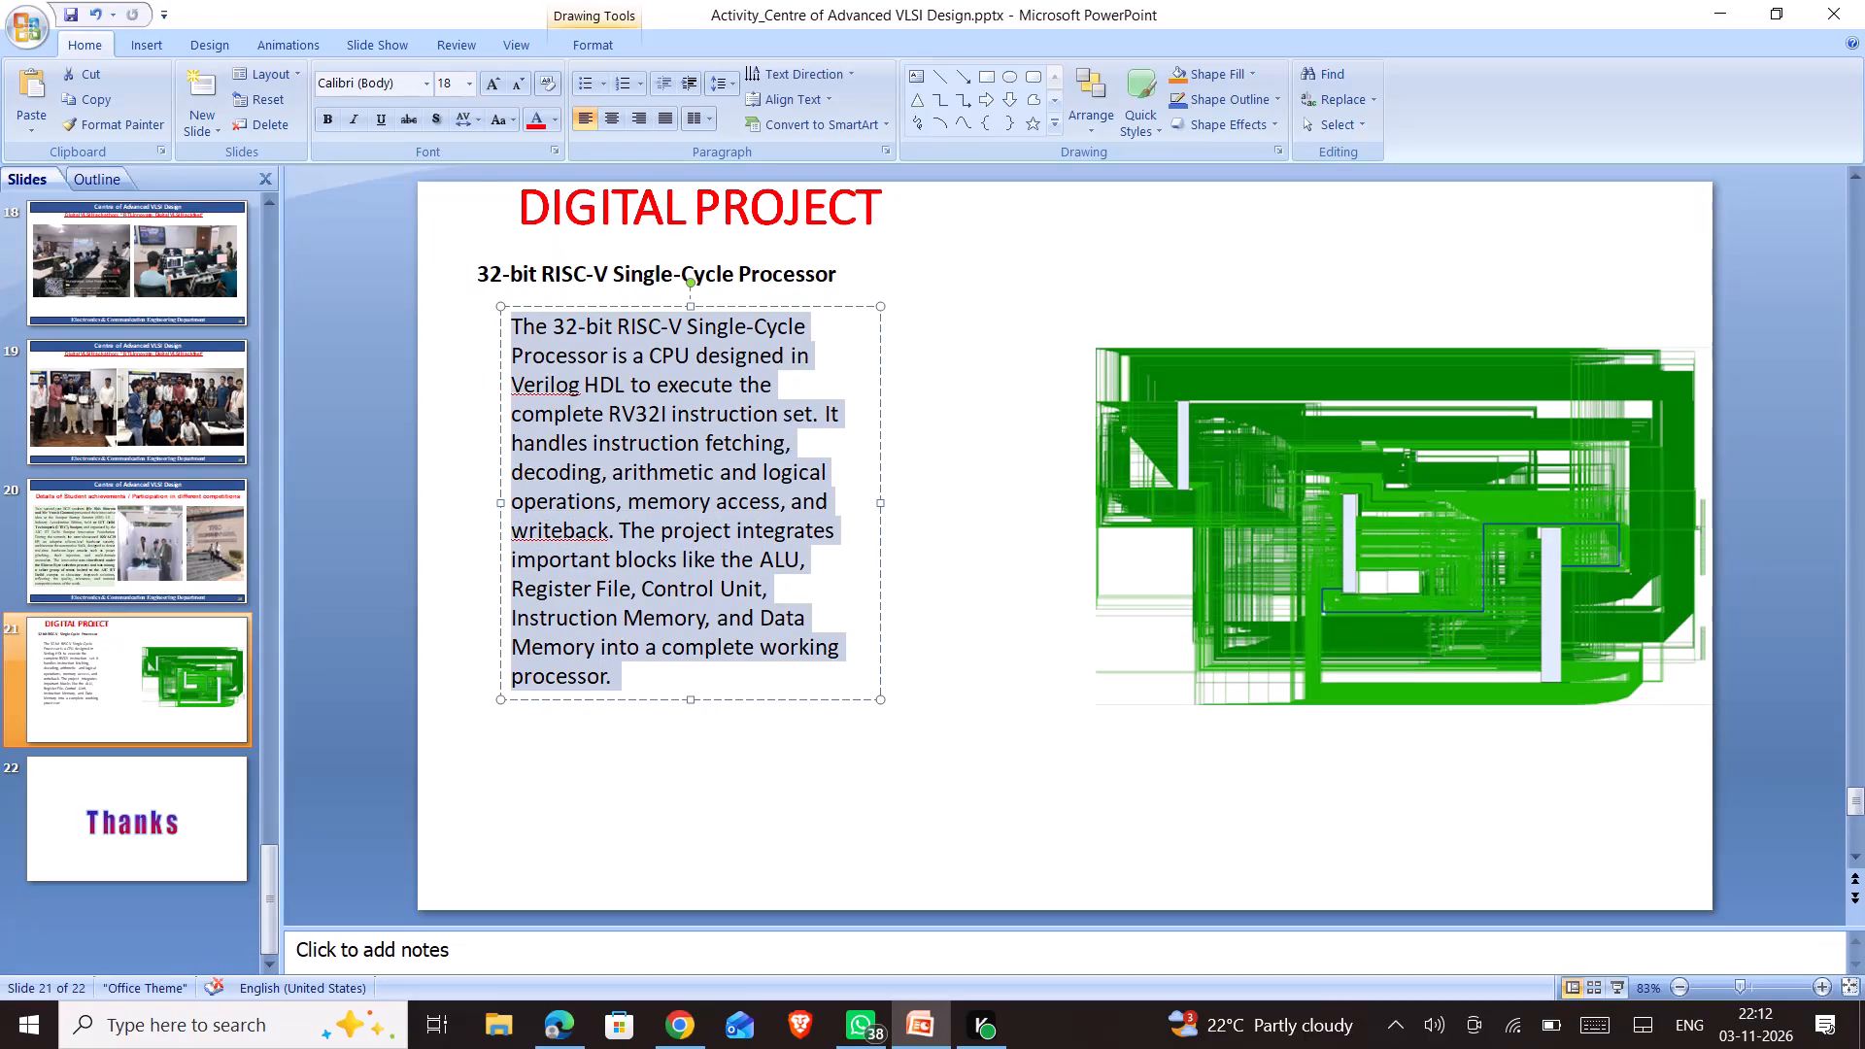
drag(881, 703, 954, 745)
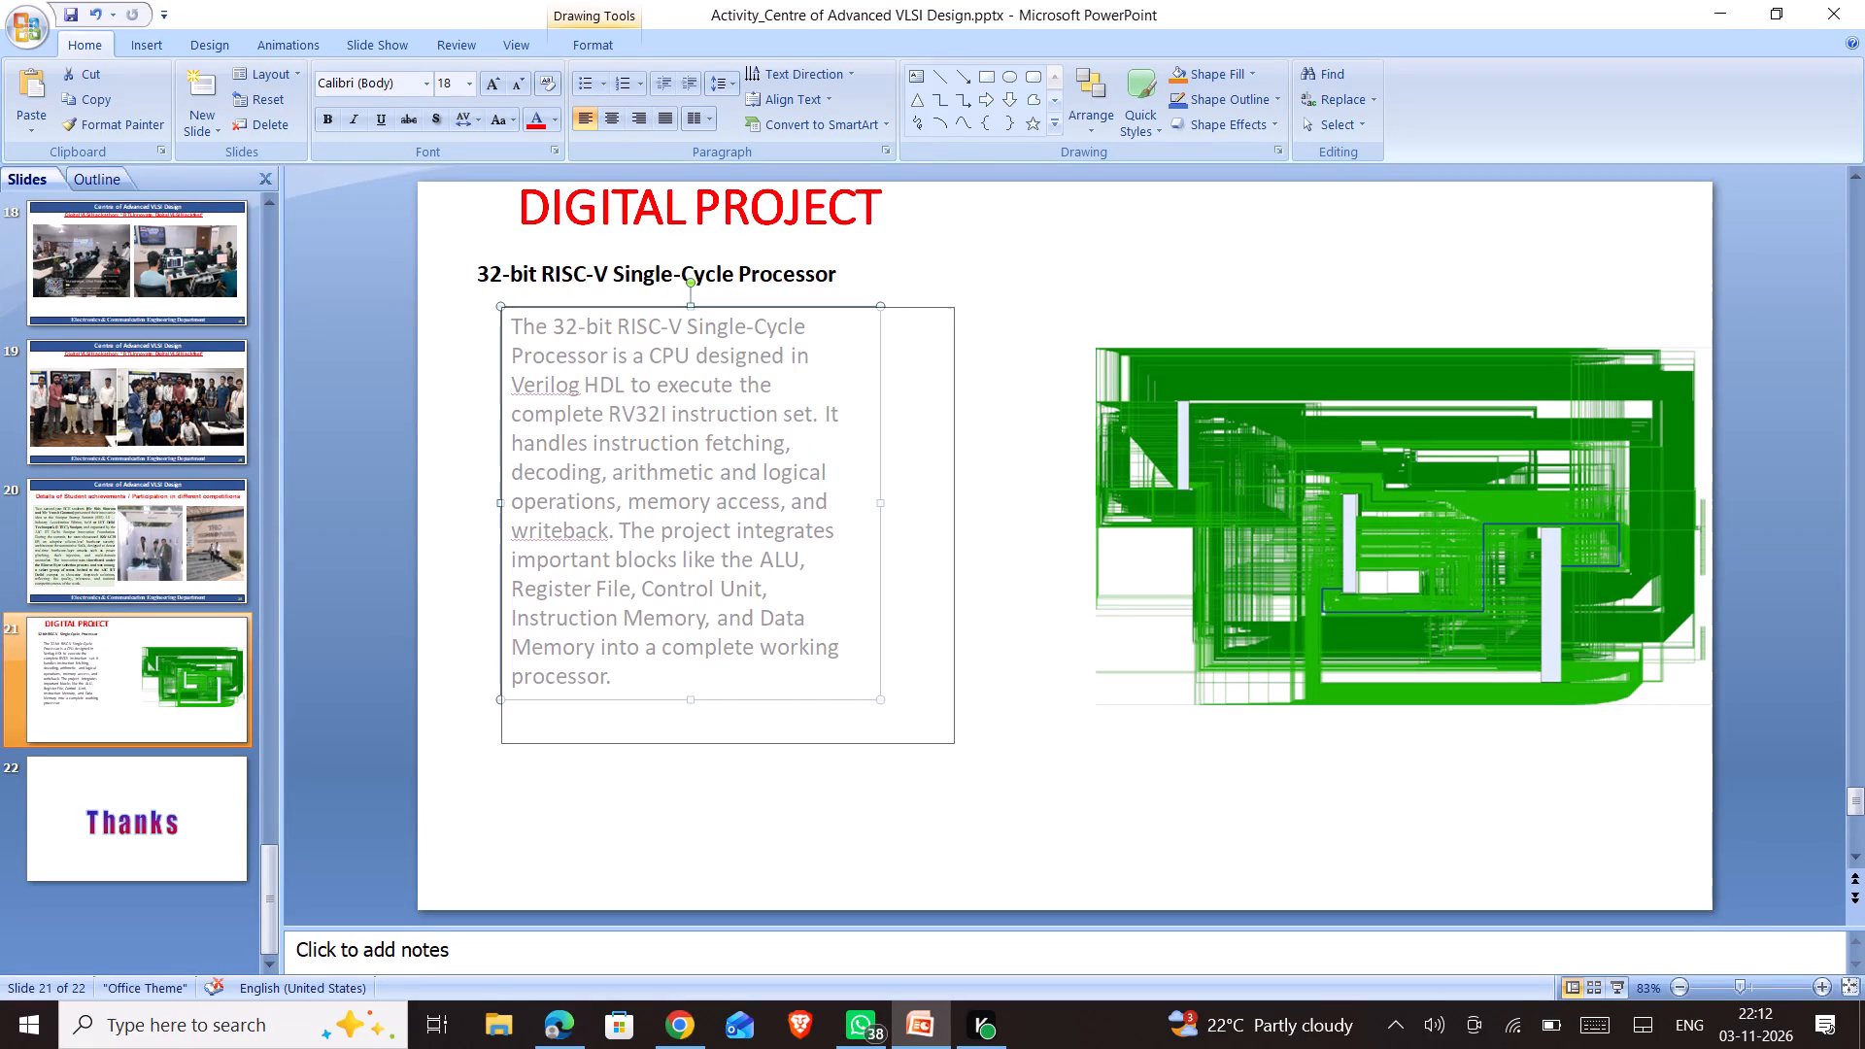
drag(954, 745, 973, 759)
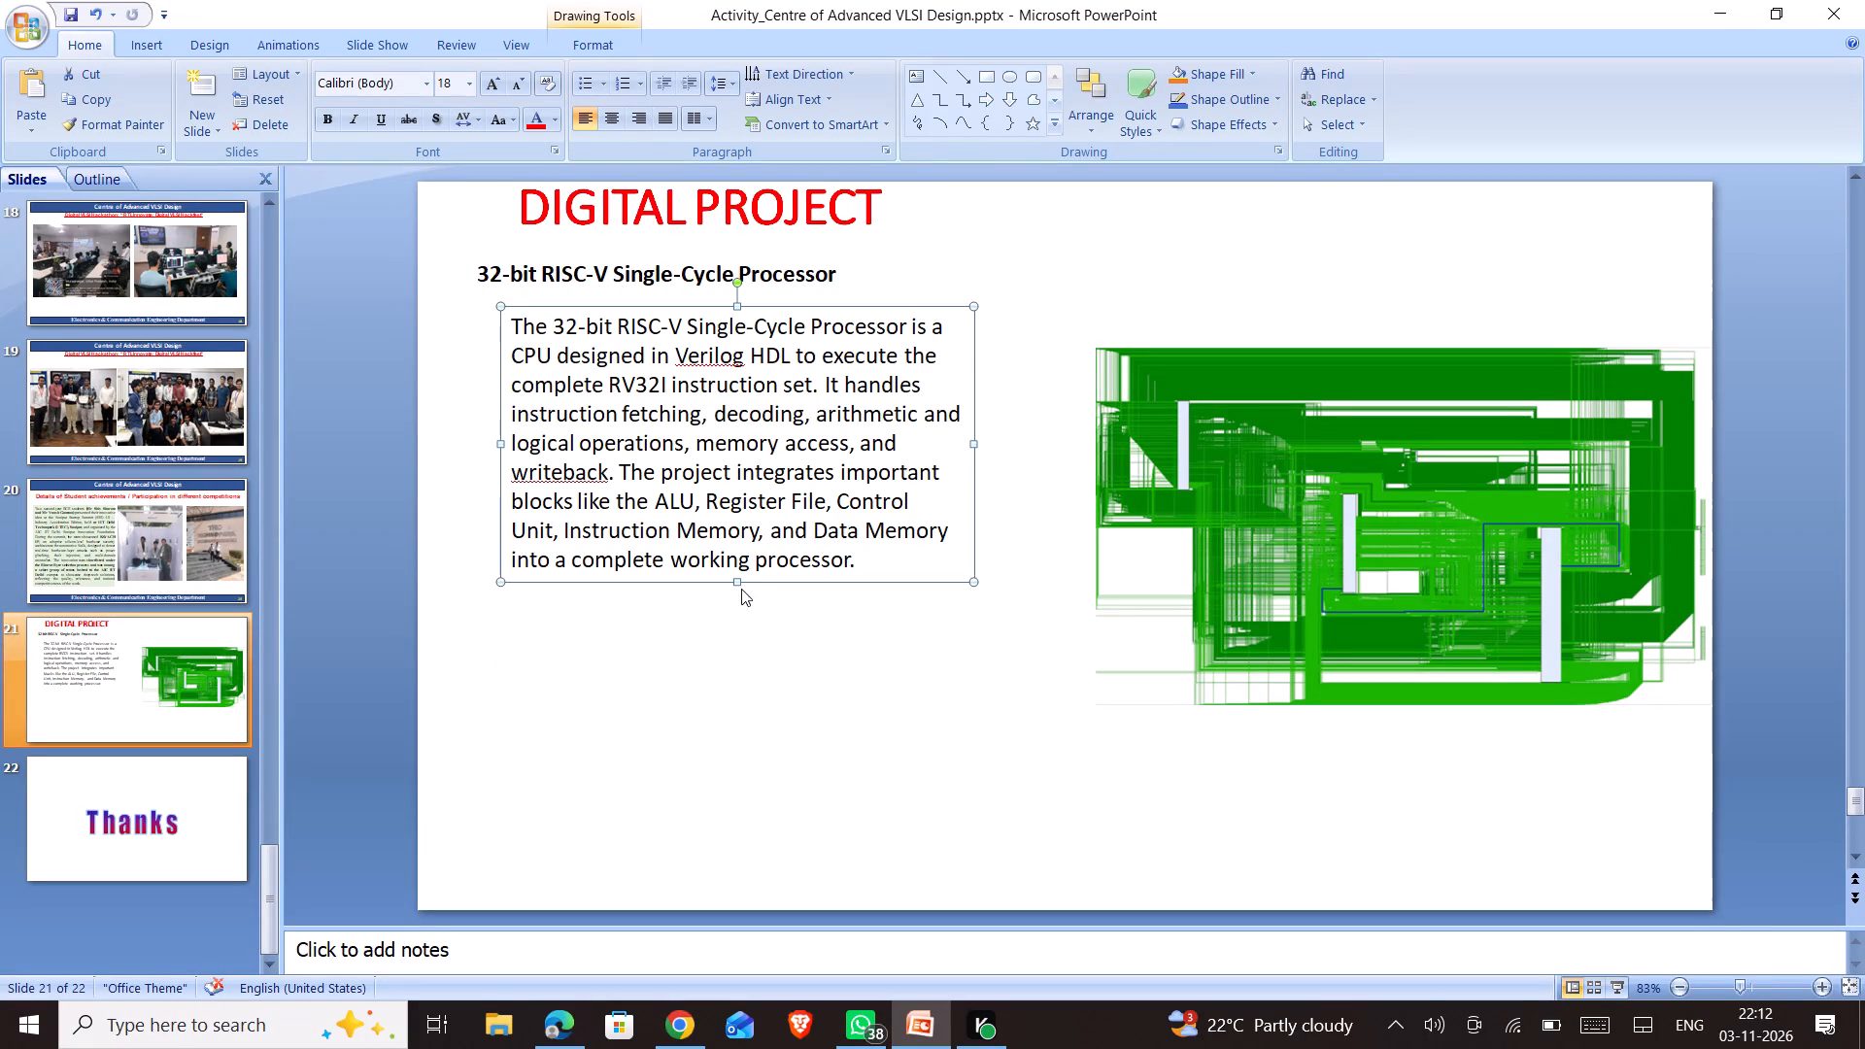
drag(741, 586, 735, 719)
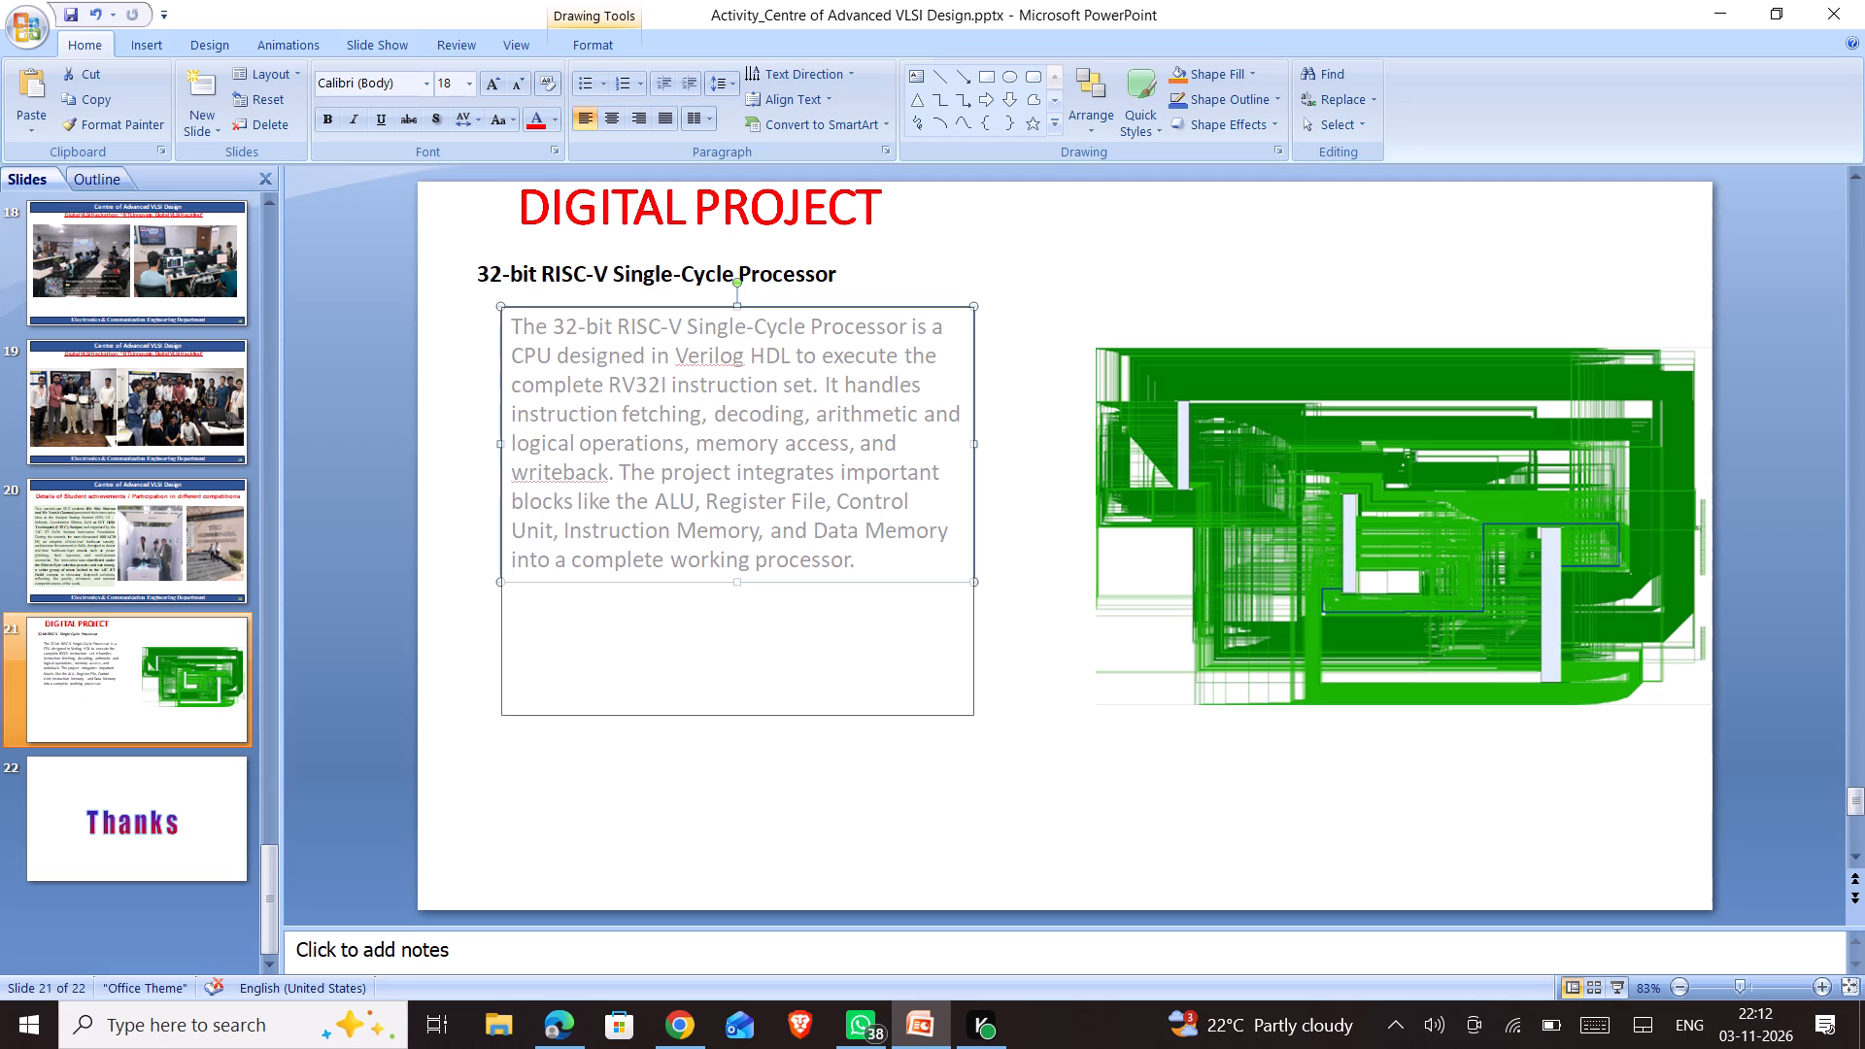
drag(735, 719, 735, 725)
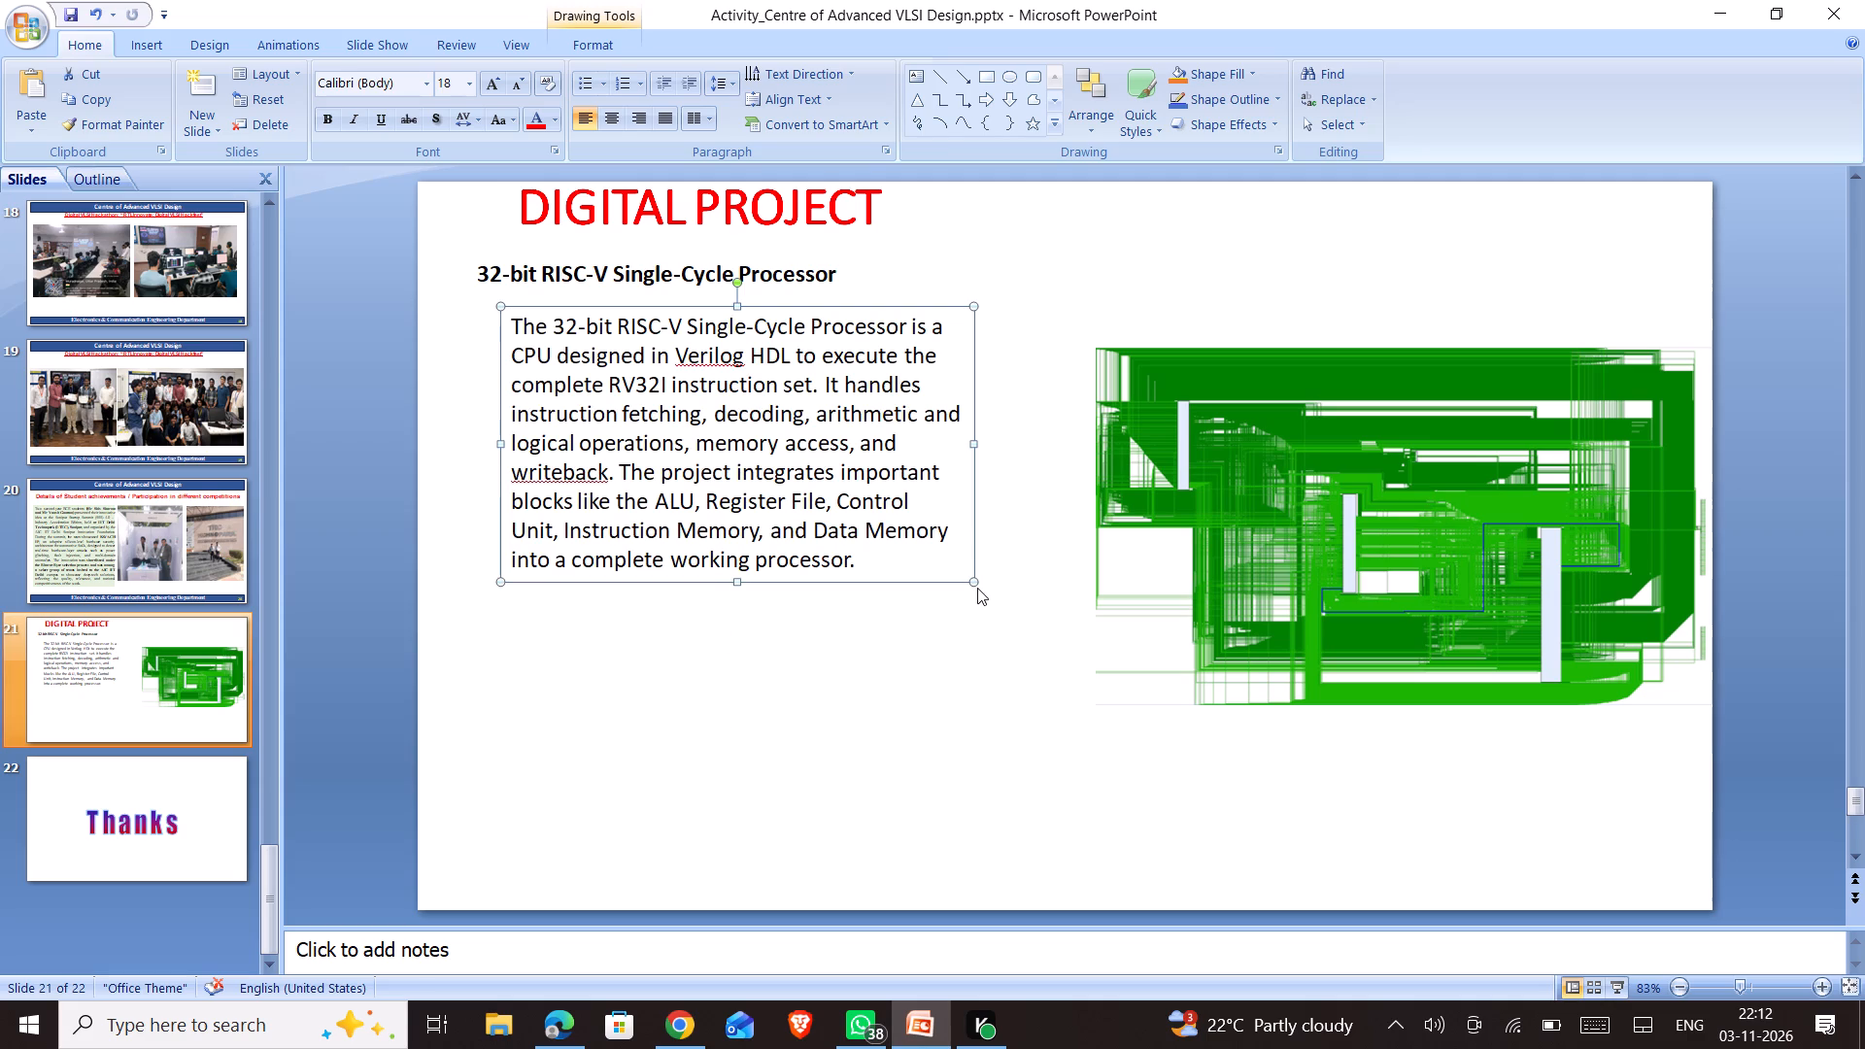
drag(972, 582, 1018, 733)
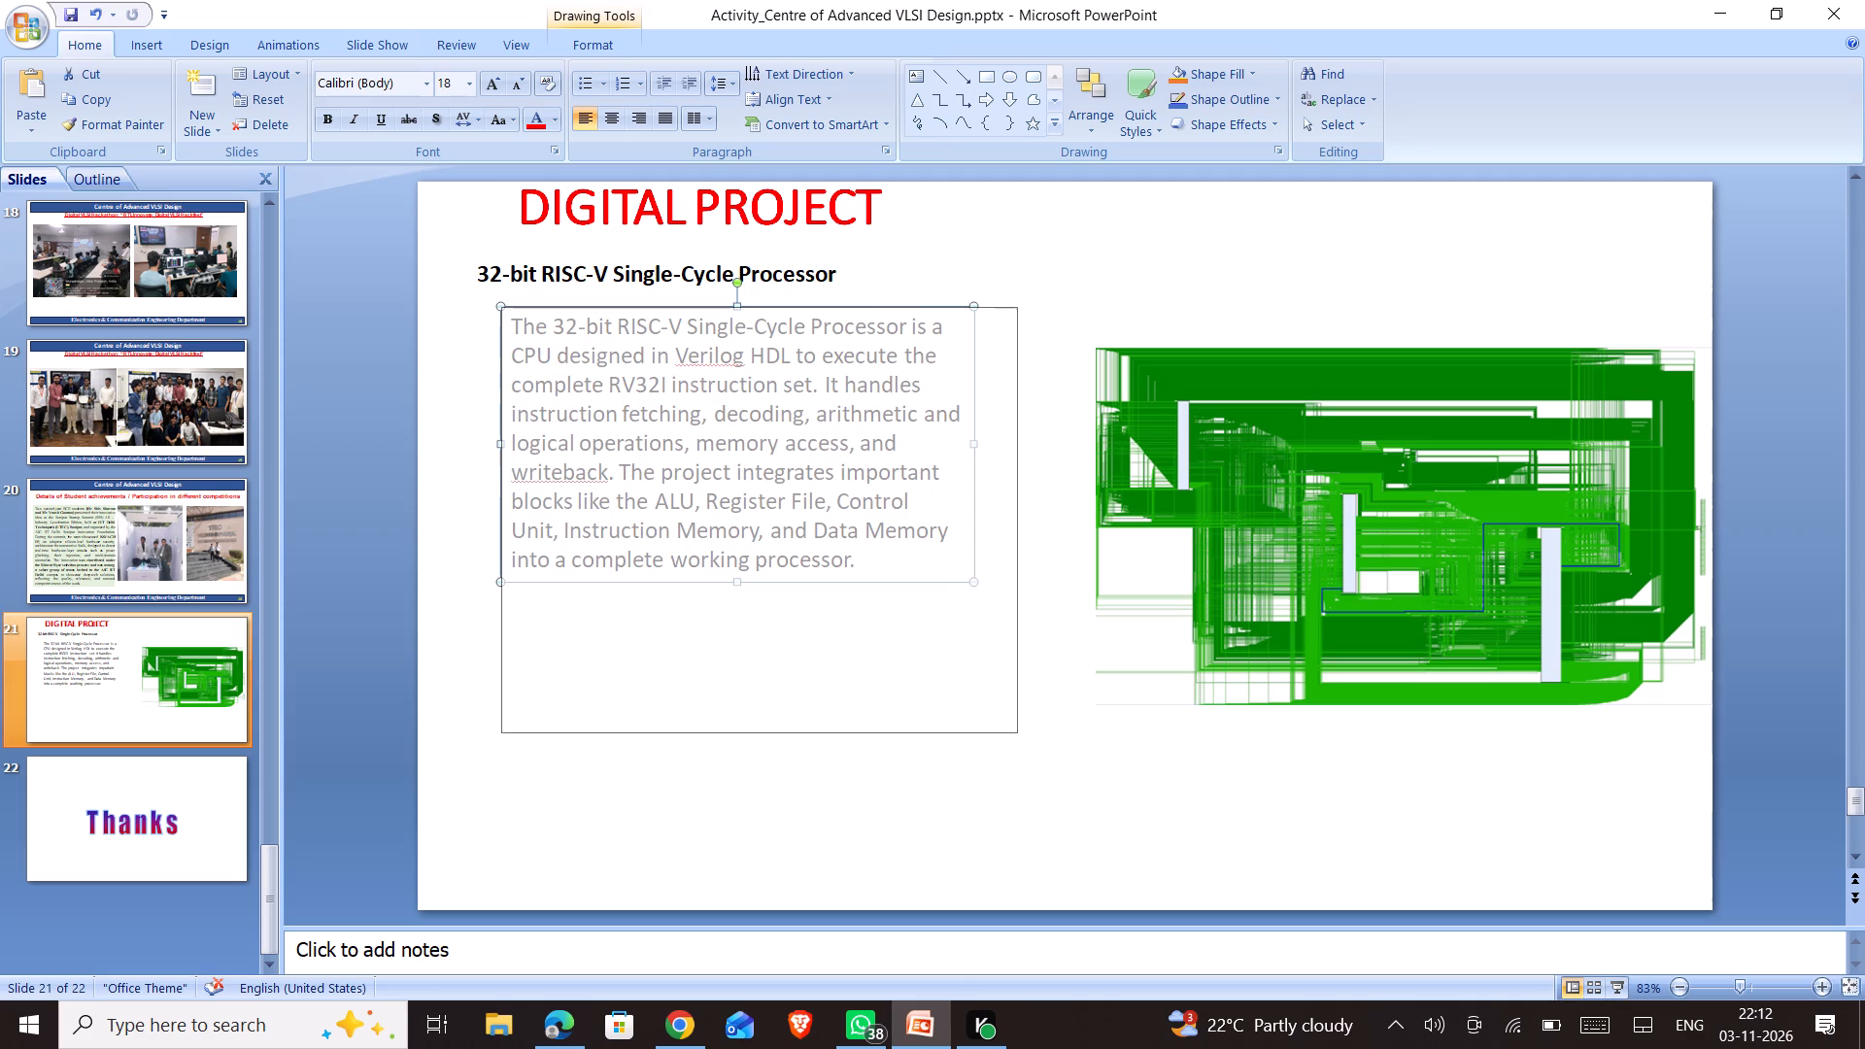
drag(1018, 733, 1006, 780)
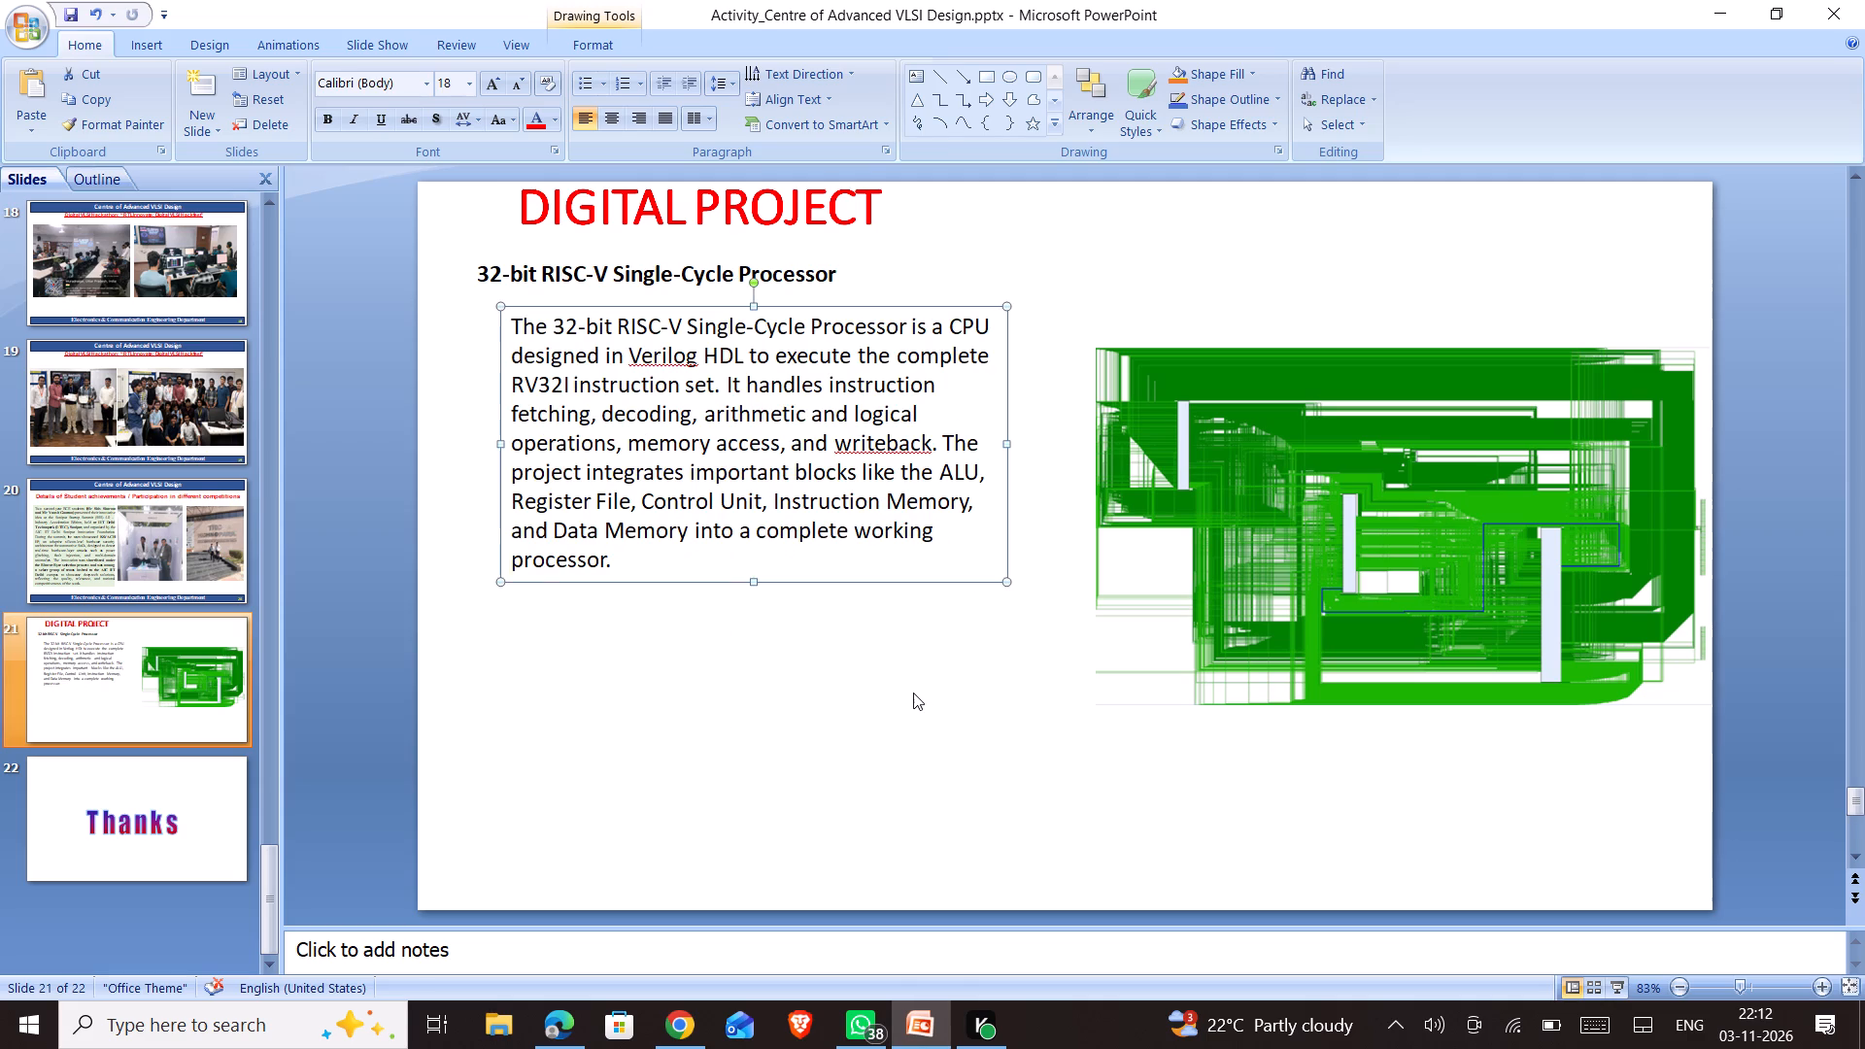
click(913, 693)
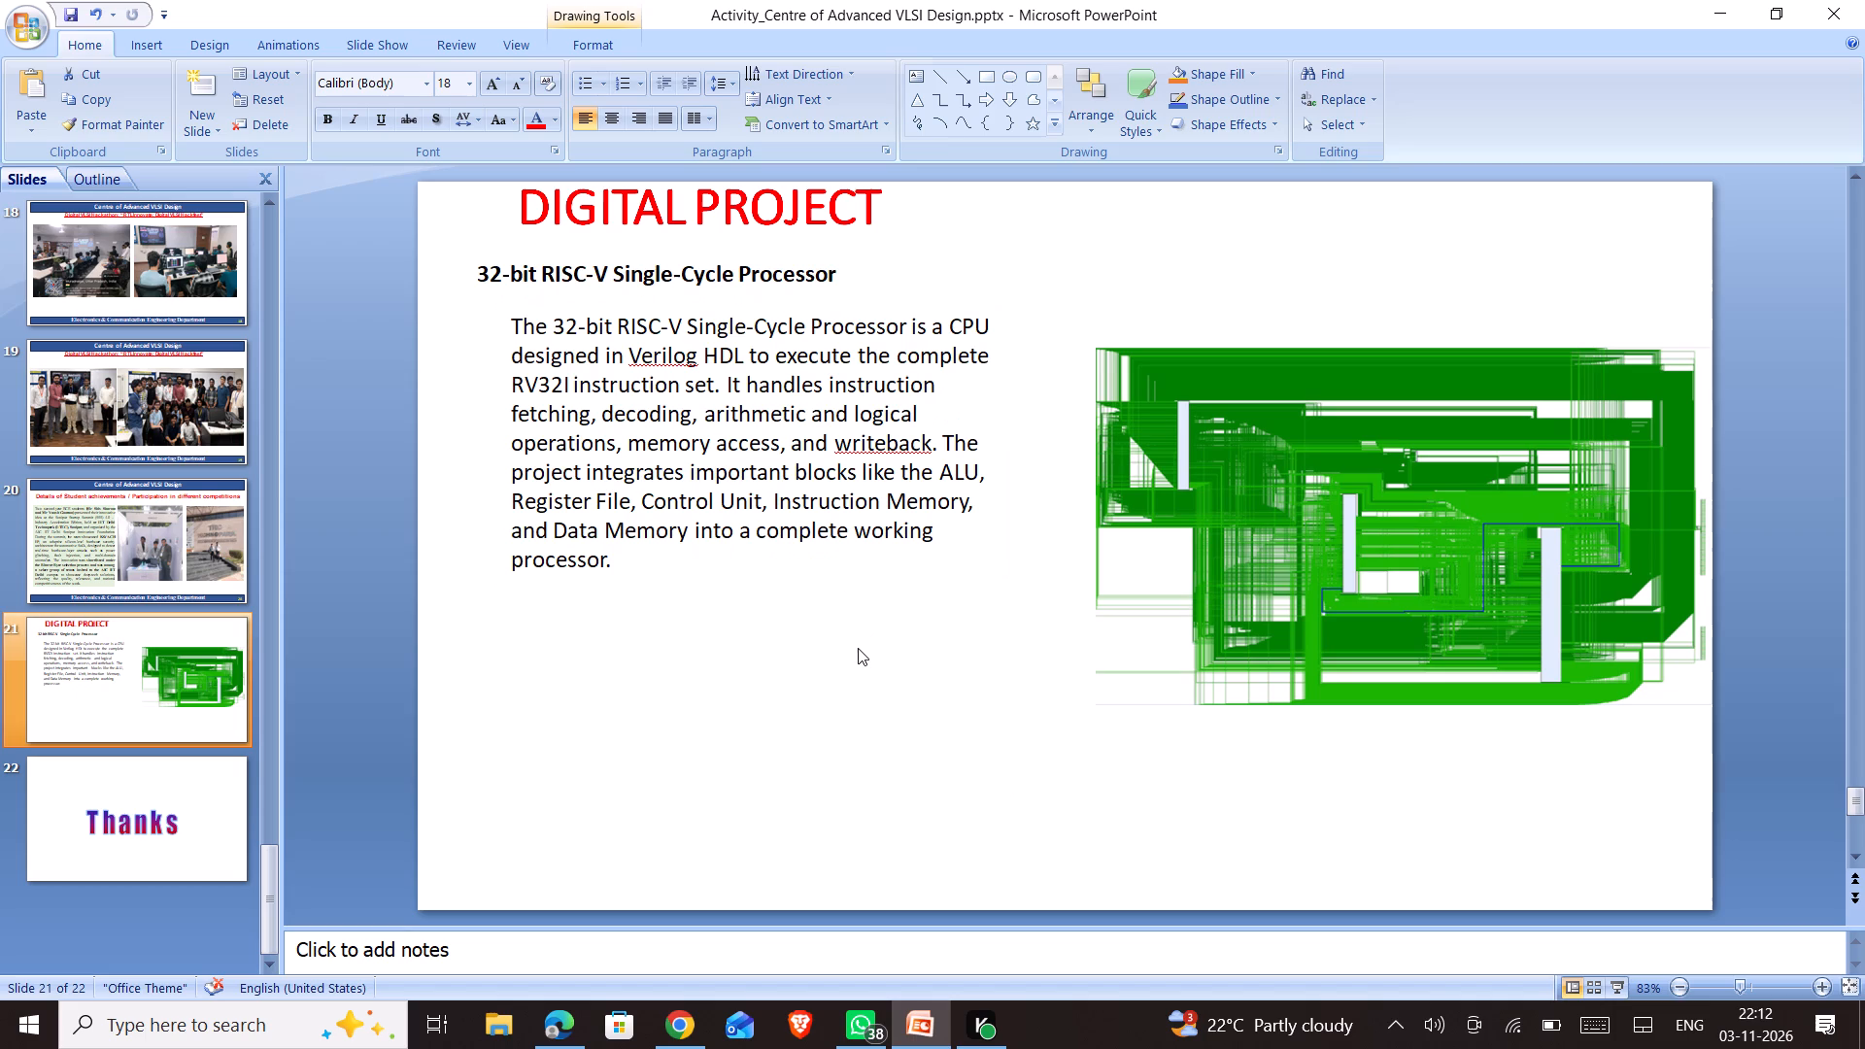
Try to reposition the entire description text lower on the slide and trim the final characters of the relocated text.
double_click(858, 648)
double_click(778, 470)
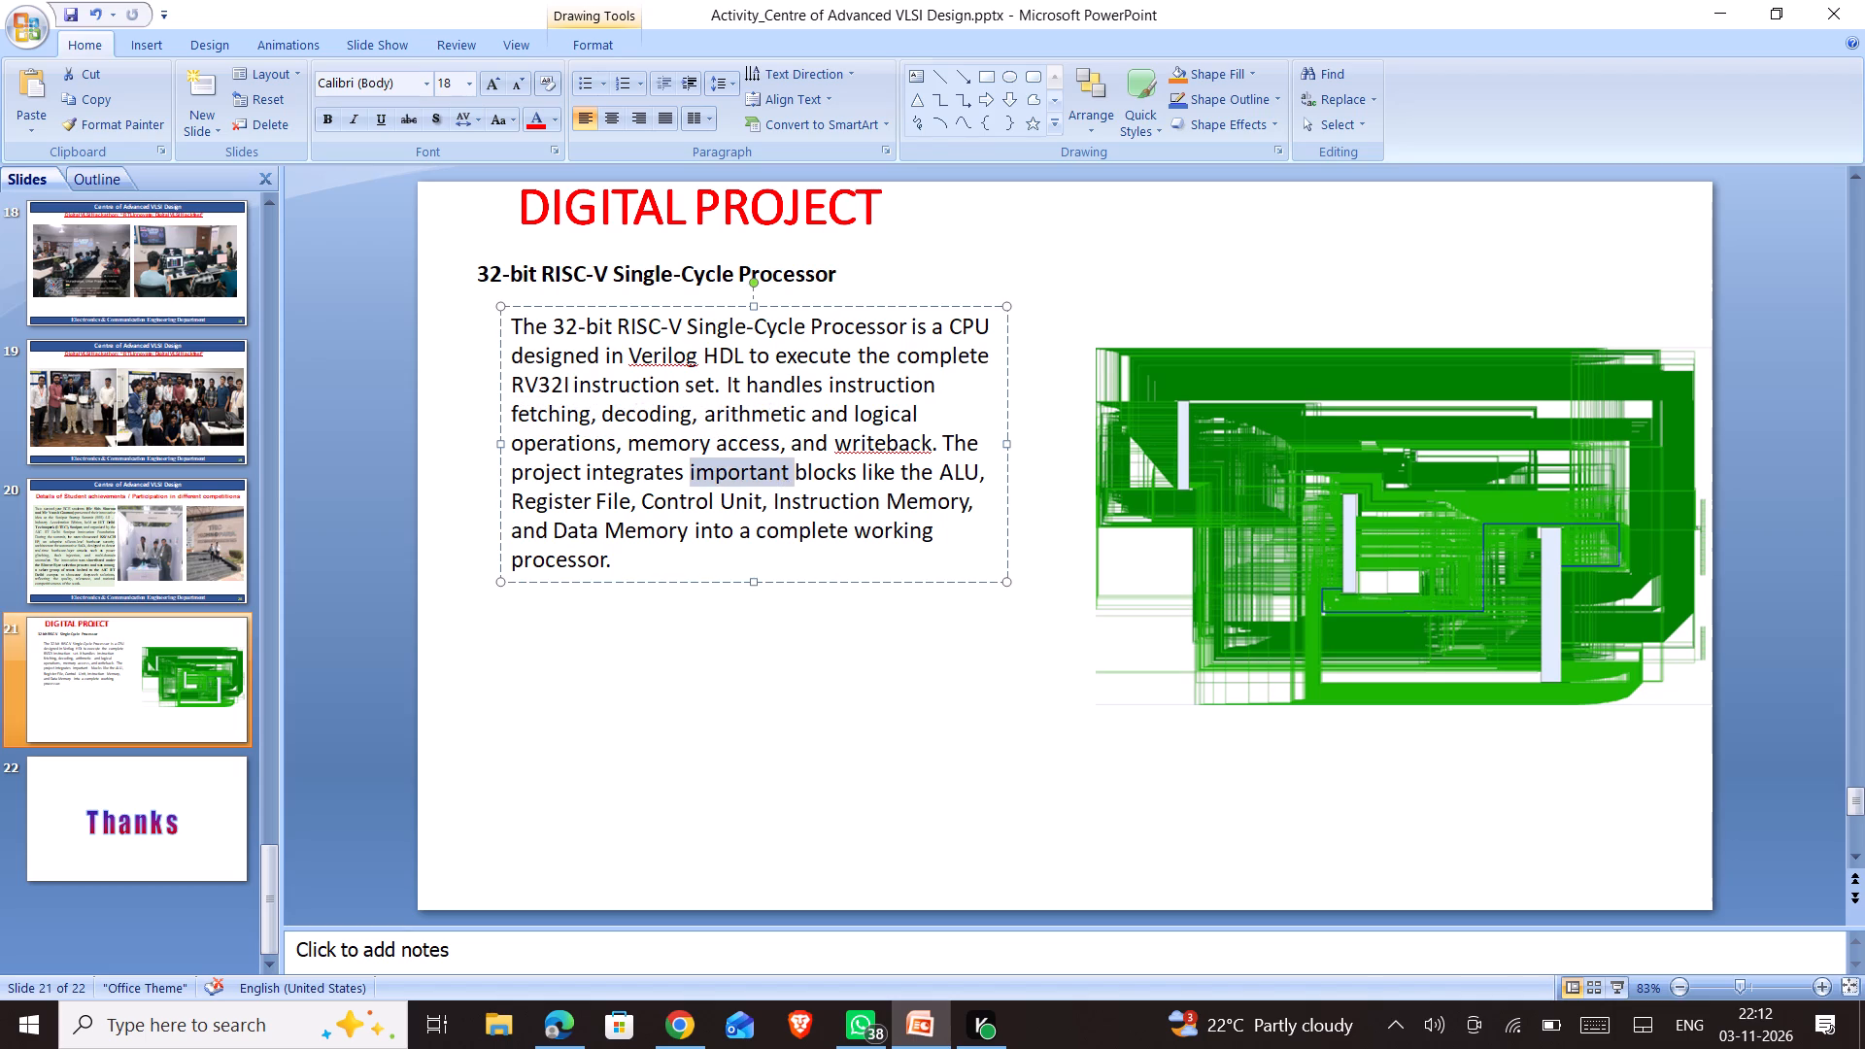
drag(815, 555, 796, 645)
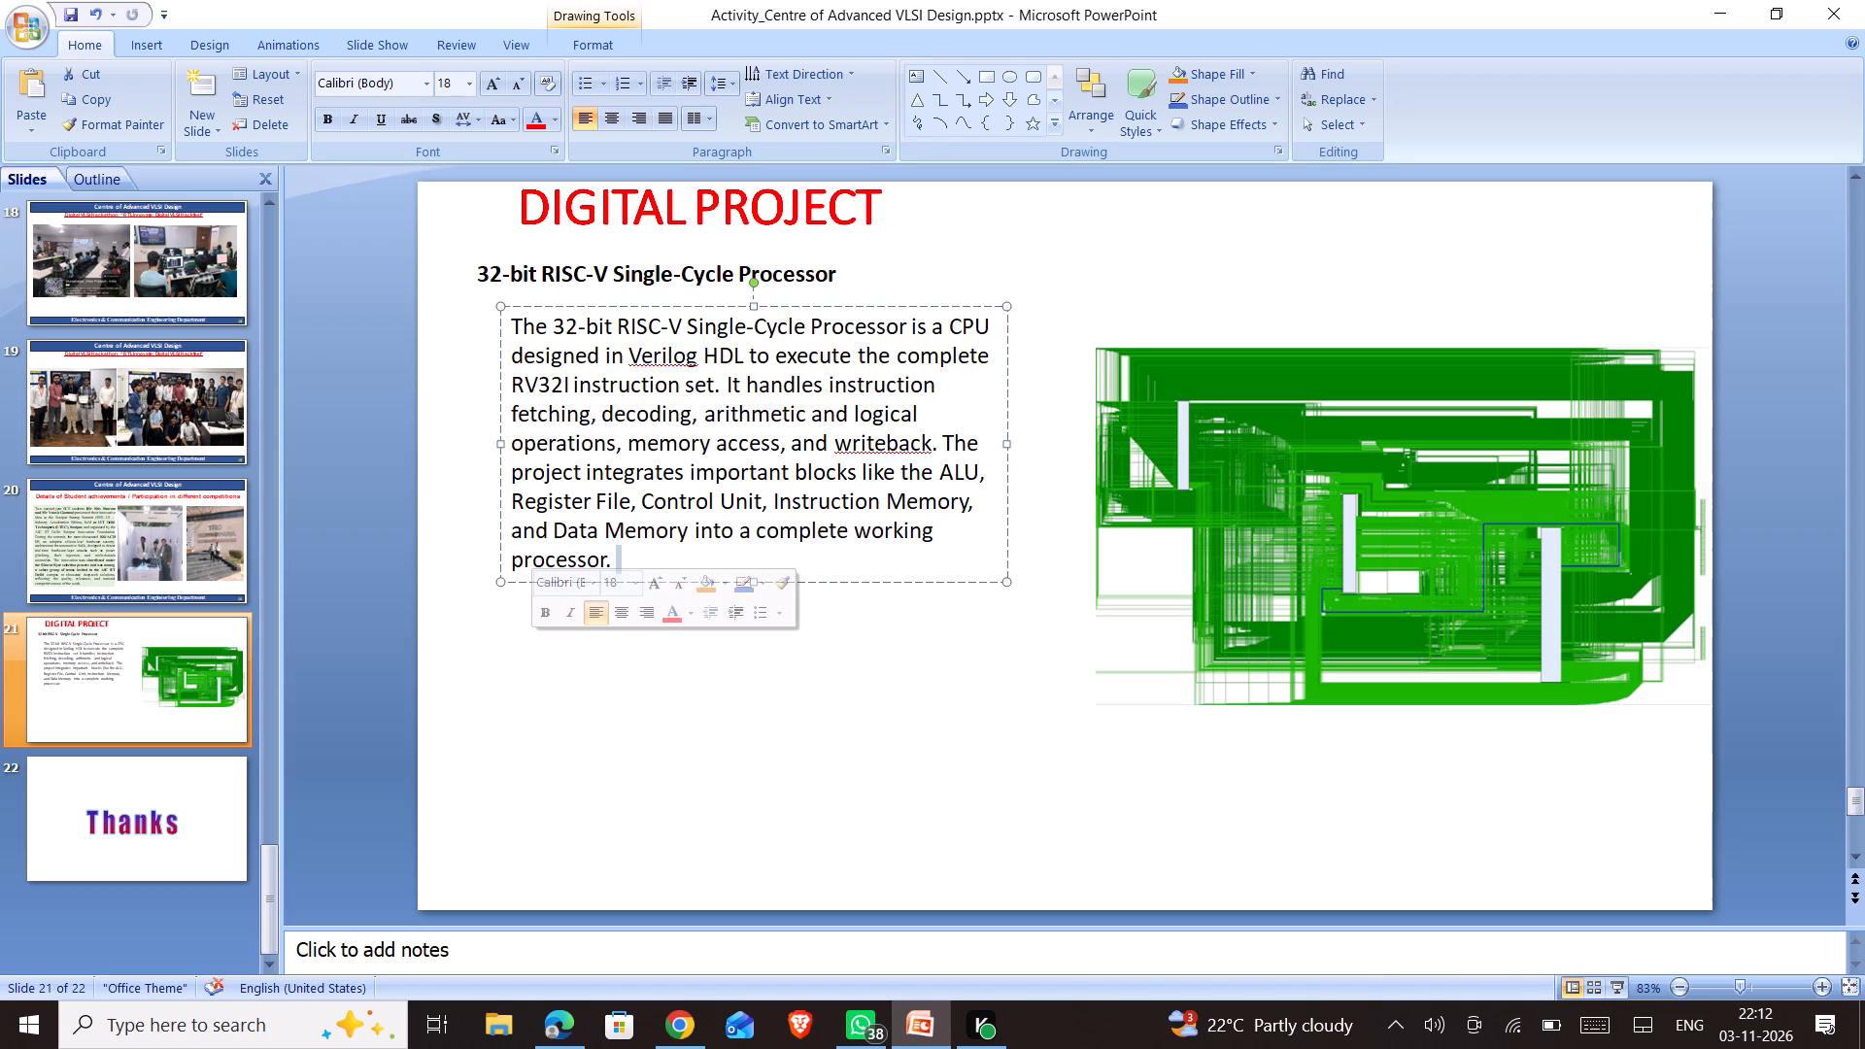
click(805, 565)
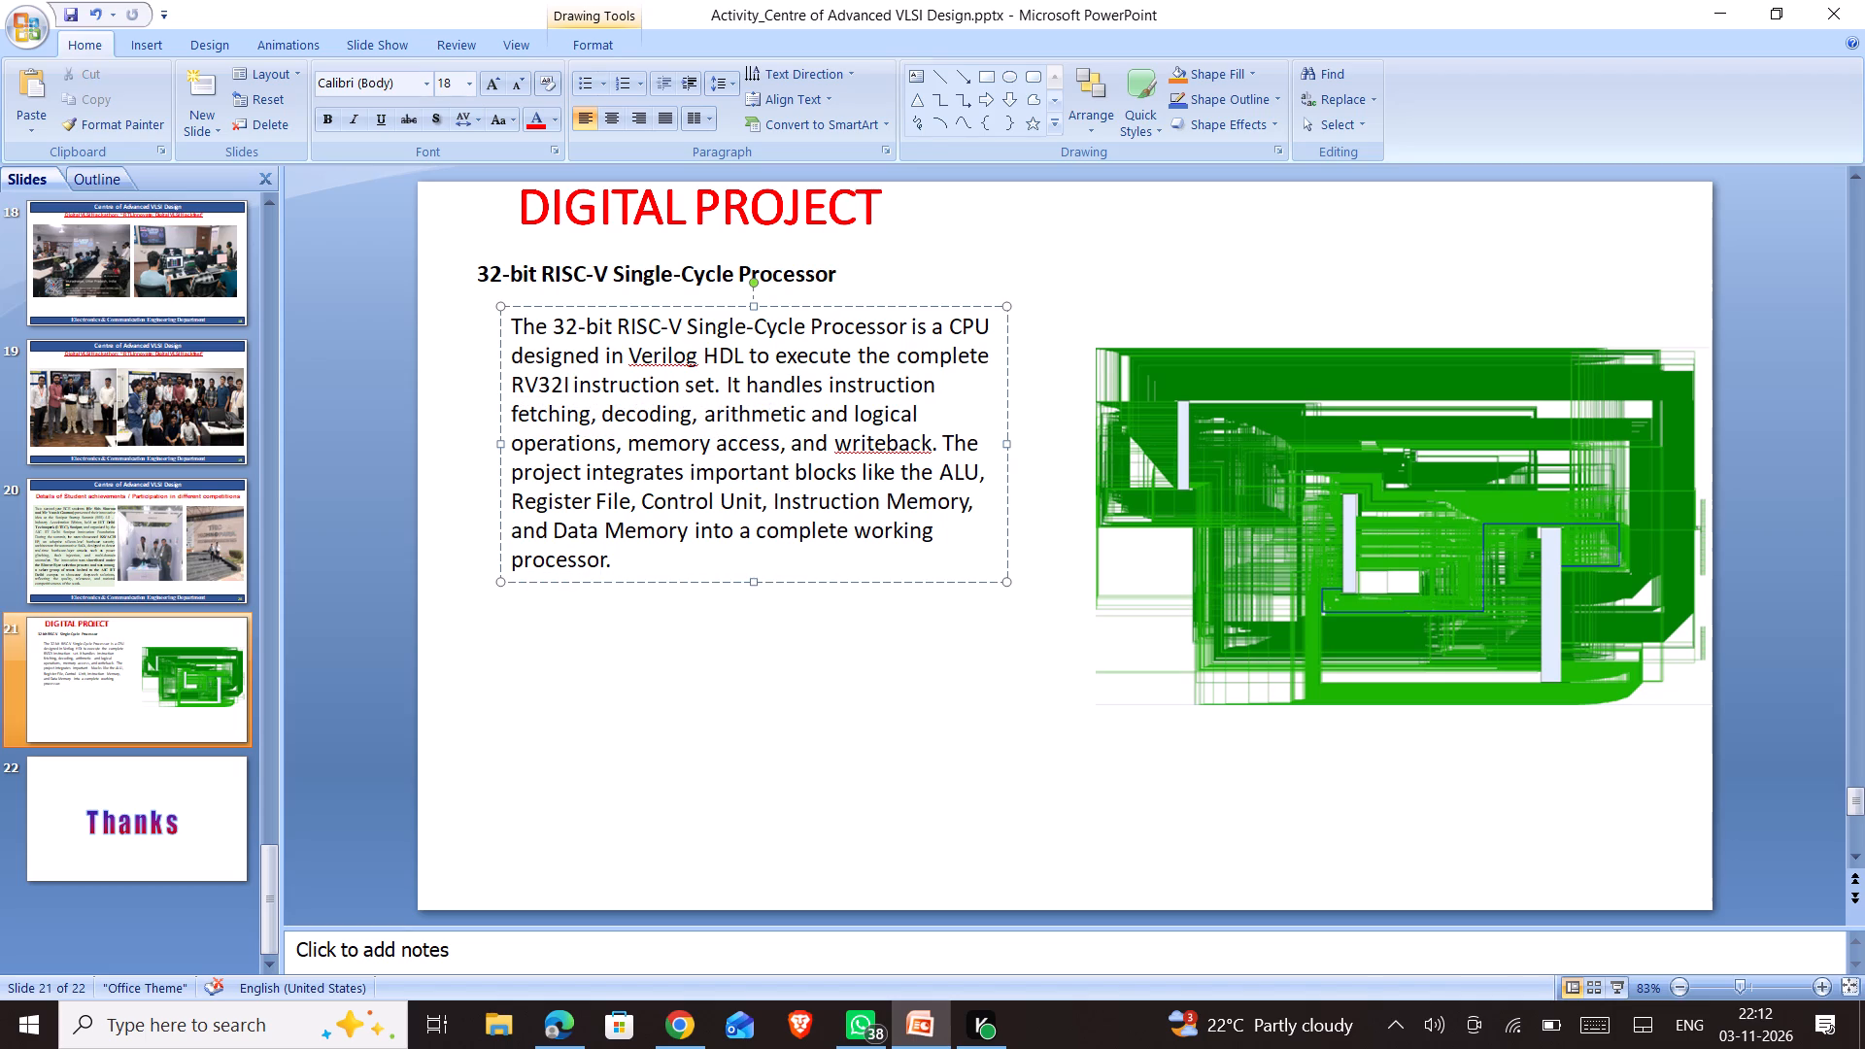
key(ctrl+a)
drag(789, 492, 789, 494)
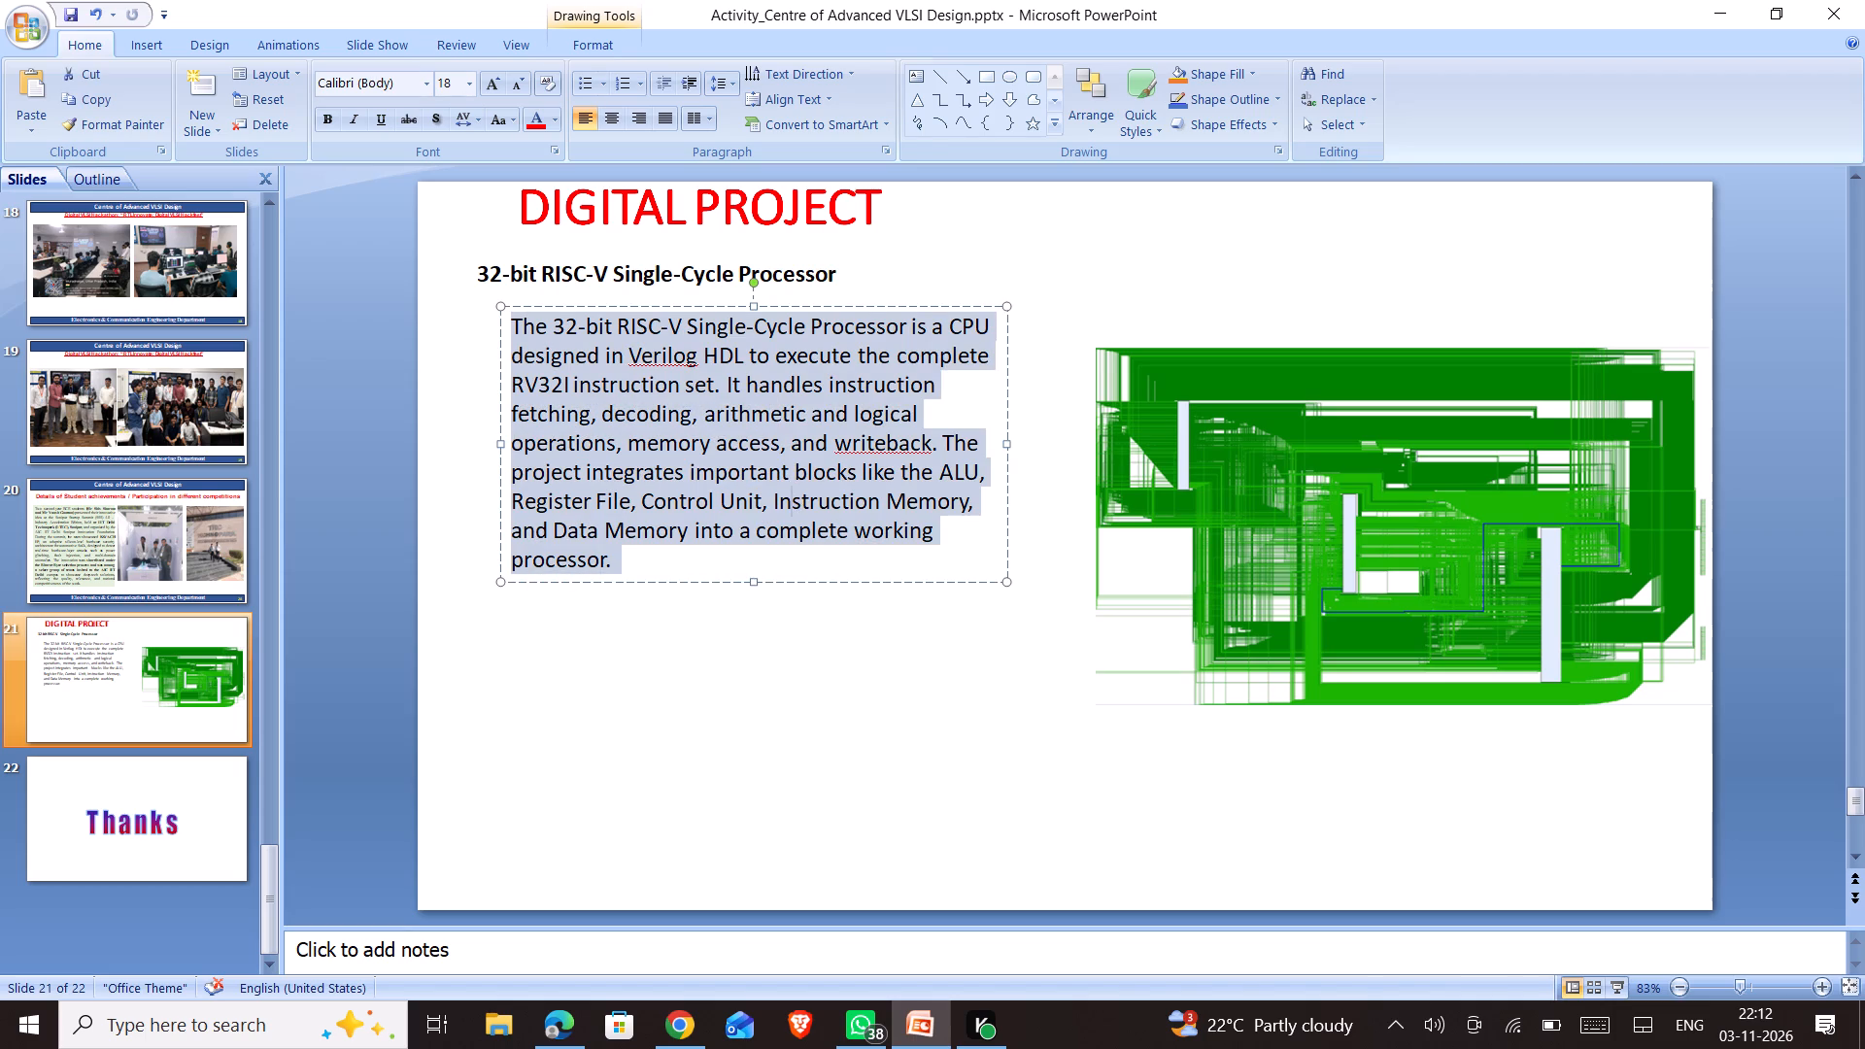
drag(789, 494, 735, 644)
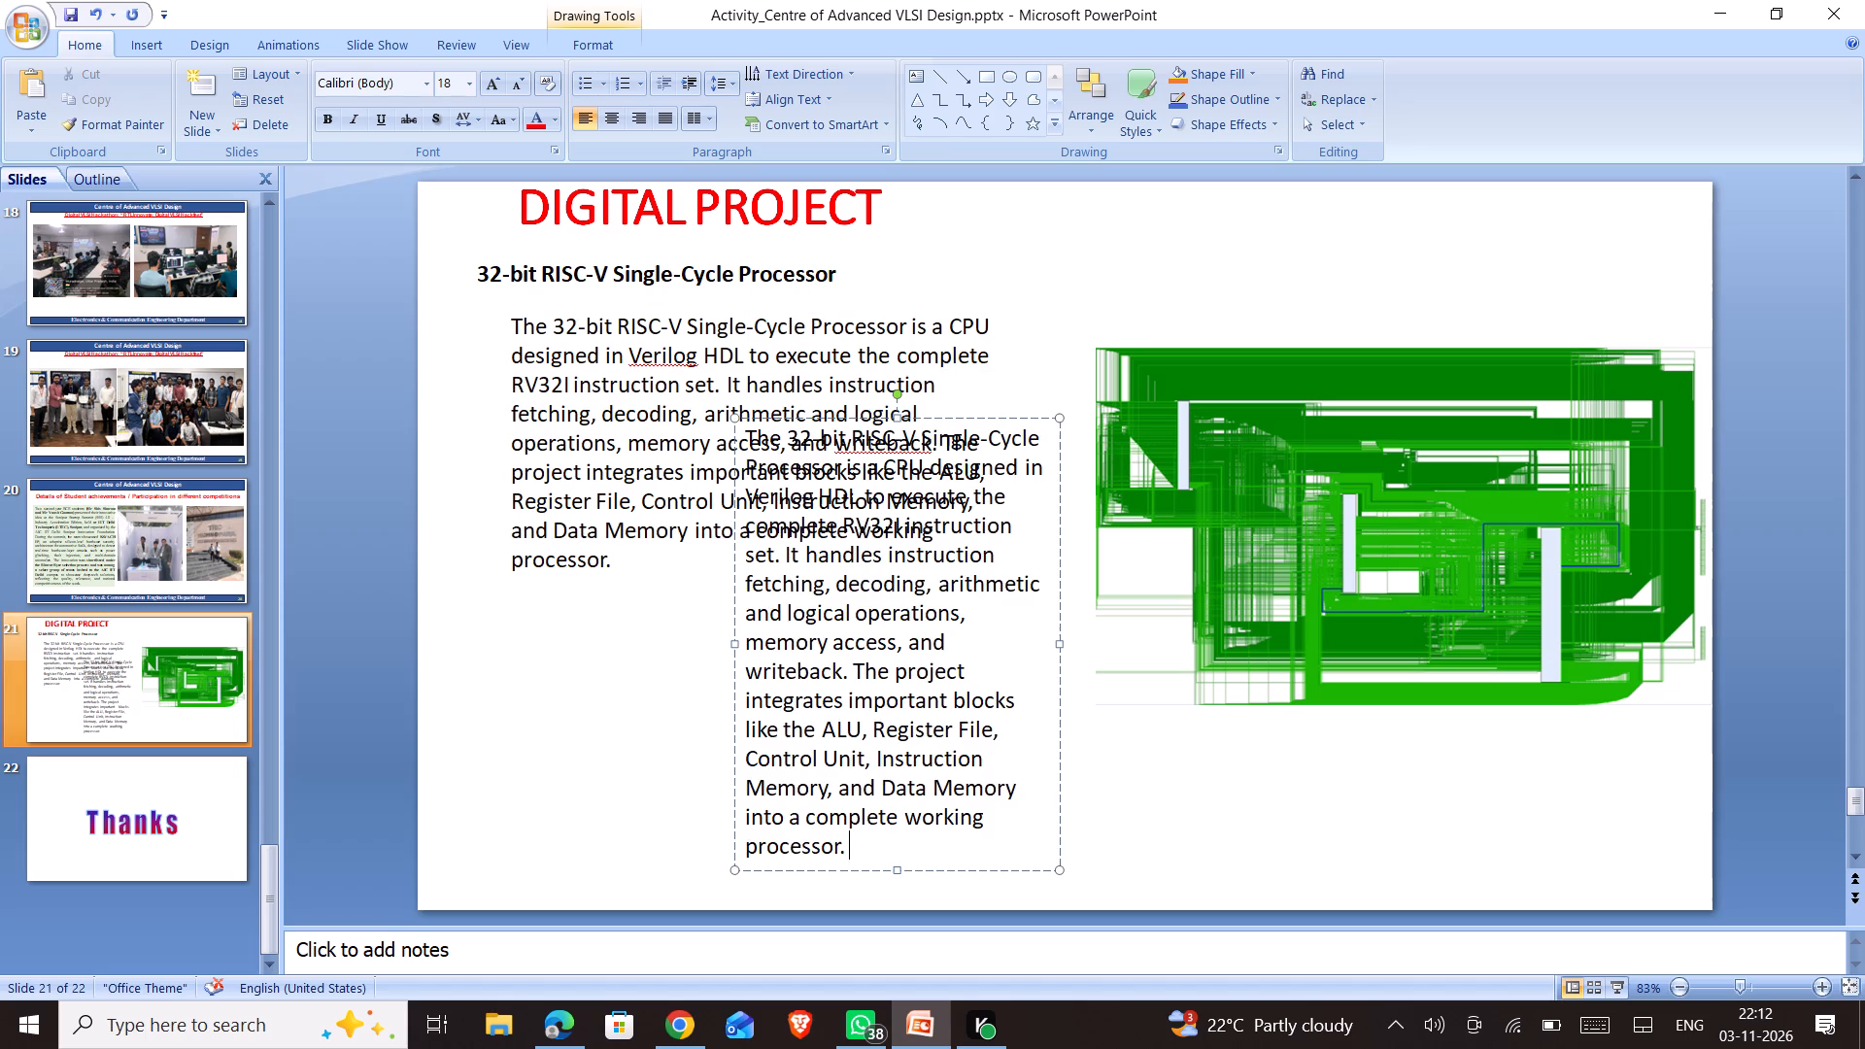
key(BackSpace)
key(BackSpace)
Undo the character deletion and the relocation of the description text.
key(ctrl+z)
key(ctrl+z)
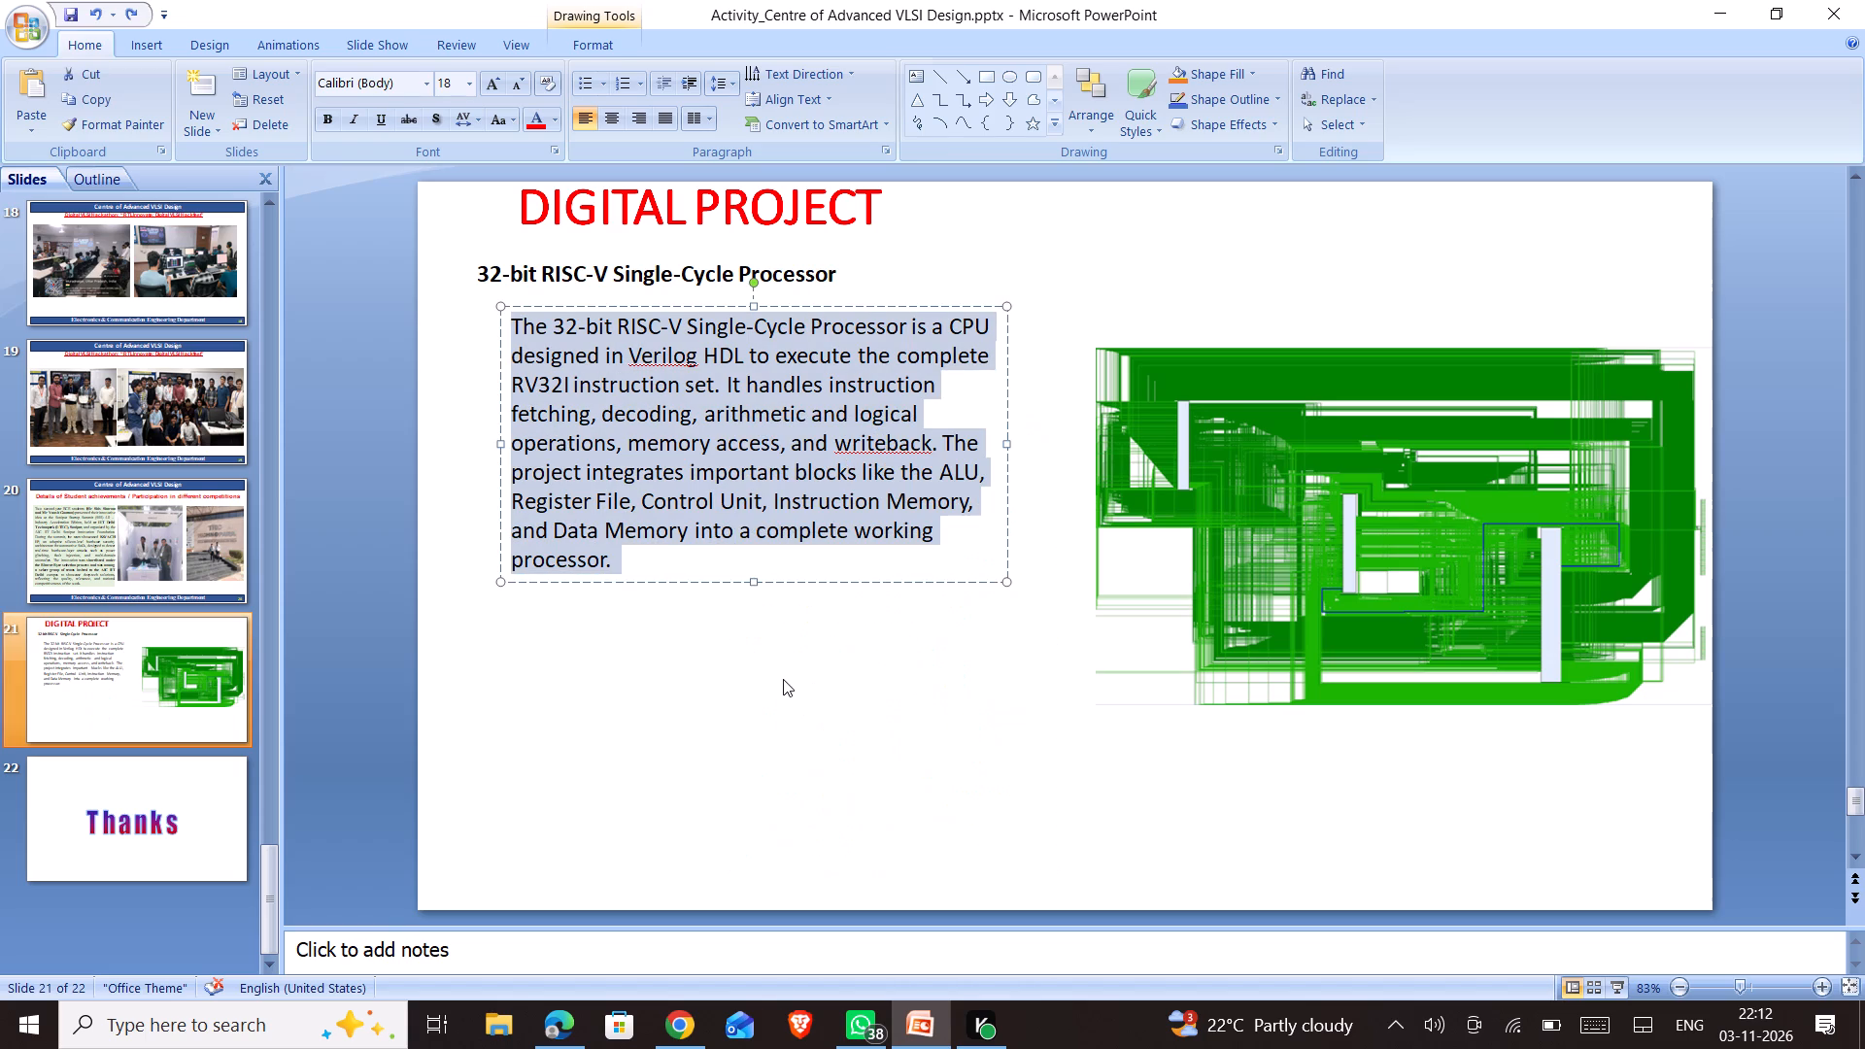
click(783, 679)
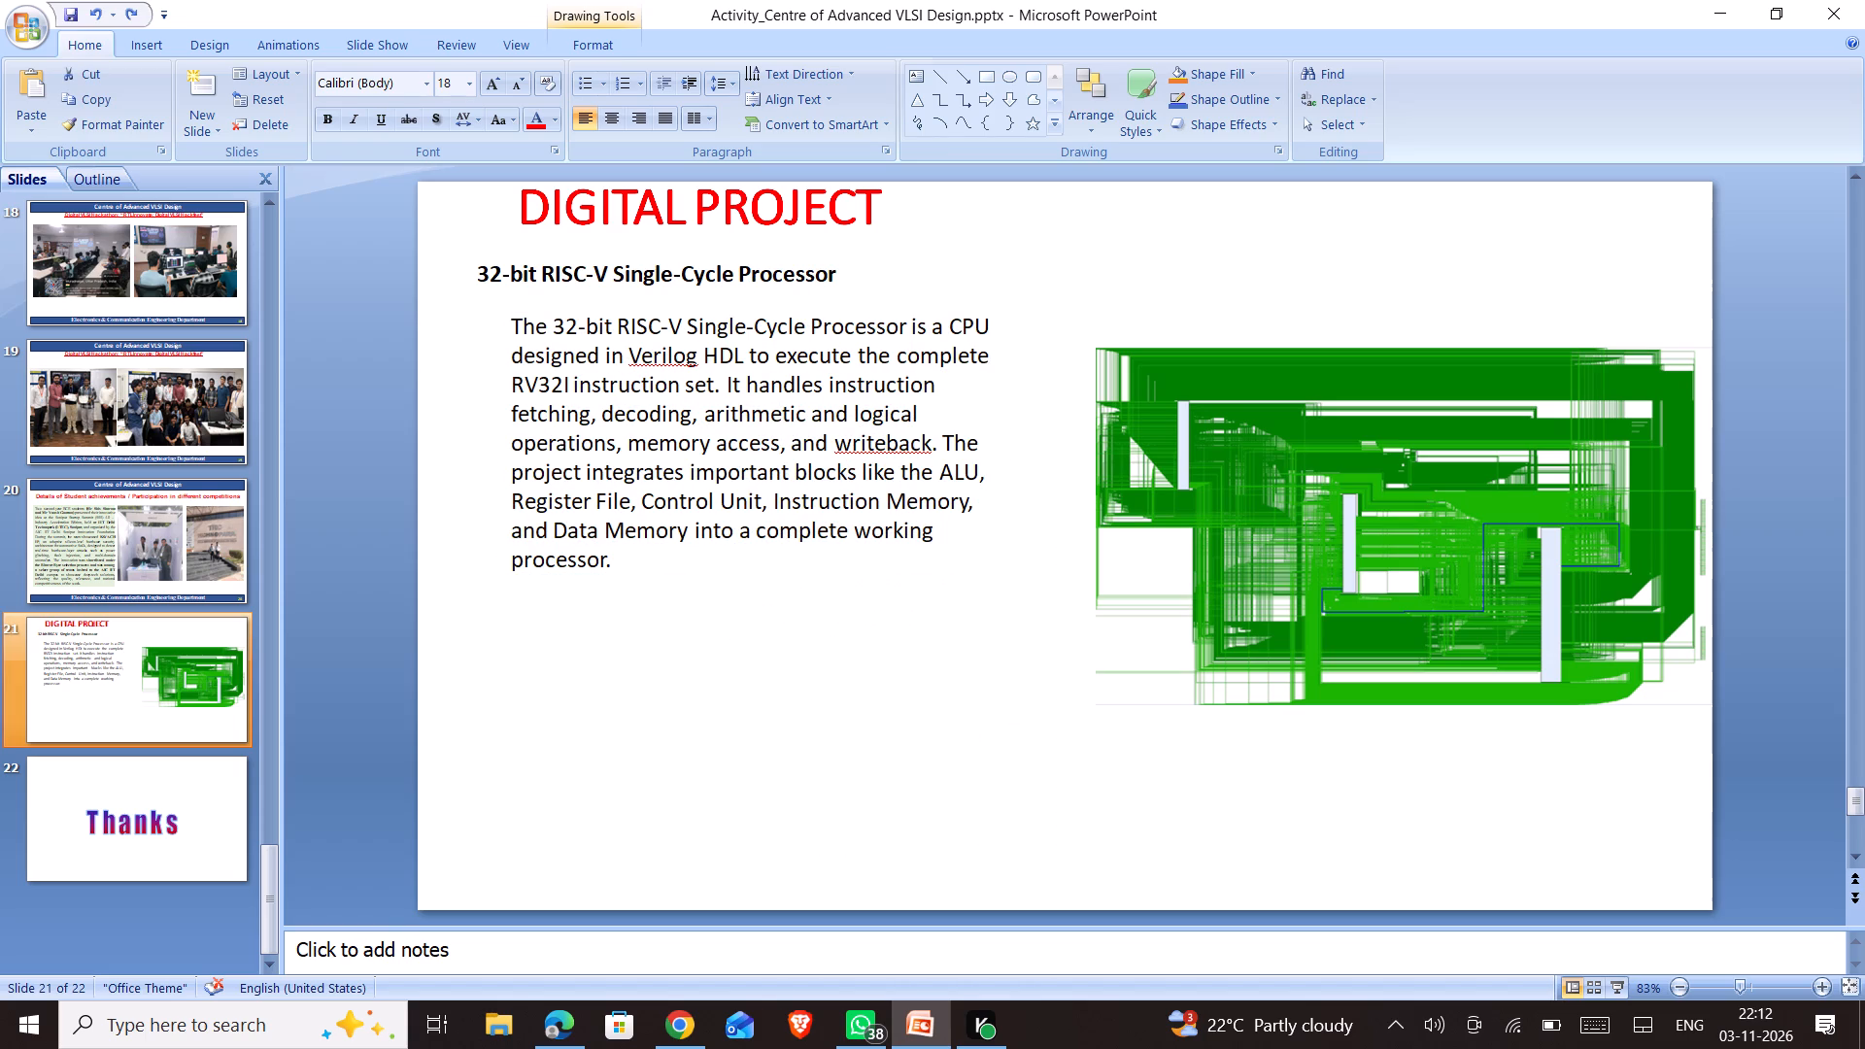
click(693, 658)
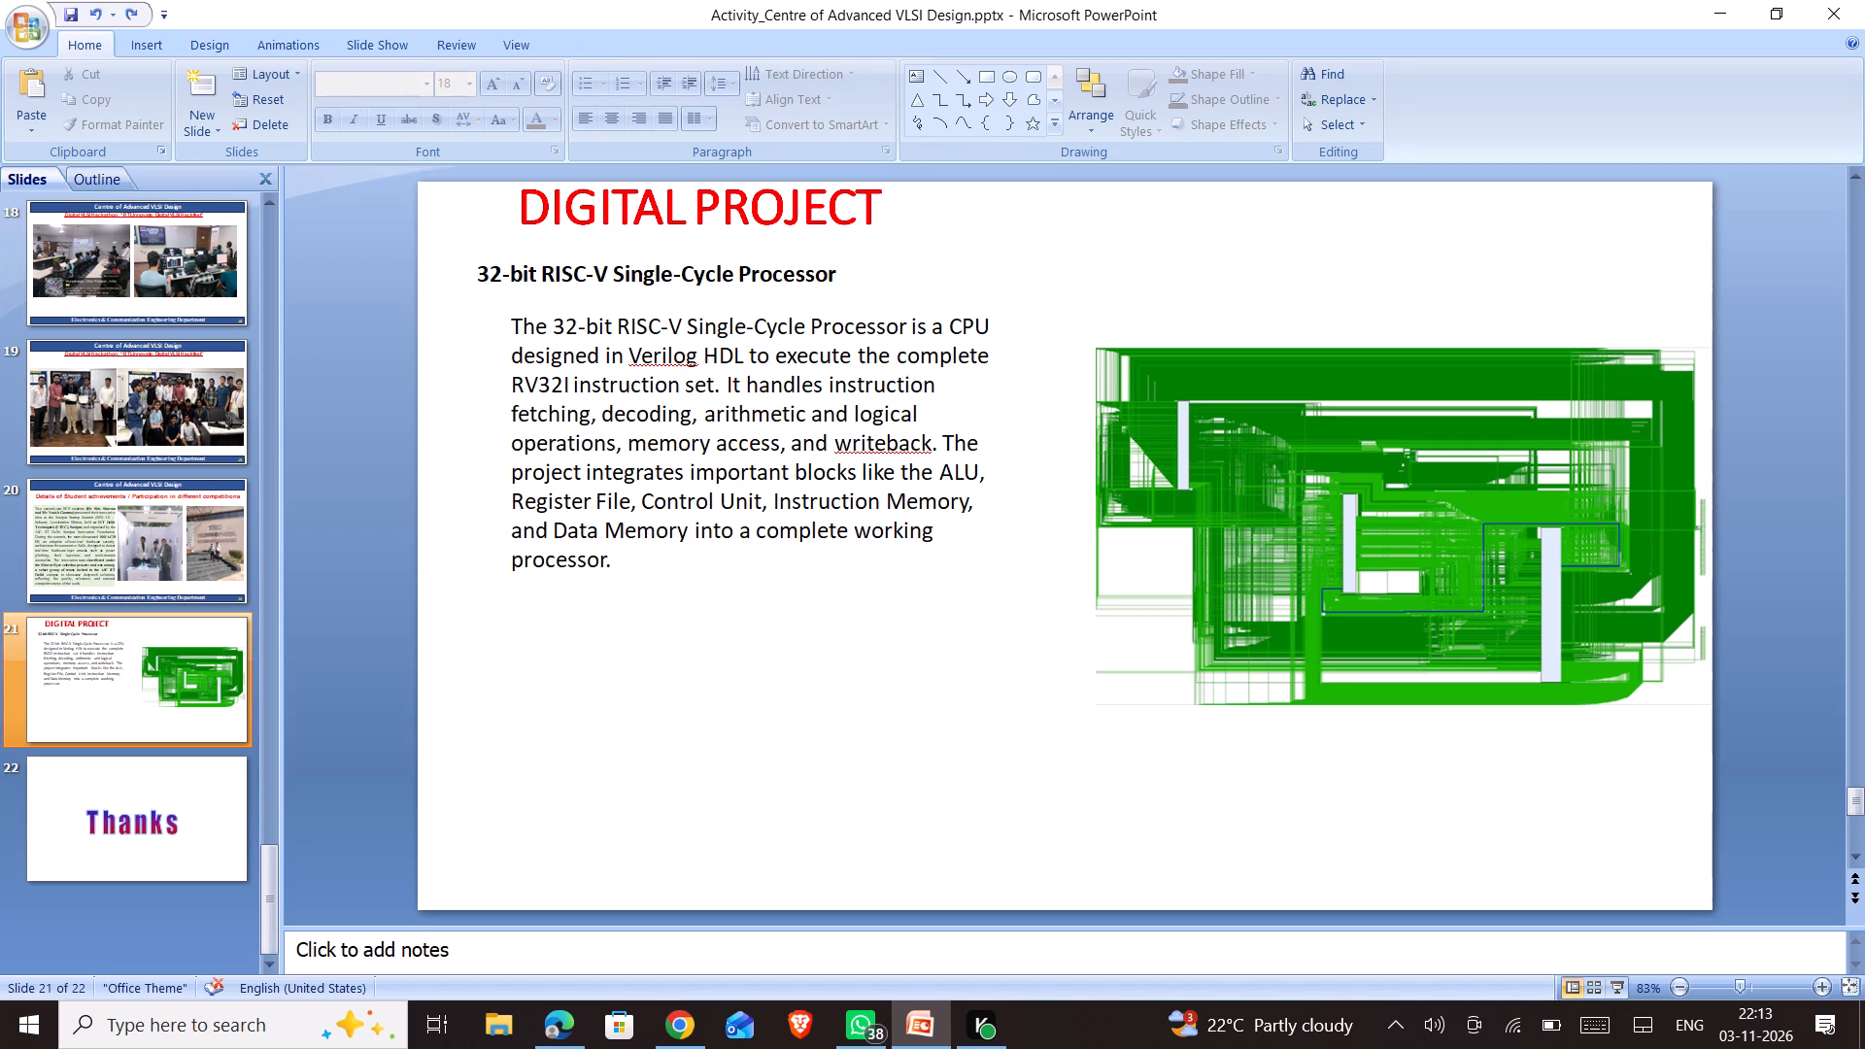
Set the font size of the whole description paragraph on the DIGITAL PROJECT slide to 24.
drag(512, 325, 599, 590)
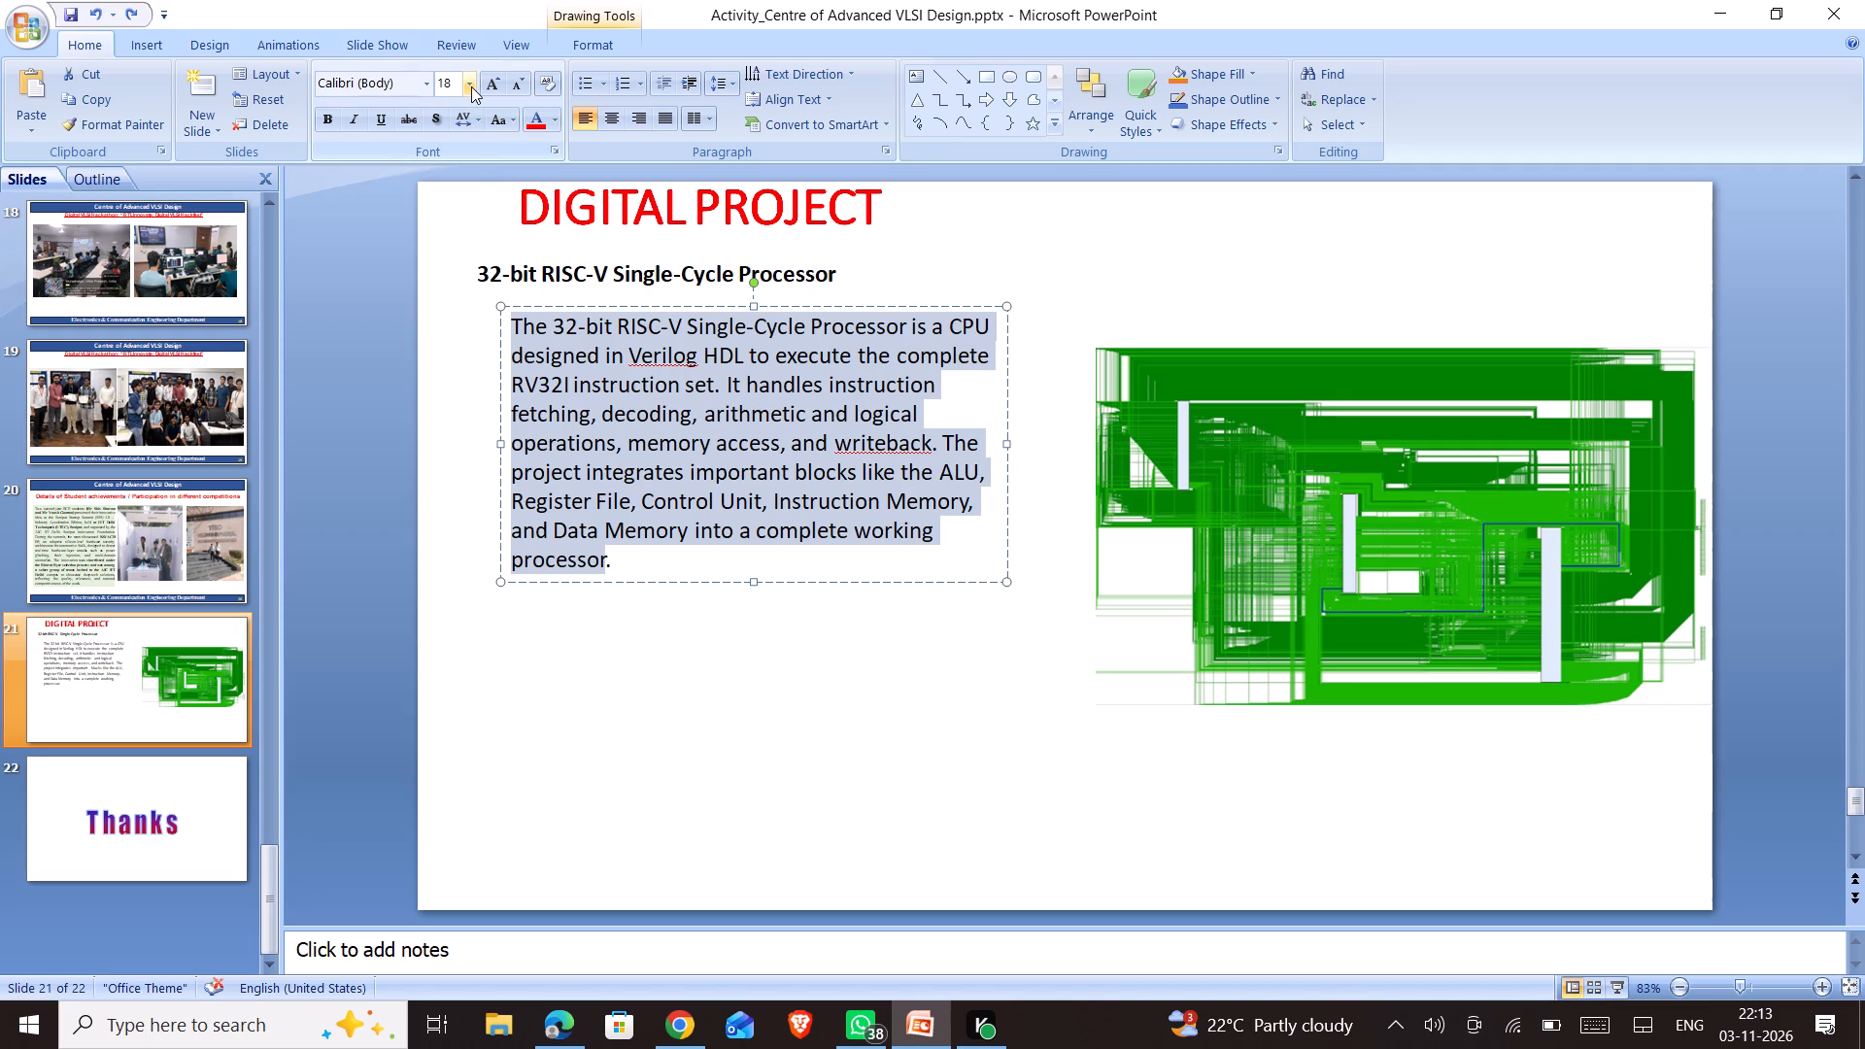
click(471, 86)
click(471, 86)
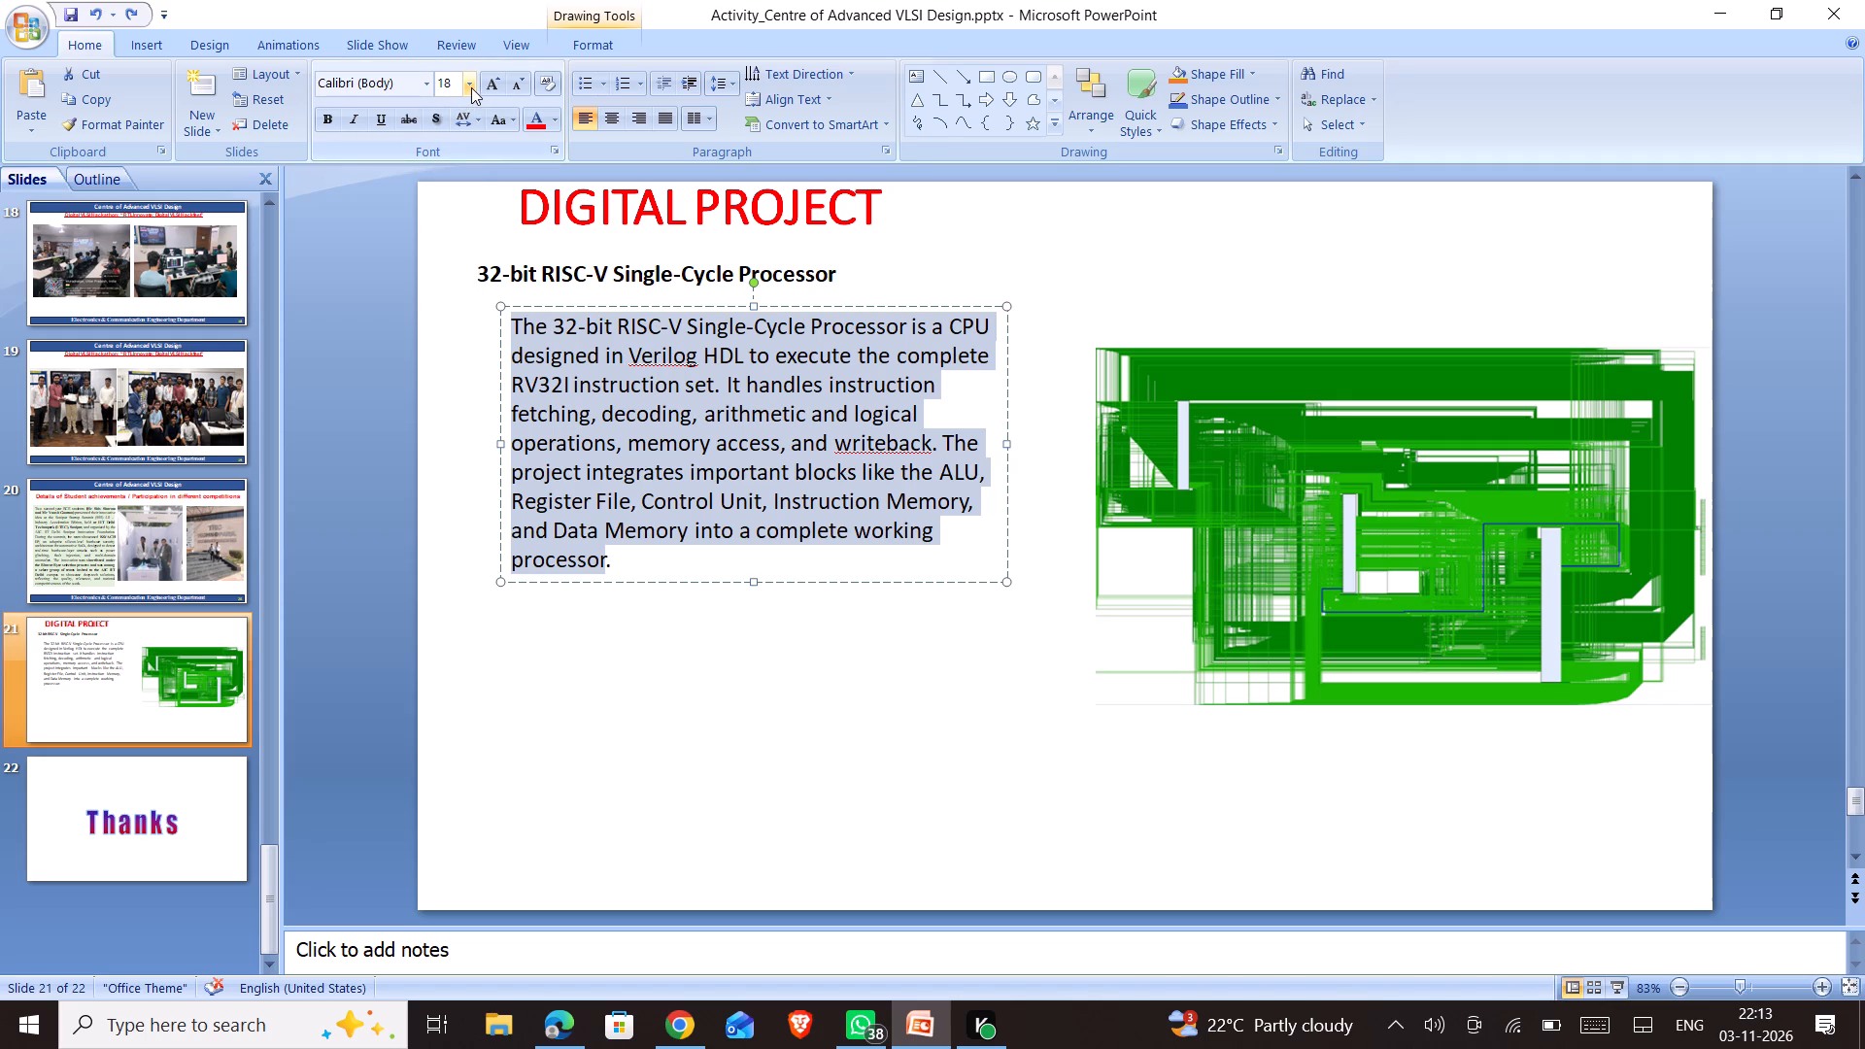
click(471, 87)
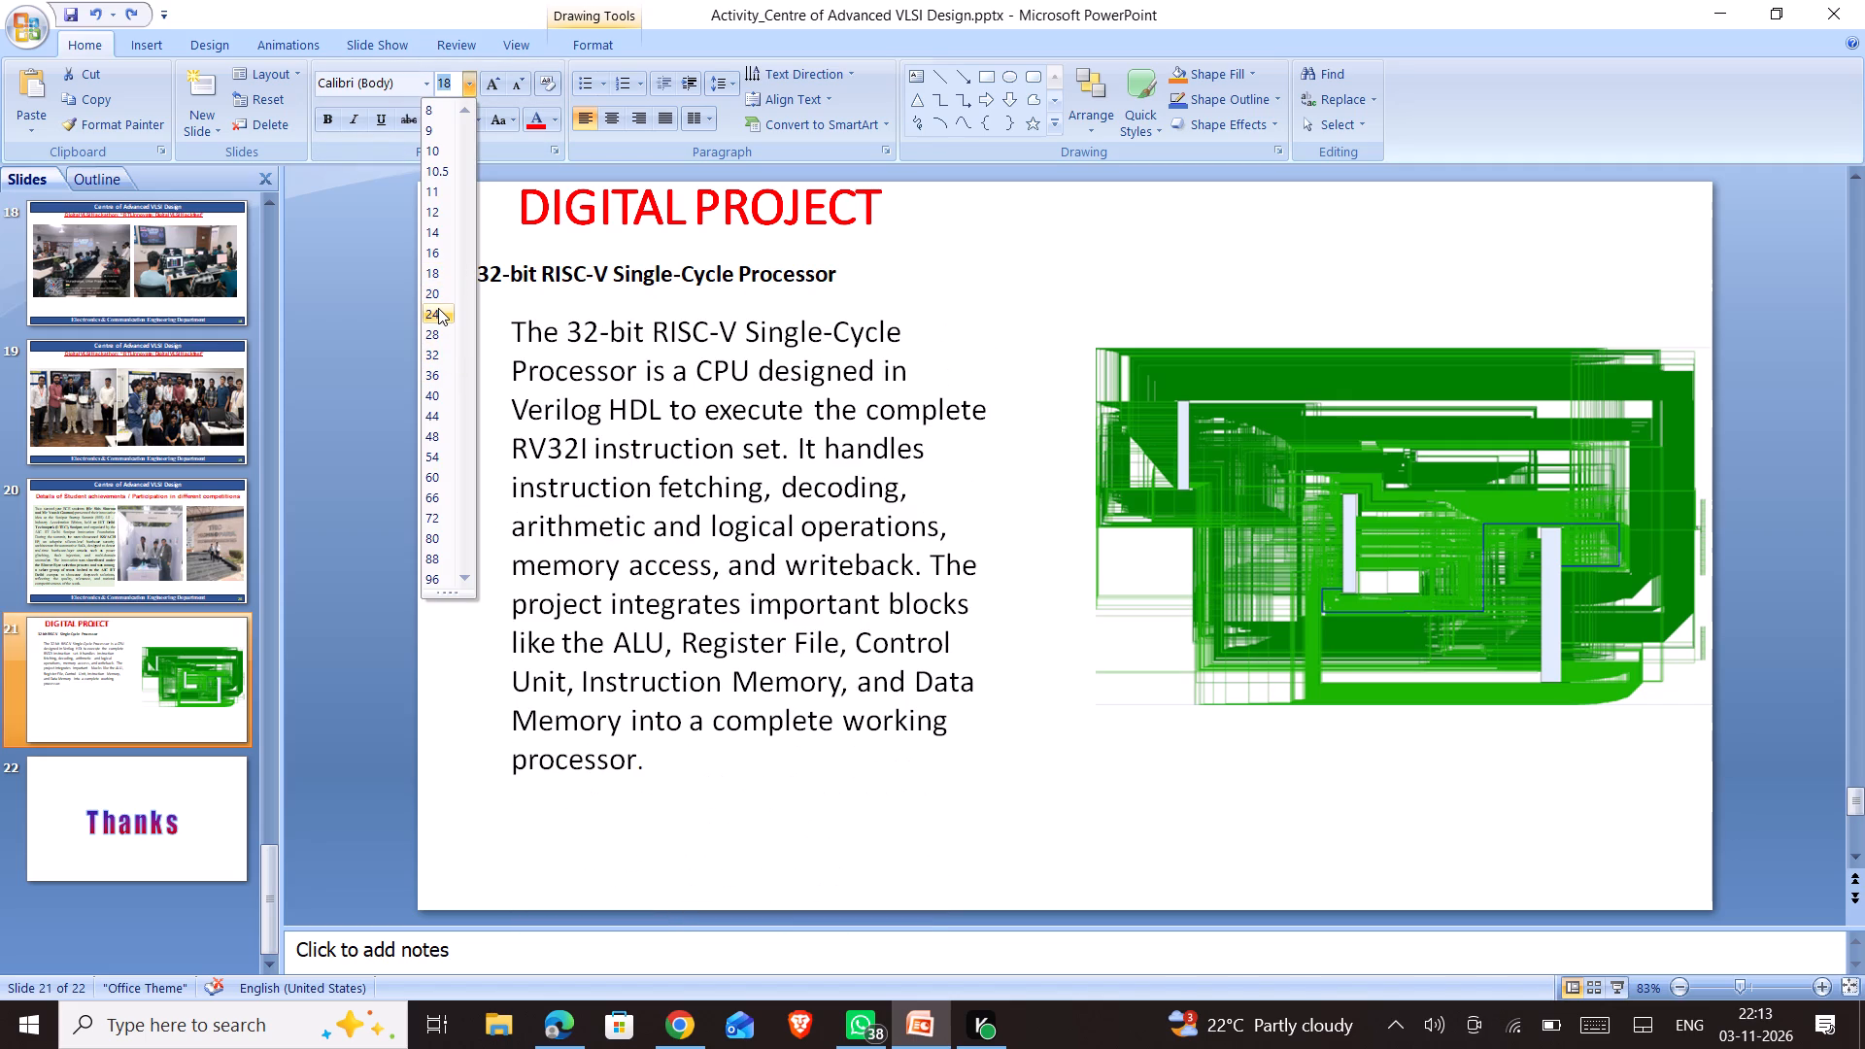
click(438, 308)
click(1132, 837)
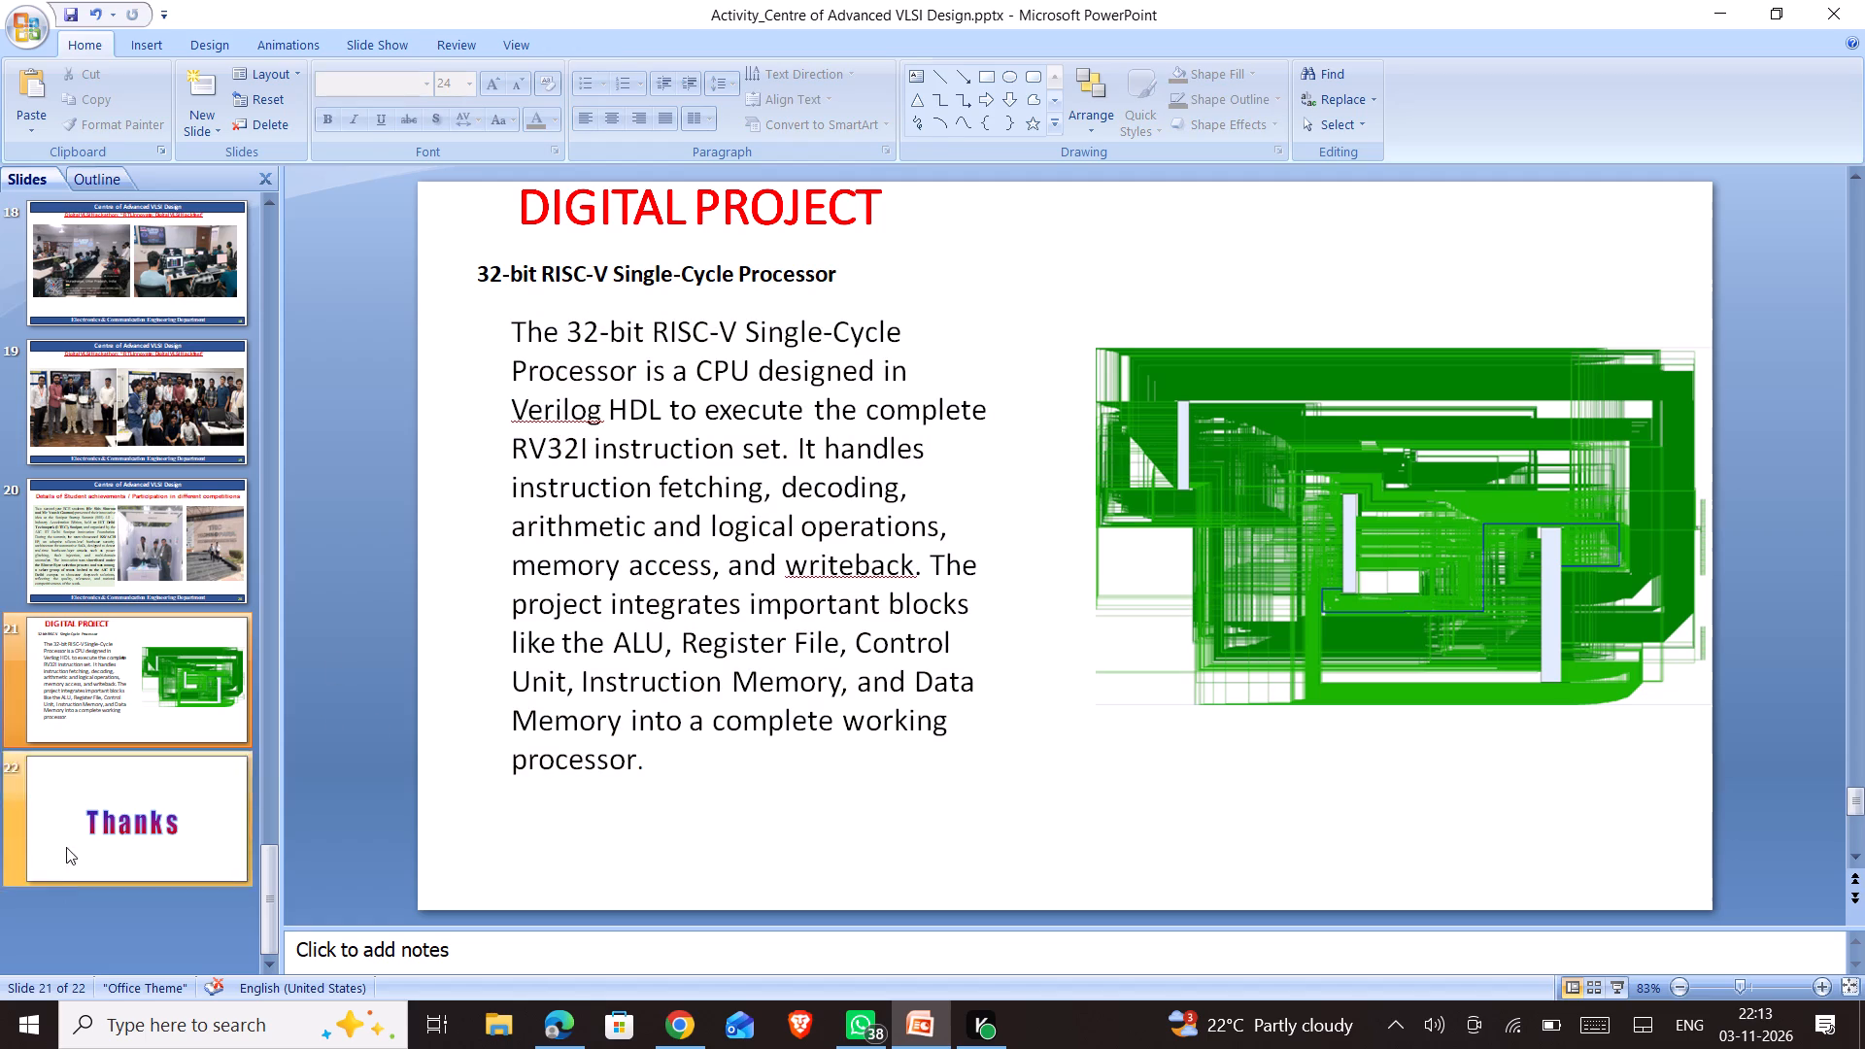
Insert a new title-and-content slide between the DIGITAL PROJECT slide and the Thanks slide.
click(205, 99)
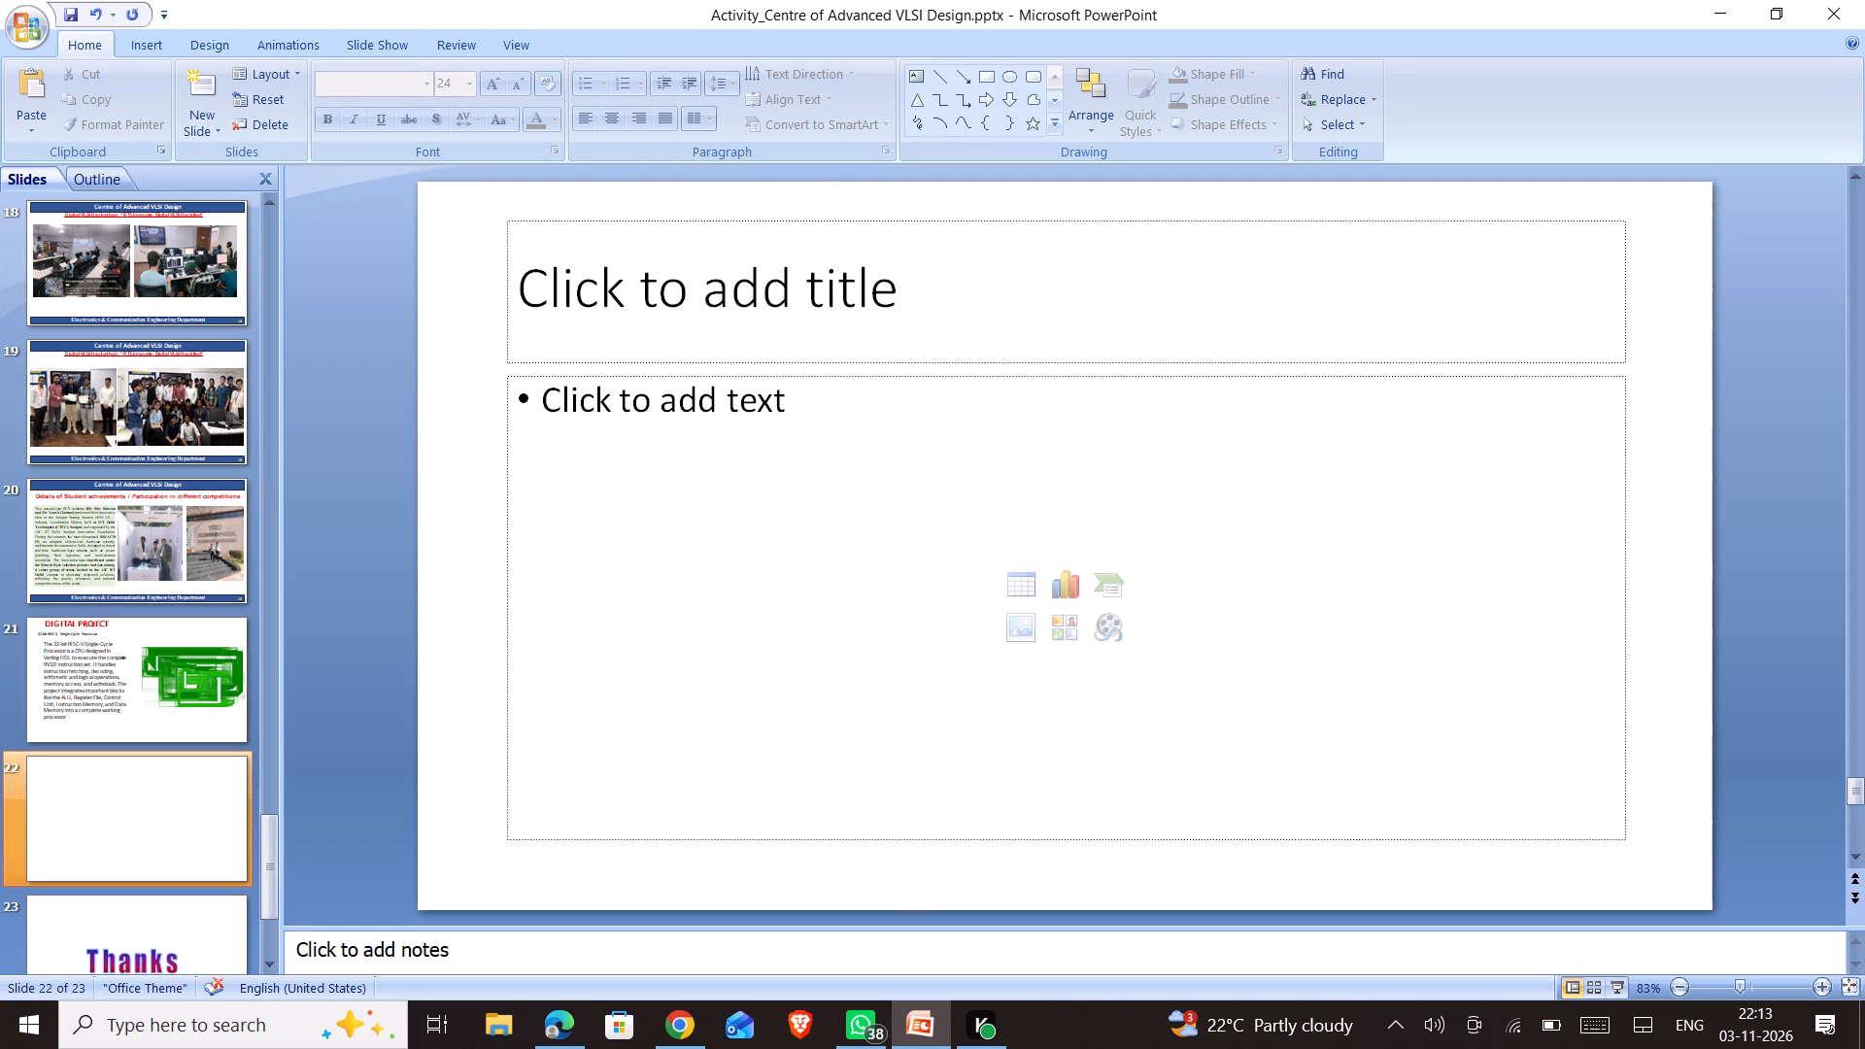
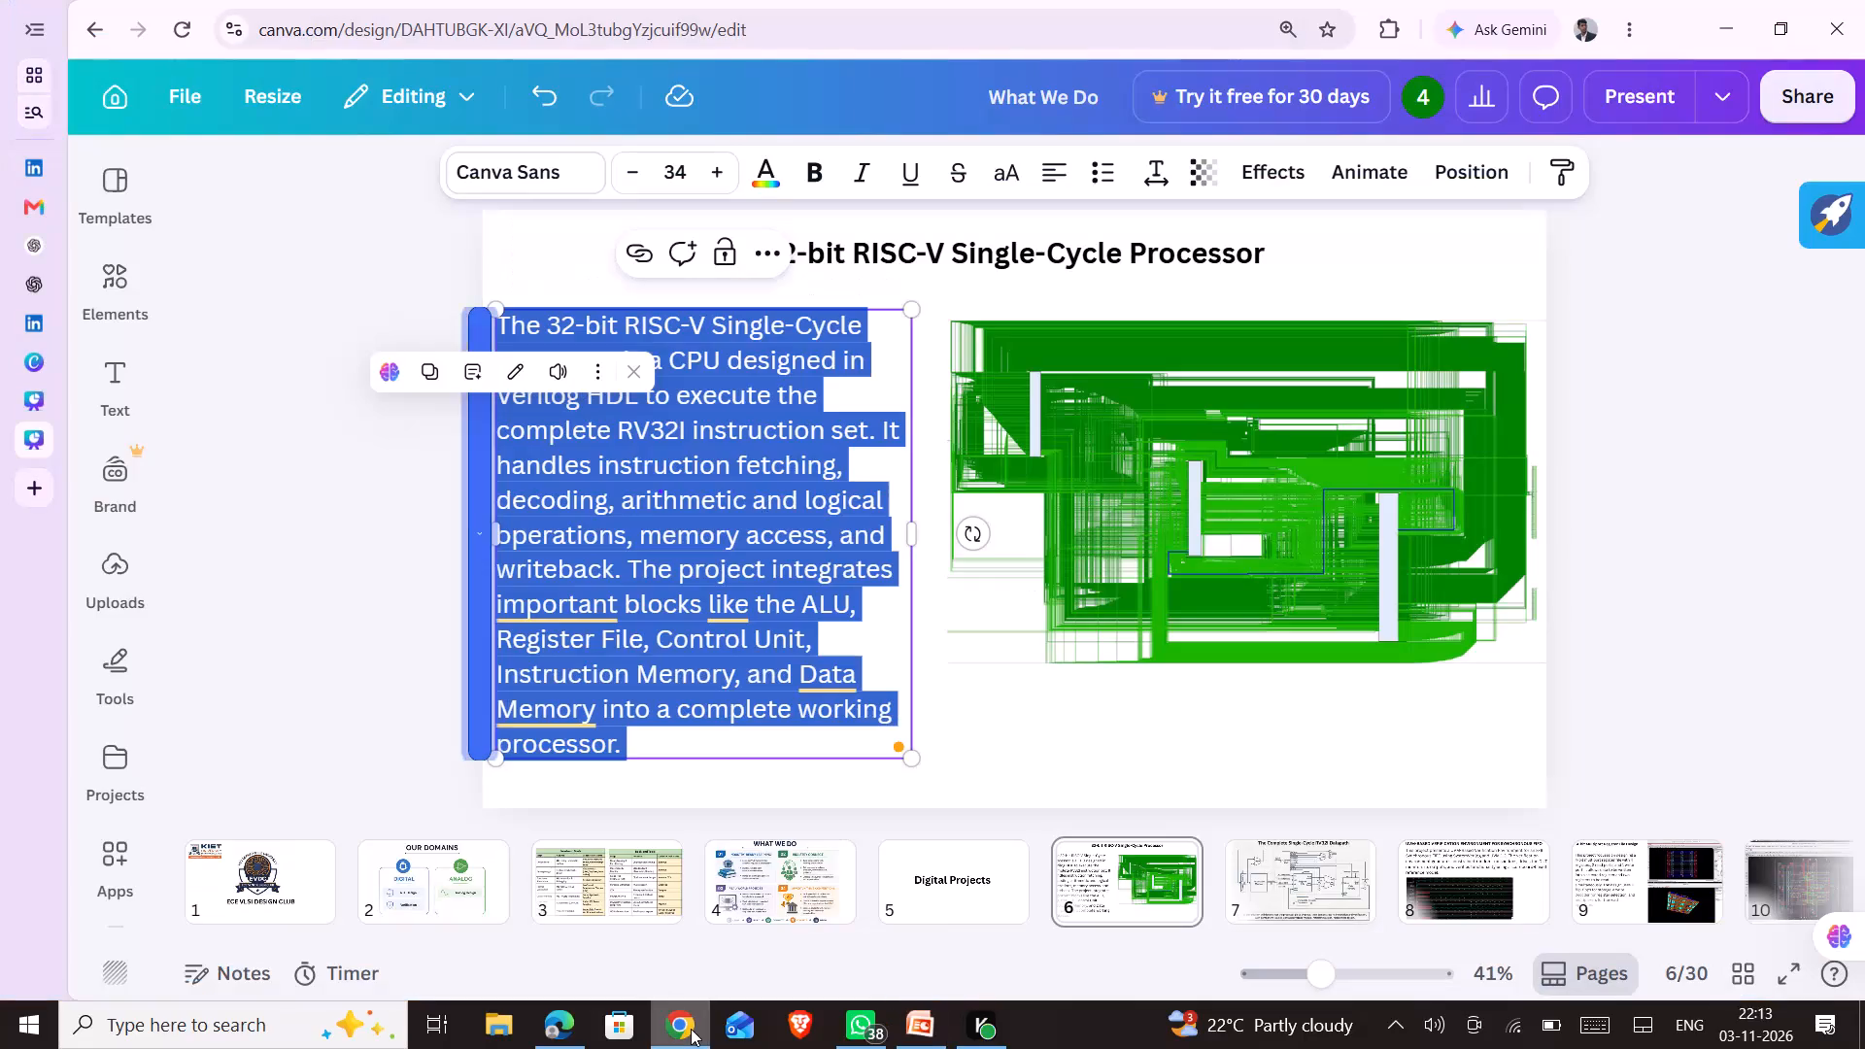
Copy the heading UVM-BASED VERIFICATION ENVIRONMENT FOR SYNCHRONOUS FIFO from page 8 of the Canva design into the new PowerPoint slide's title.
click(1272, 902)
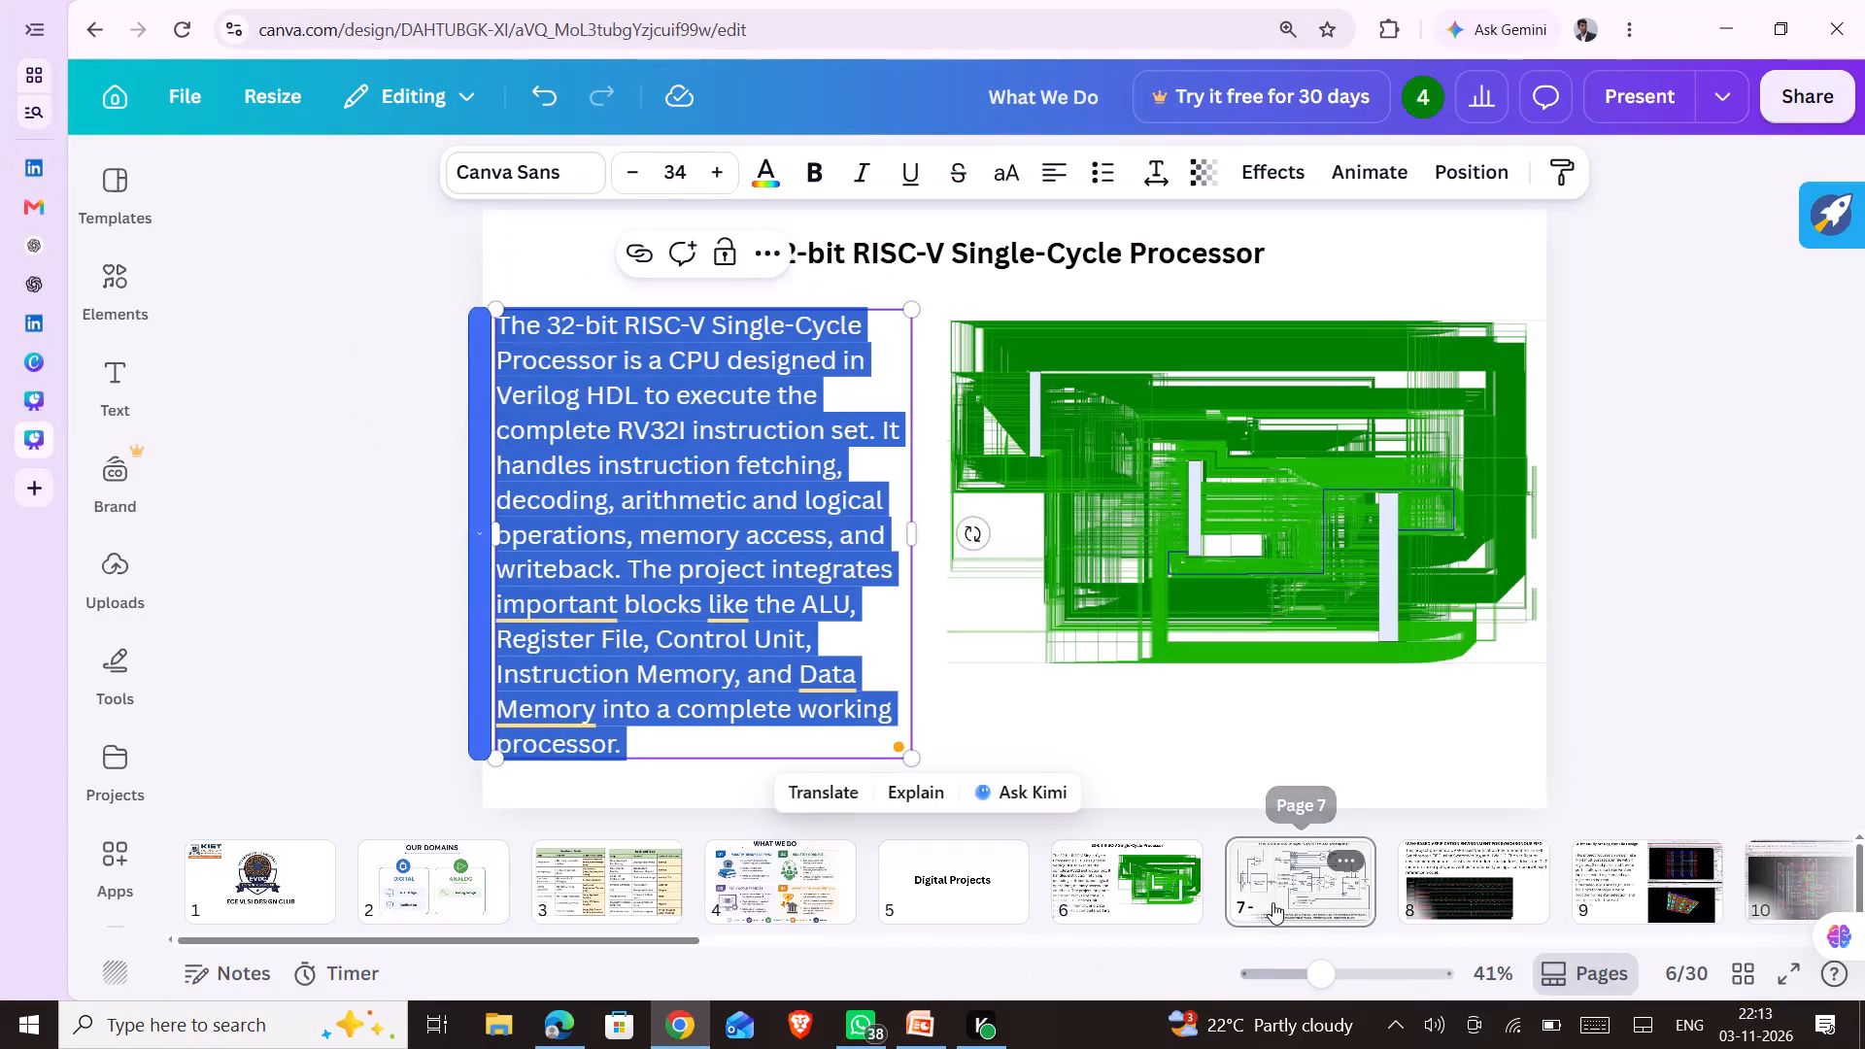
click(1481, 893)
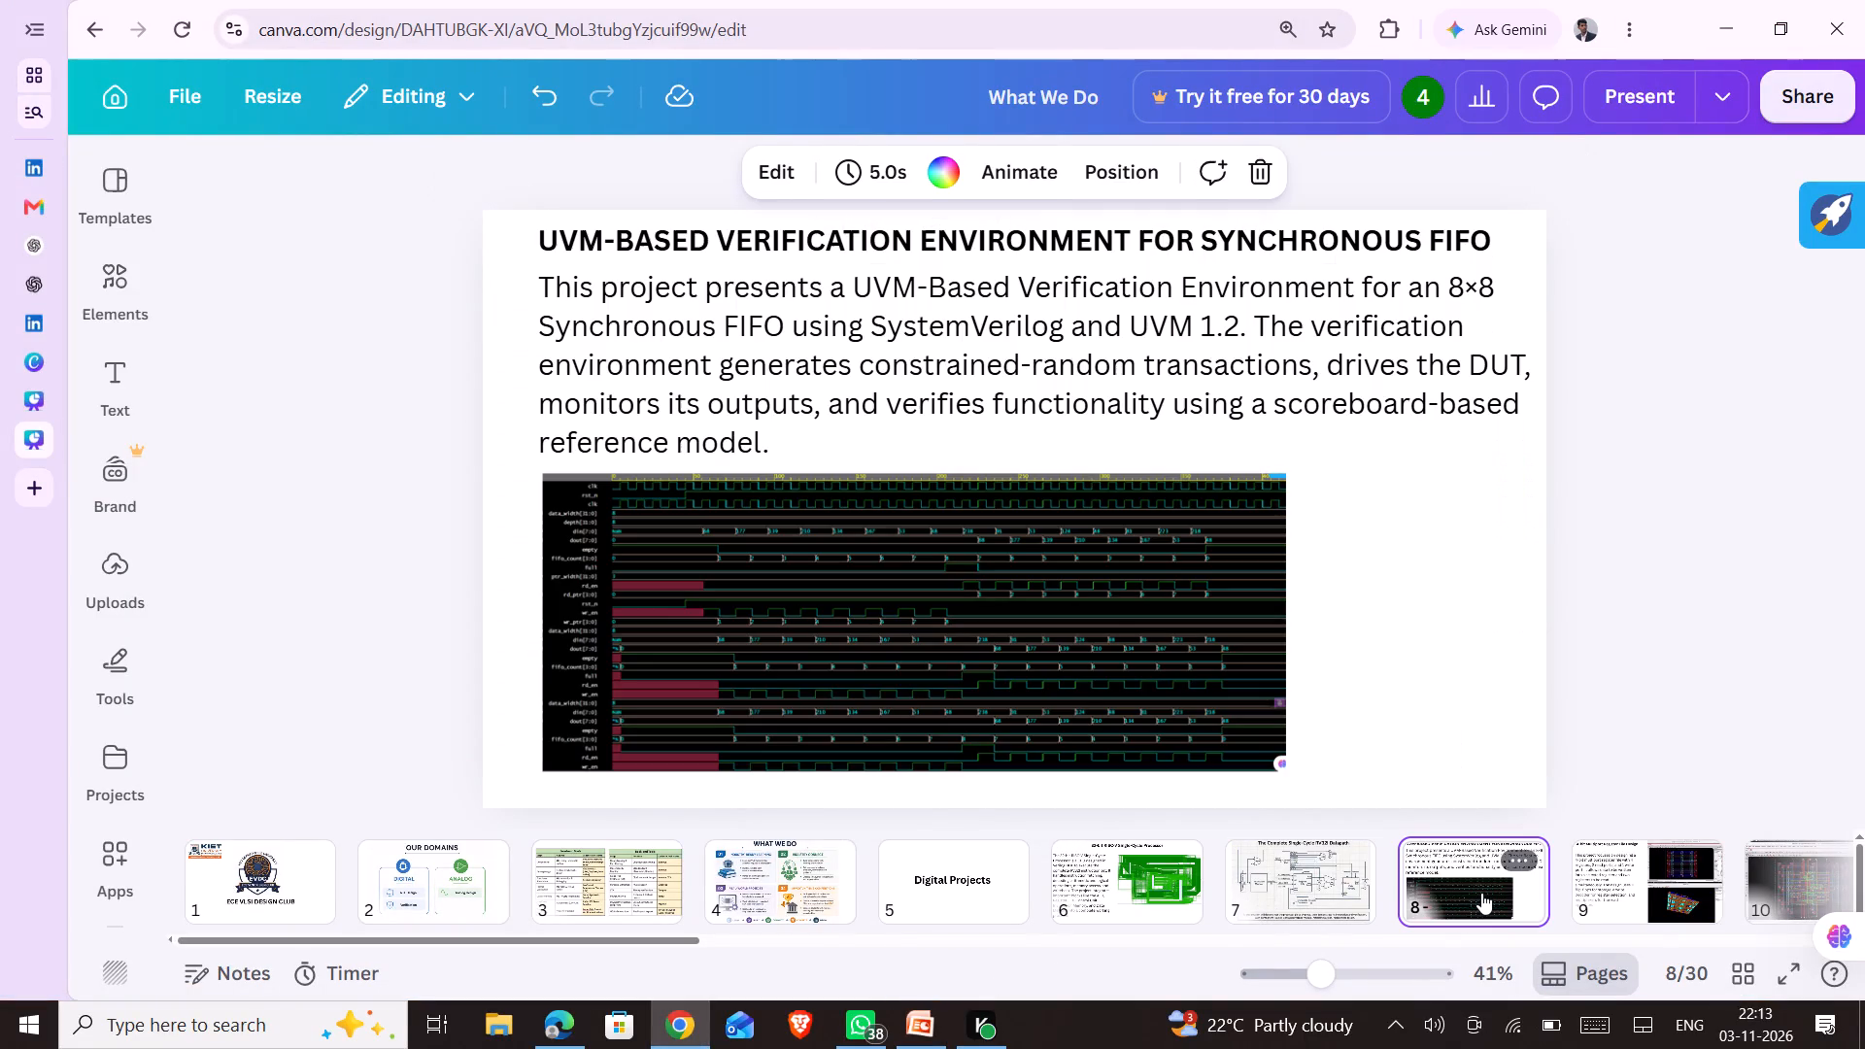
click(1039, 647)
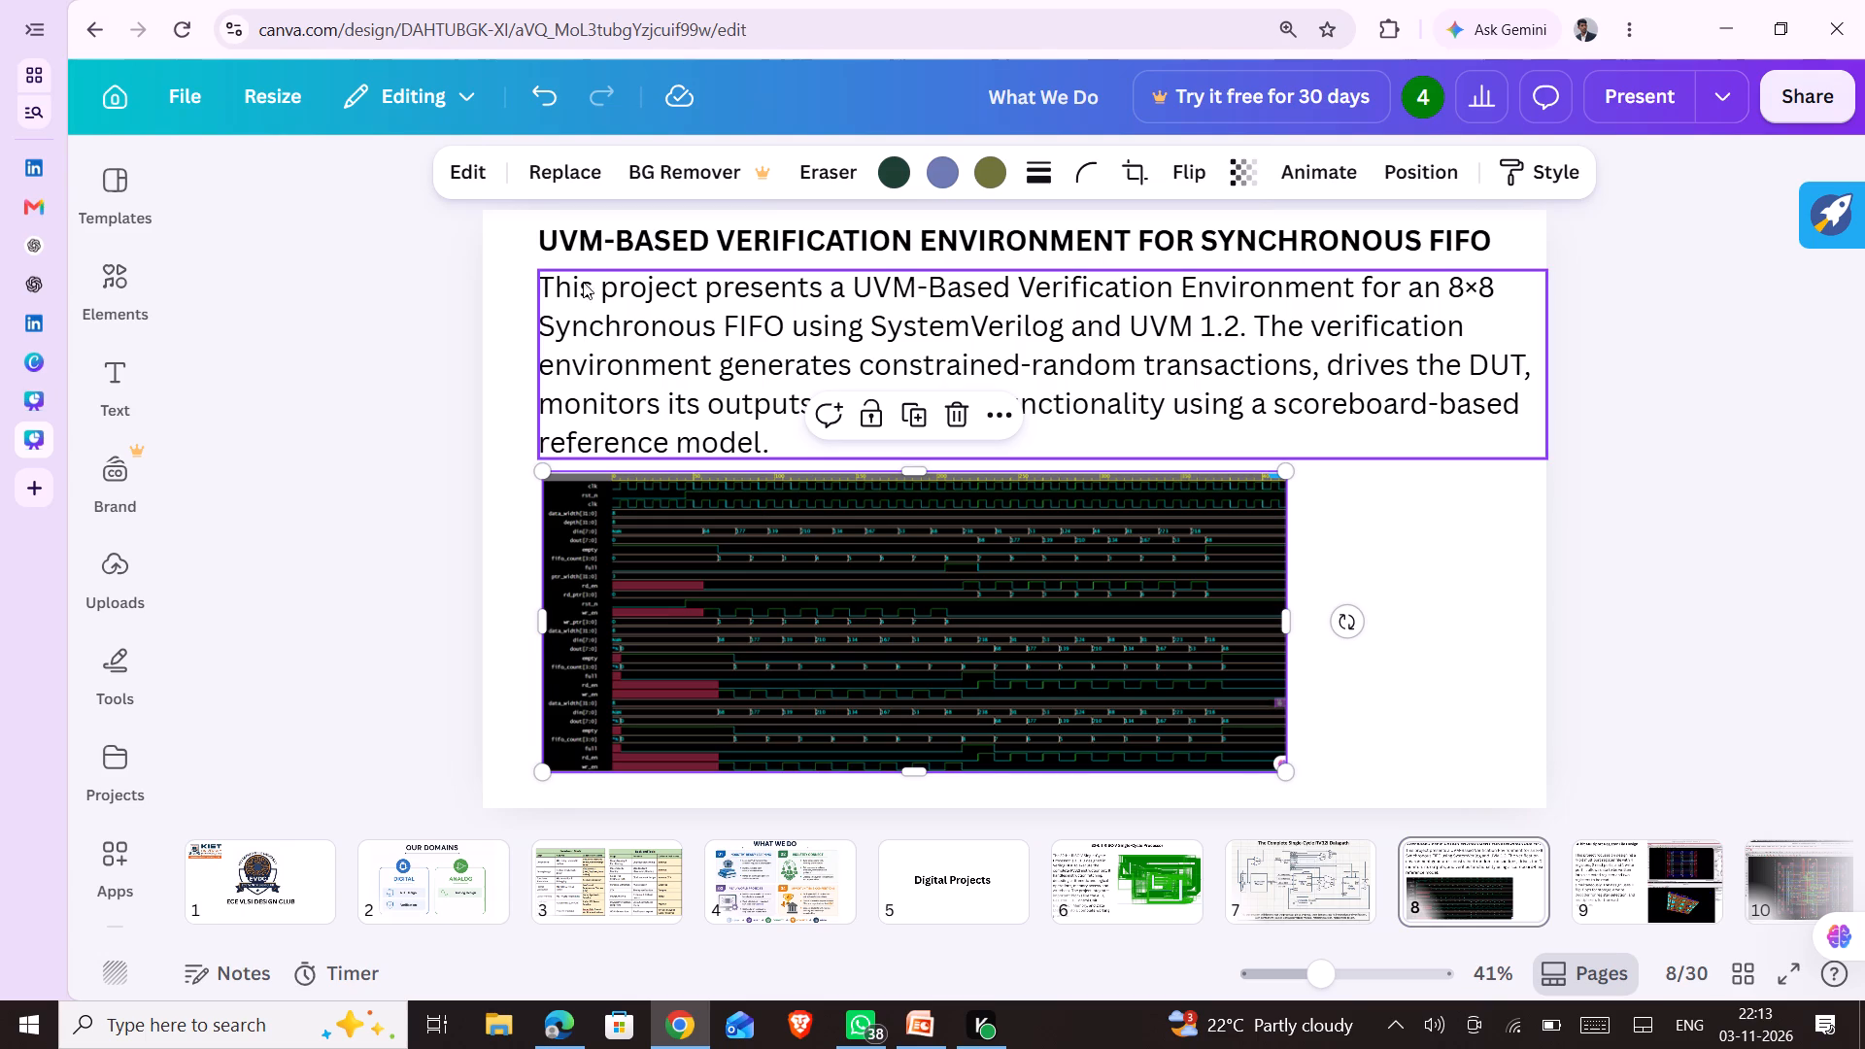
double_click(600, 247)
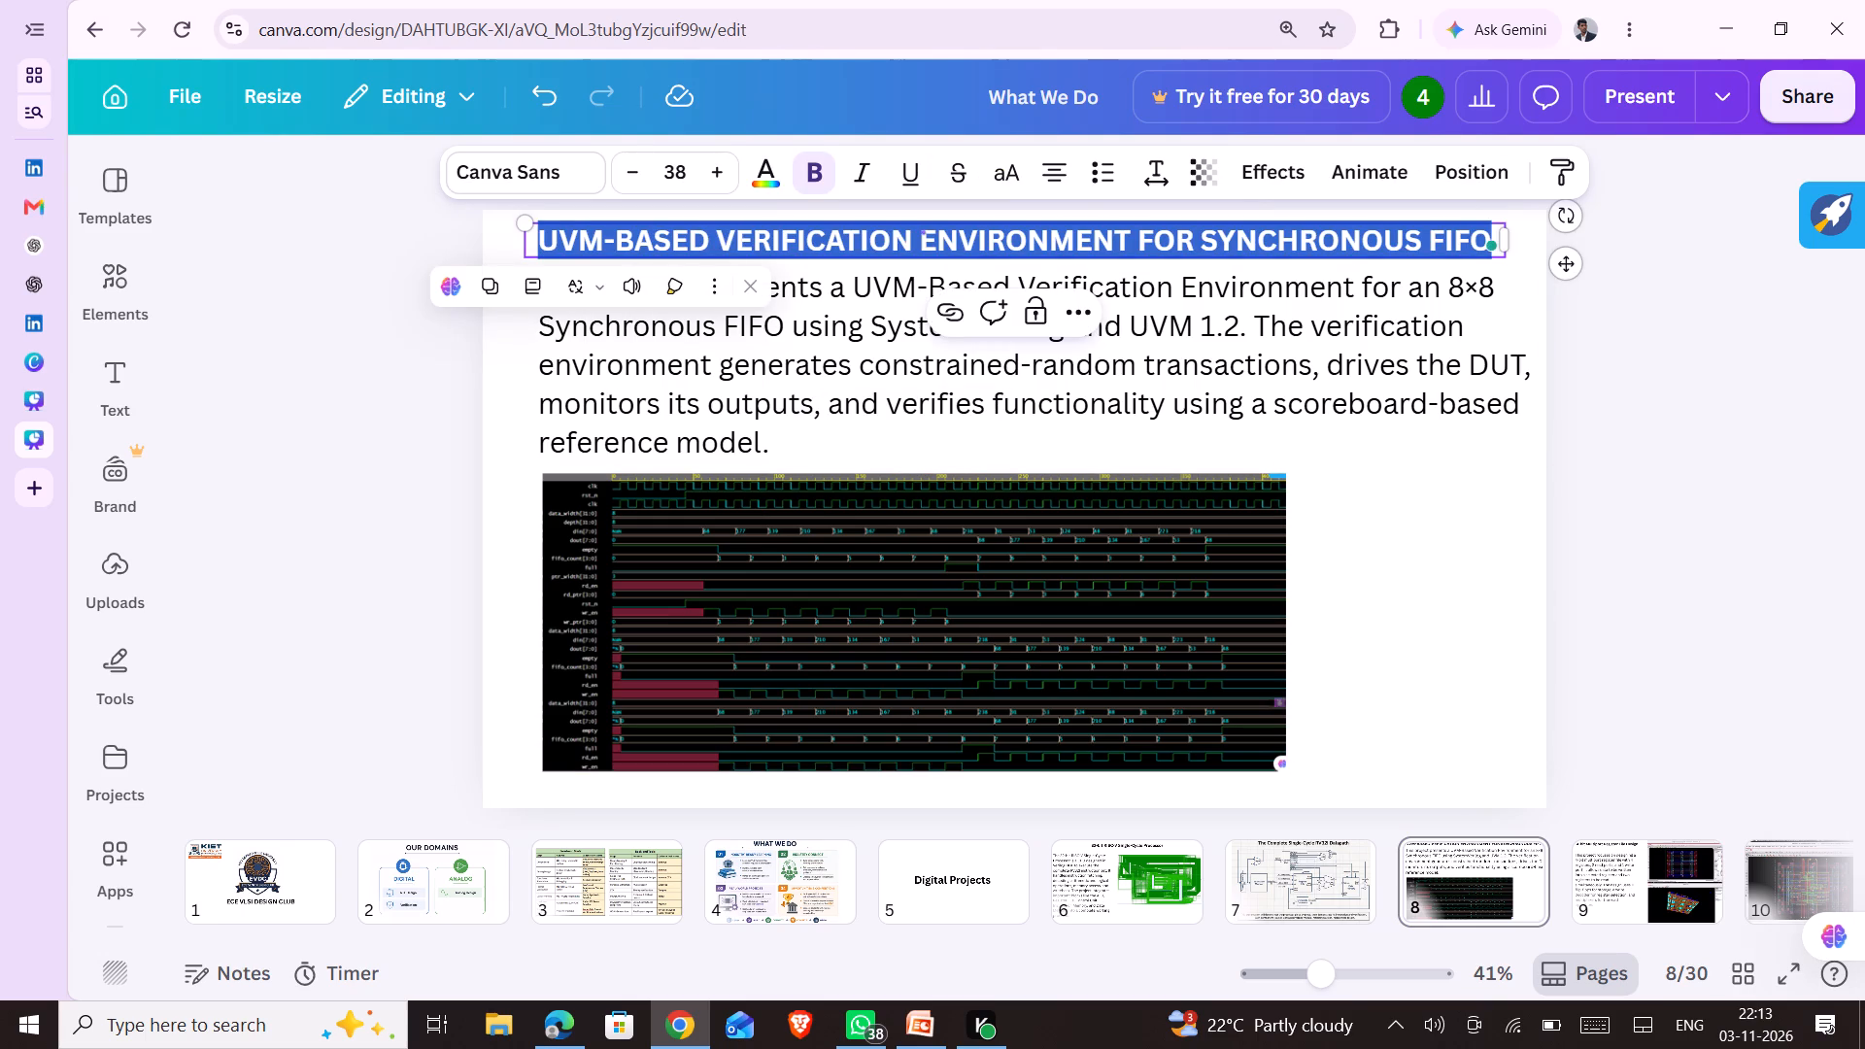
key(ctrl+c)
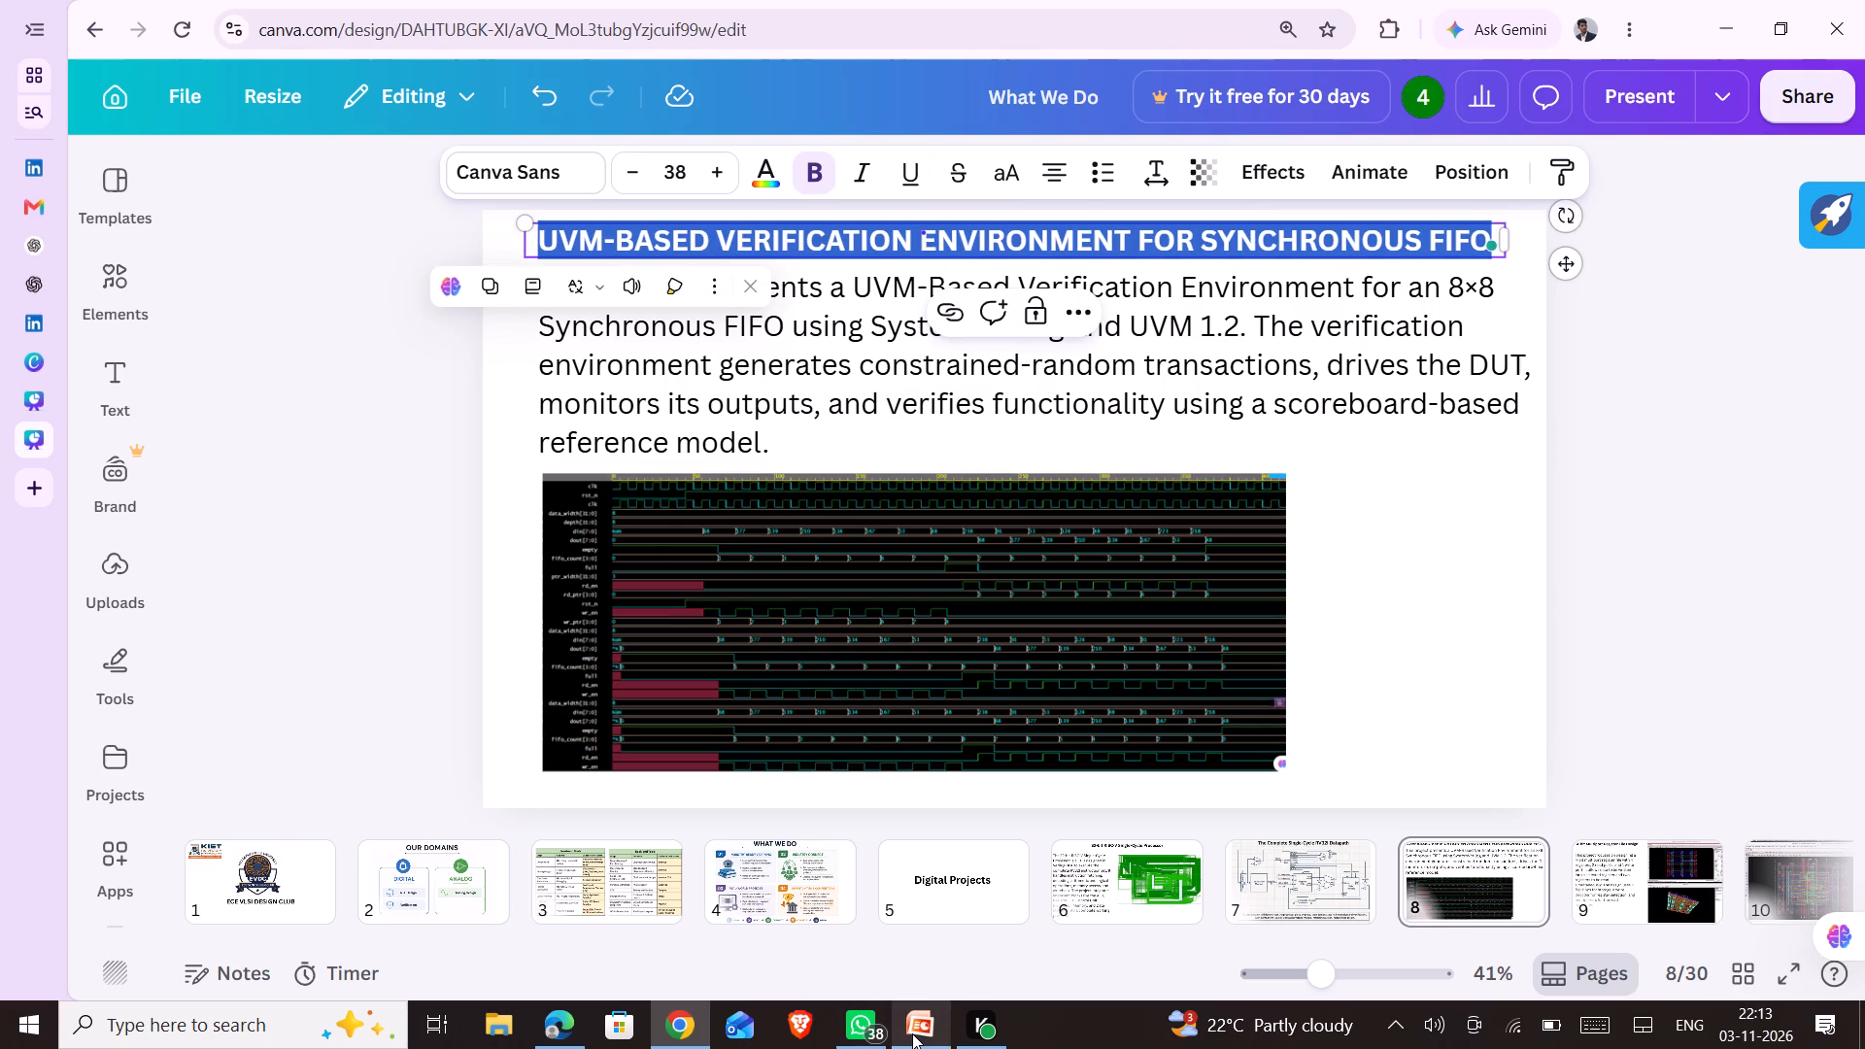
click(916, 952)
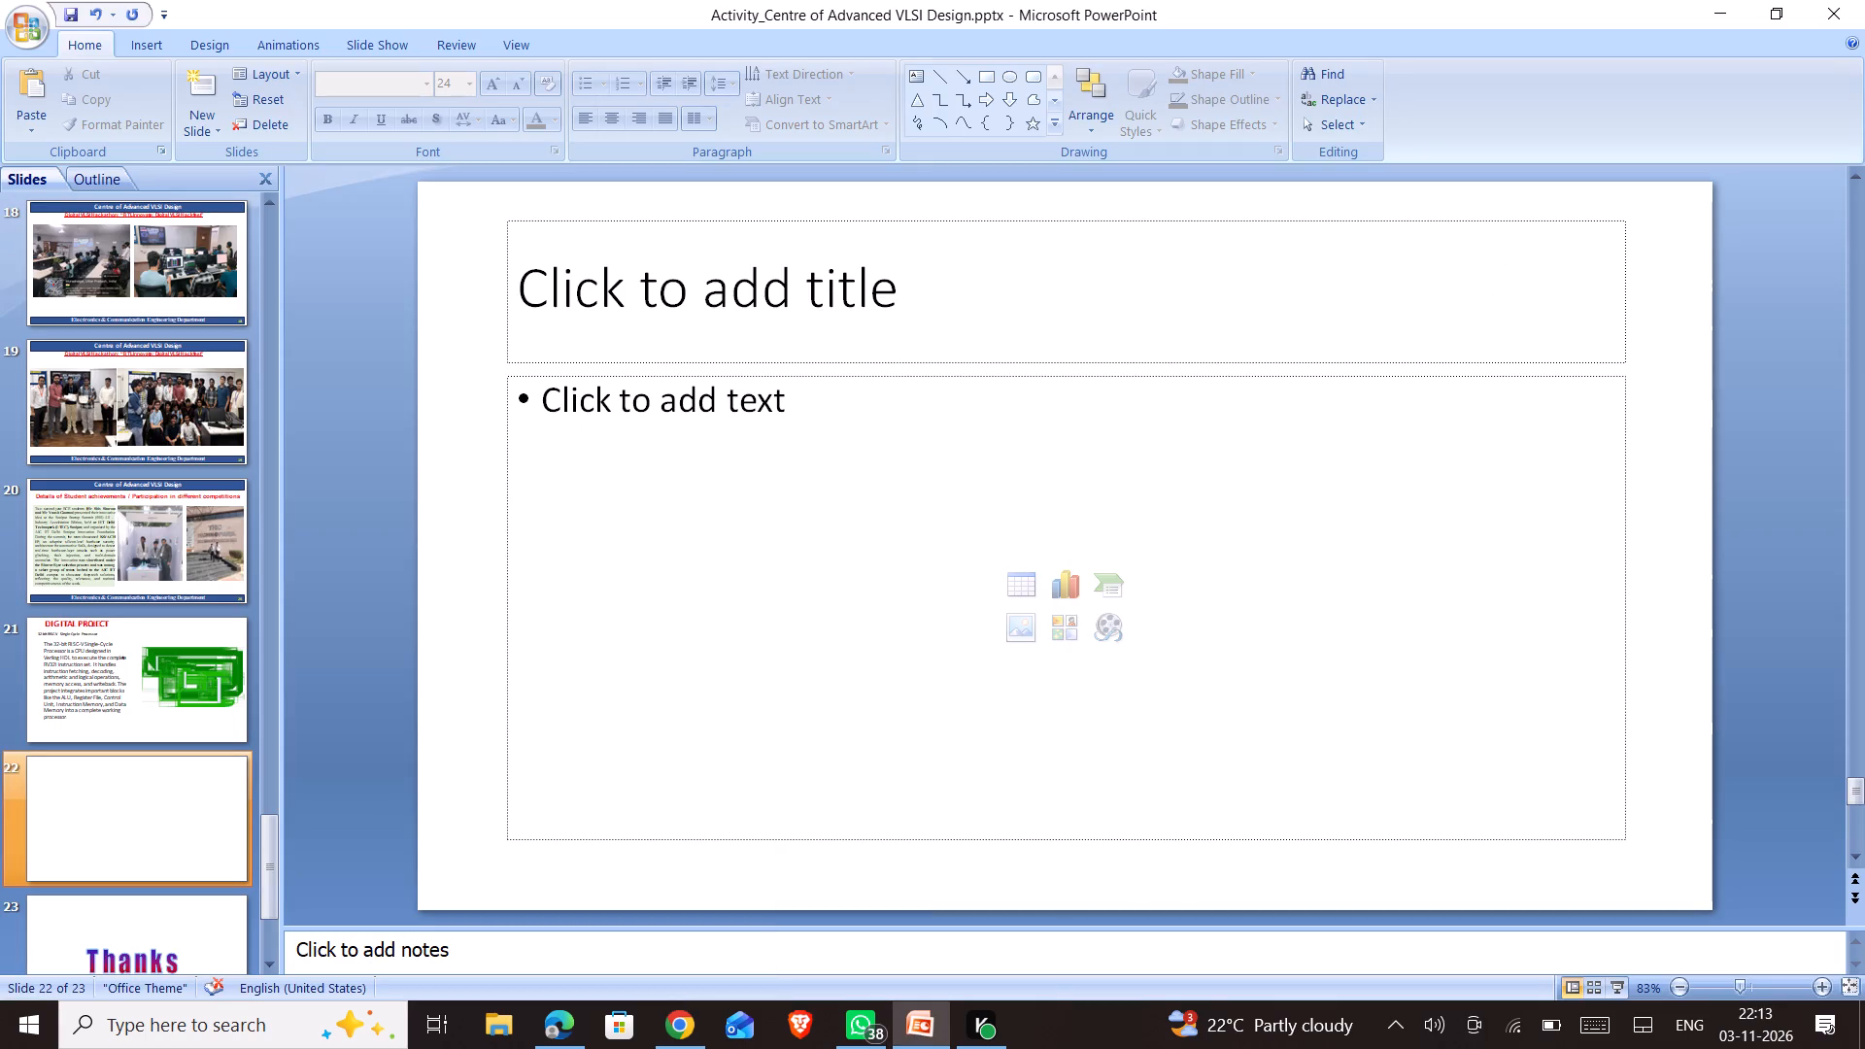
click(894, 314)
key(ctrl+v)
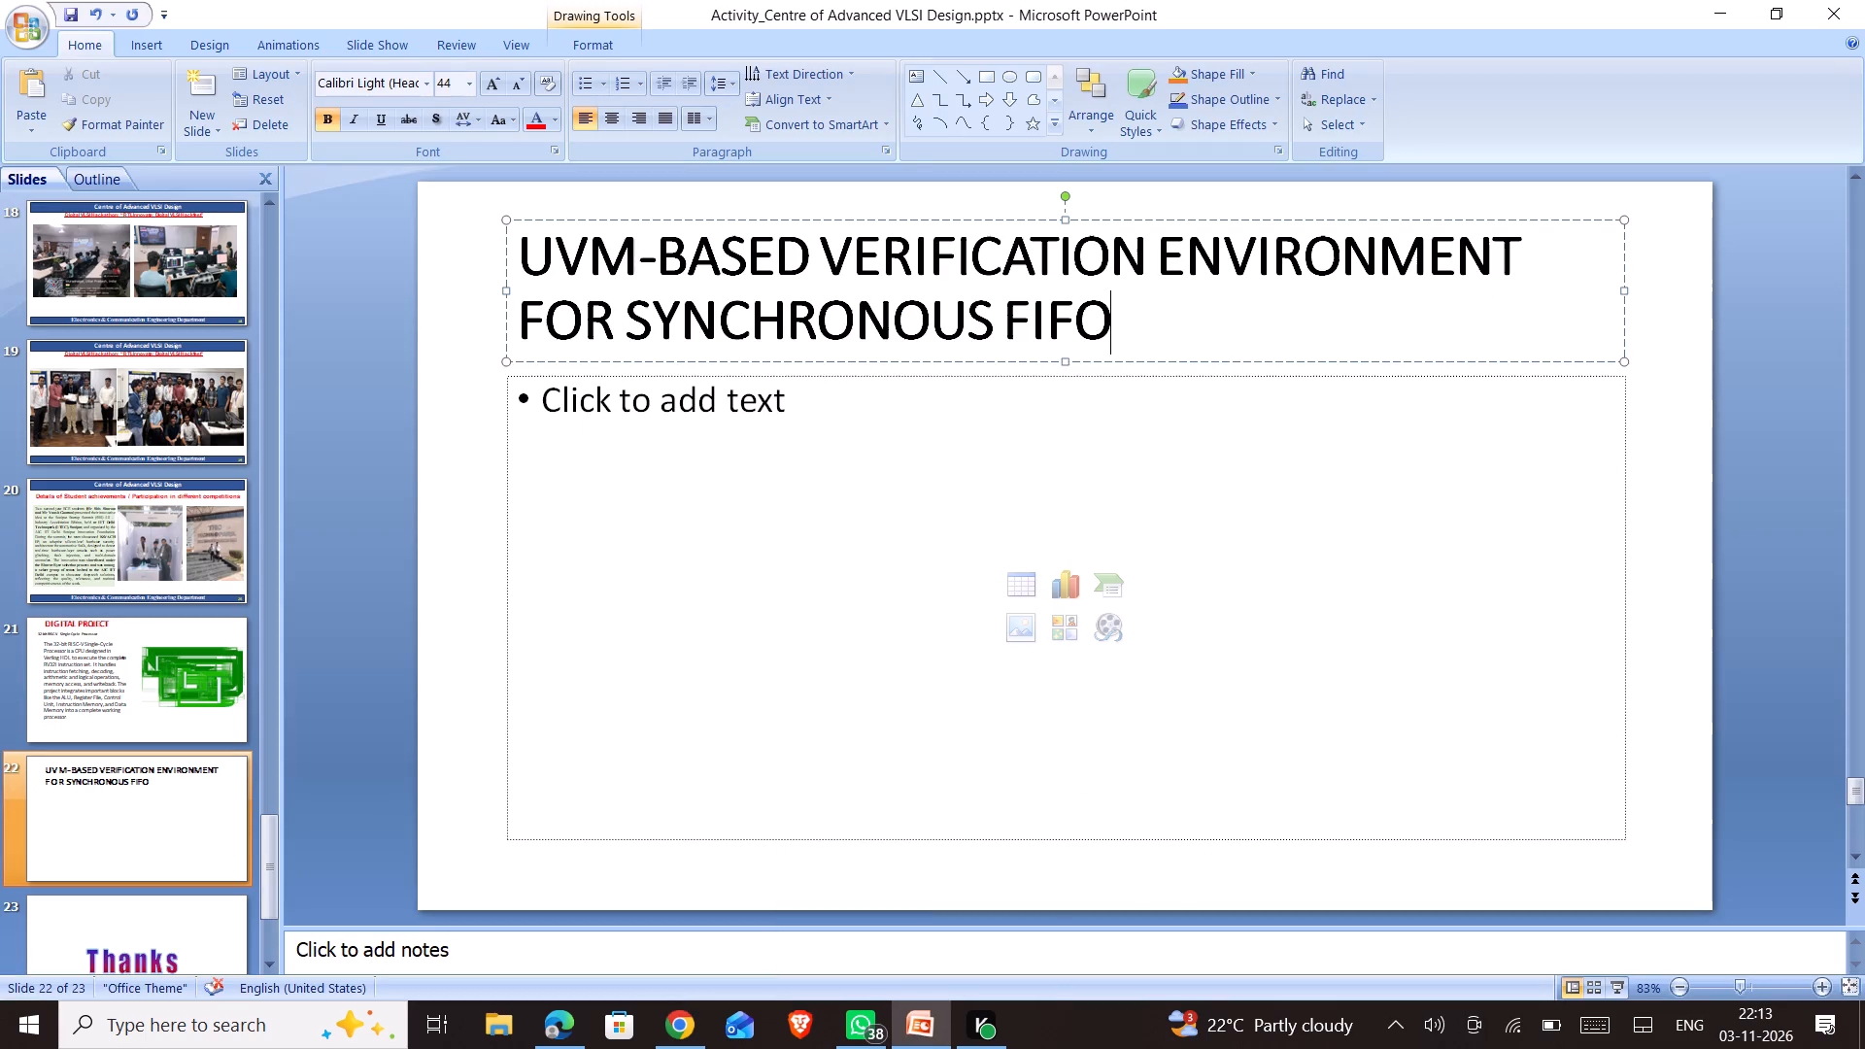
Make the UVM heading's title box narrower and shorter around its two lines, and shift it slightly up and left on the slide.
click(1626, 355)
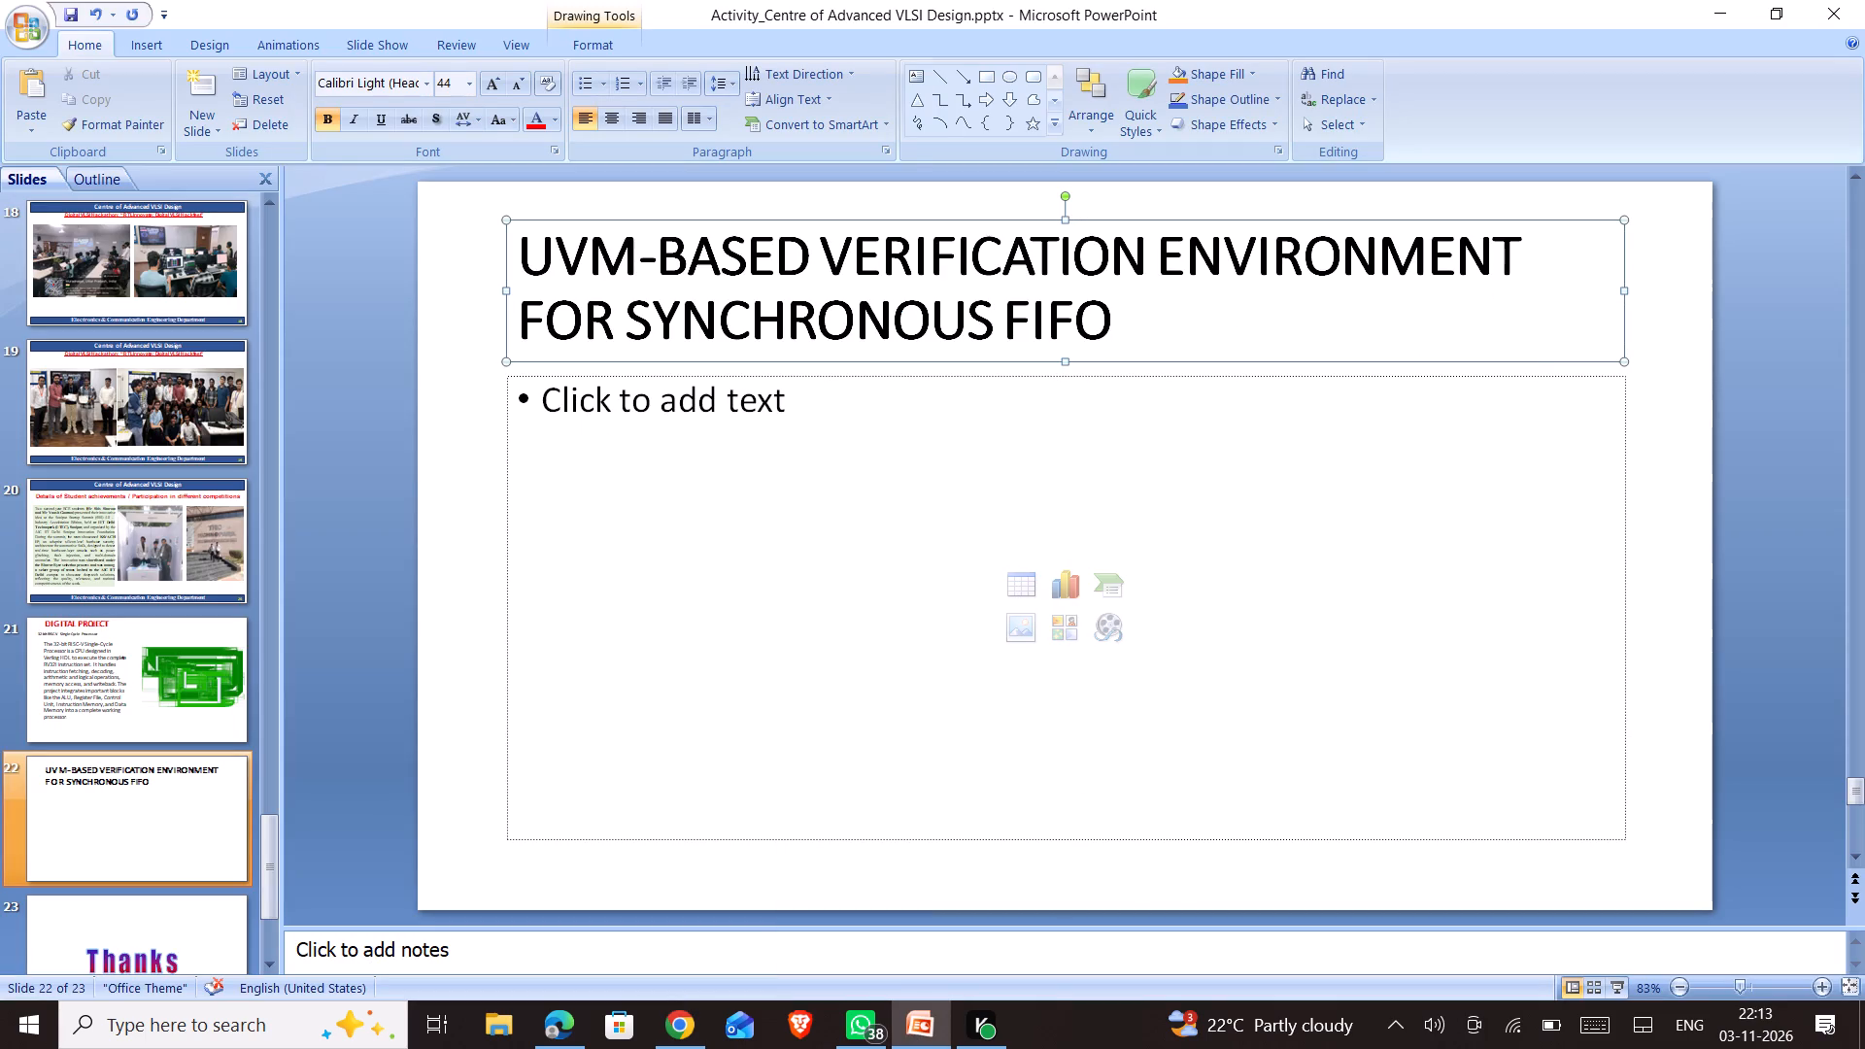
drag(1624, 358, 1588, 358)
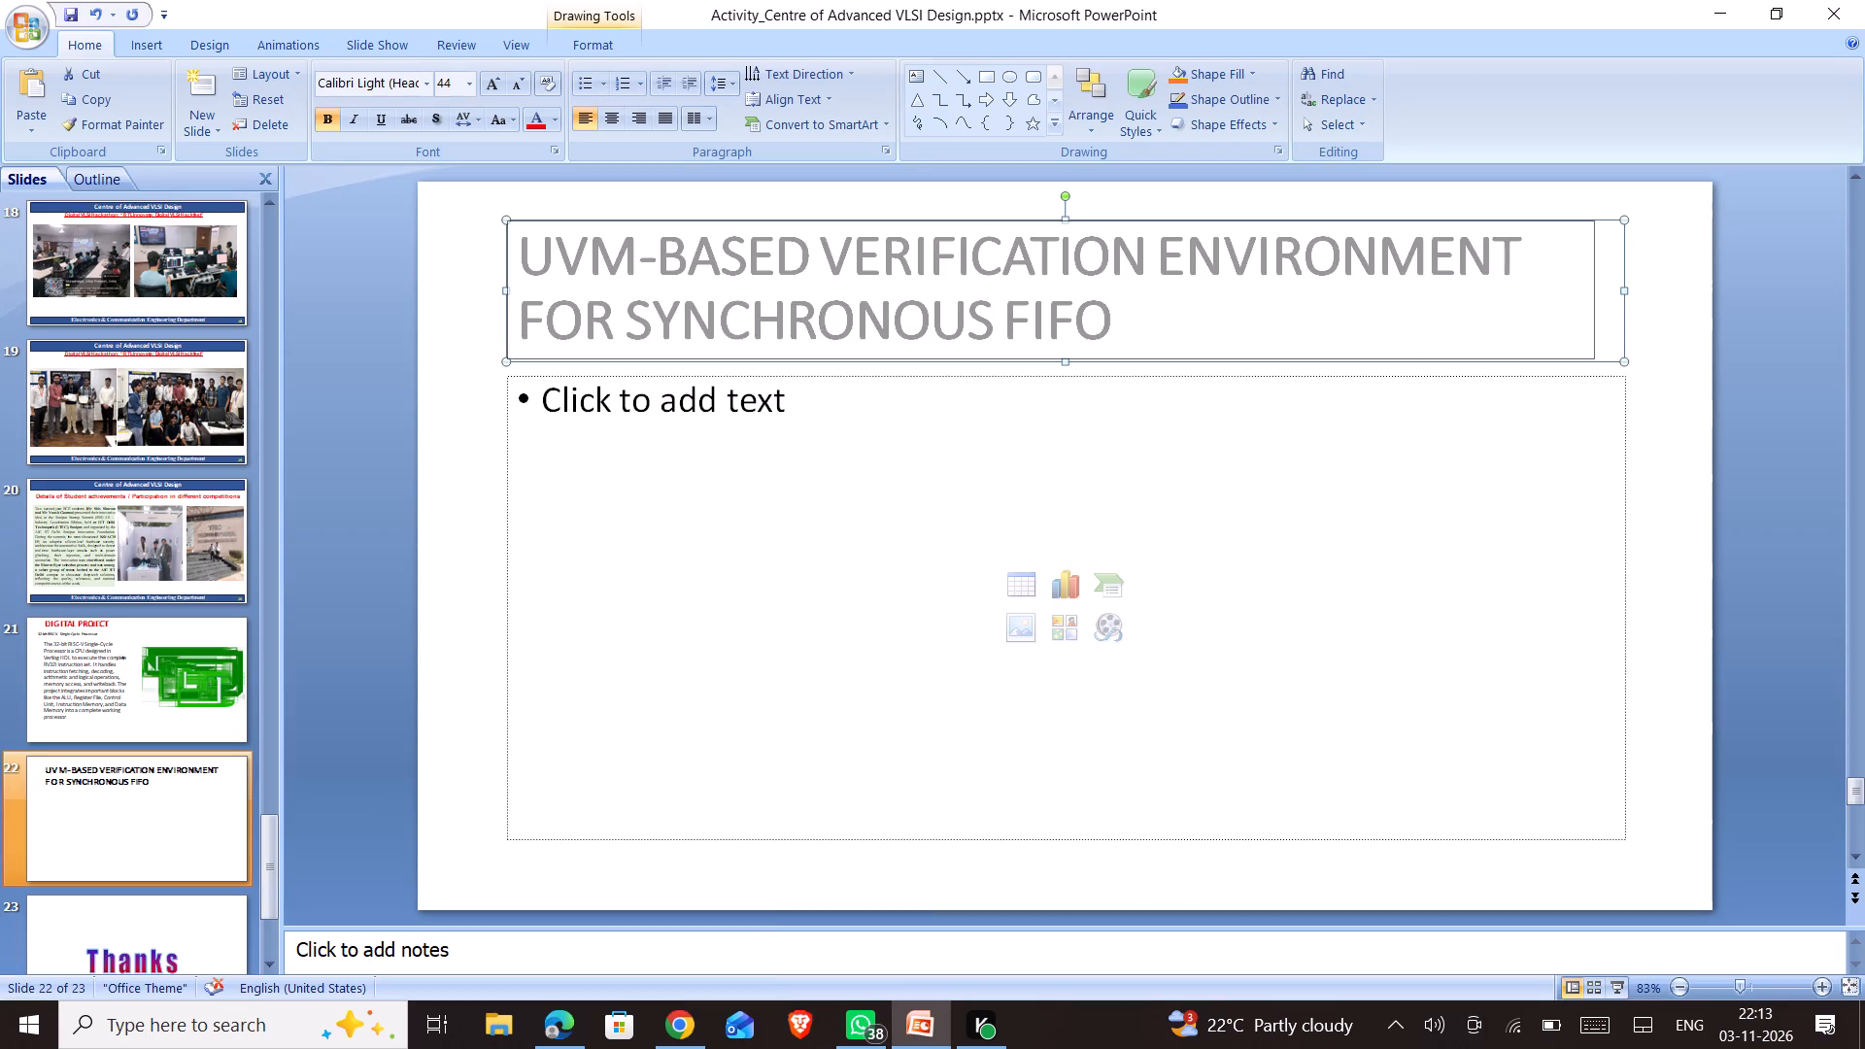
drag(1588, 358, 1442, 326)
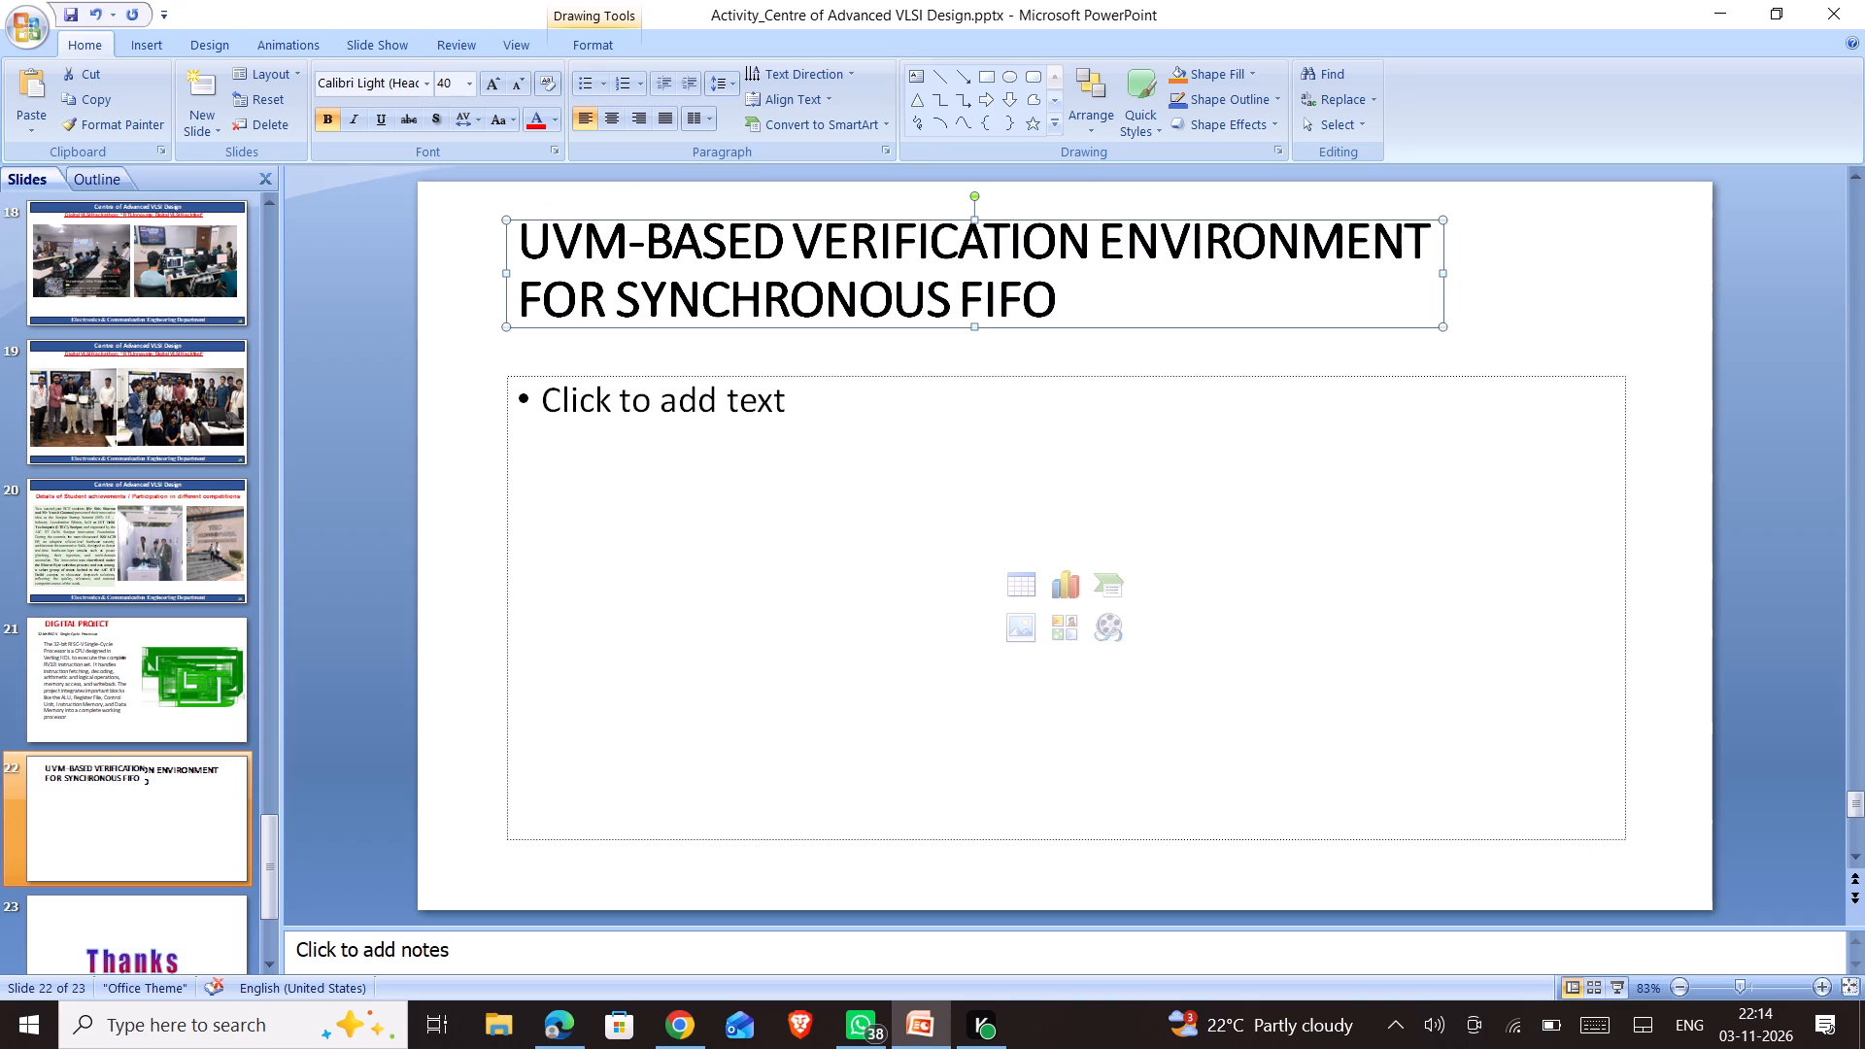
drag(1443, 267, 1574, 260)
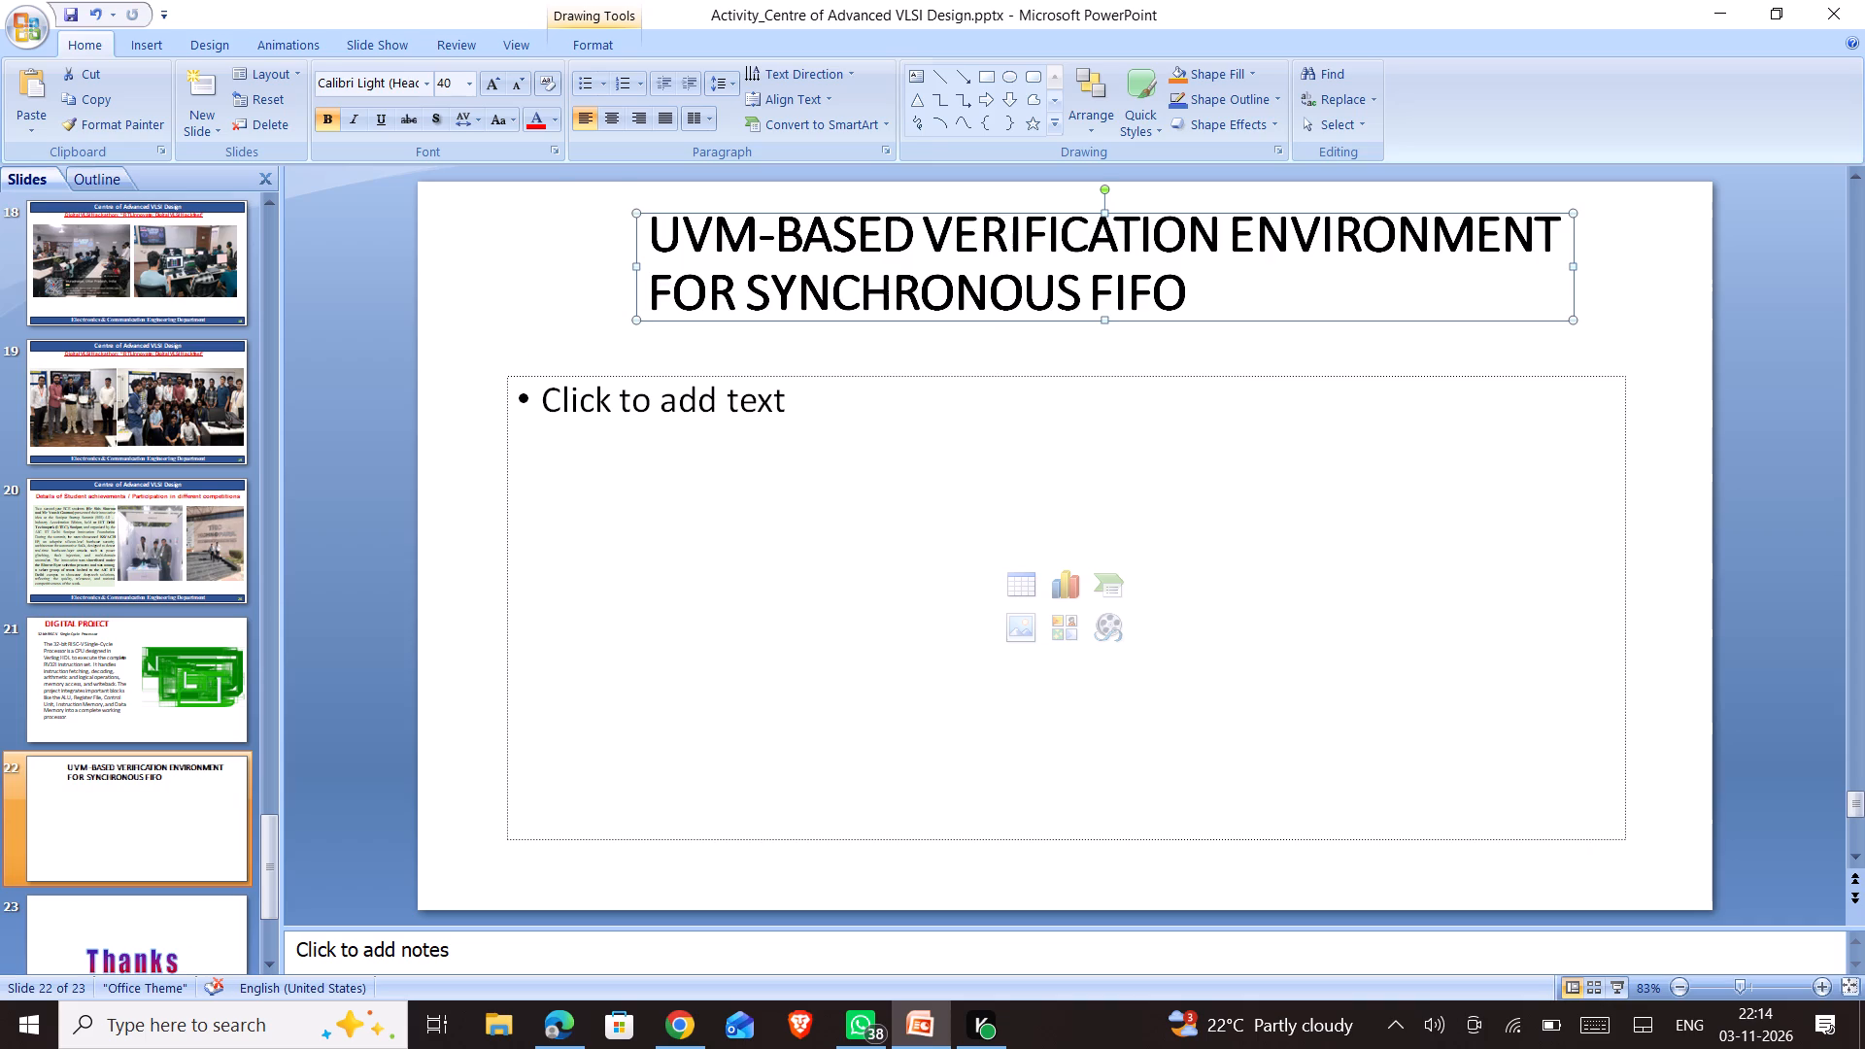
drag(638, 260, 494, 263)
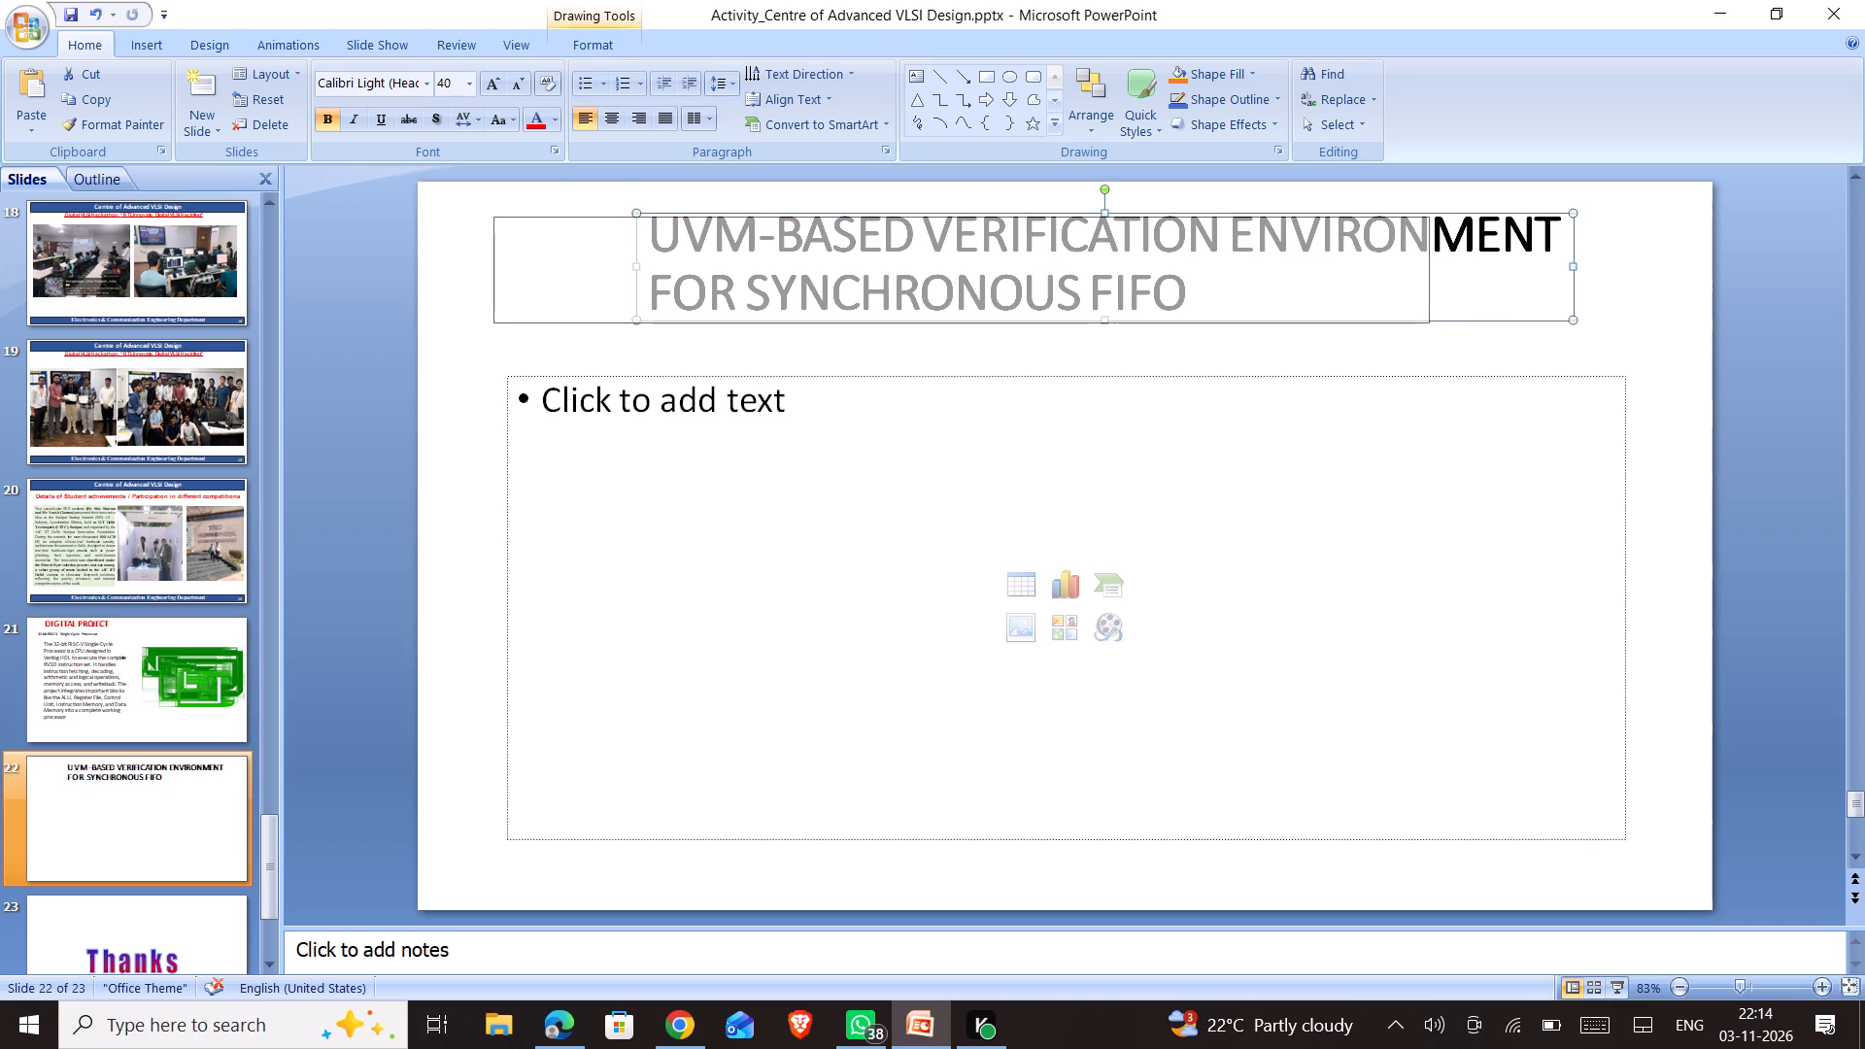
drag(494, 263, 499, 262)
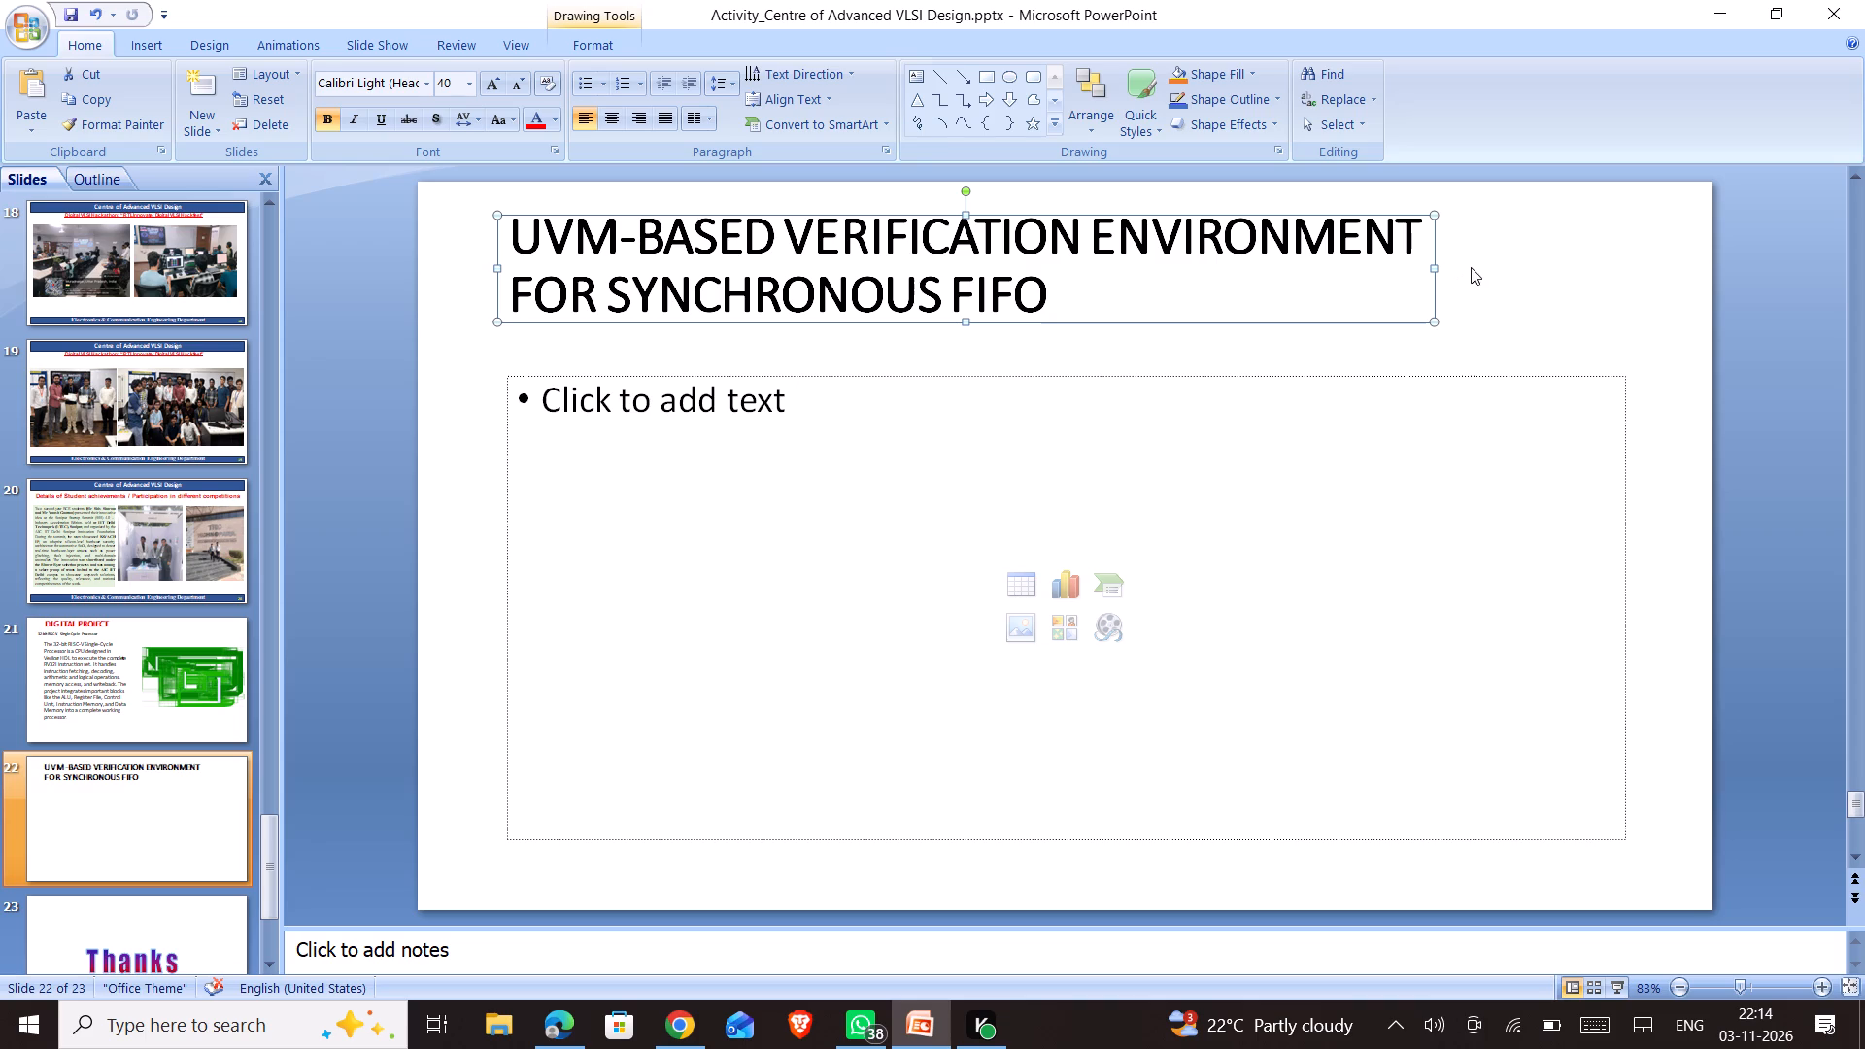
Widen the UVM heading's title box to nearly the slide's right edge and make it slightly shorter.
drag(1435, 268, 1604, 255)
drag(1604, 319, 1526, 301)
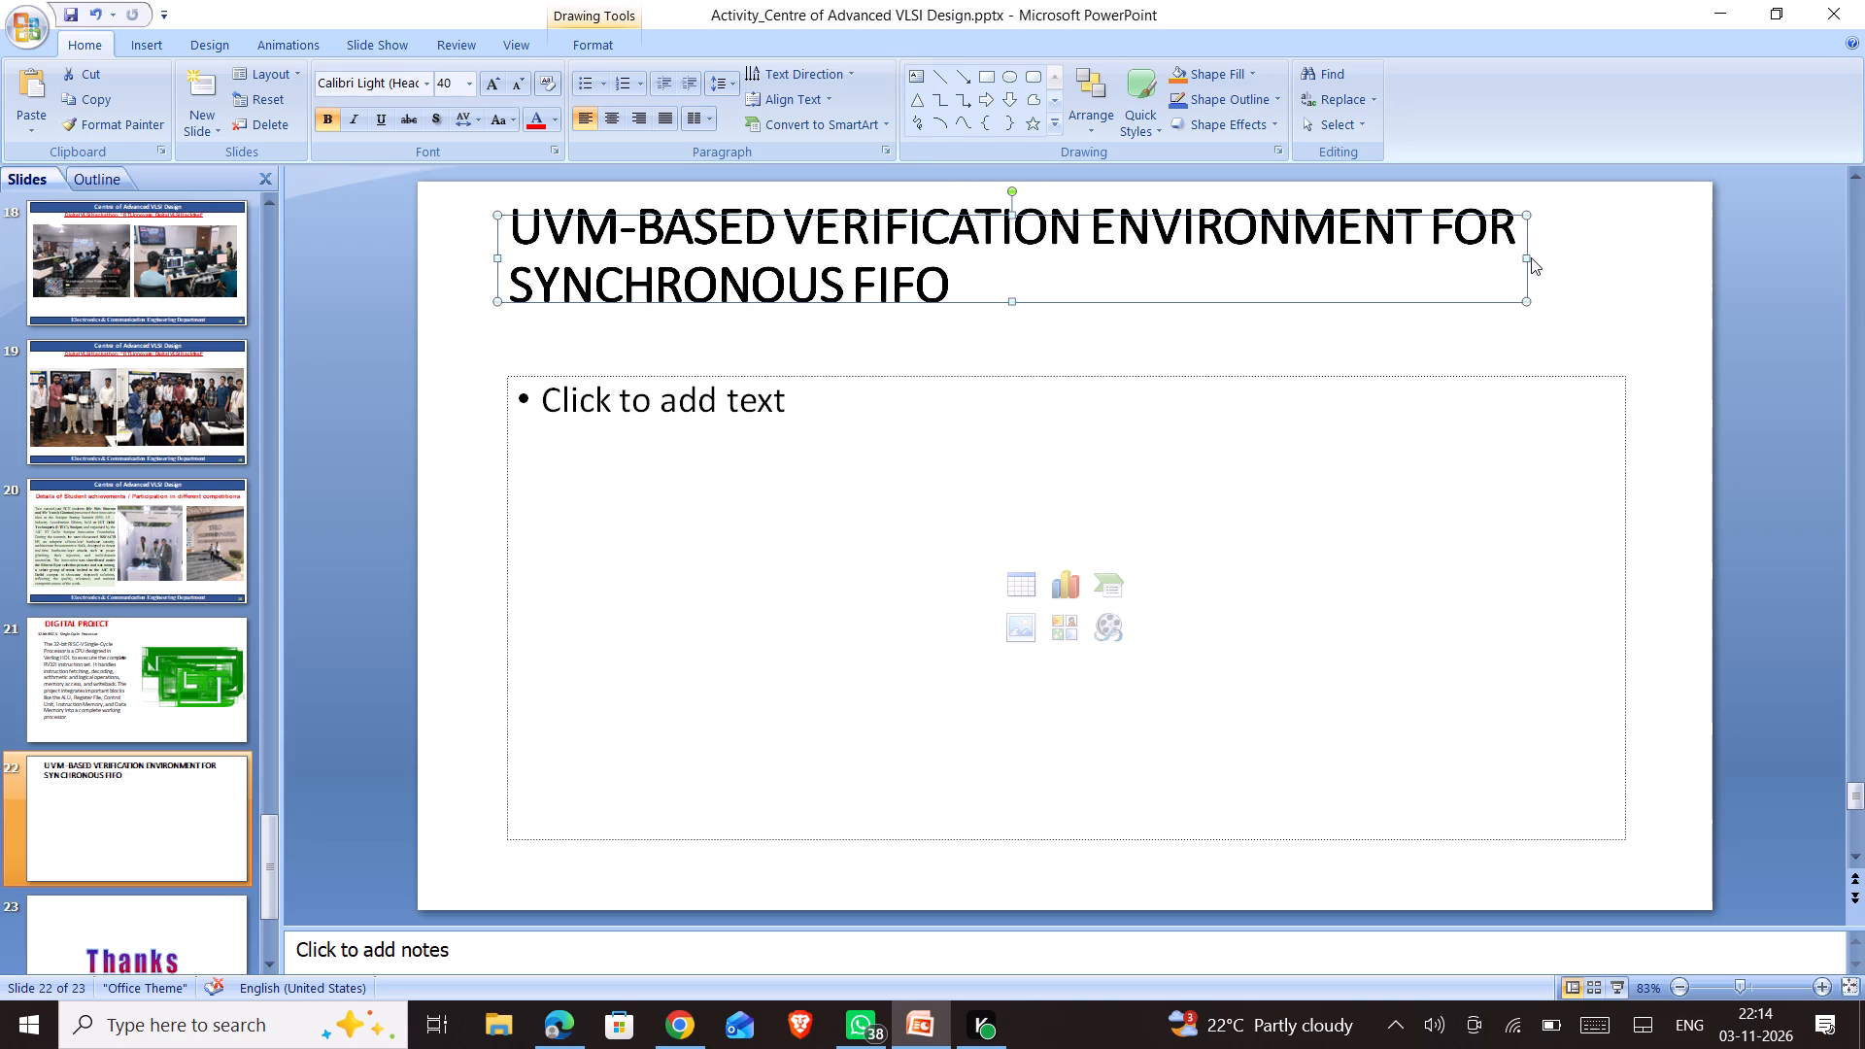
drag(1527, 255, 1674, 253)
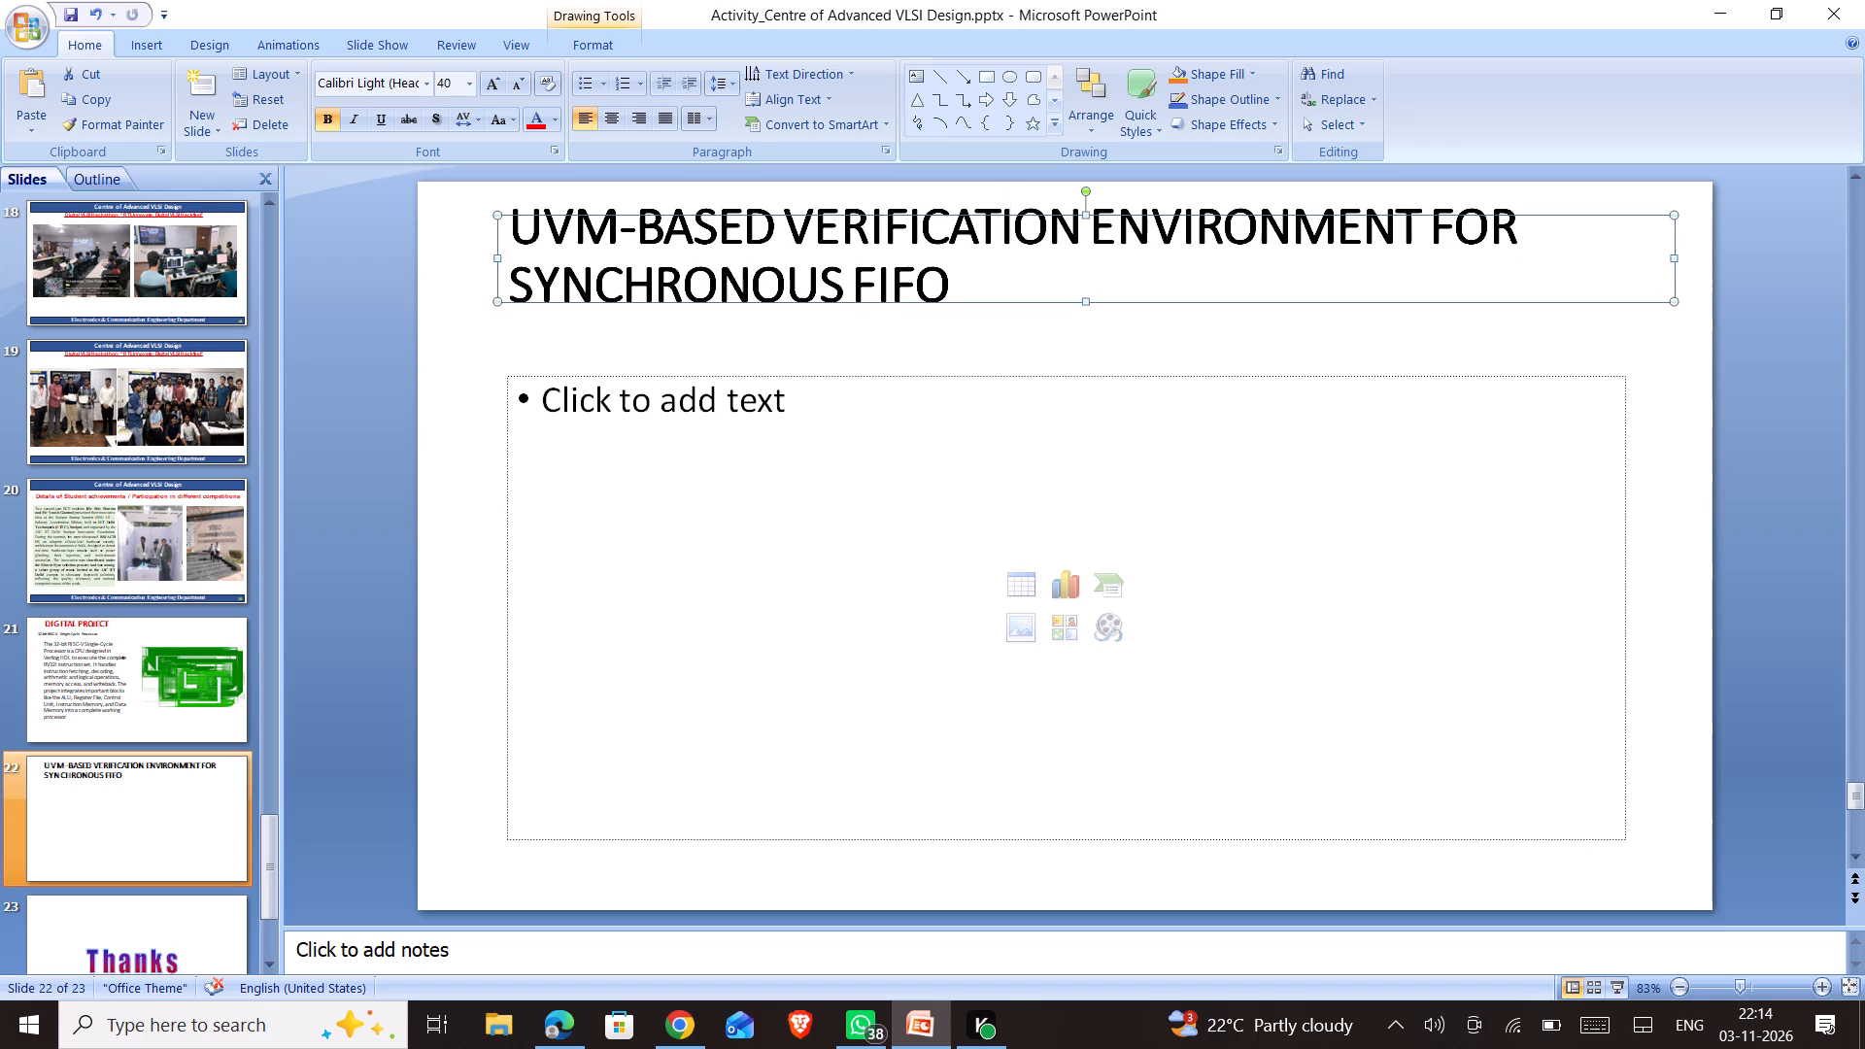
Set the font size of the whole UVM-BASED VERIFICATION ENVIRONMENT FOR SYNCHRONOUS FIFO heading to 24.
key(ctrl+a)
ctrl+click(1163, 253)
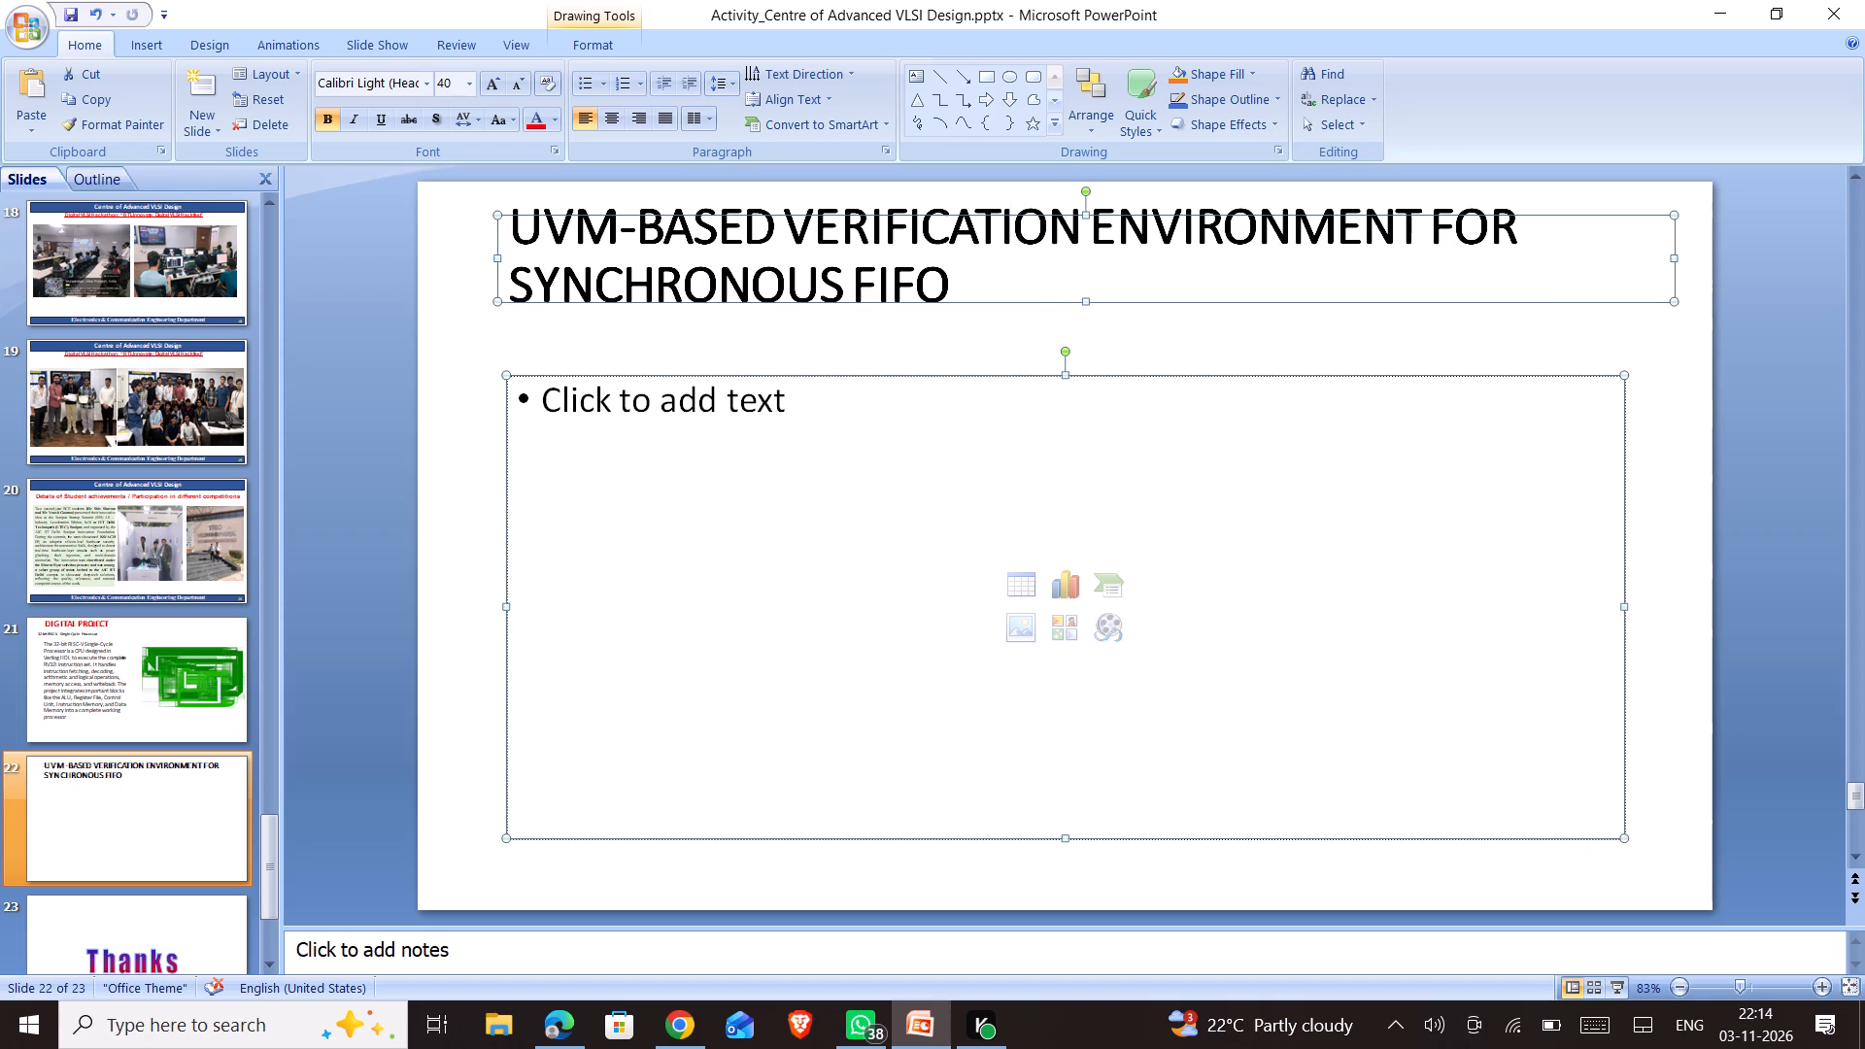
double_click(1103, 236)
double_click(1015, 261)
key(ctrl+a)
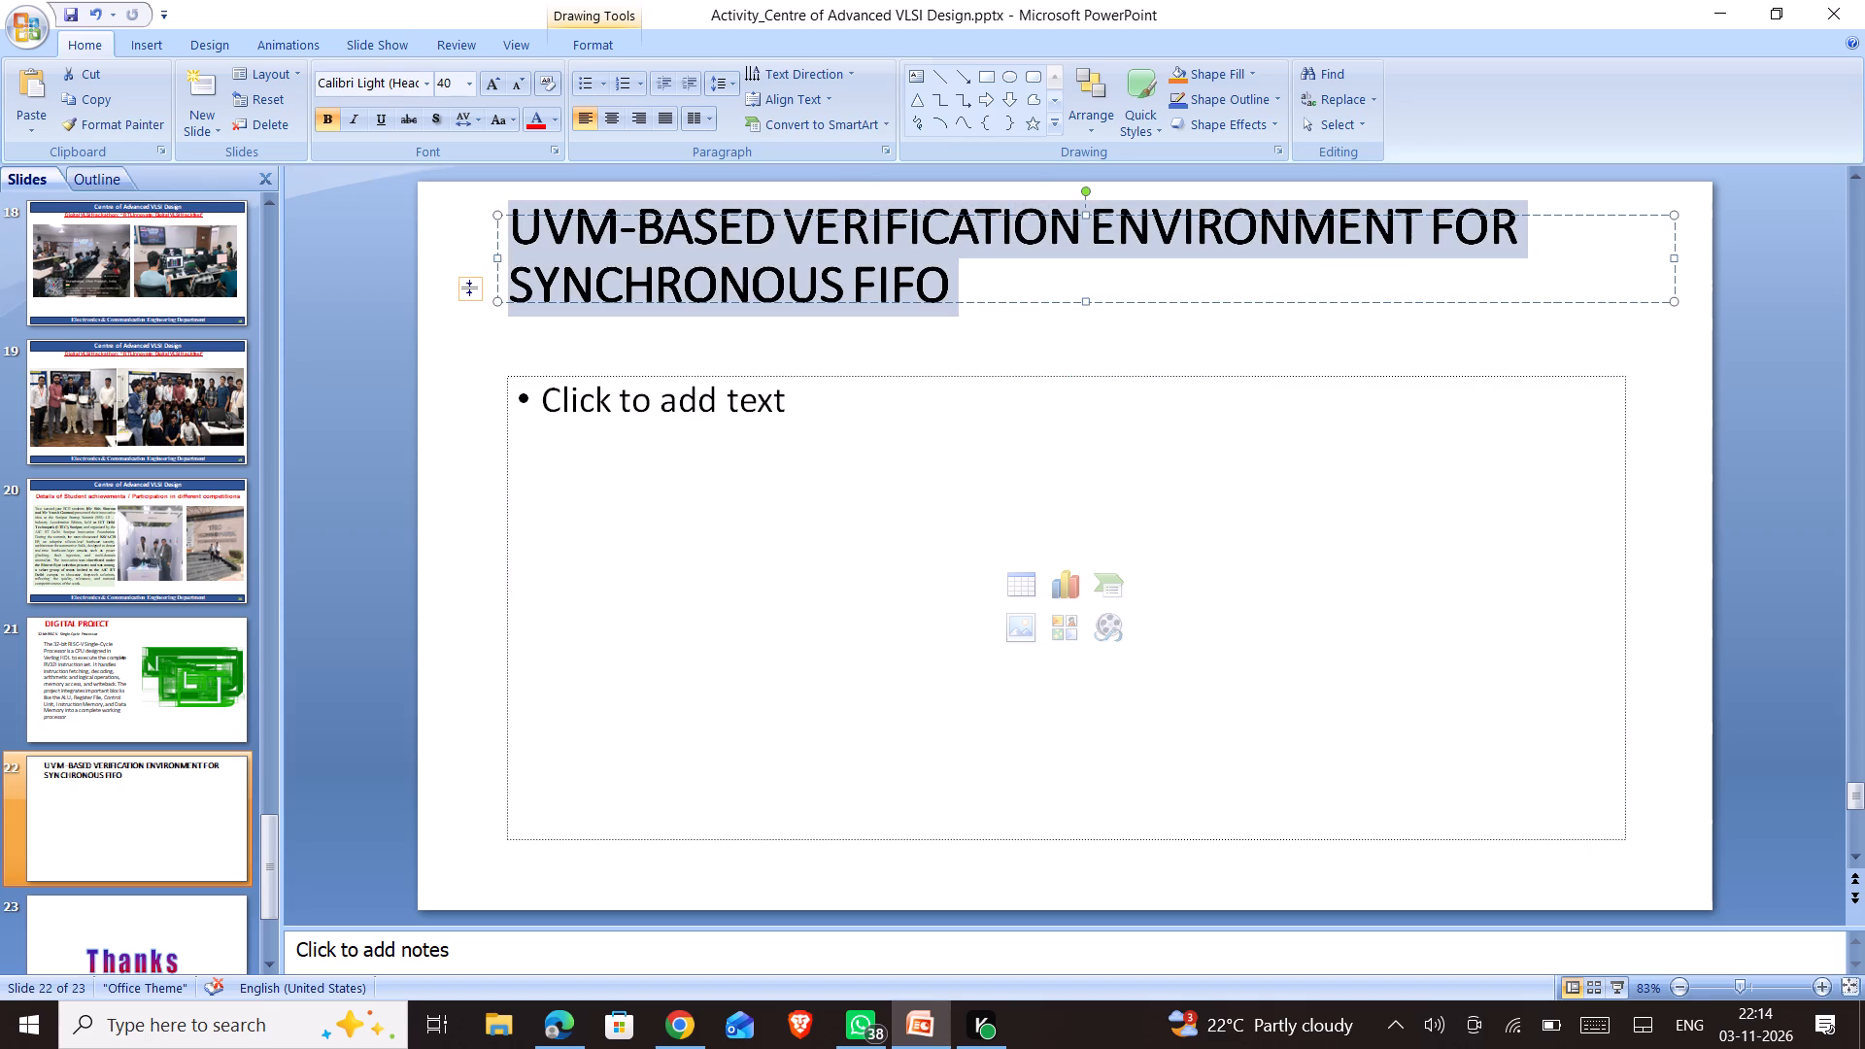
click(467, 84)
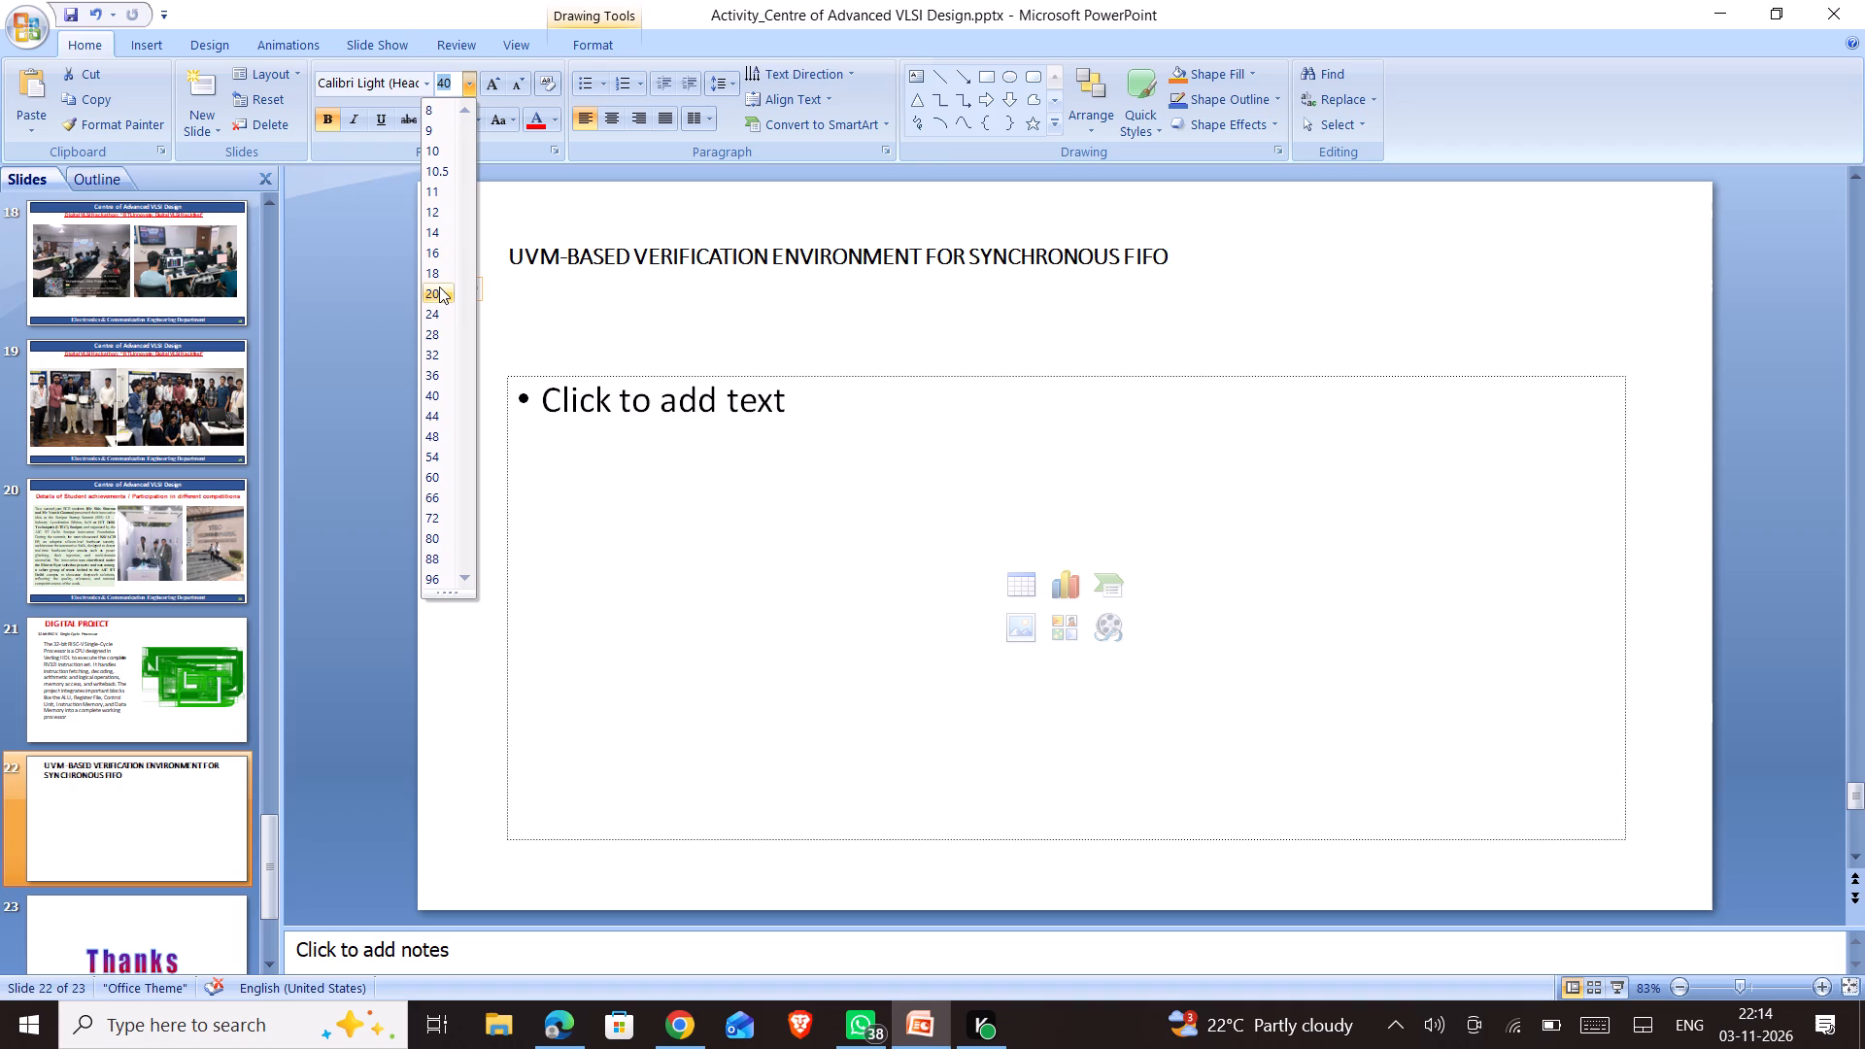
click(436, 311)
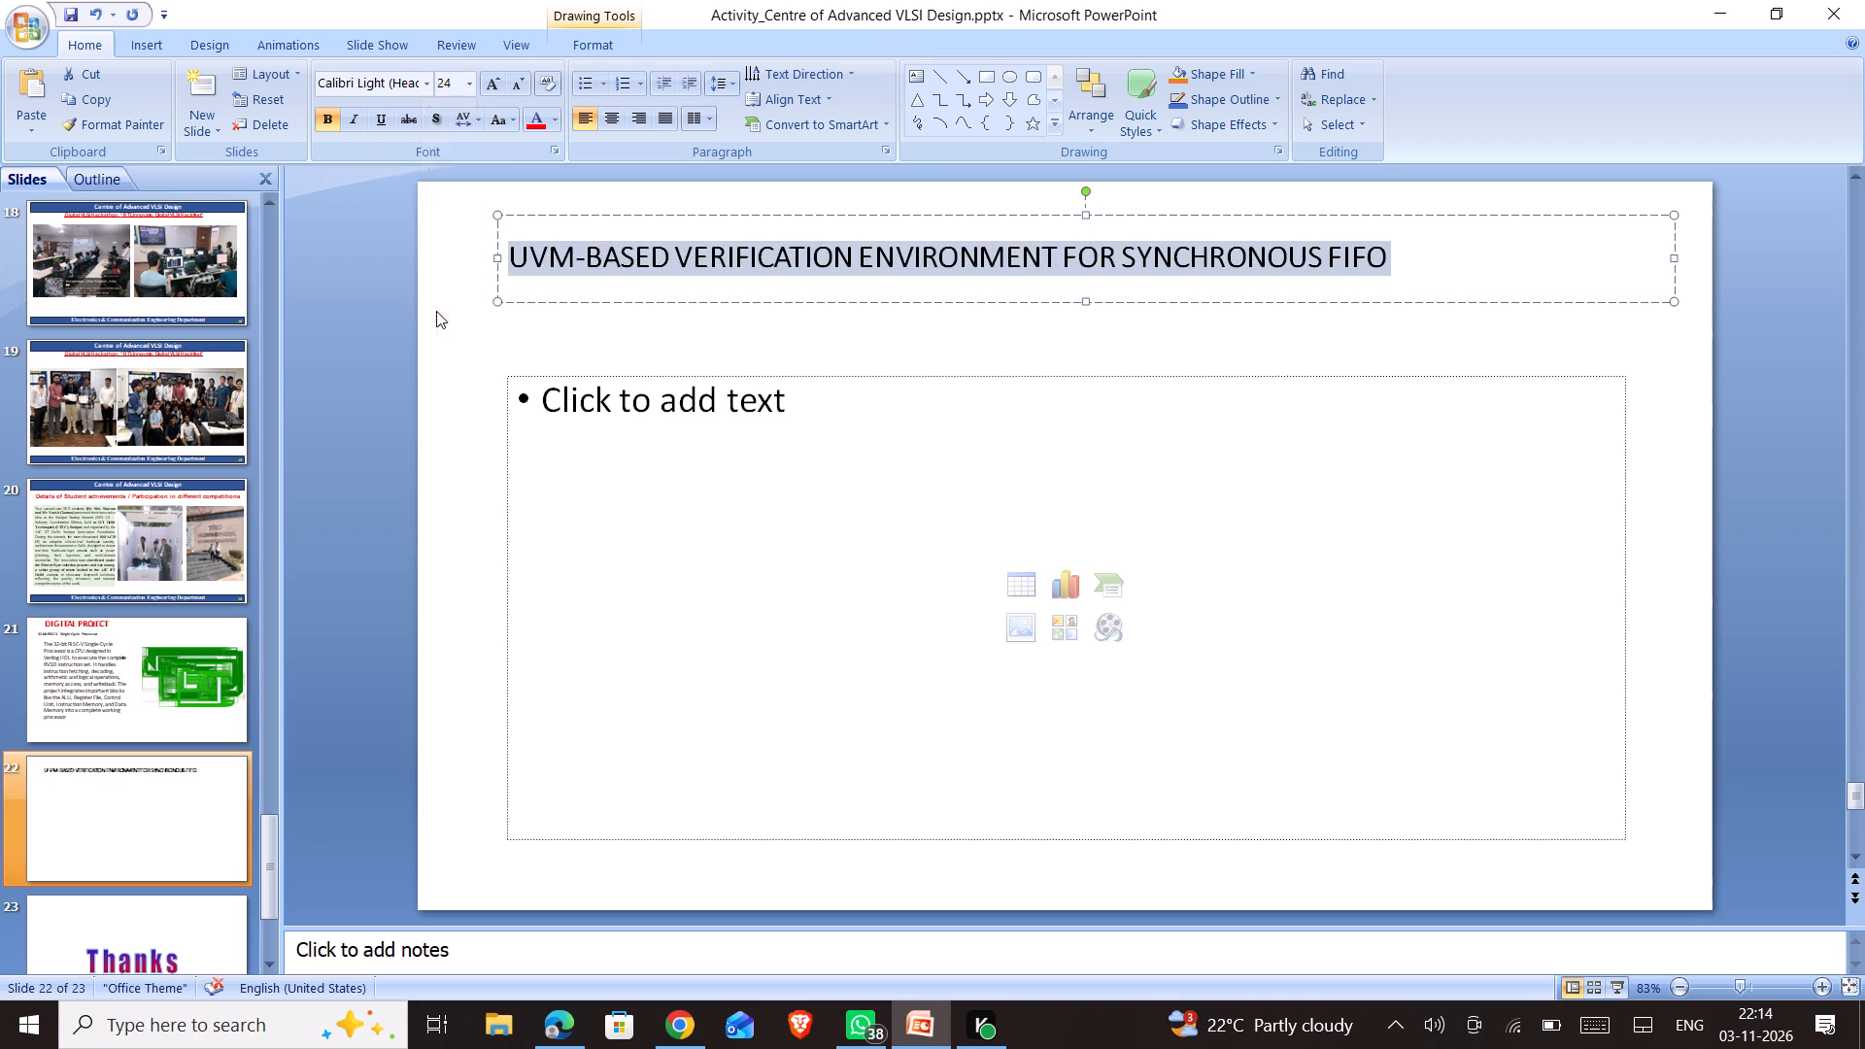
Extend the empty content placeholder upward so its top edge sits just below the UVM heading.
click(843, 442)
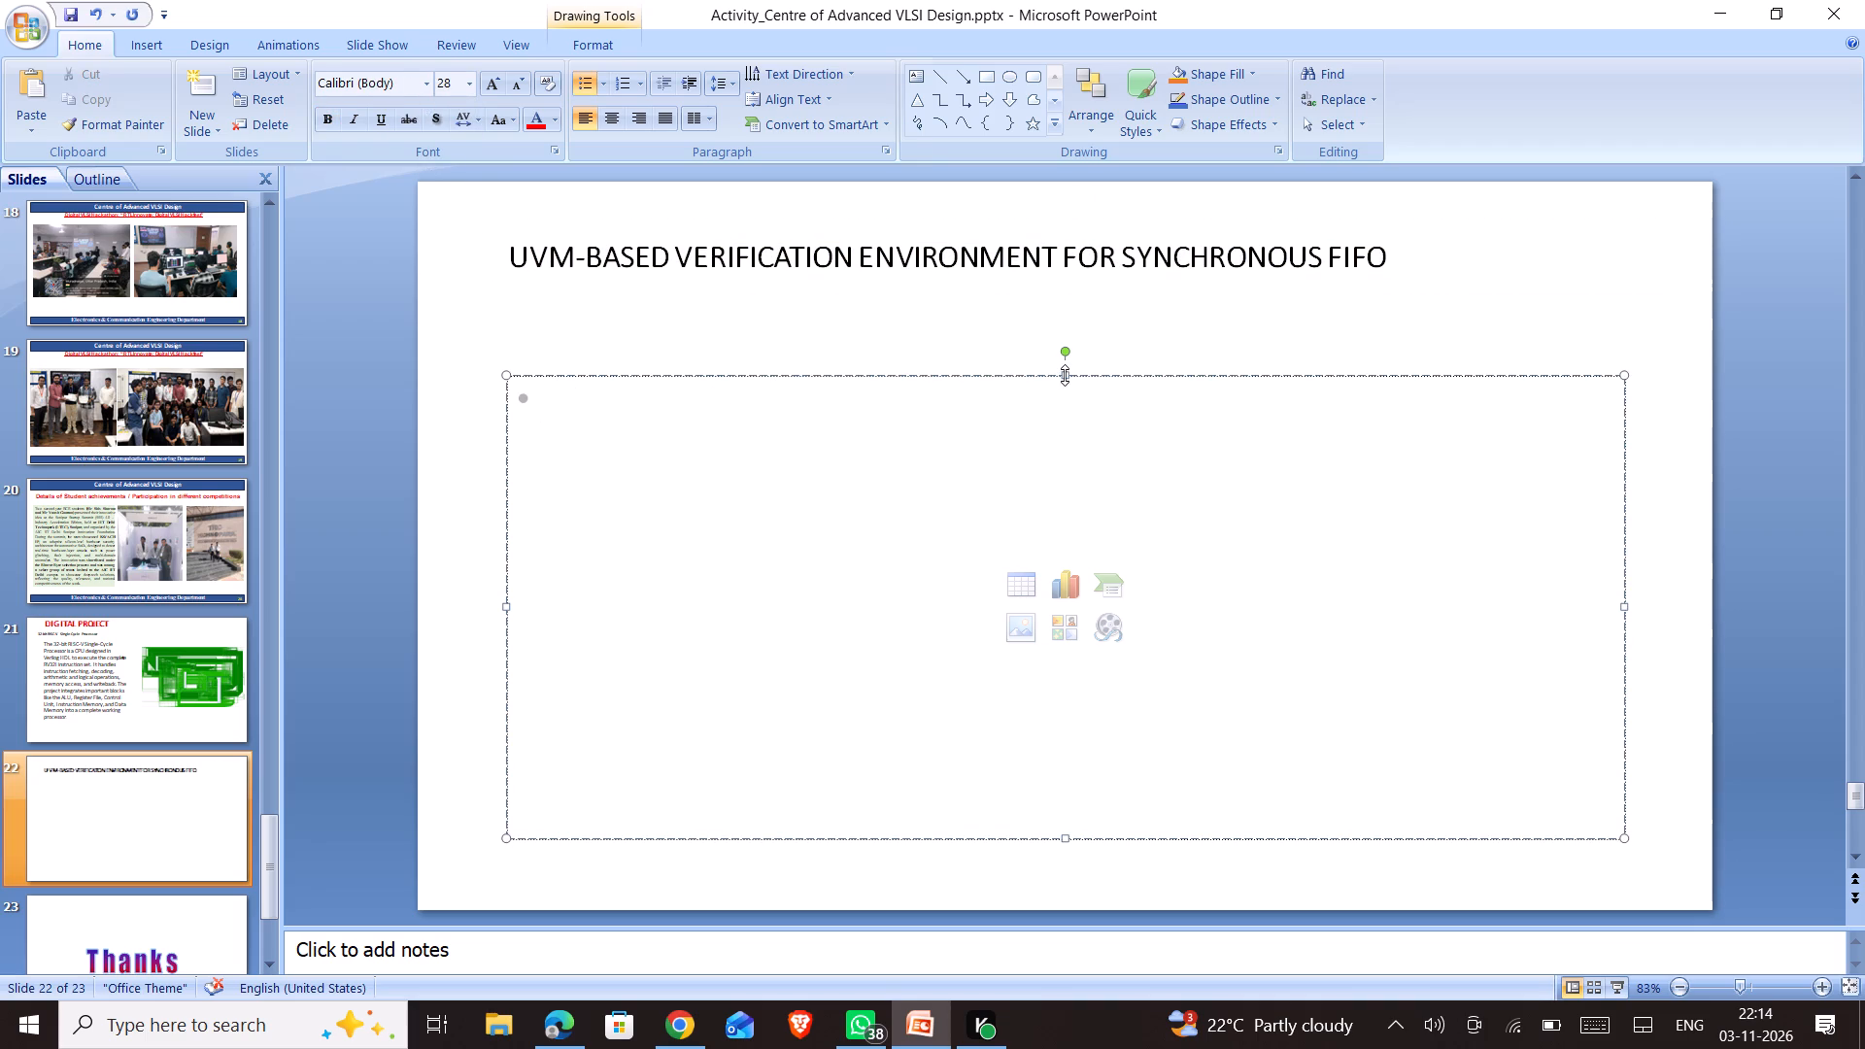
drag(1063, 375, 1065, 313)
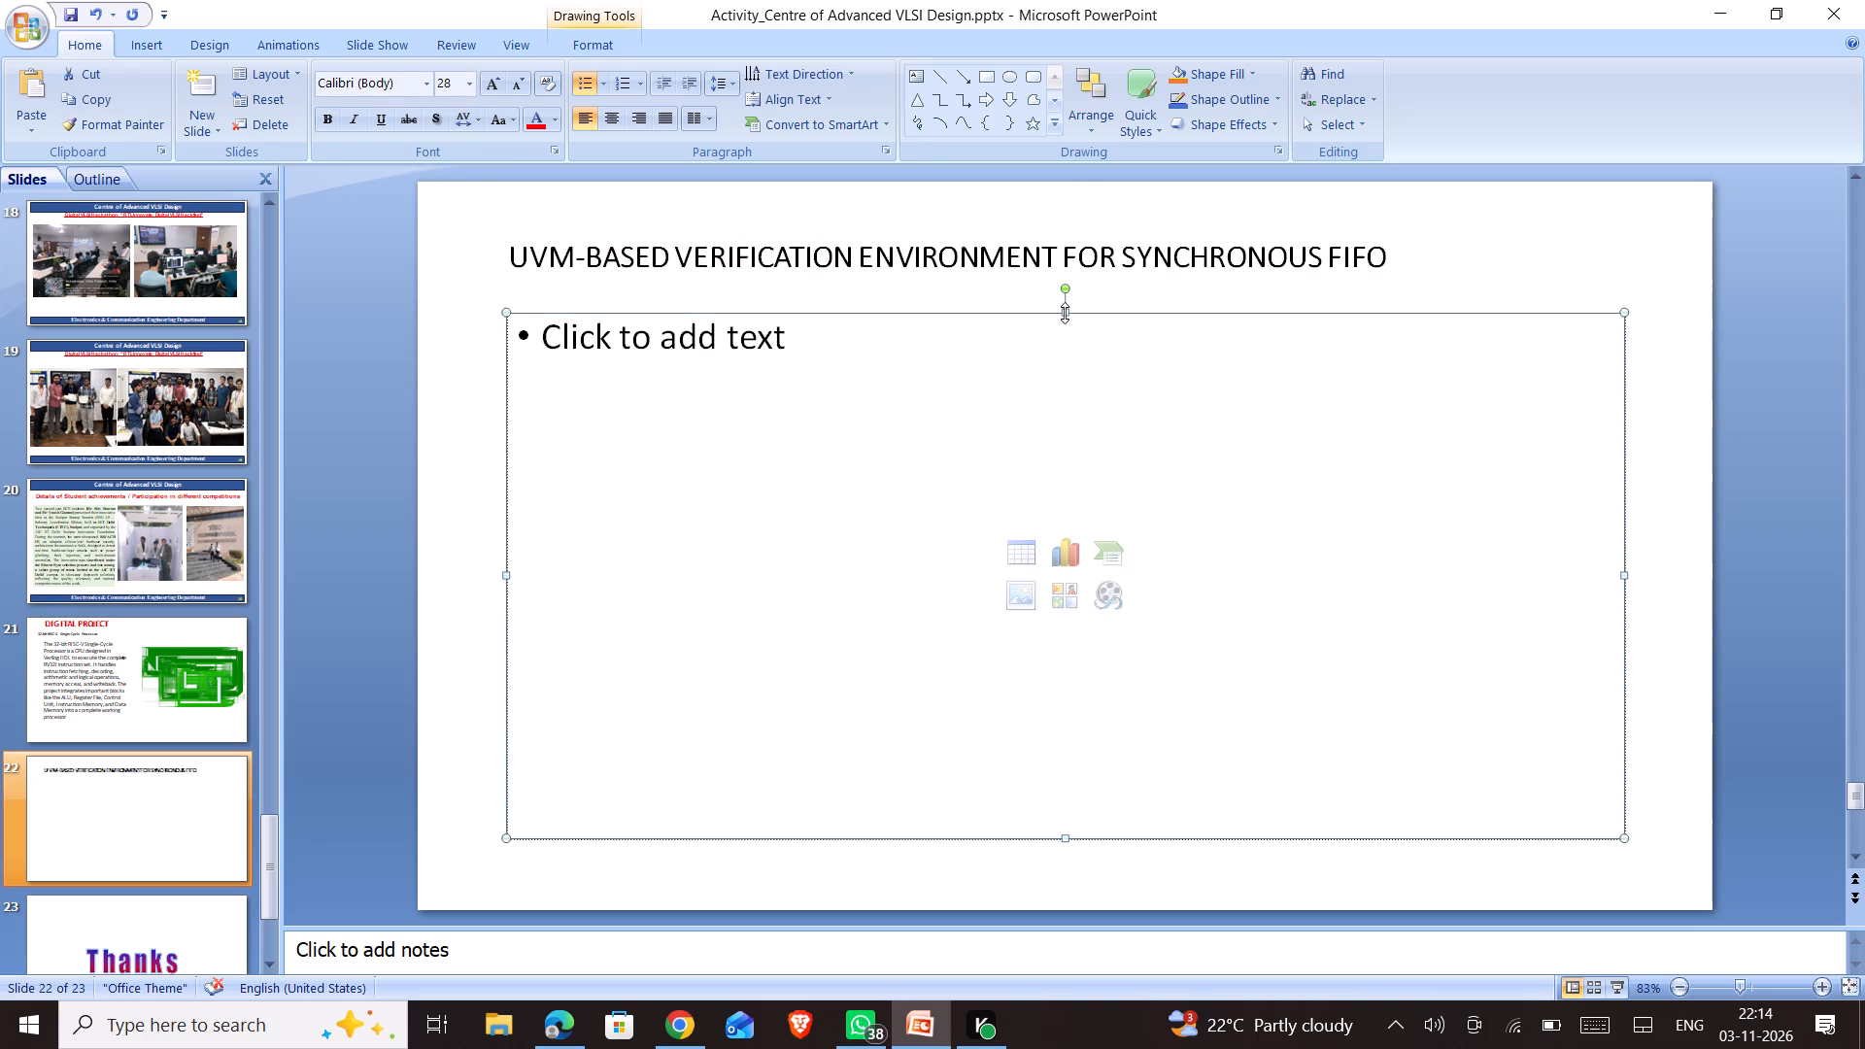
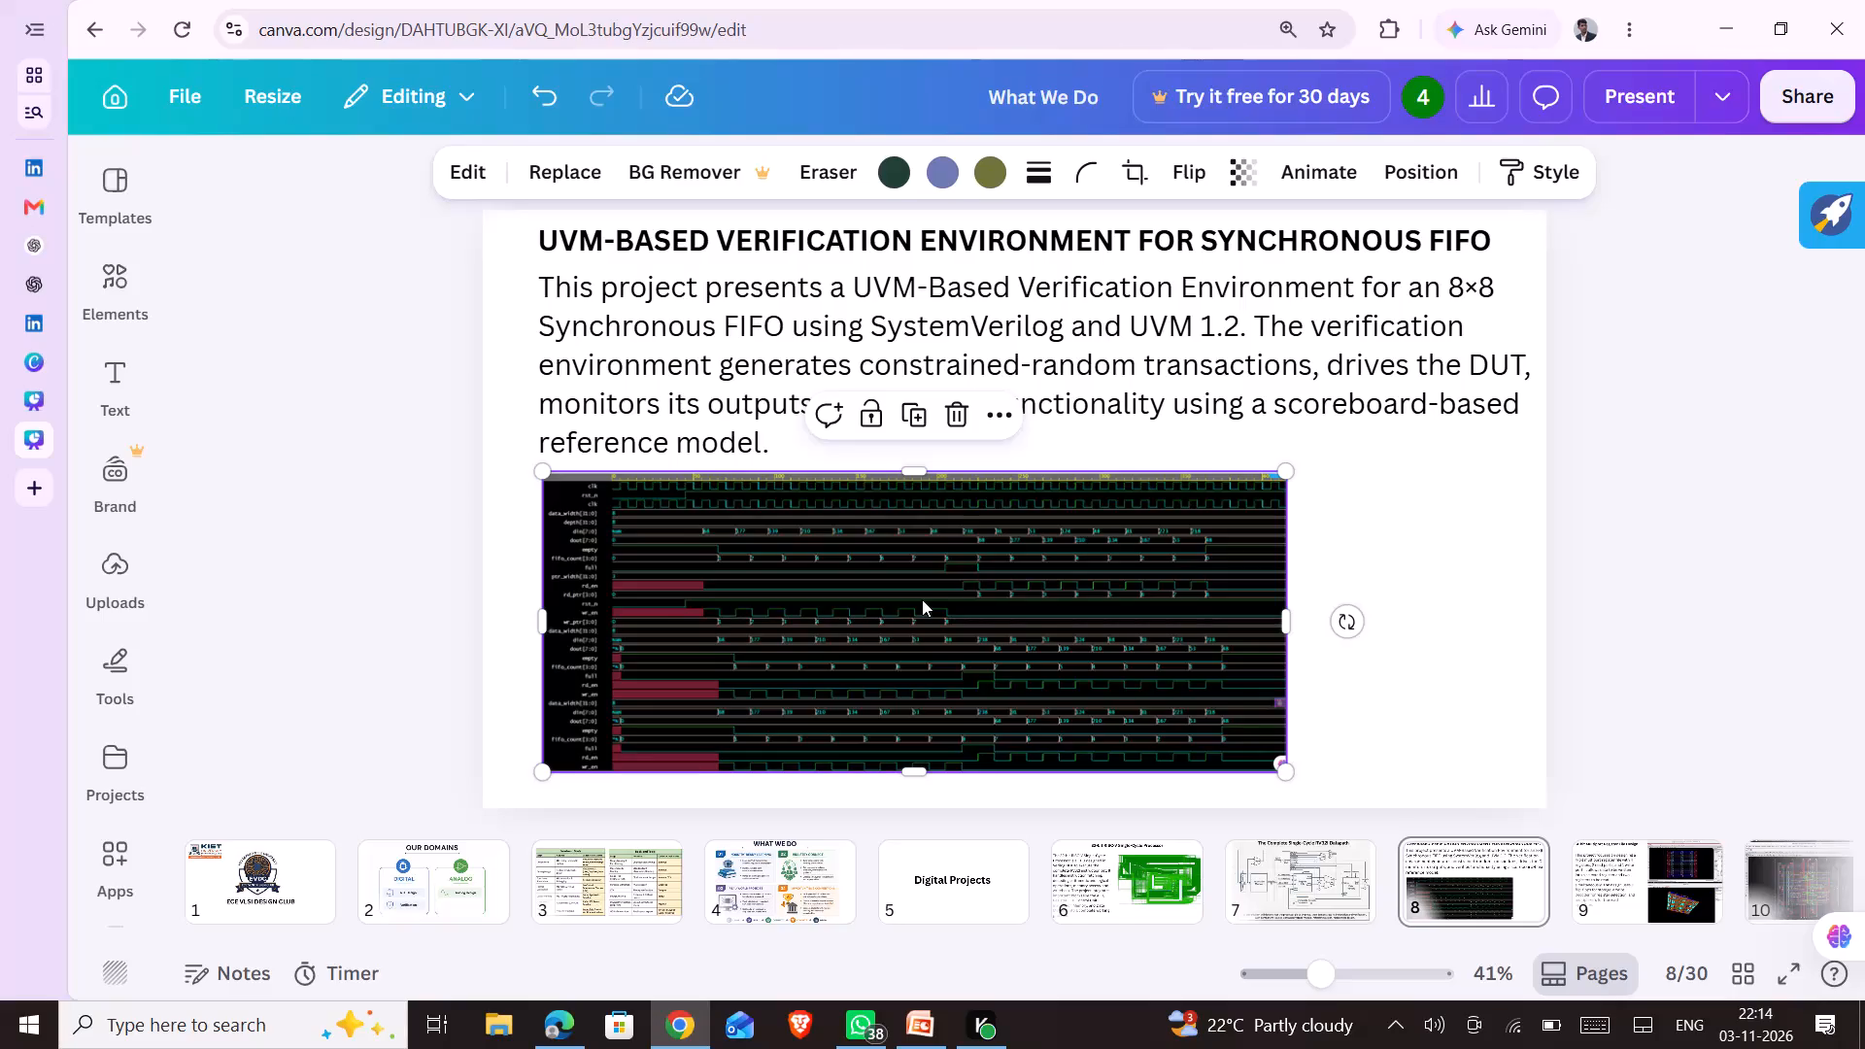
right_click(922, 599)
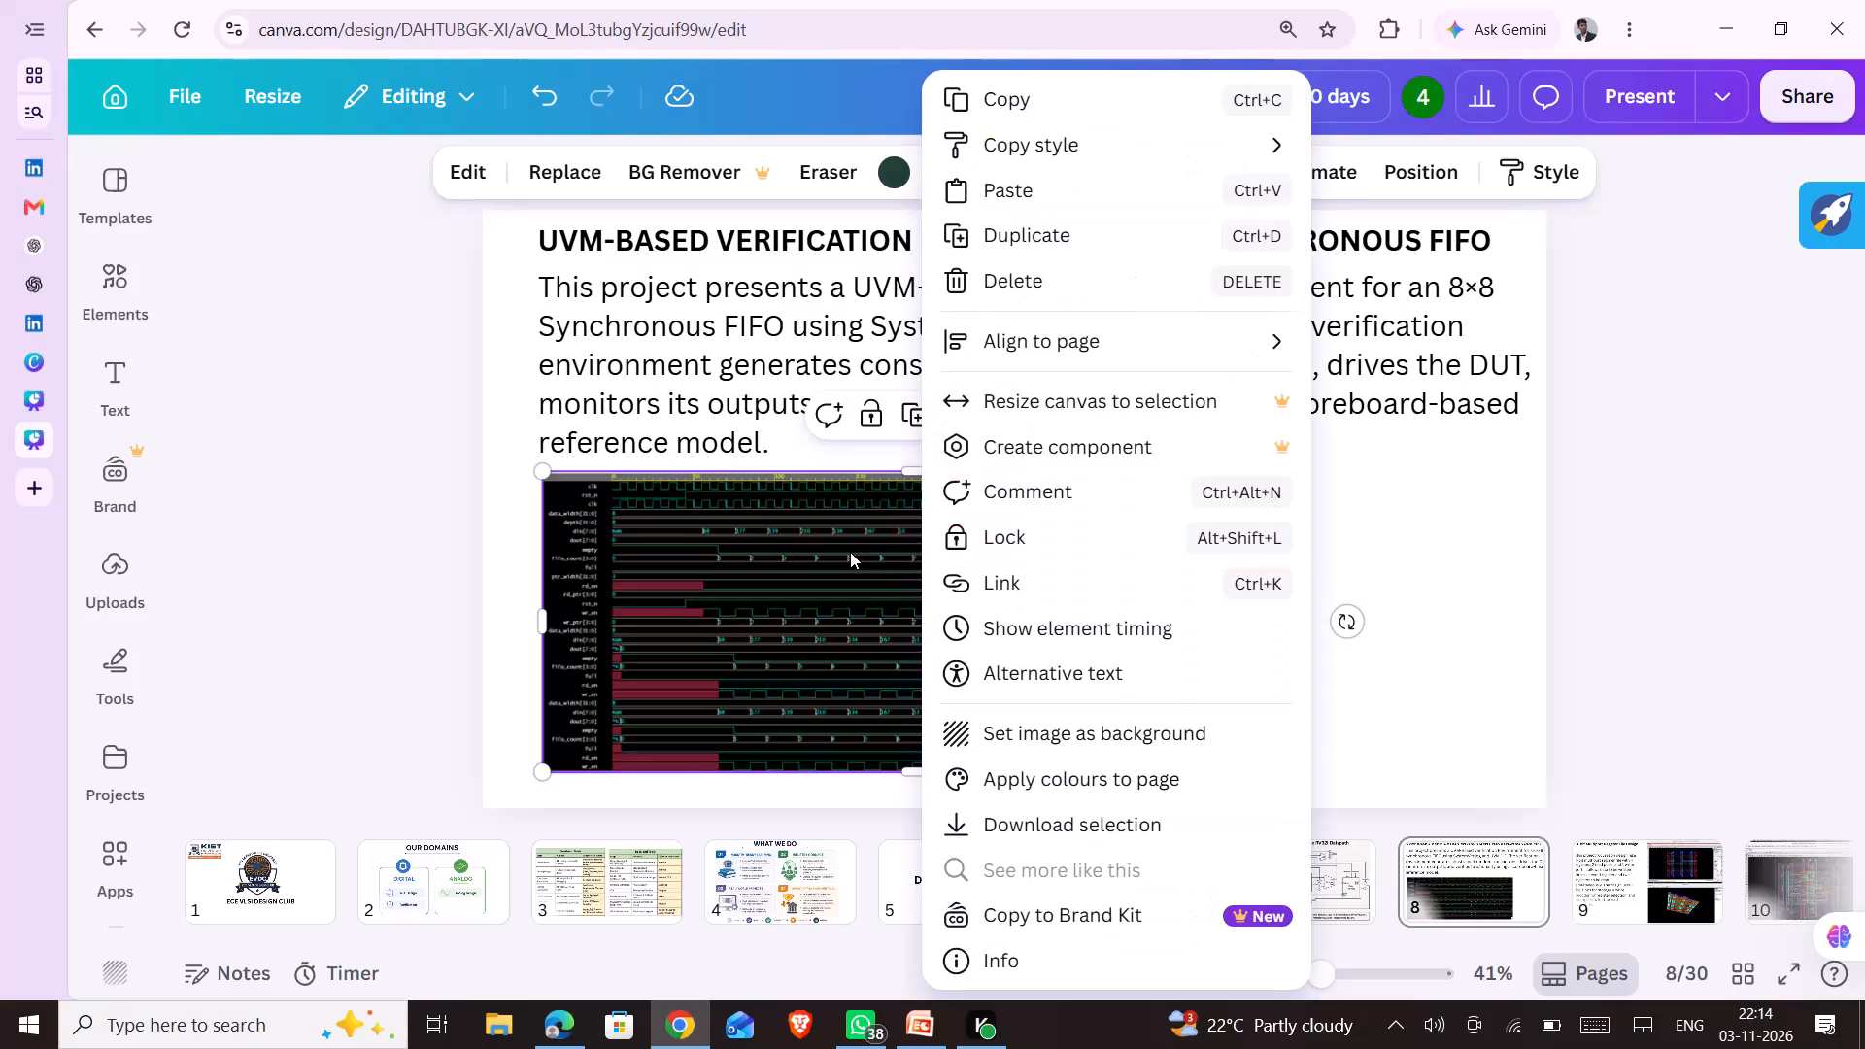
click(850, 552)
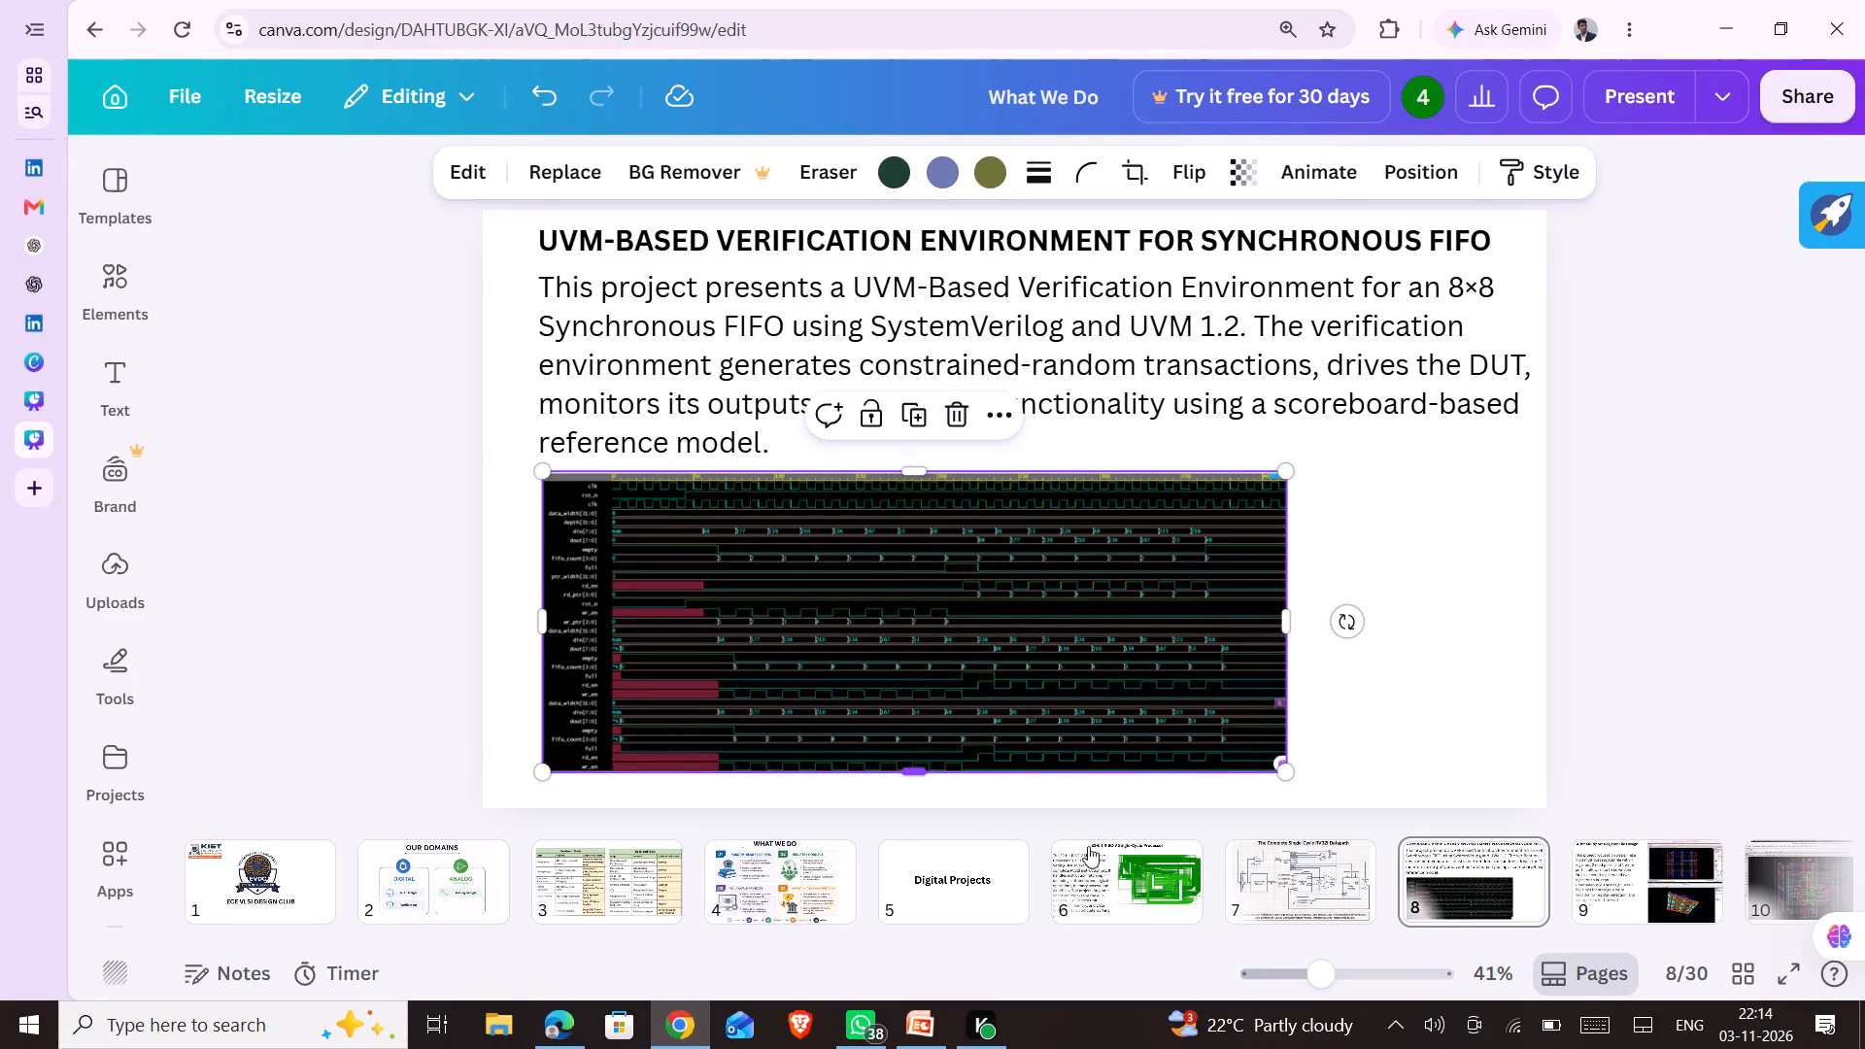
Go to page 4, WHAT WE DO, of the Canva design.
click(826, 885)
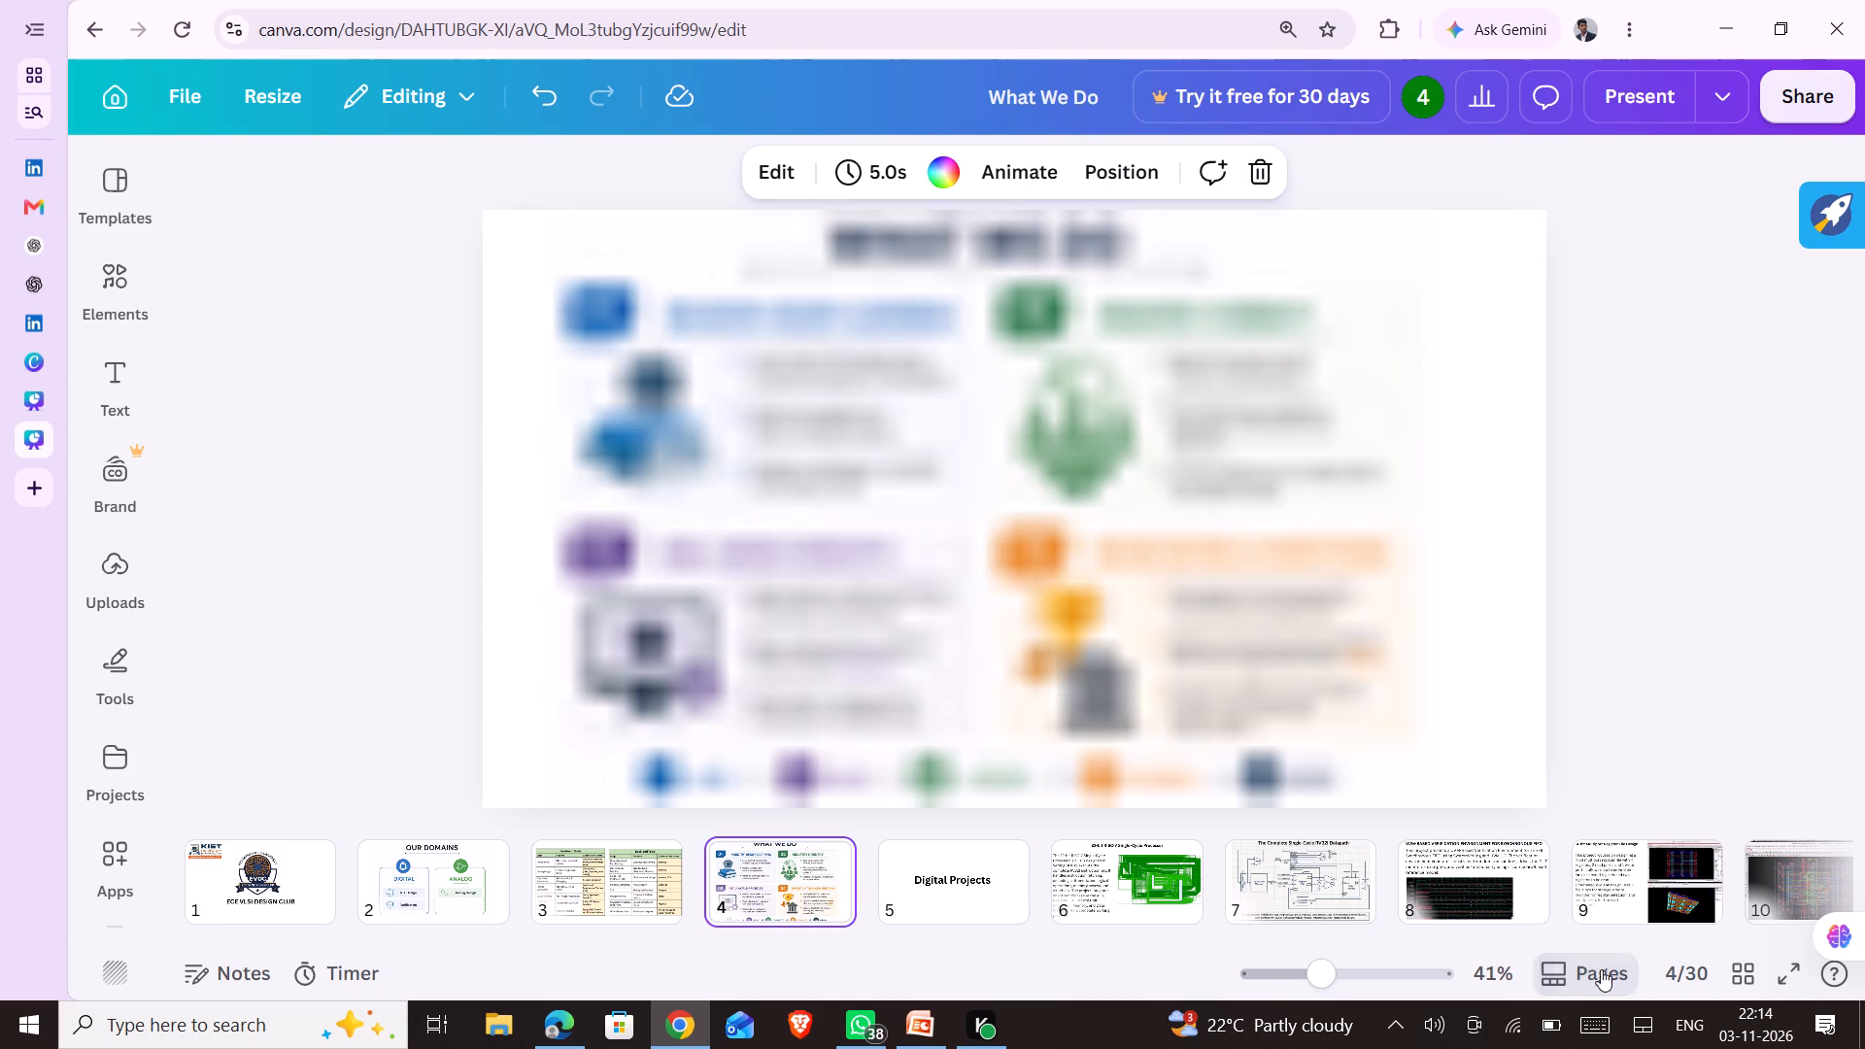
Duplicate the Digital Projects page in the Canva design and clear the heading text on the copy, leaving a blank page 6.
double_click(957, 899)
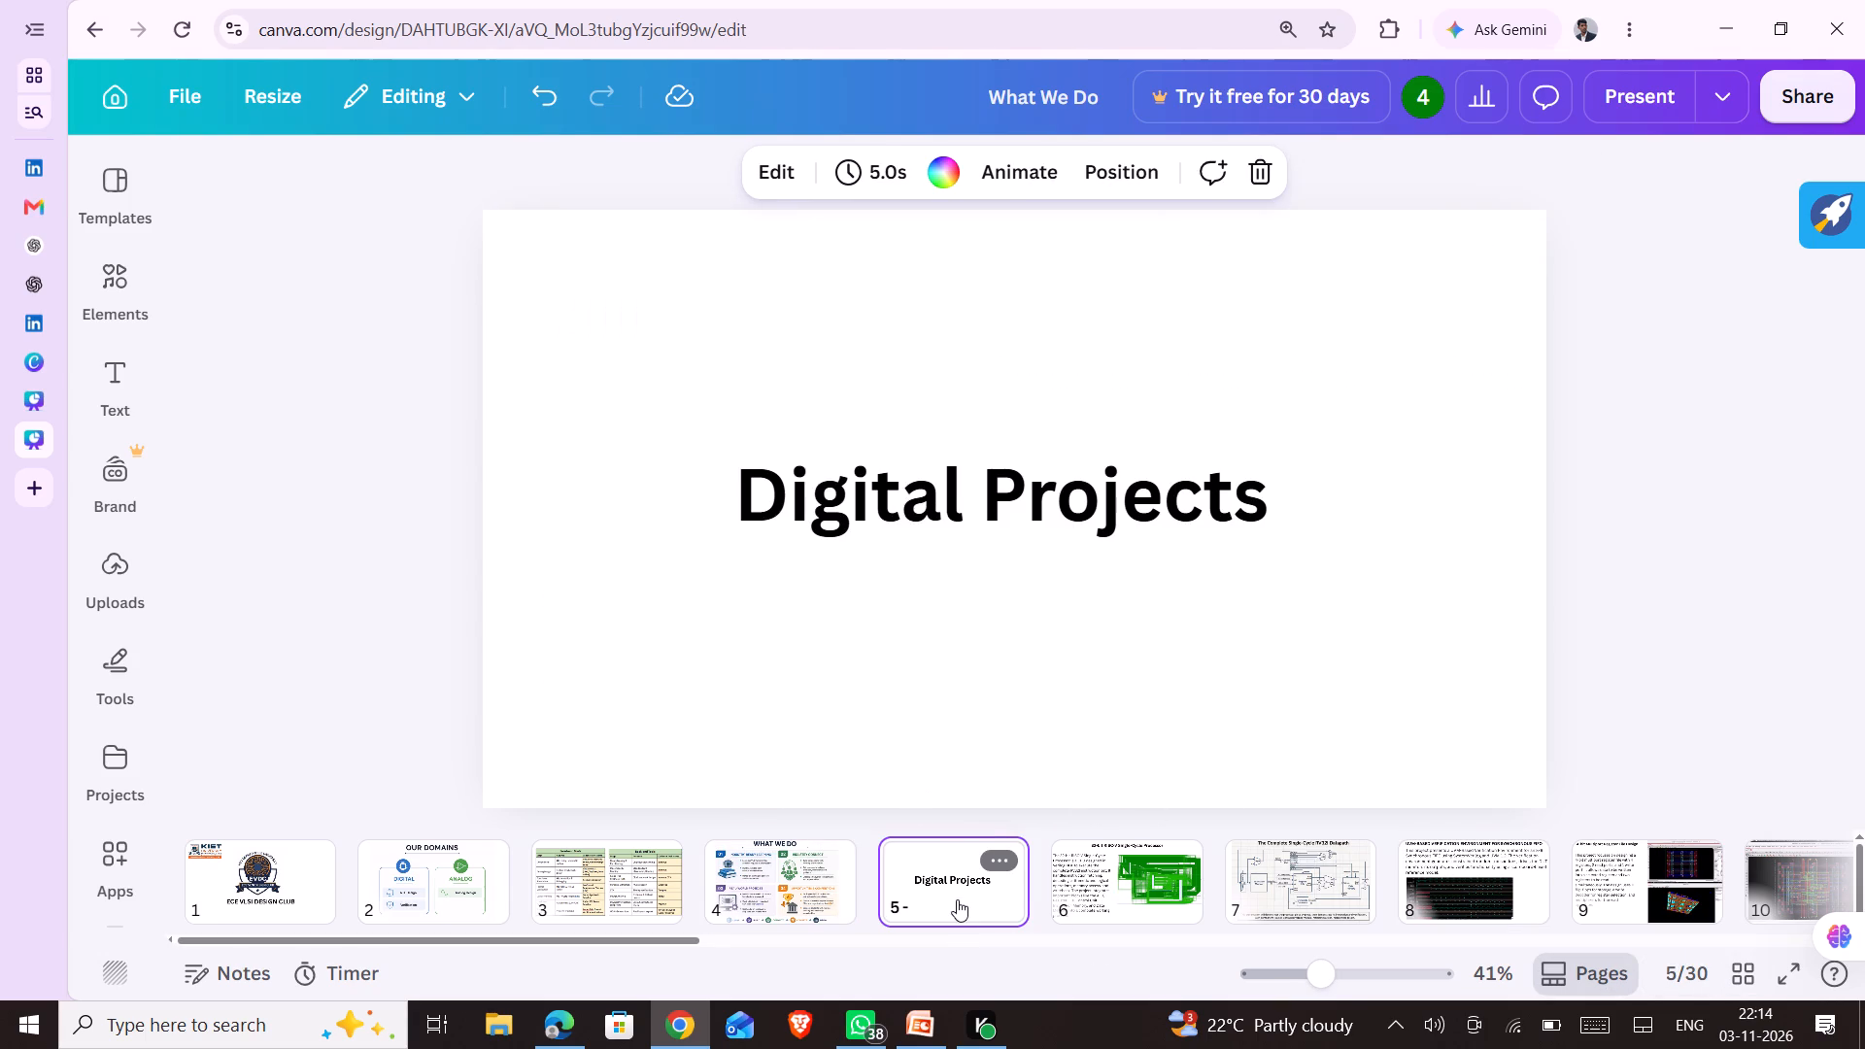
click(996, 850)
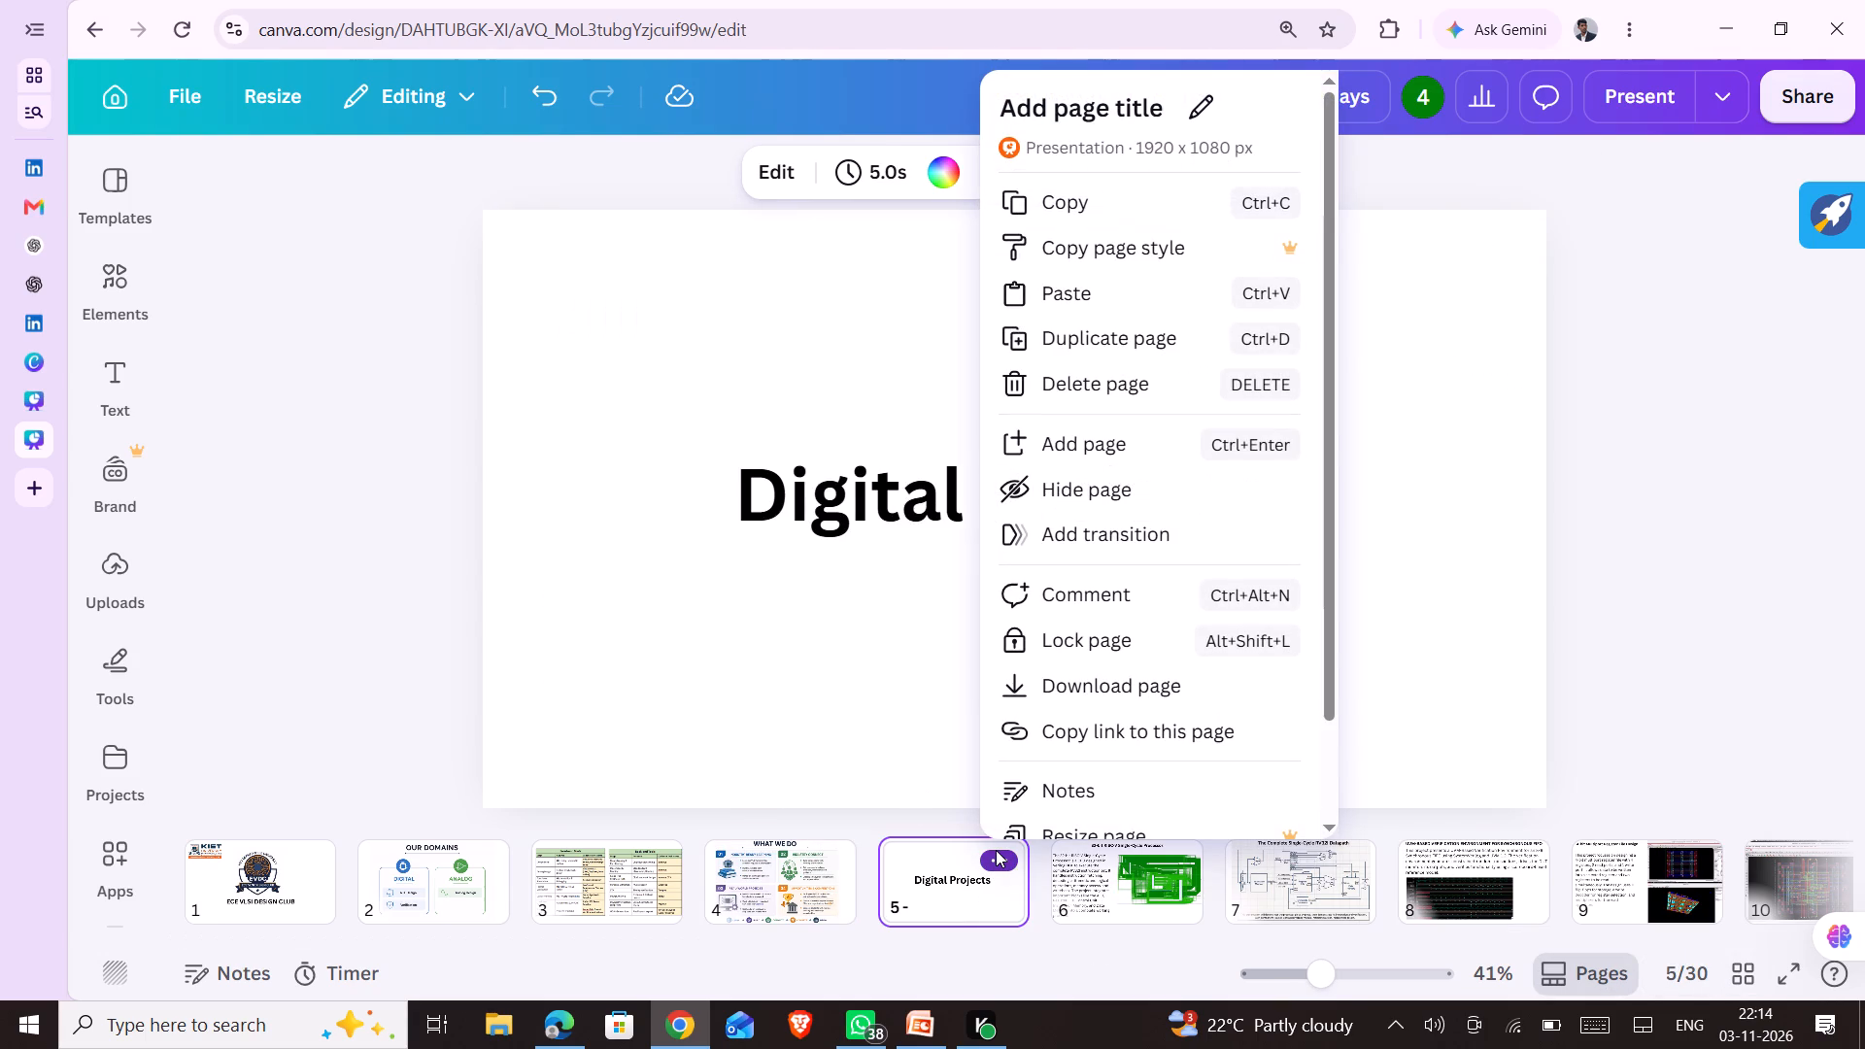
click(1060, 350)
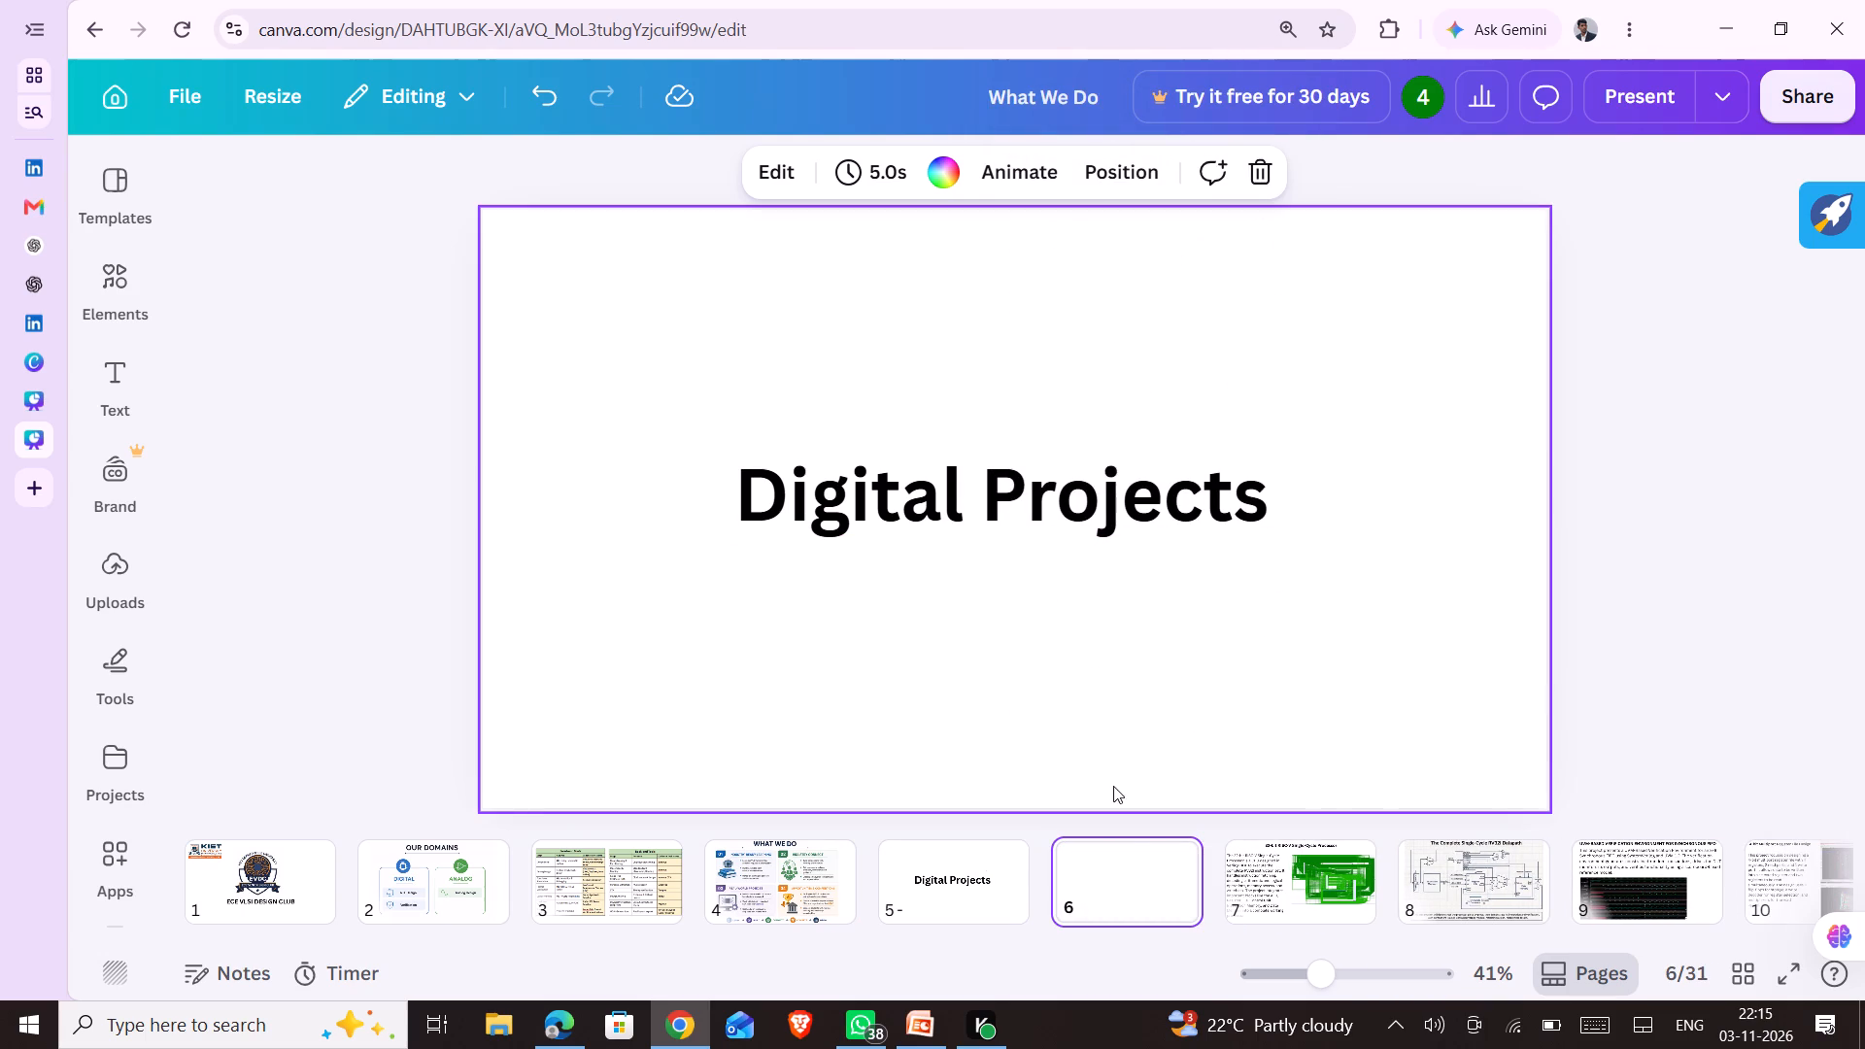
click(1132, 874)
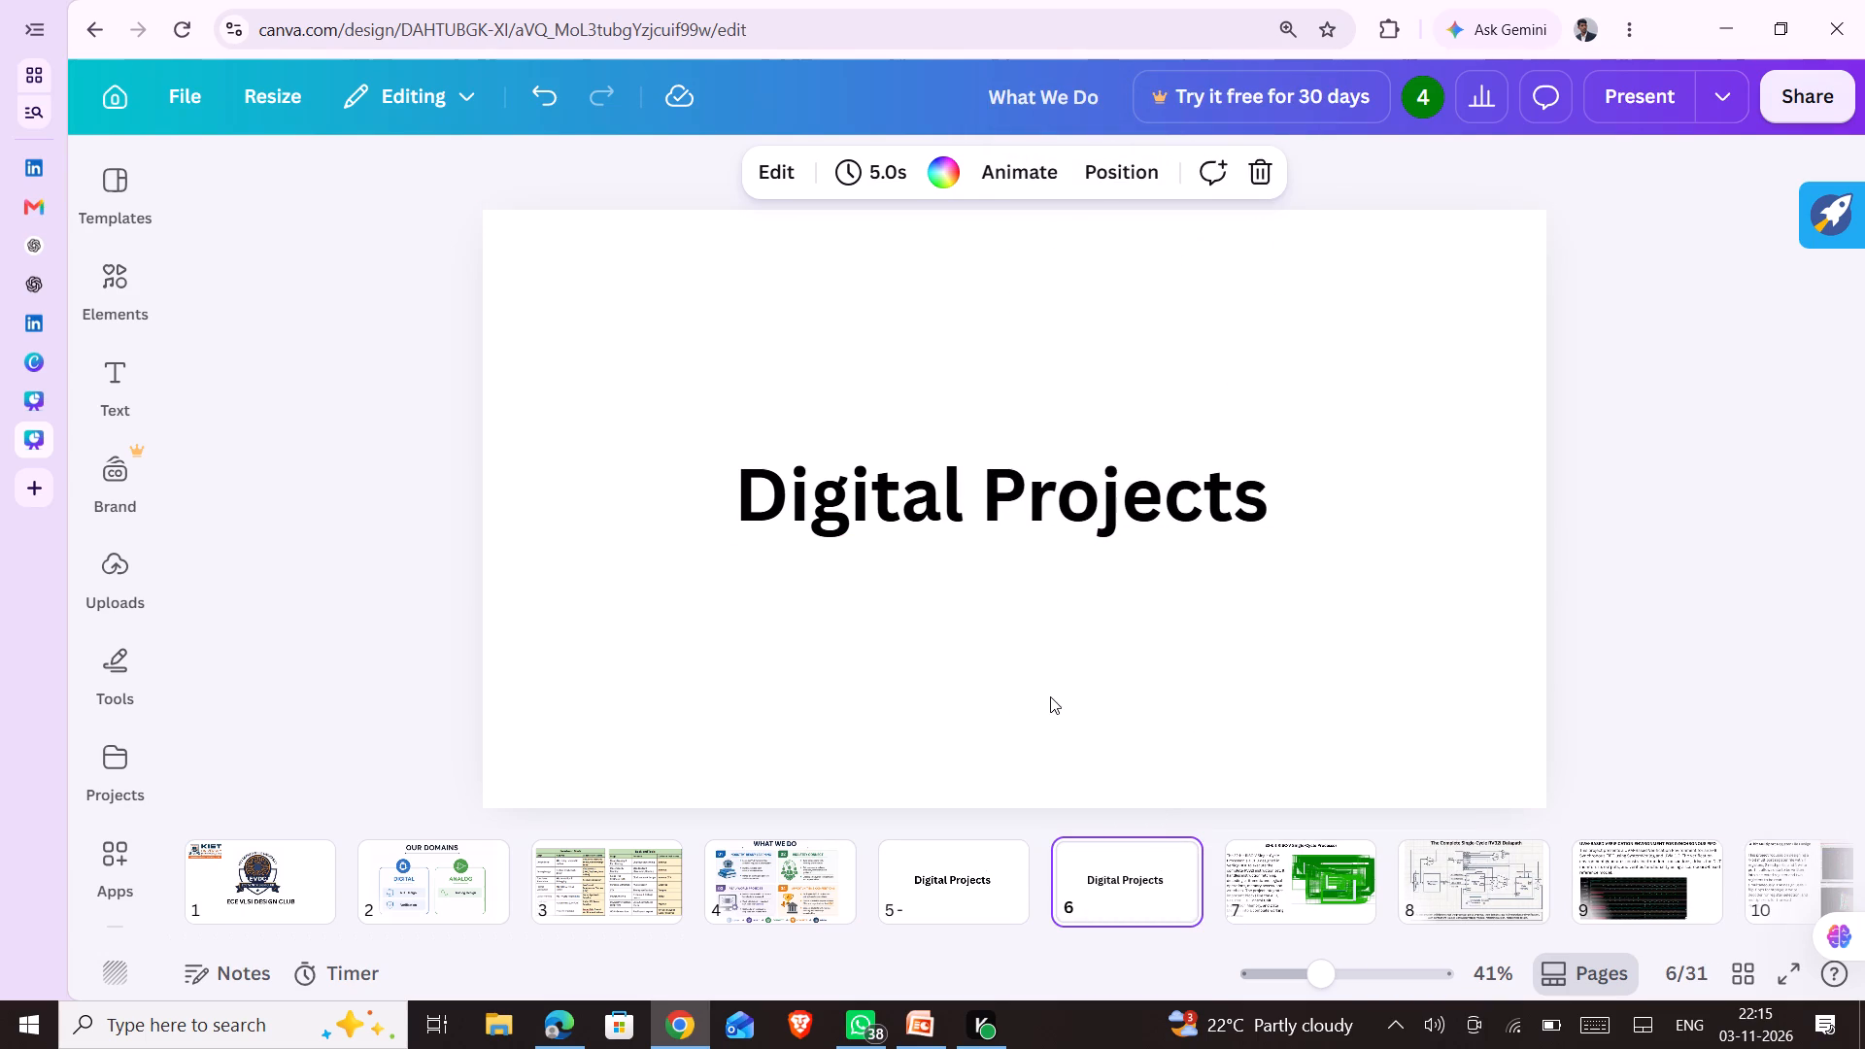
double_click(1013, 490)
key(BackSpace)
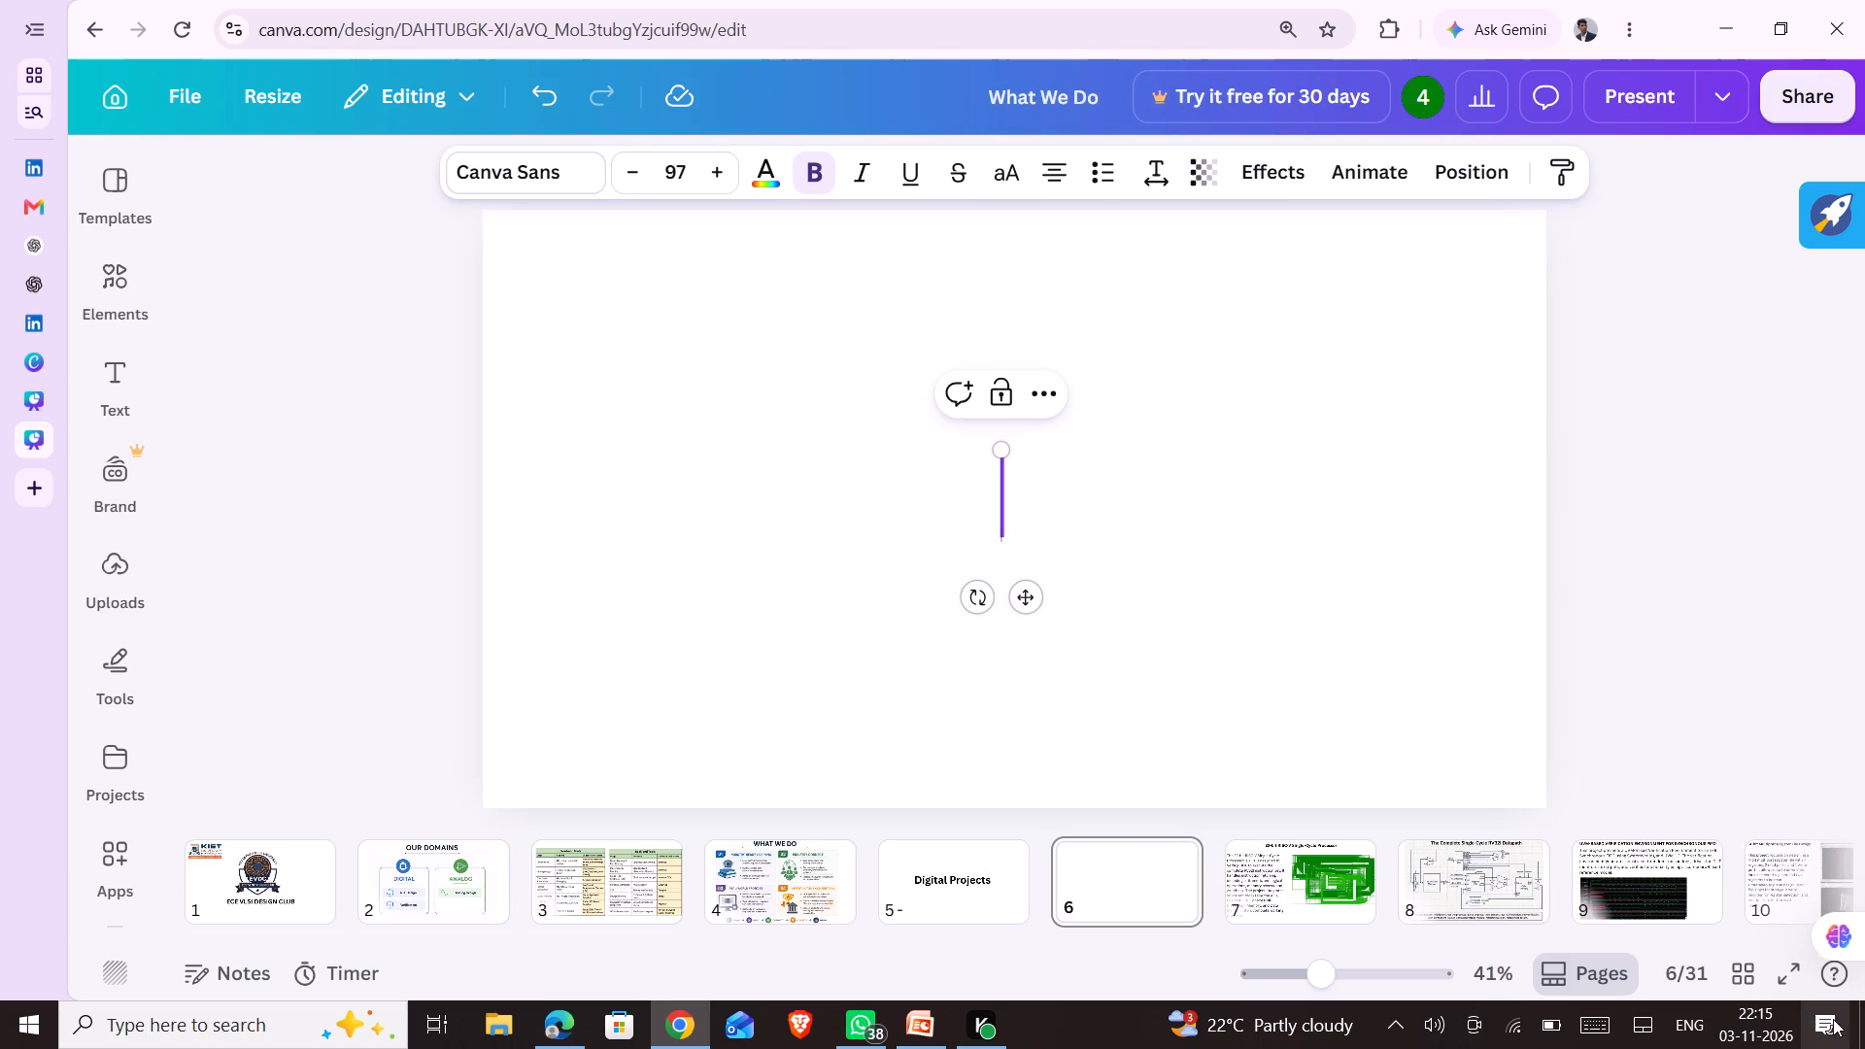
Duplicate page 9, the UVM-based synchronous FIFO verification page, and open the copy on page 10.
click(1652, 875)
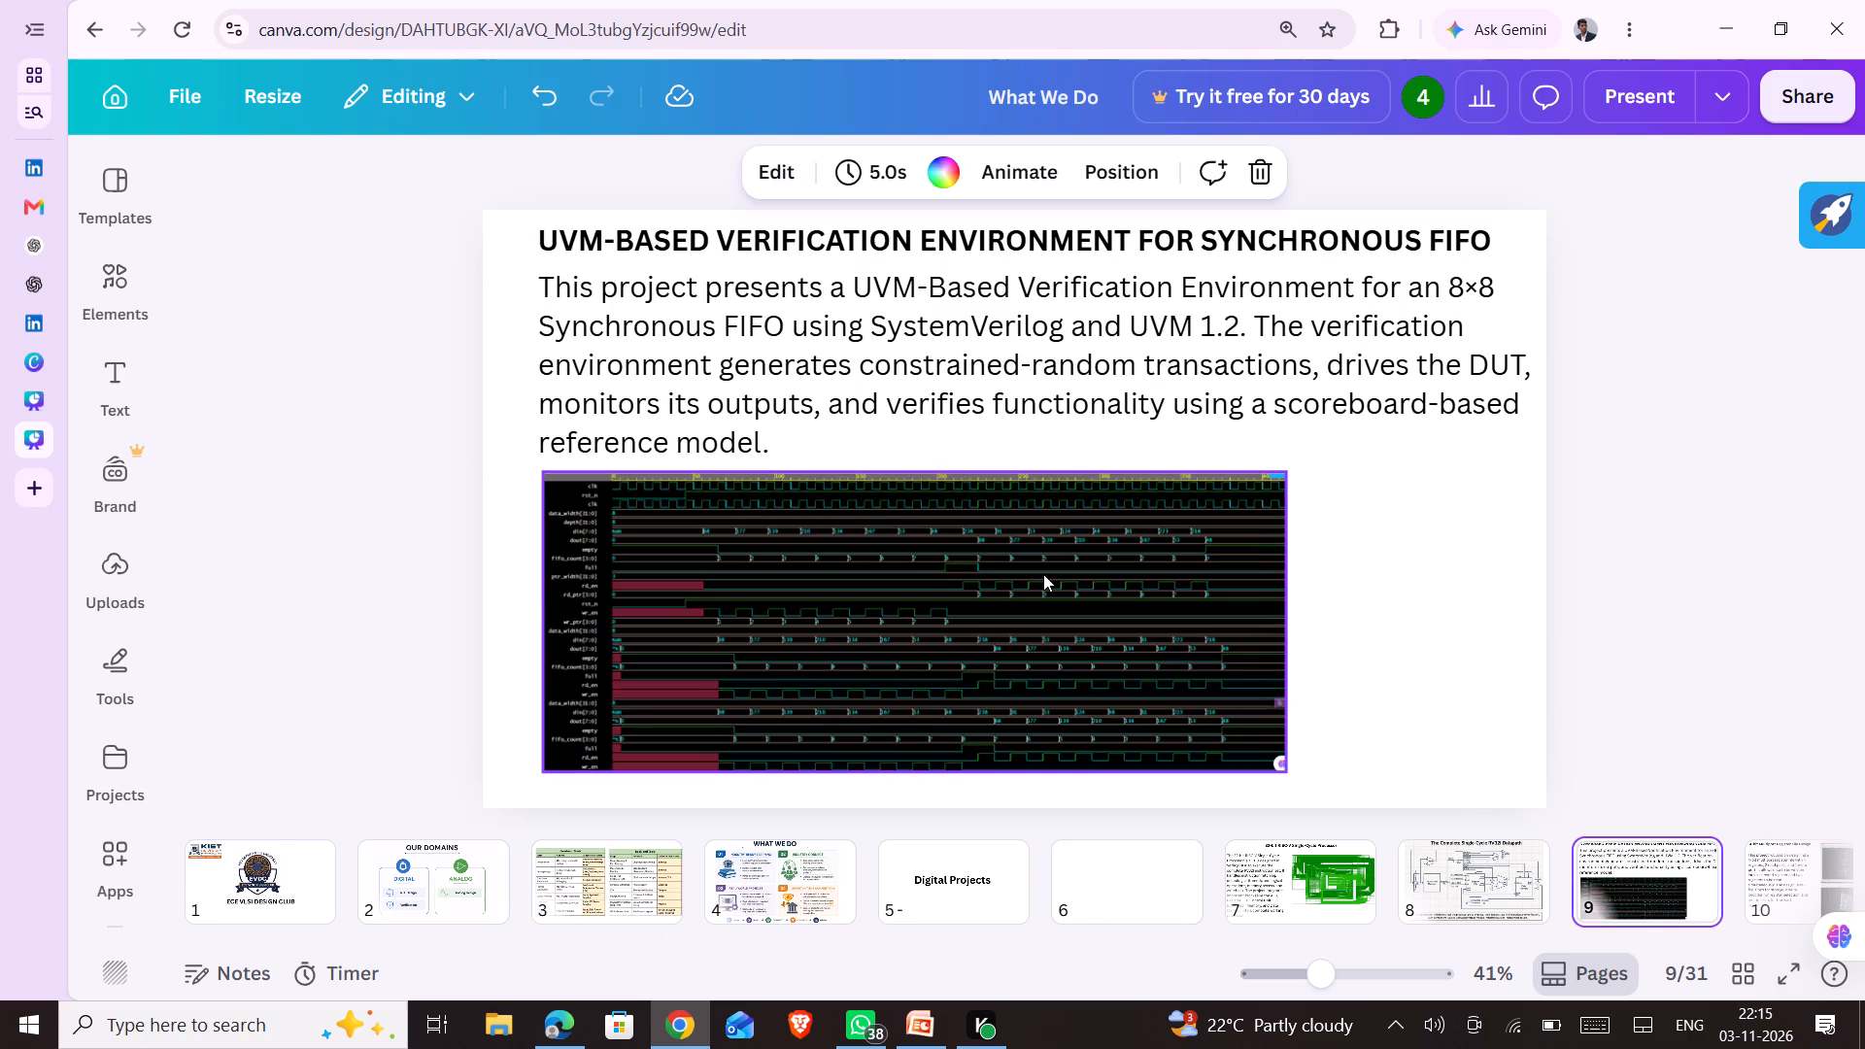
click(1043, 574)
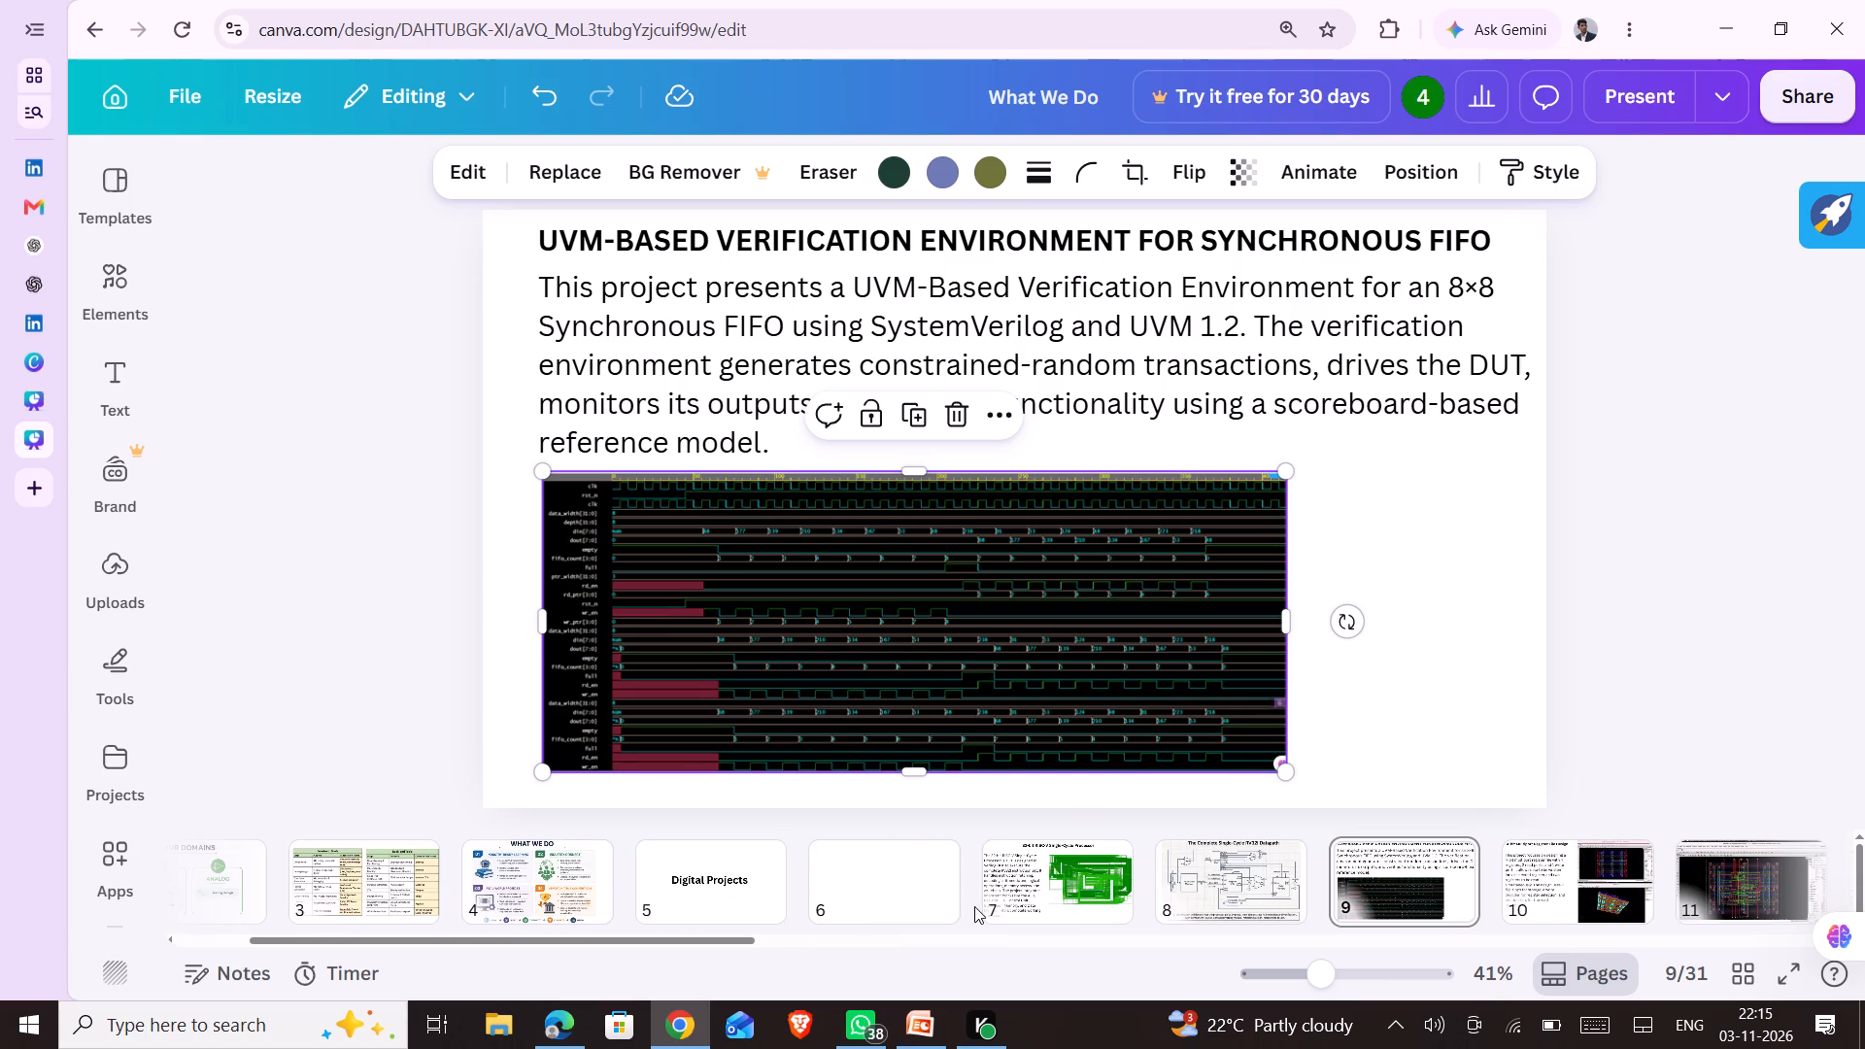
click(1418, 896)
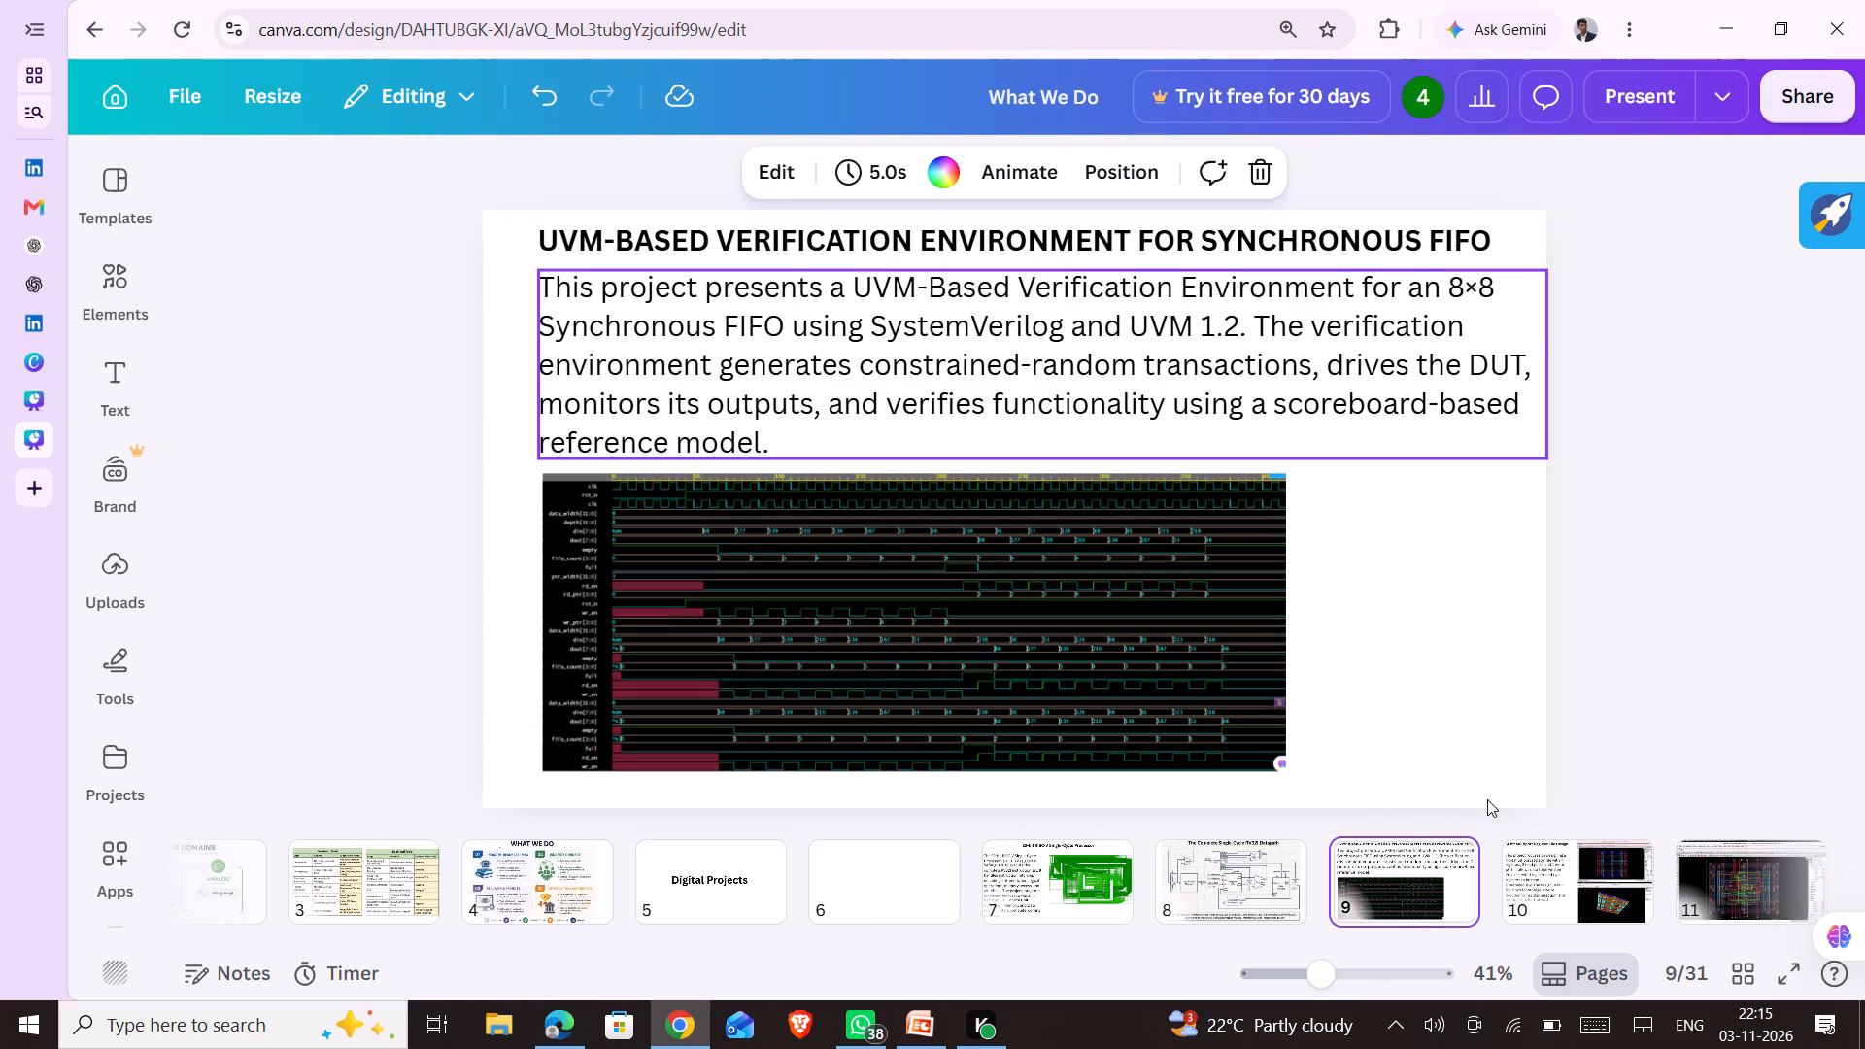
click(1453, 861)
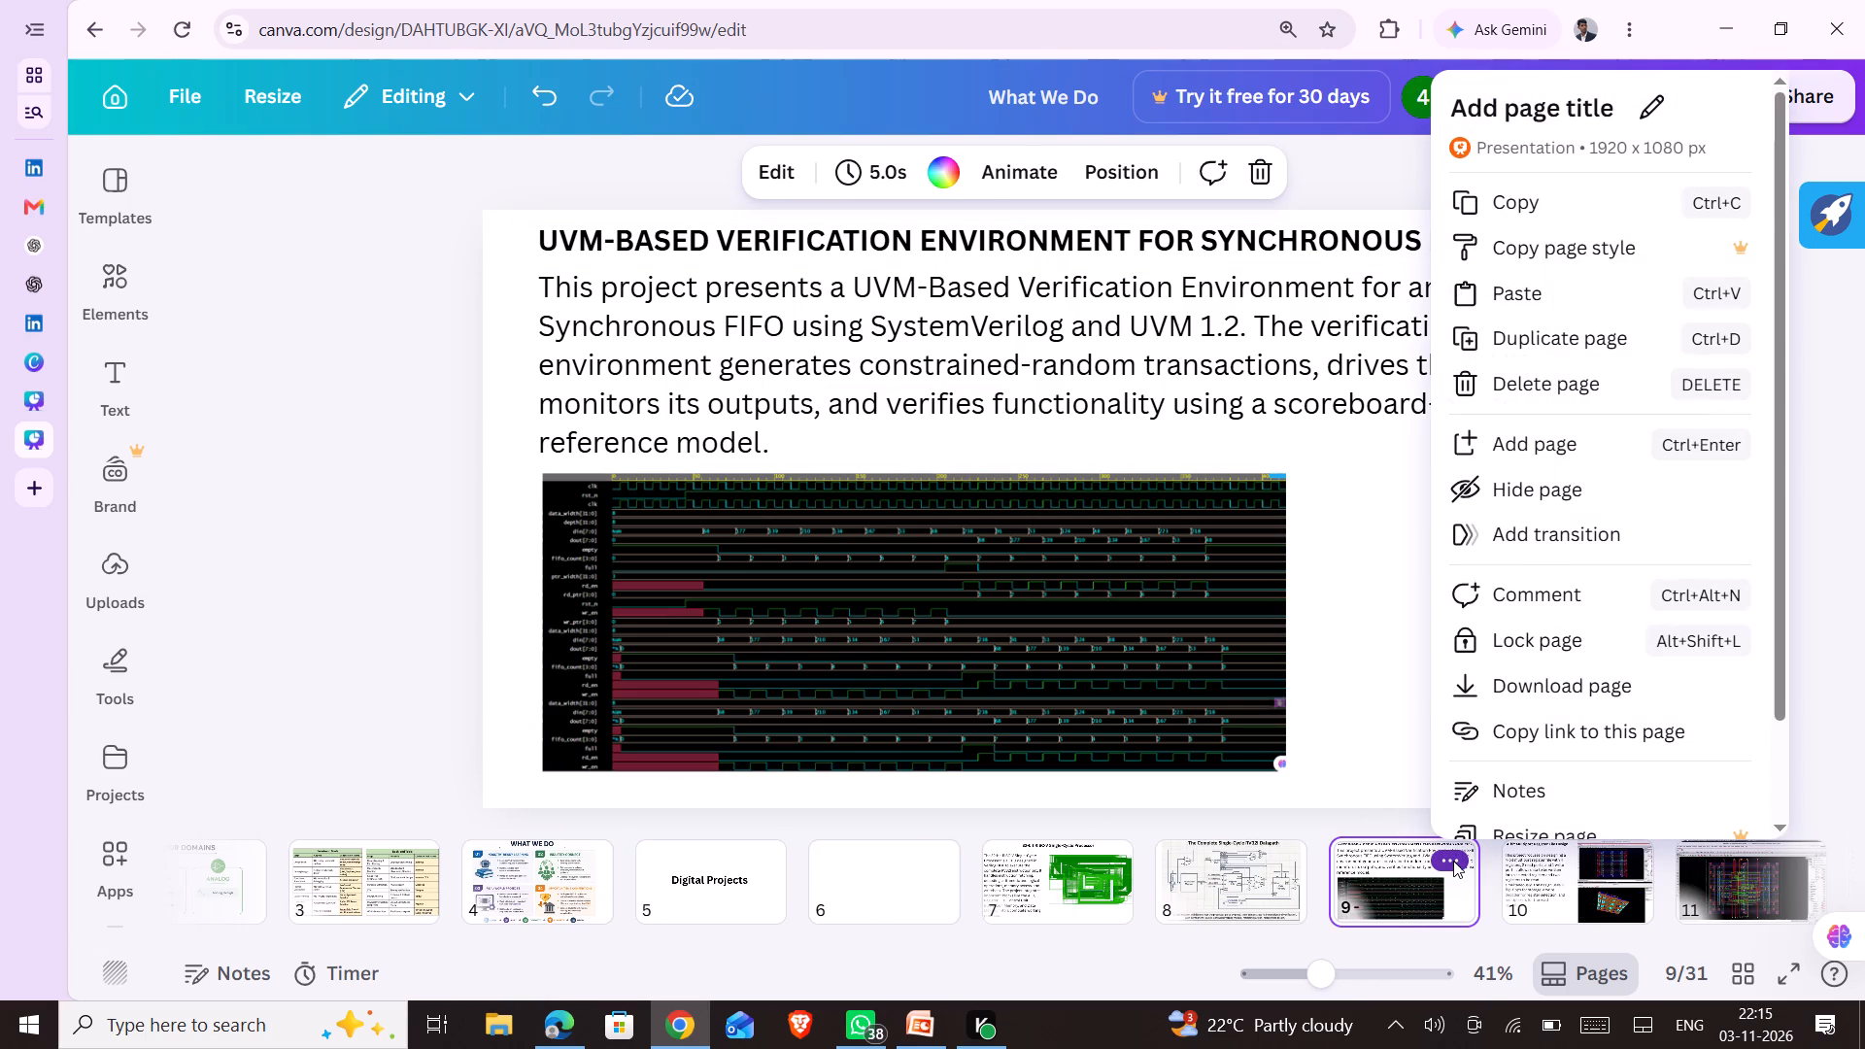
click(1558, 340)
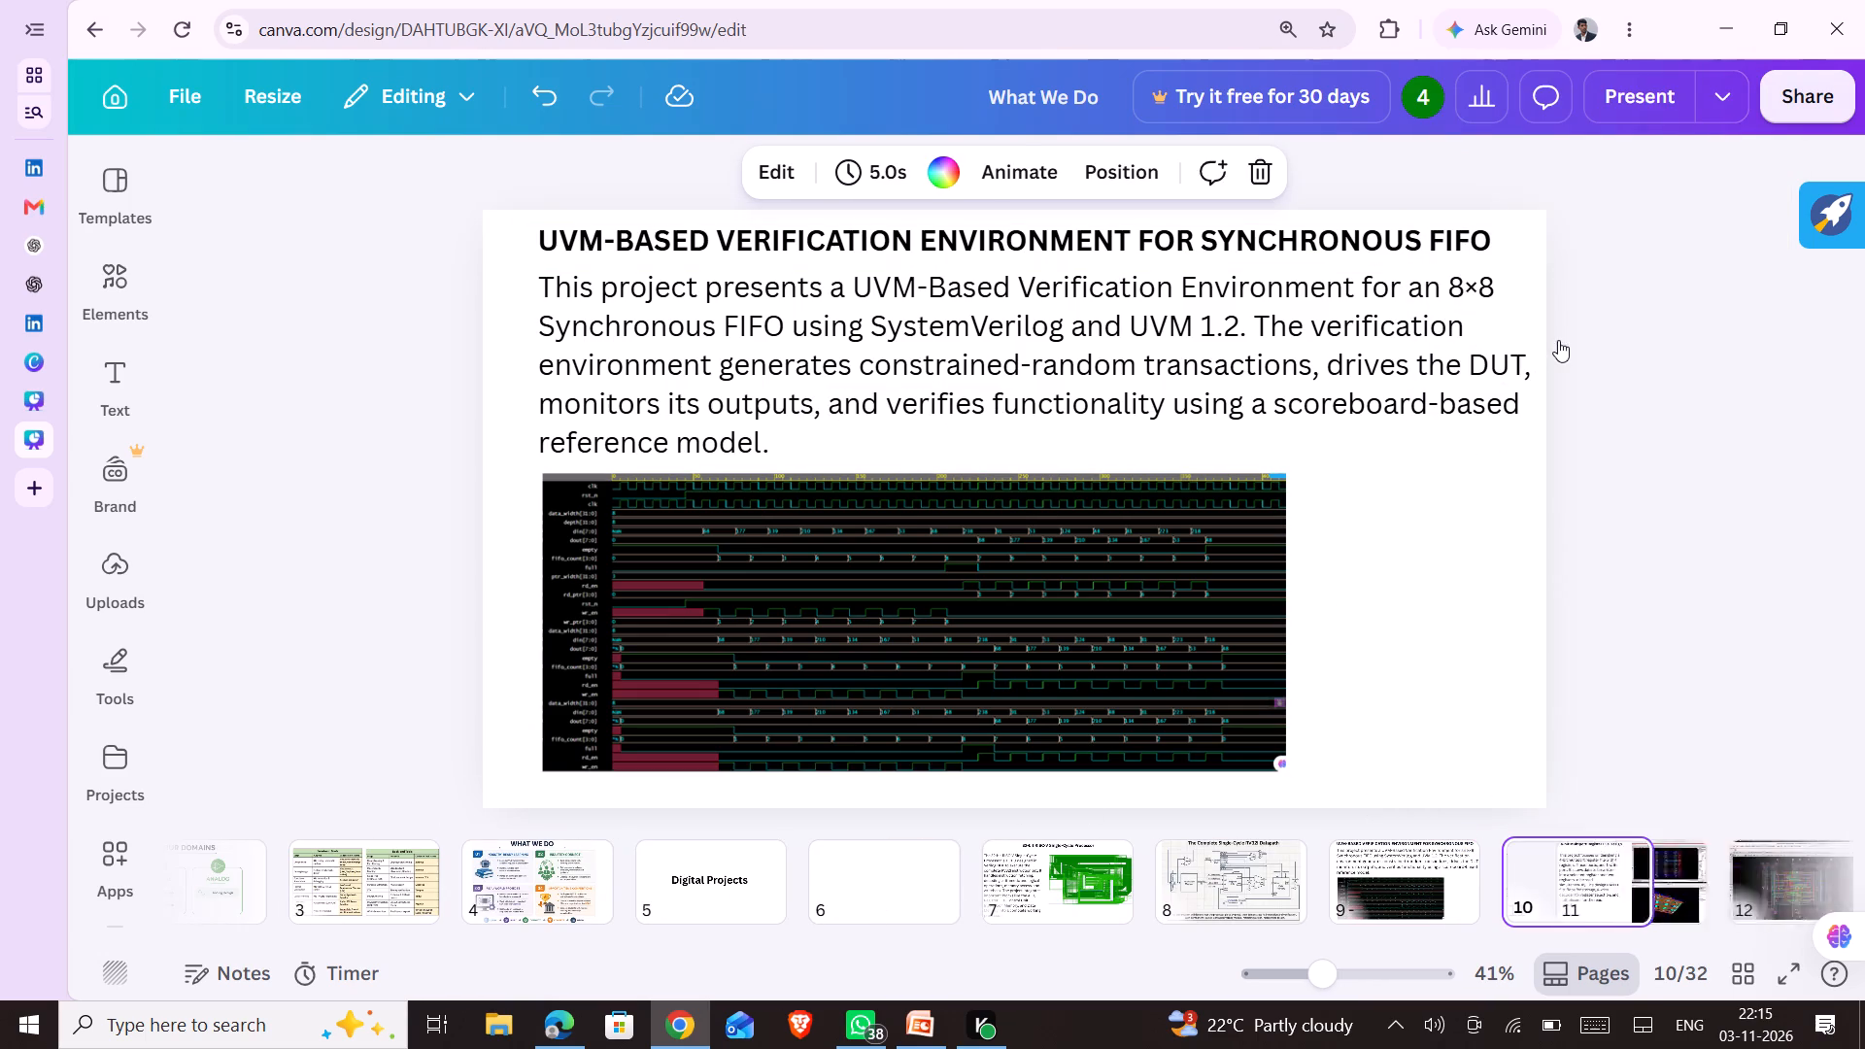
click(1542, 874)
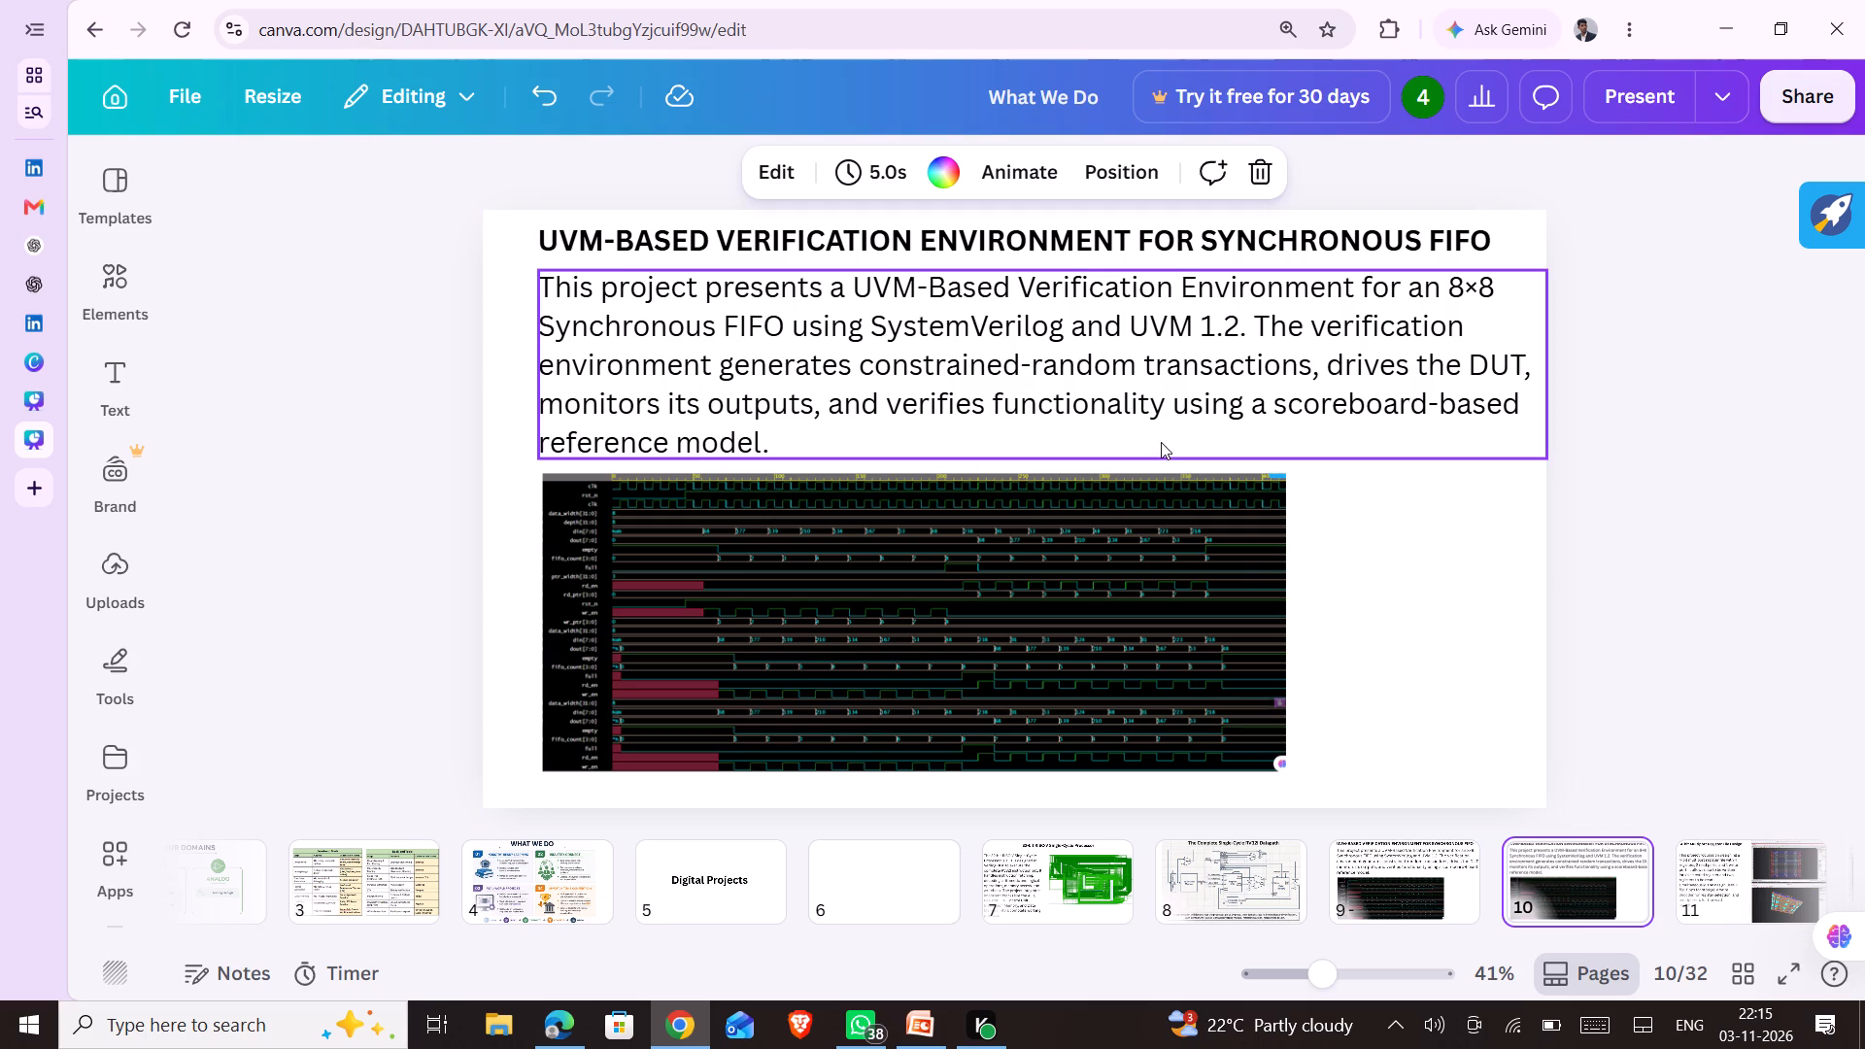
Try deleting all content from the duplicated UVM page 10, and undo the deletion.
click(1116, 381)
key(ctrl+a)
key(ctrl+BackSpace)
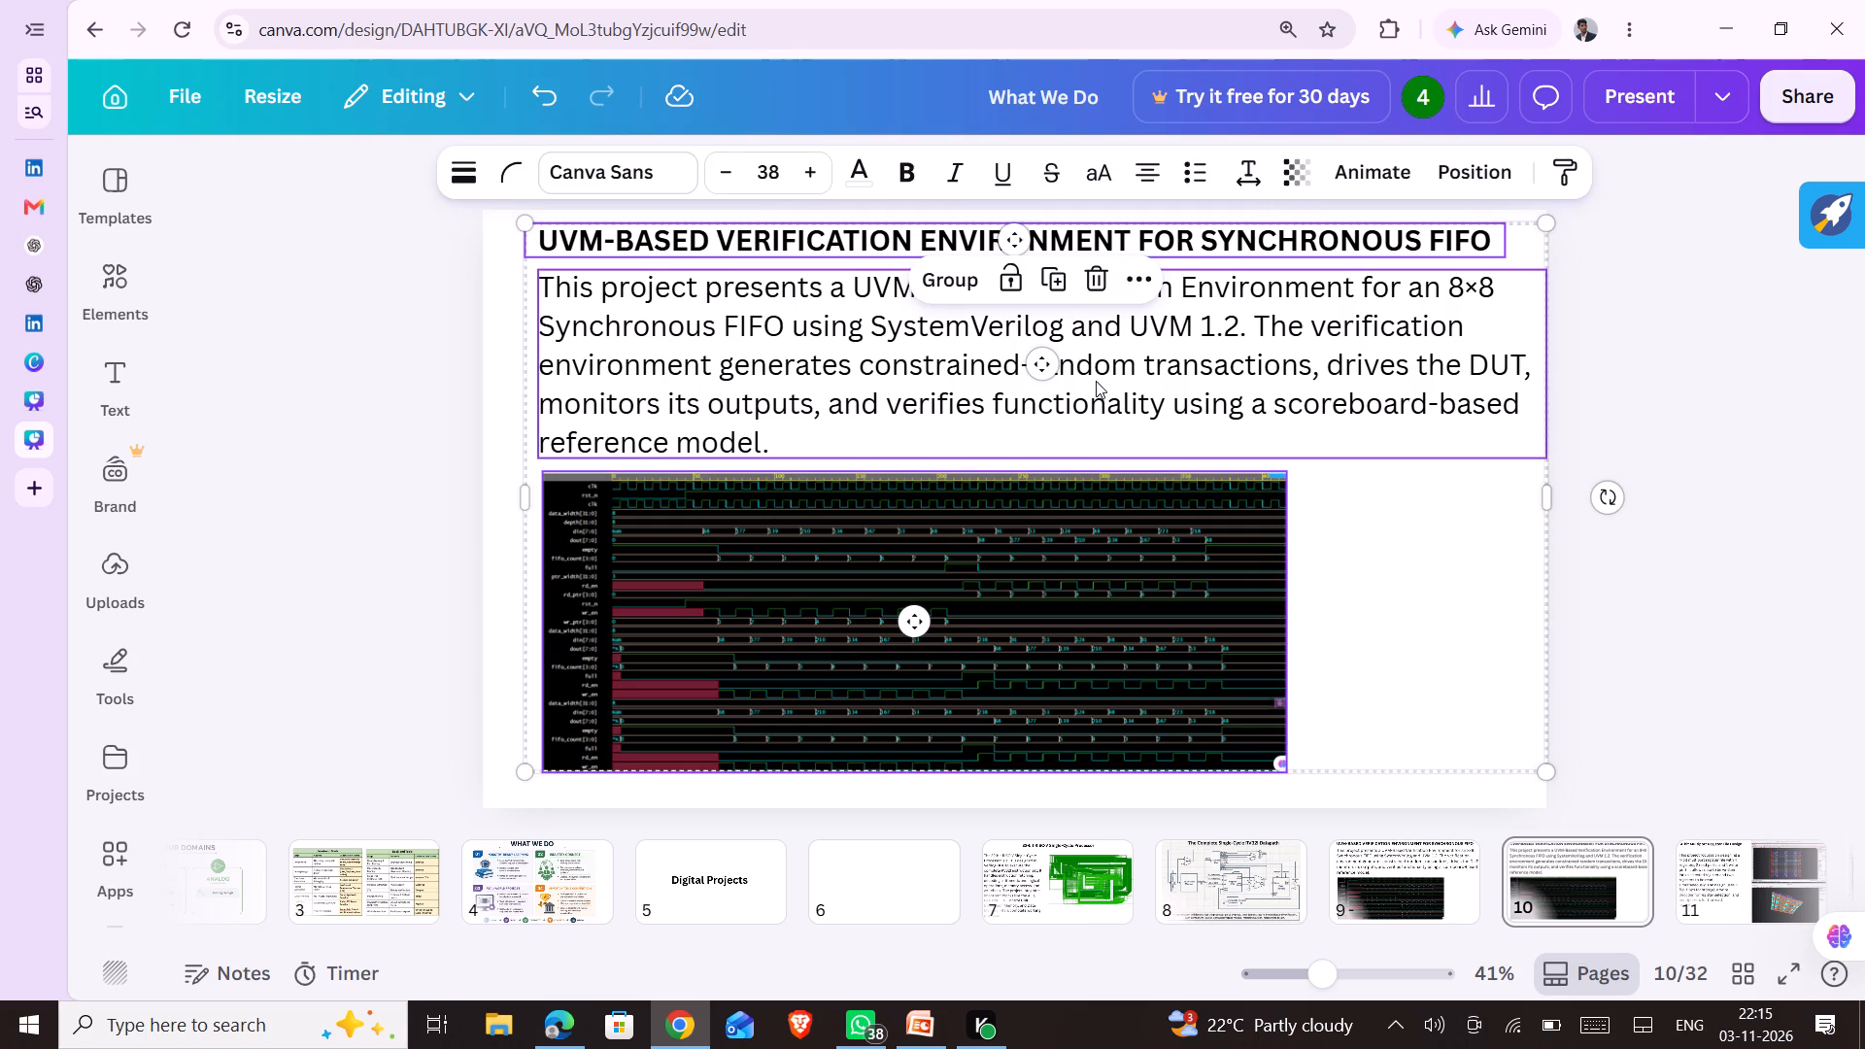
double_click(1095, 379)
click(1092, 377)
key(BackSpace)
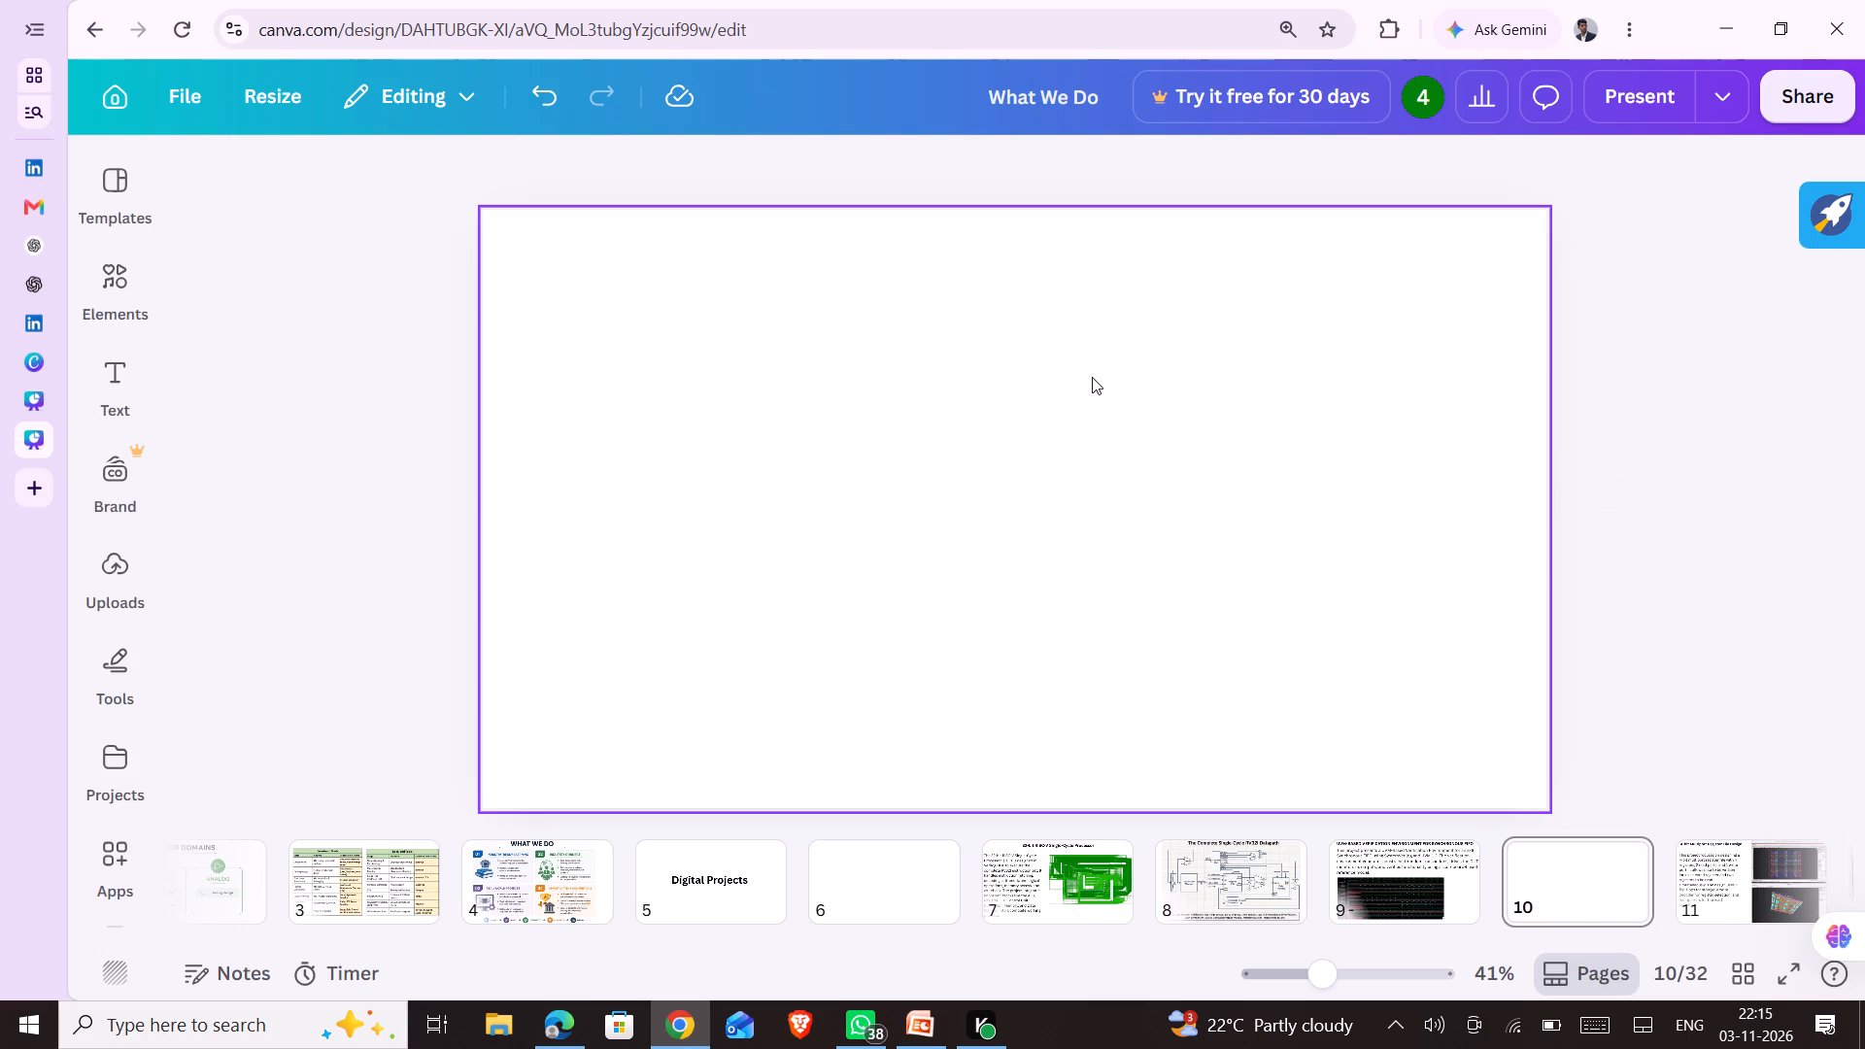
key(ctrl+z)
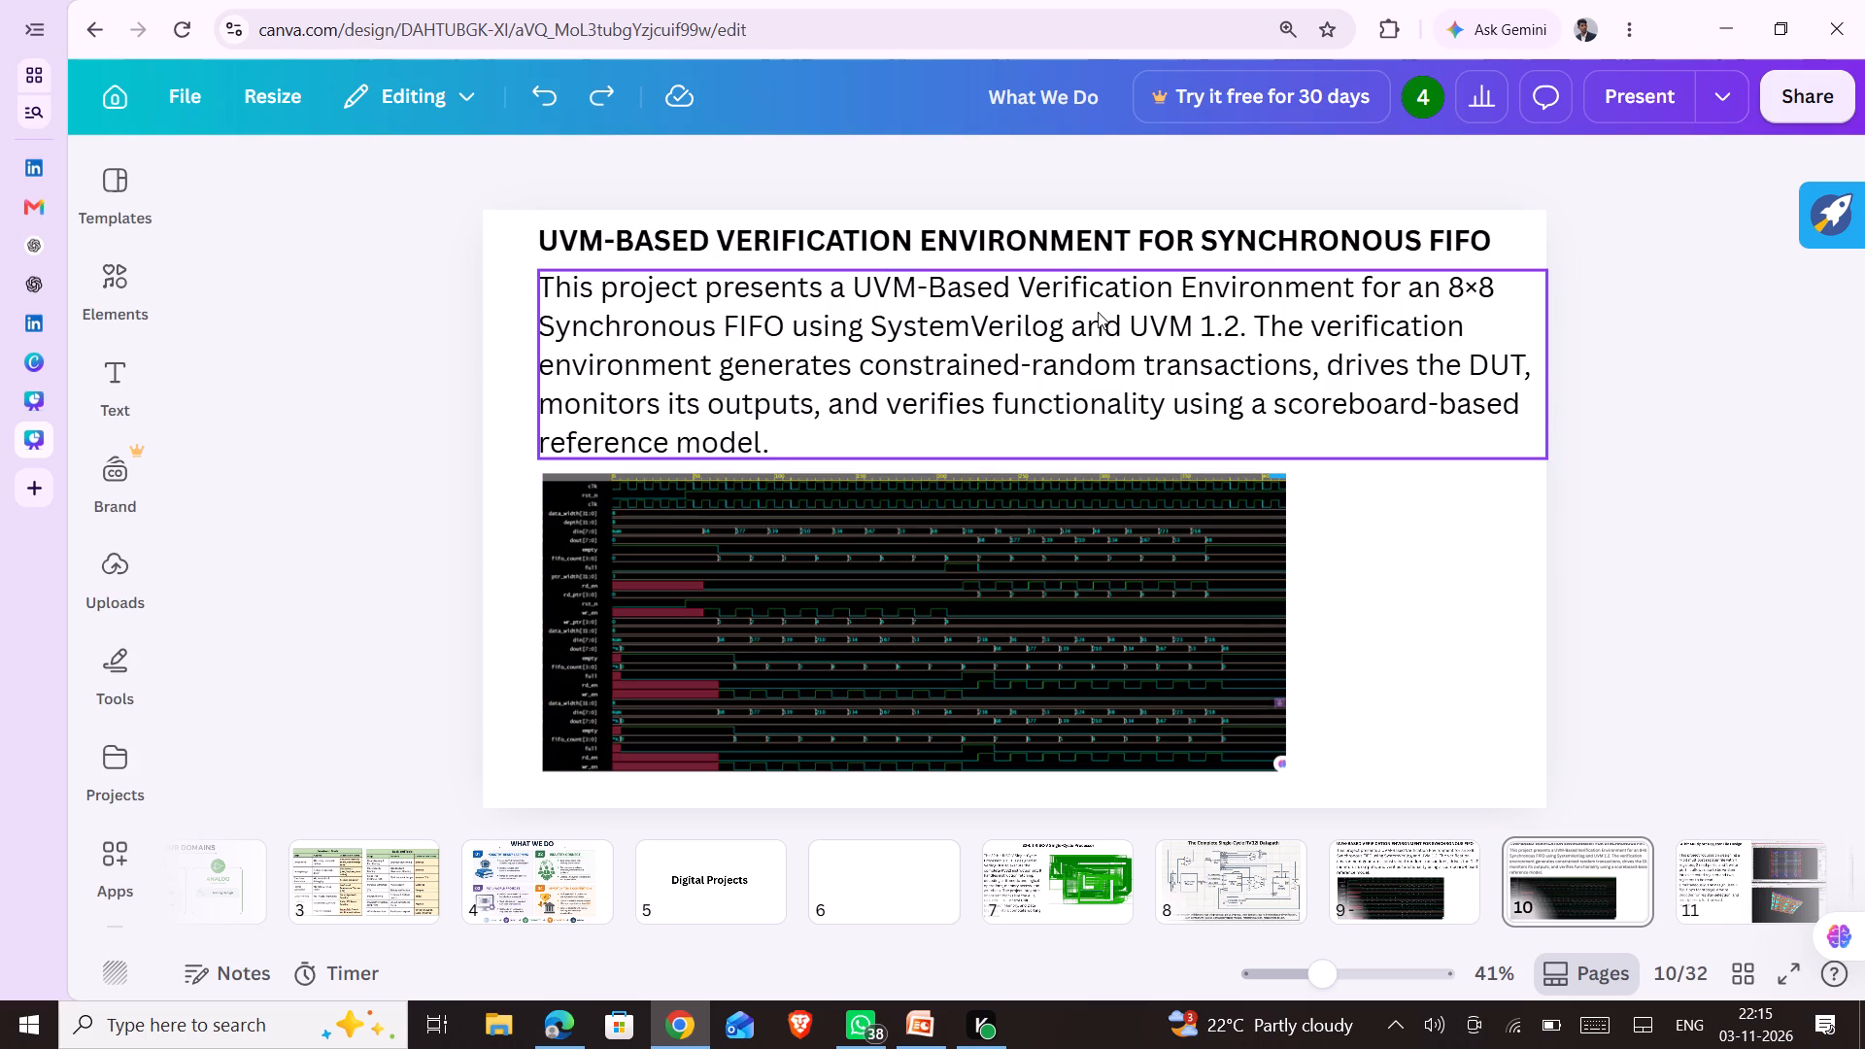
Delete the description paragraph and the UVM heading text on page 10, keeping only the waveform image.
double_click(1098, 312)
key(BackSpace)
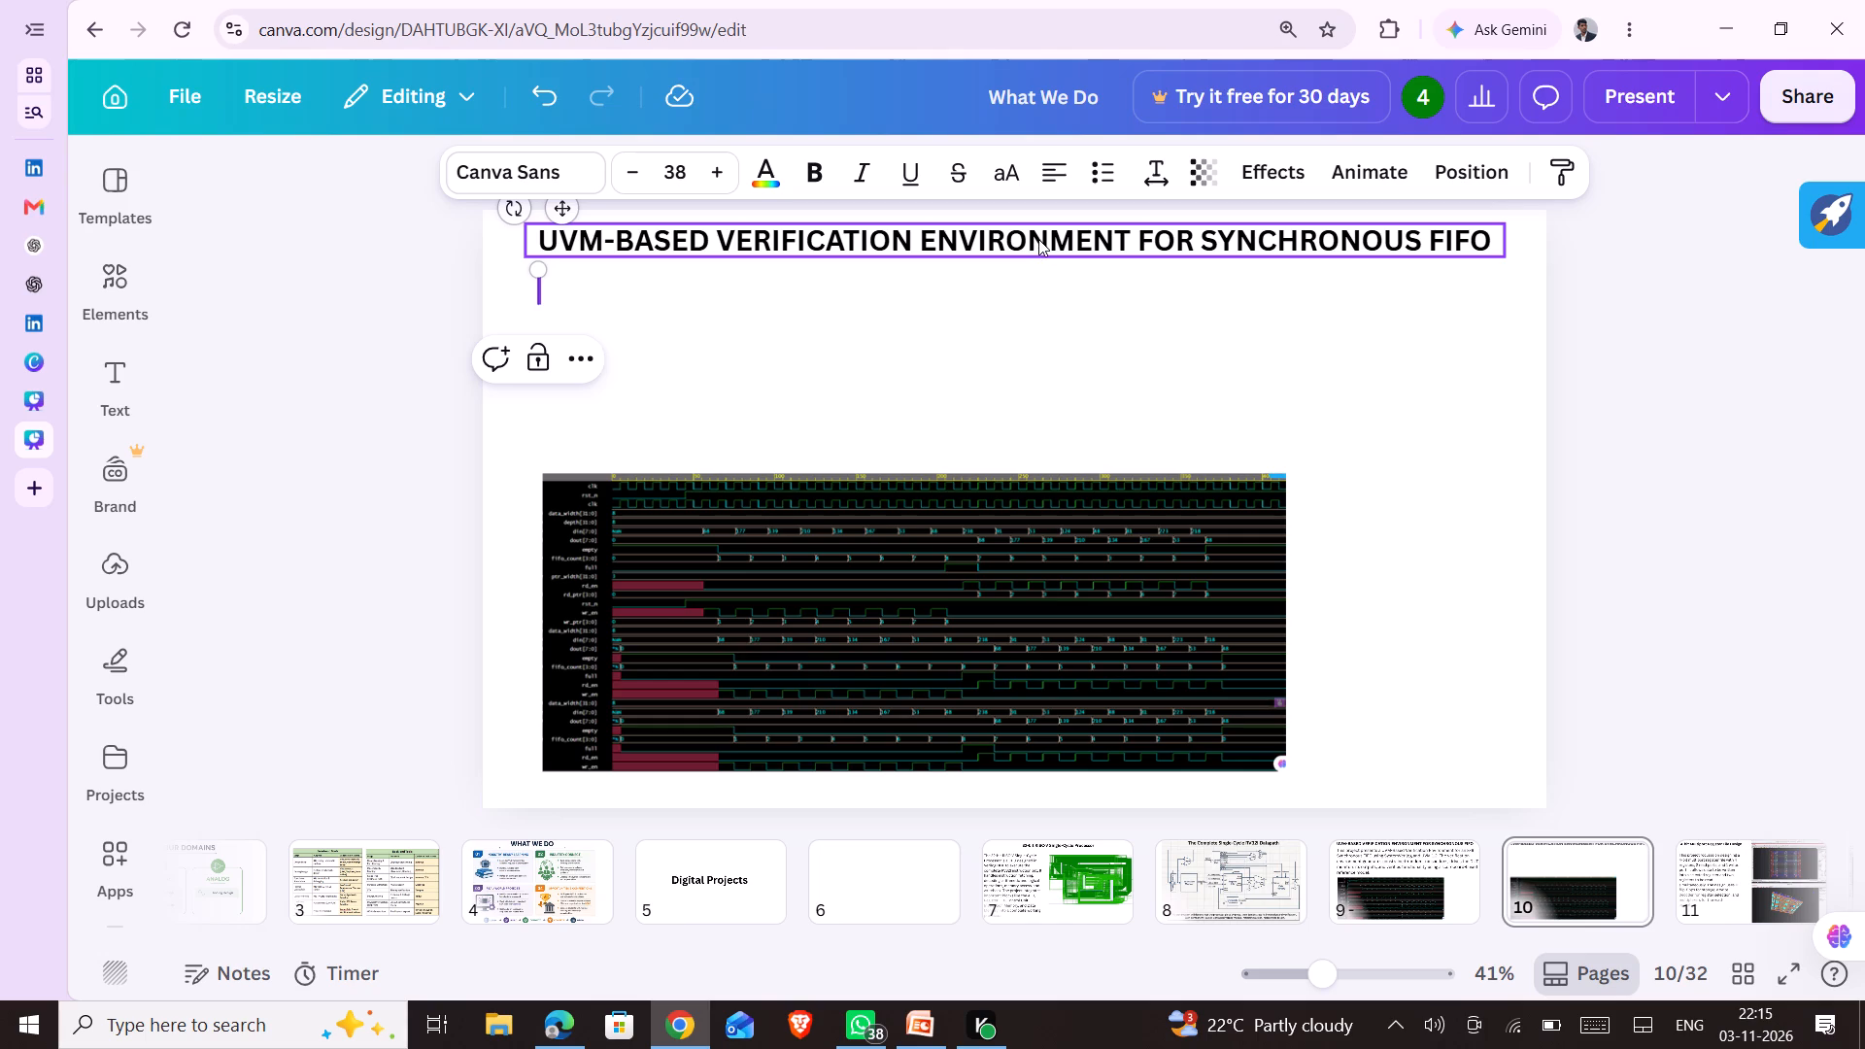
double_click(1038, 239)
key(ctrl+BackSpace)
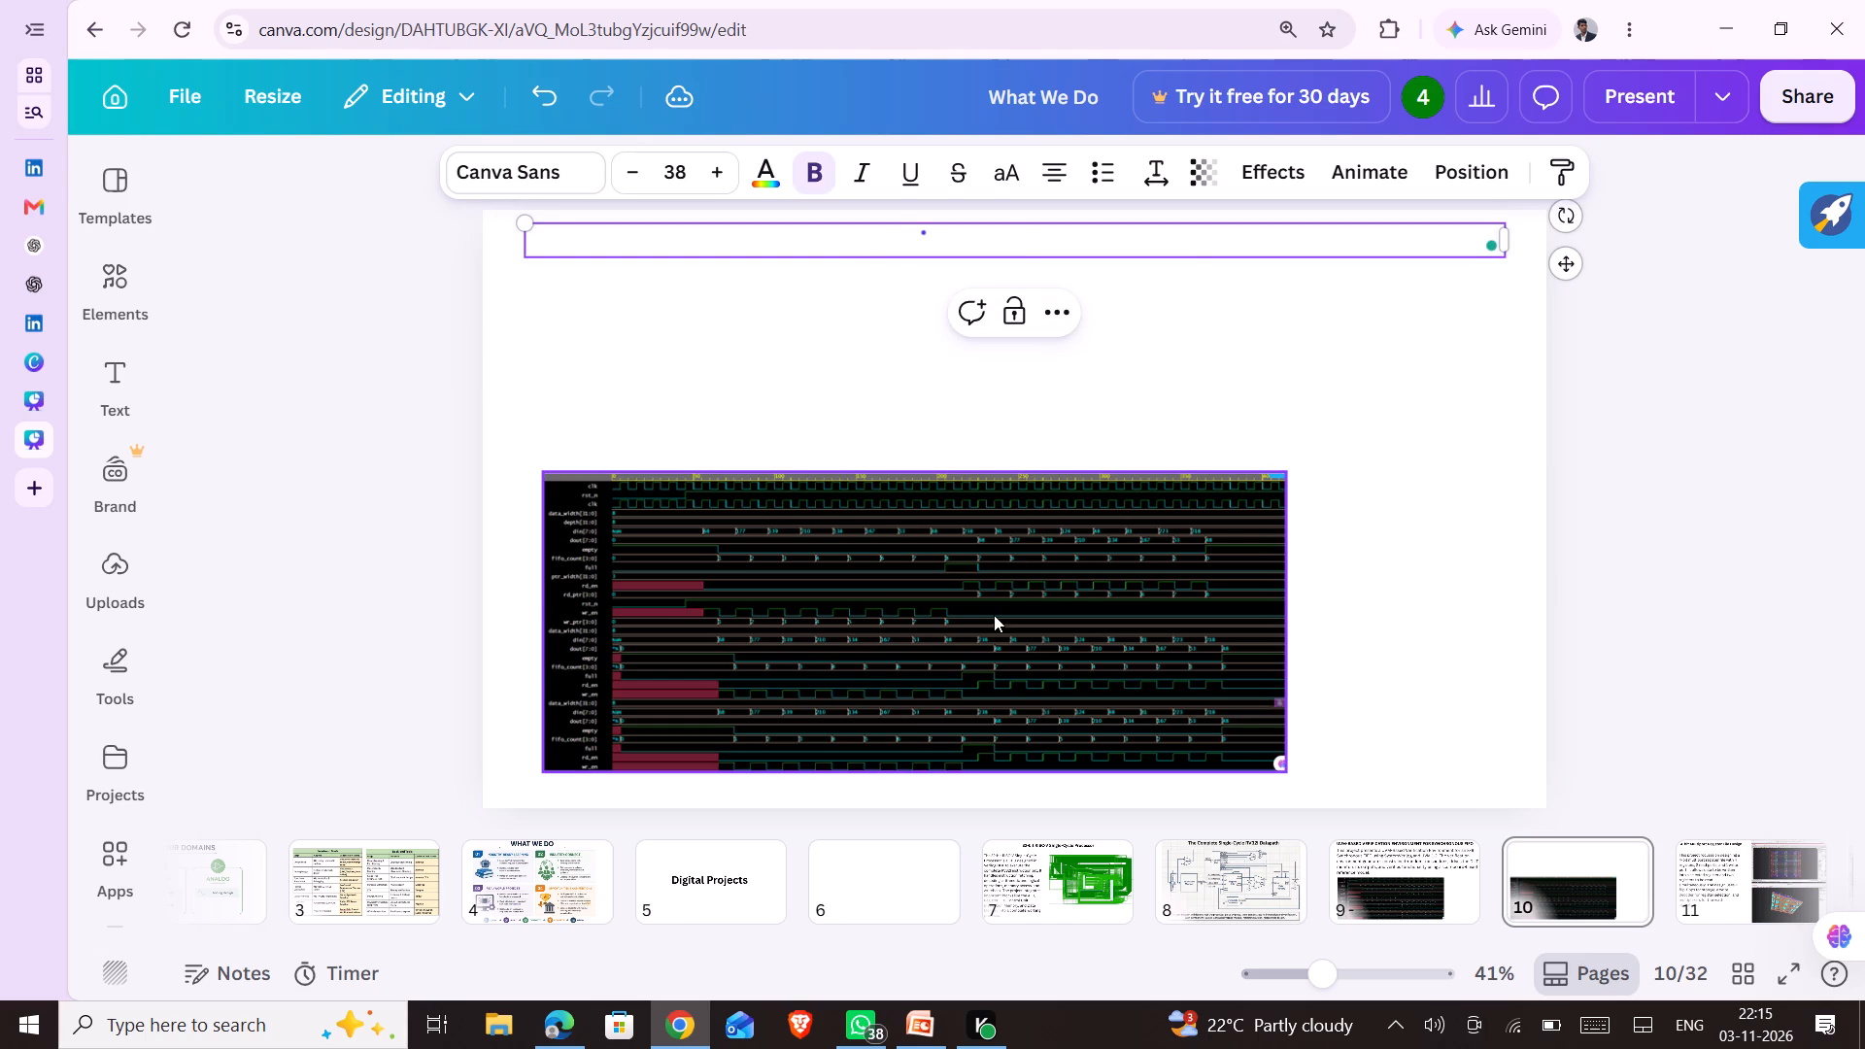
Enlarge the waveform image on page 10 proportionally to the full page width and place it against the page's top edge.
click(994, 615)
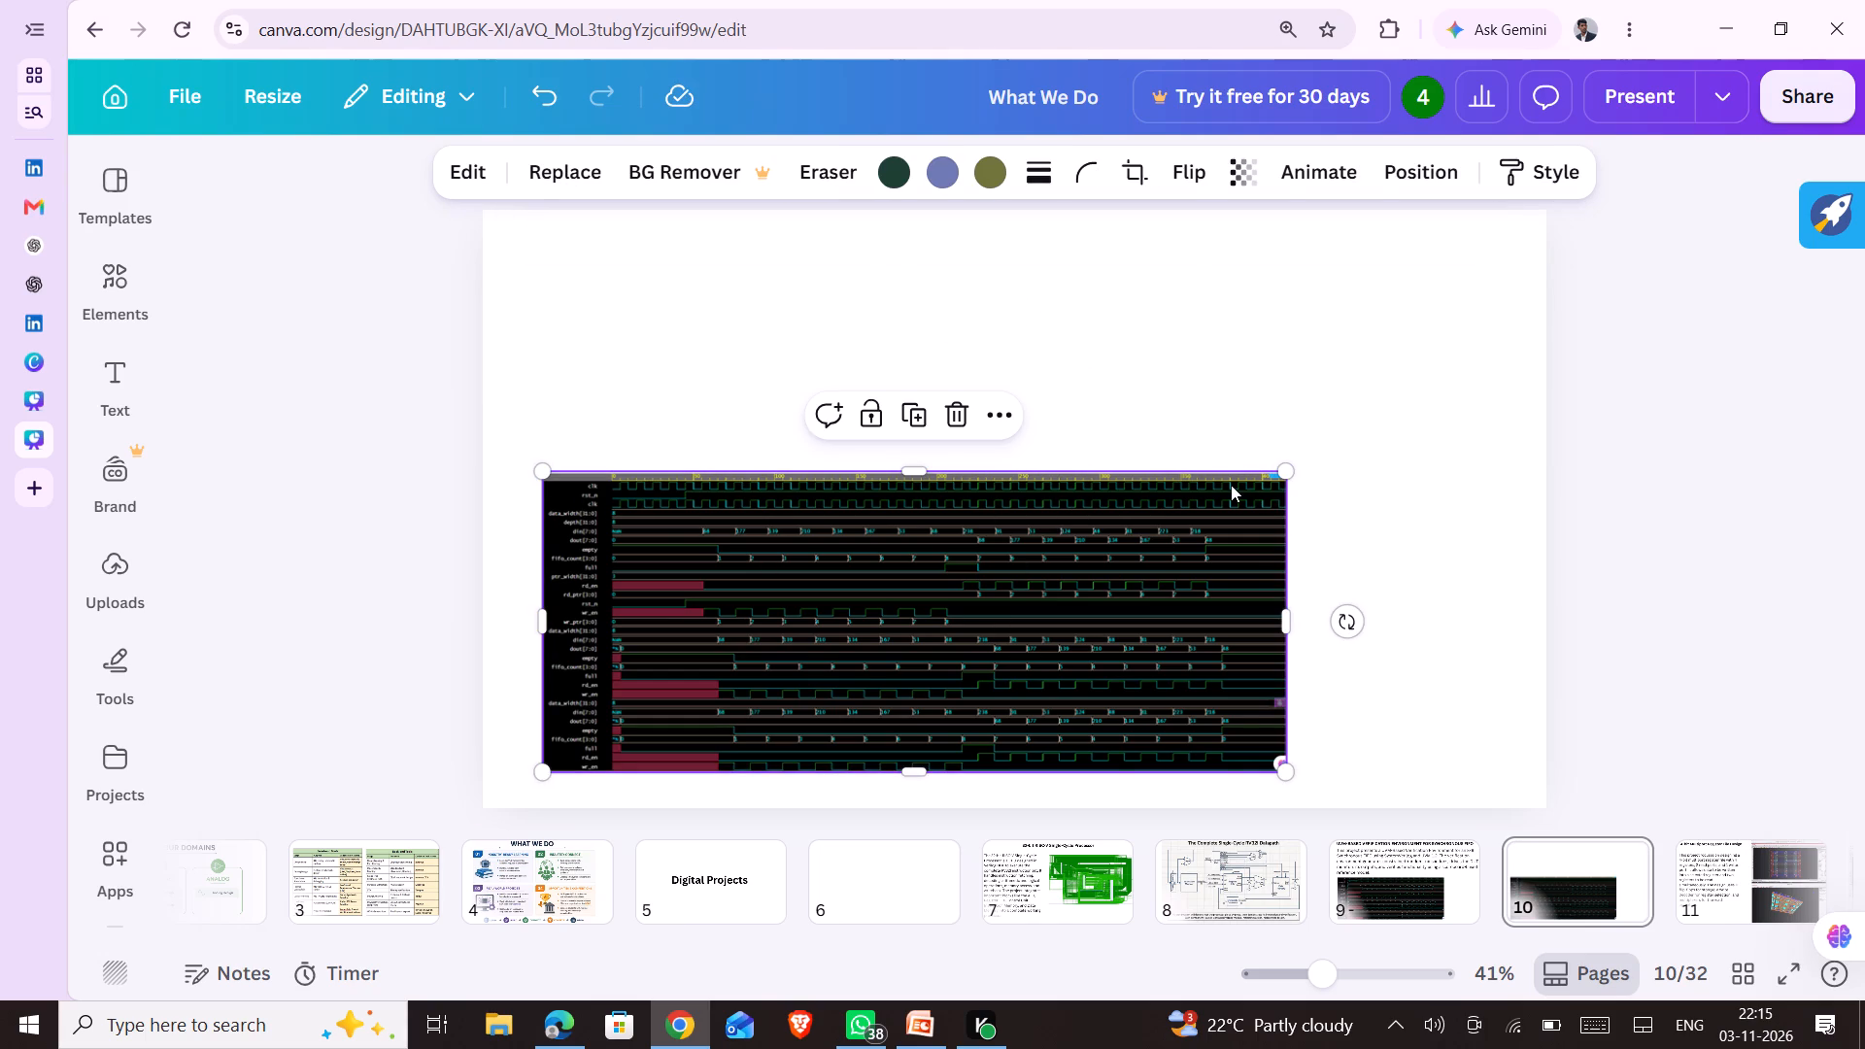
click(1231, 485)
click(1227, 508)
drag(1283, 467, 1376, 279)
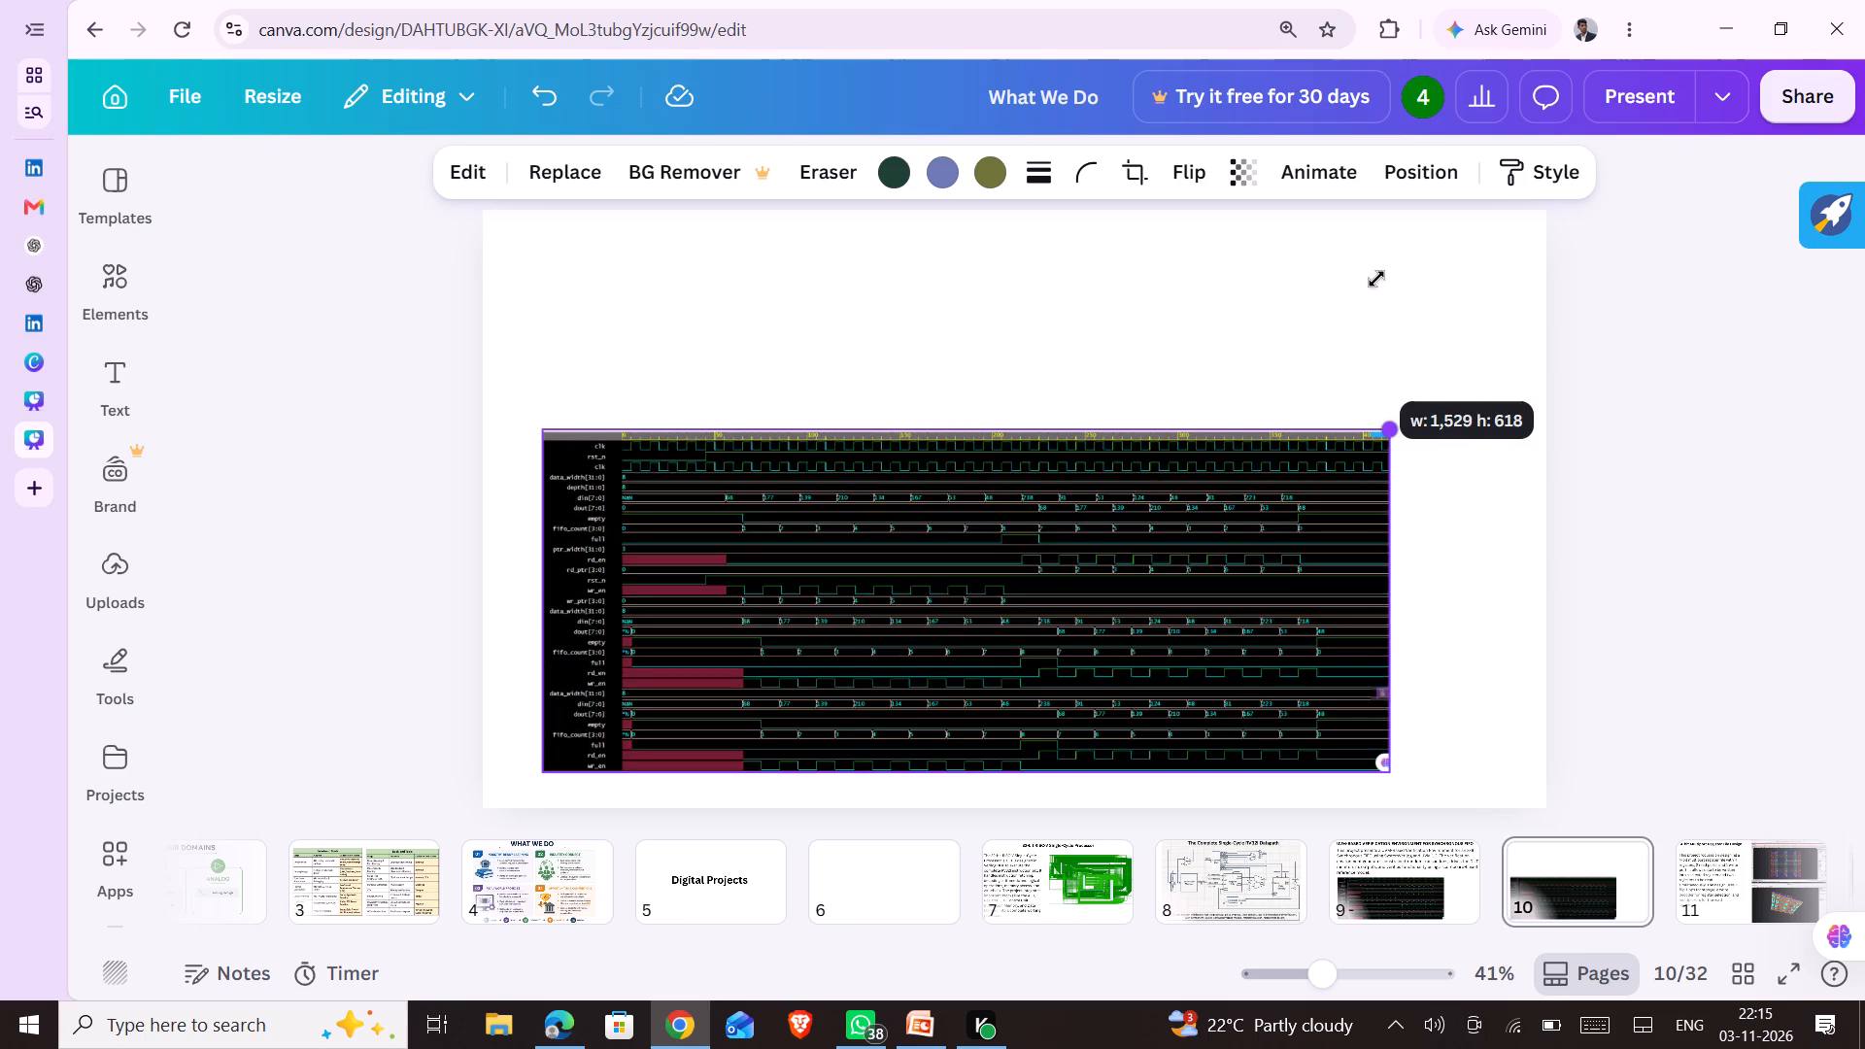
drag(1376, 279, 1472, 229)
drag(1165, 526, 1135, 410)
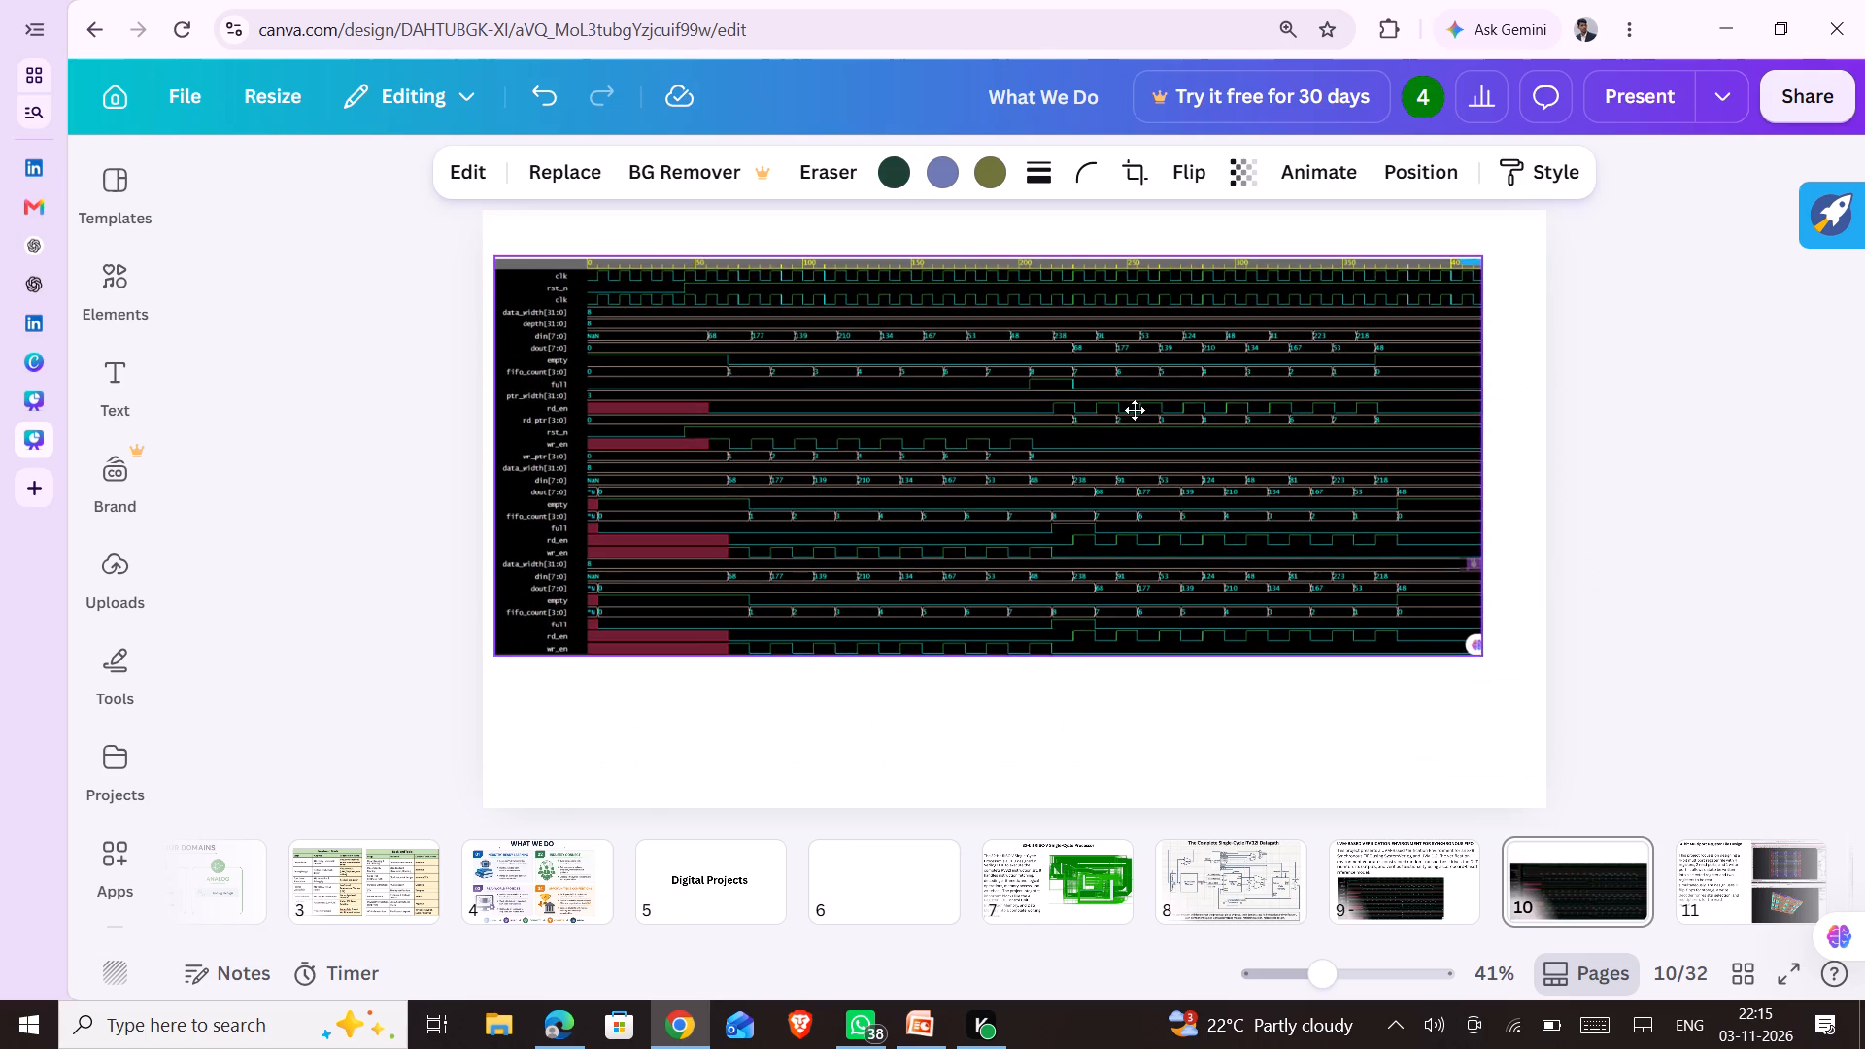
drag(1135, 410, 1110, 368)
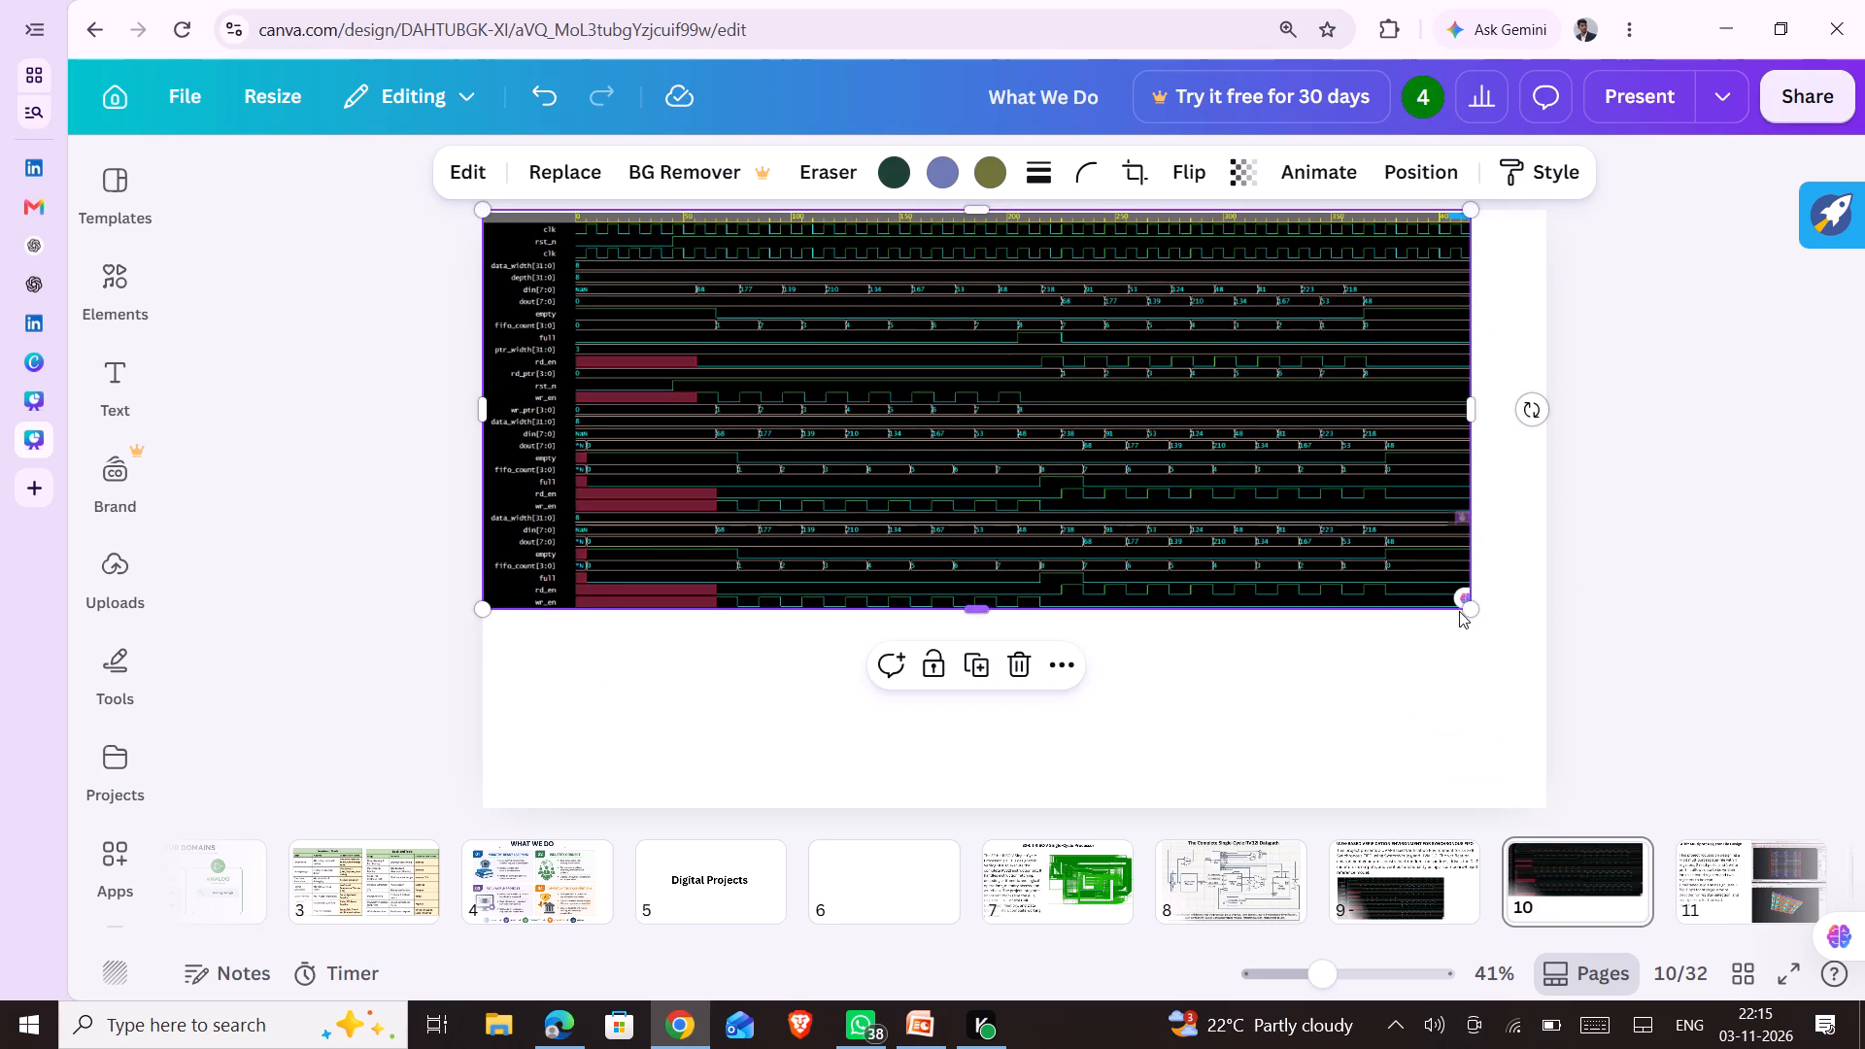
drag(1469, 613, 1535, 644)
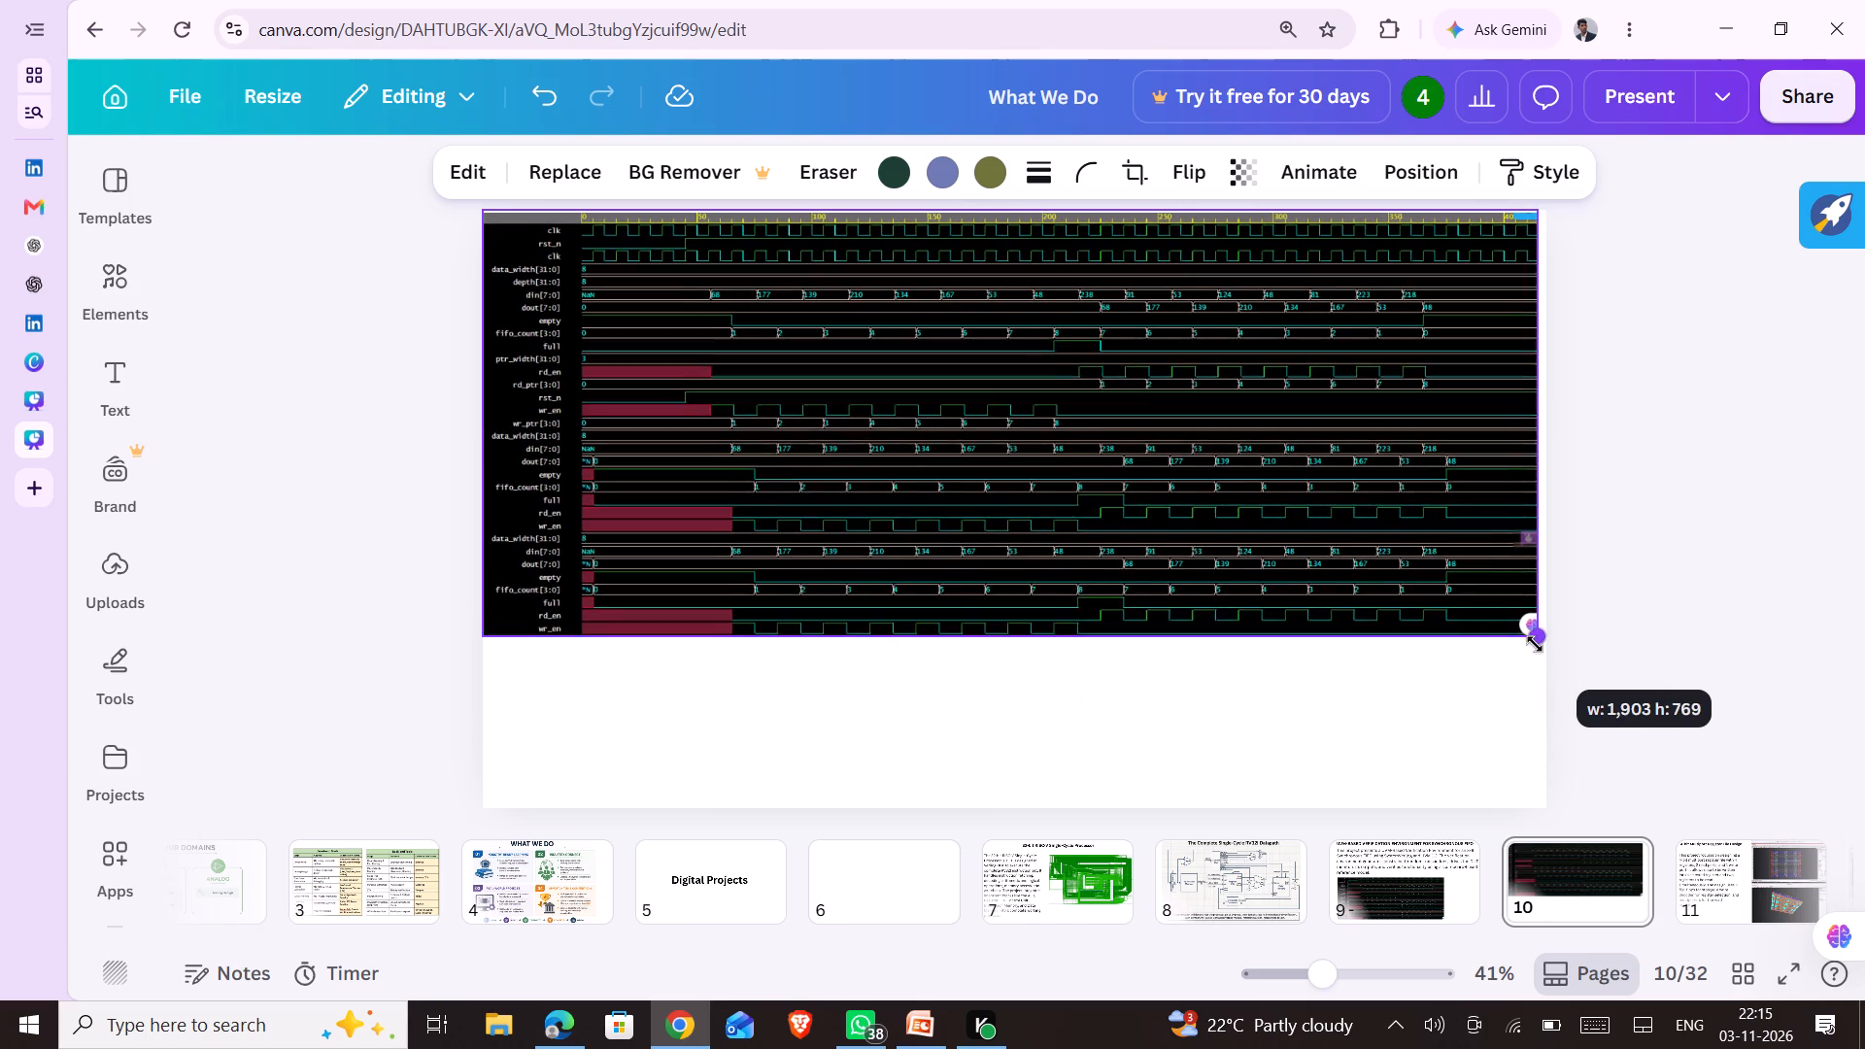
drag(1535, 644, 1540, 644)
click(1669, 659)
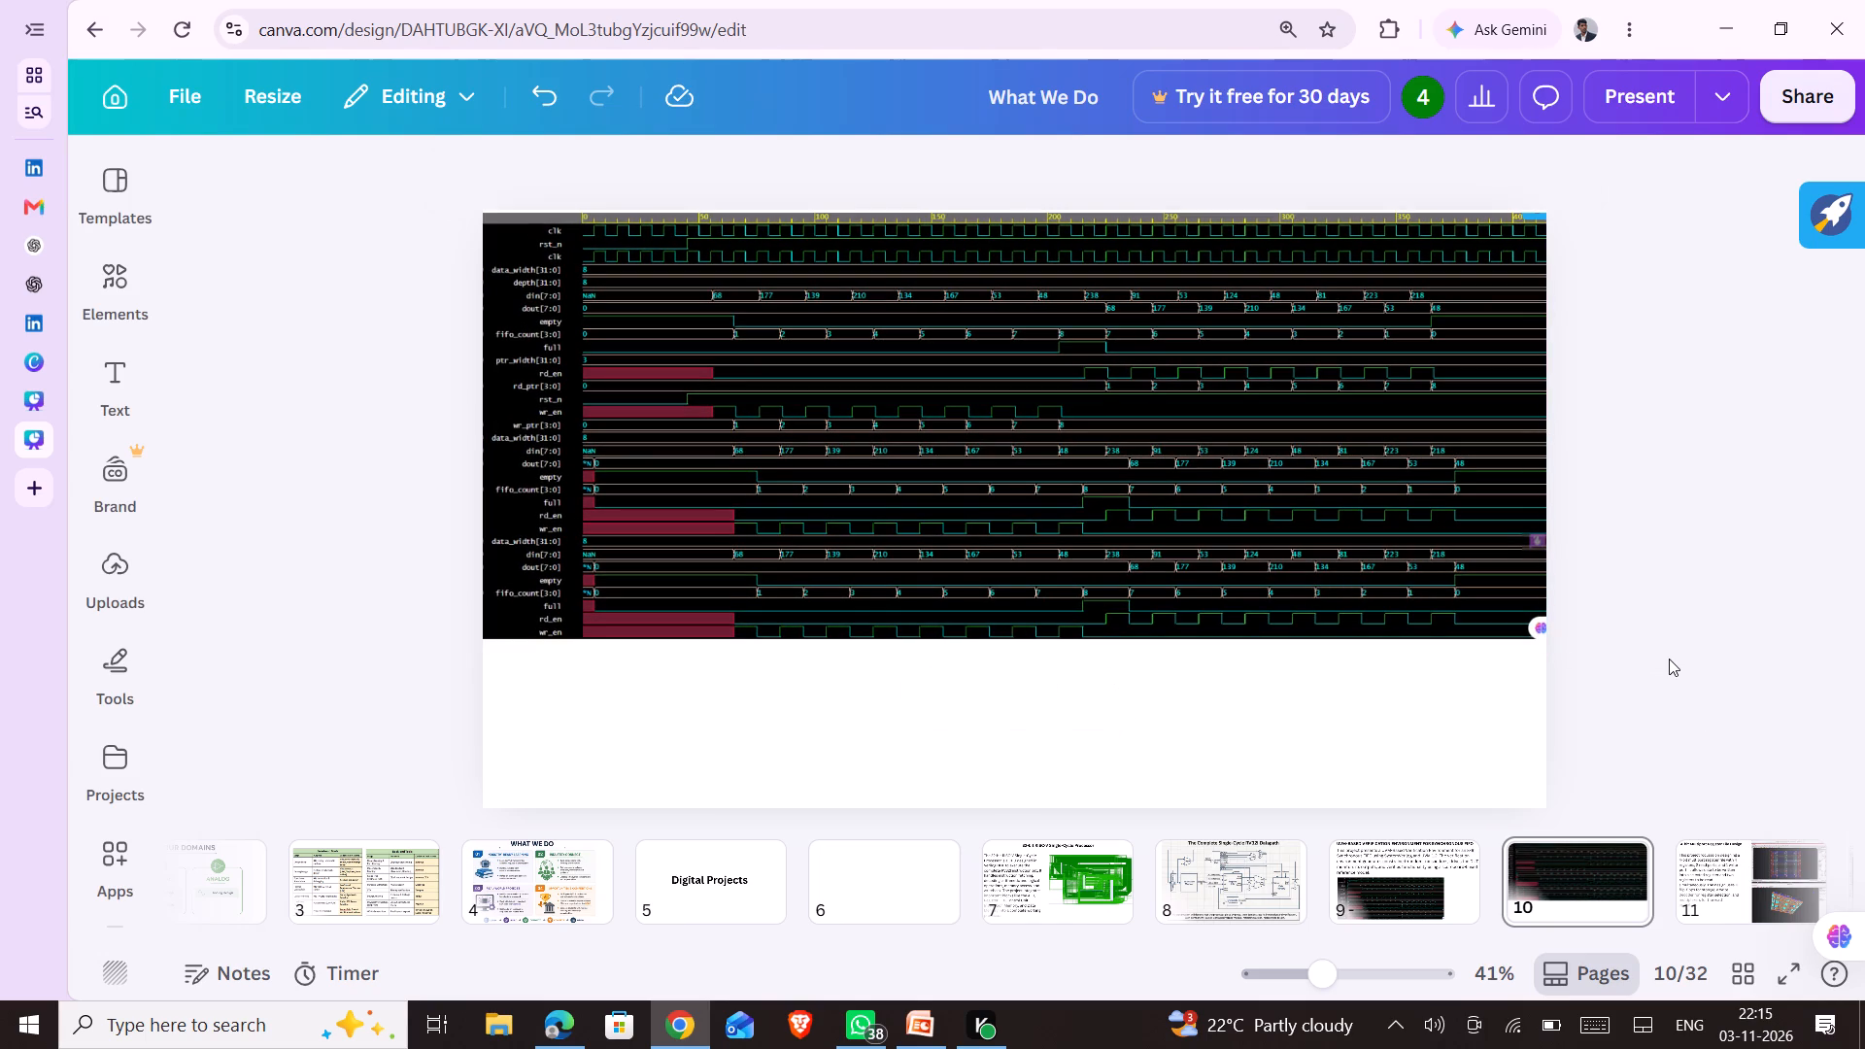
Capture a rectangular screen snip of the full waveform image on page 10, leaving out the blank area beneath it.
key(shift+super+s)
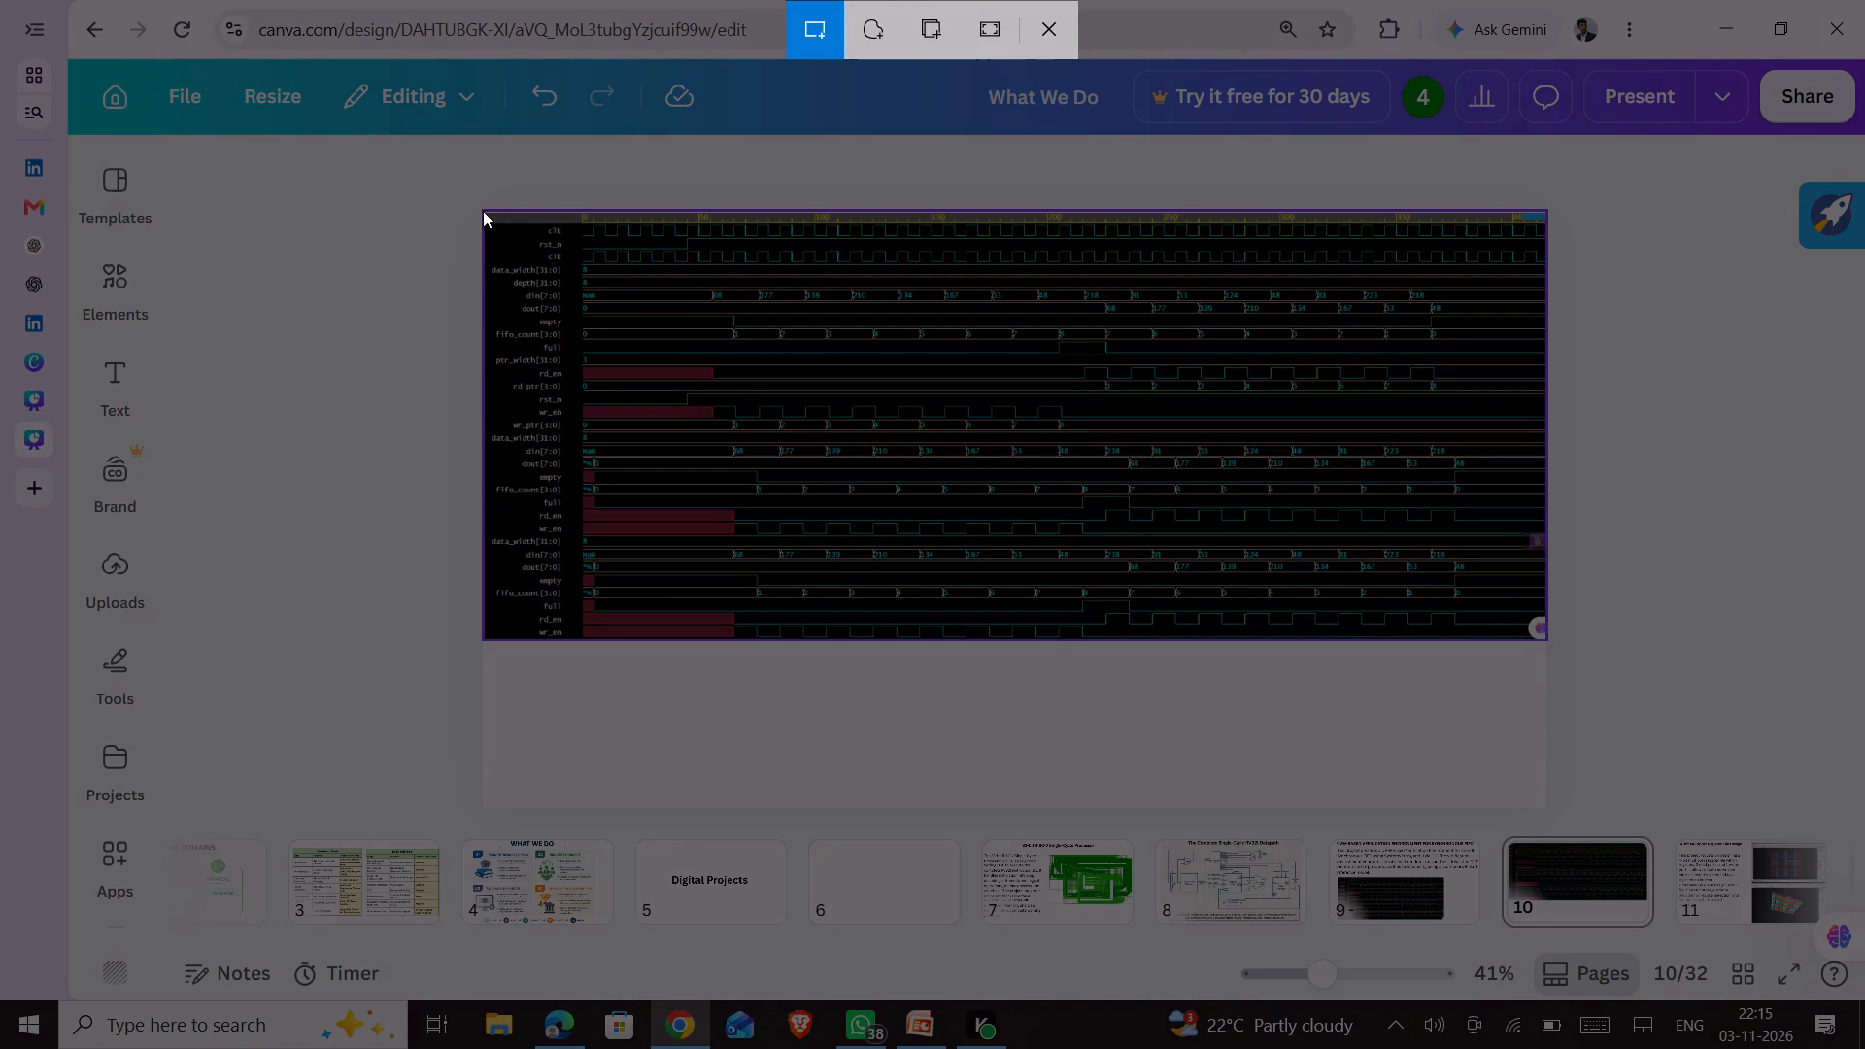
drag(480, 208, 1403, 665)
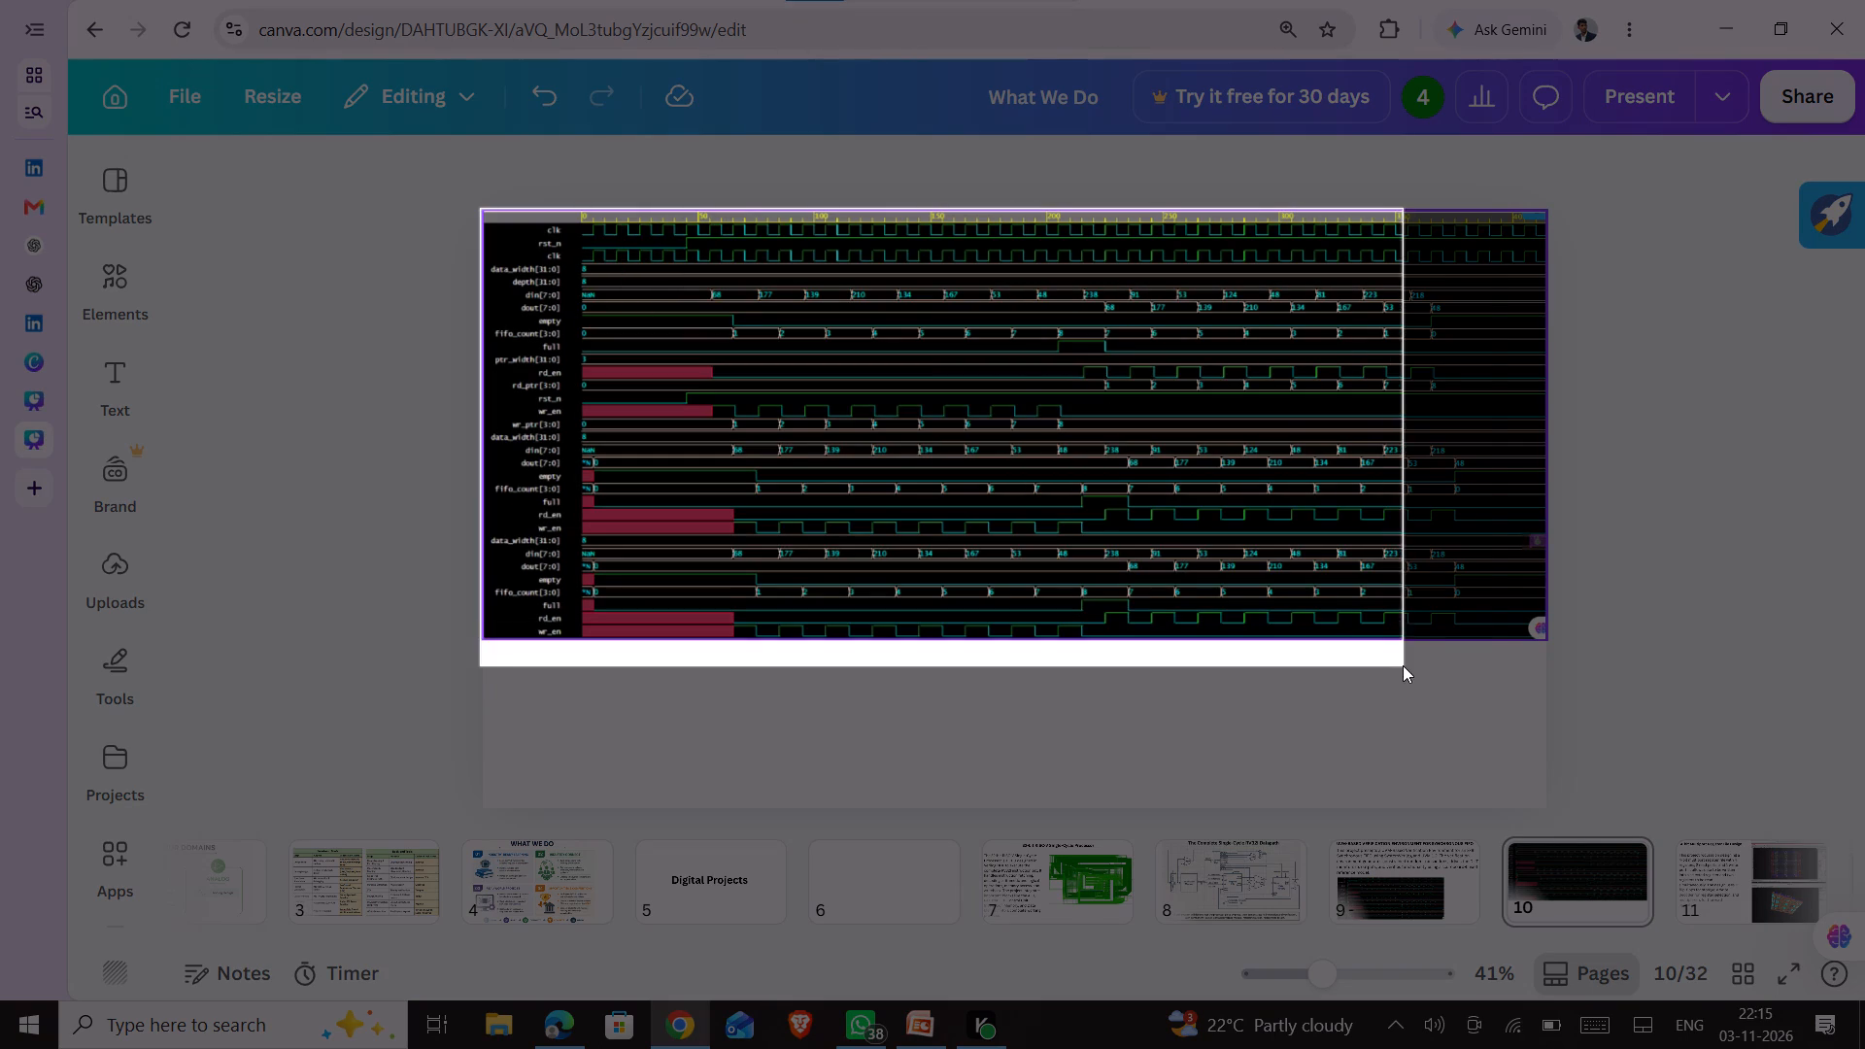
drag(1403, 665, 1547, 640)
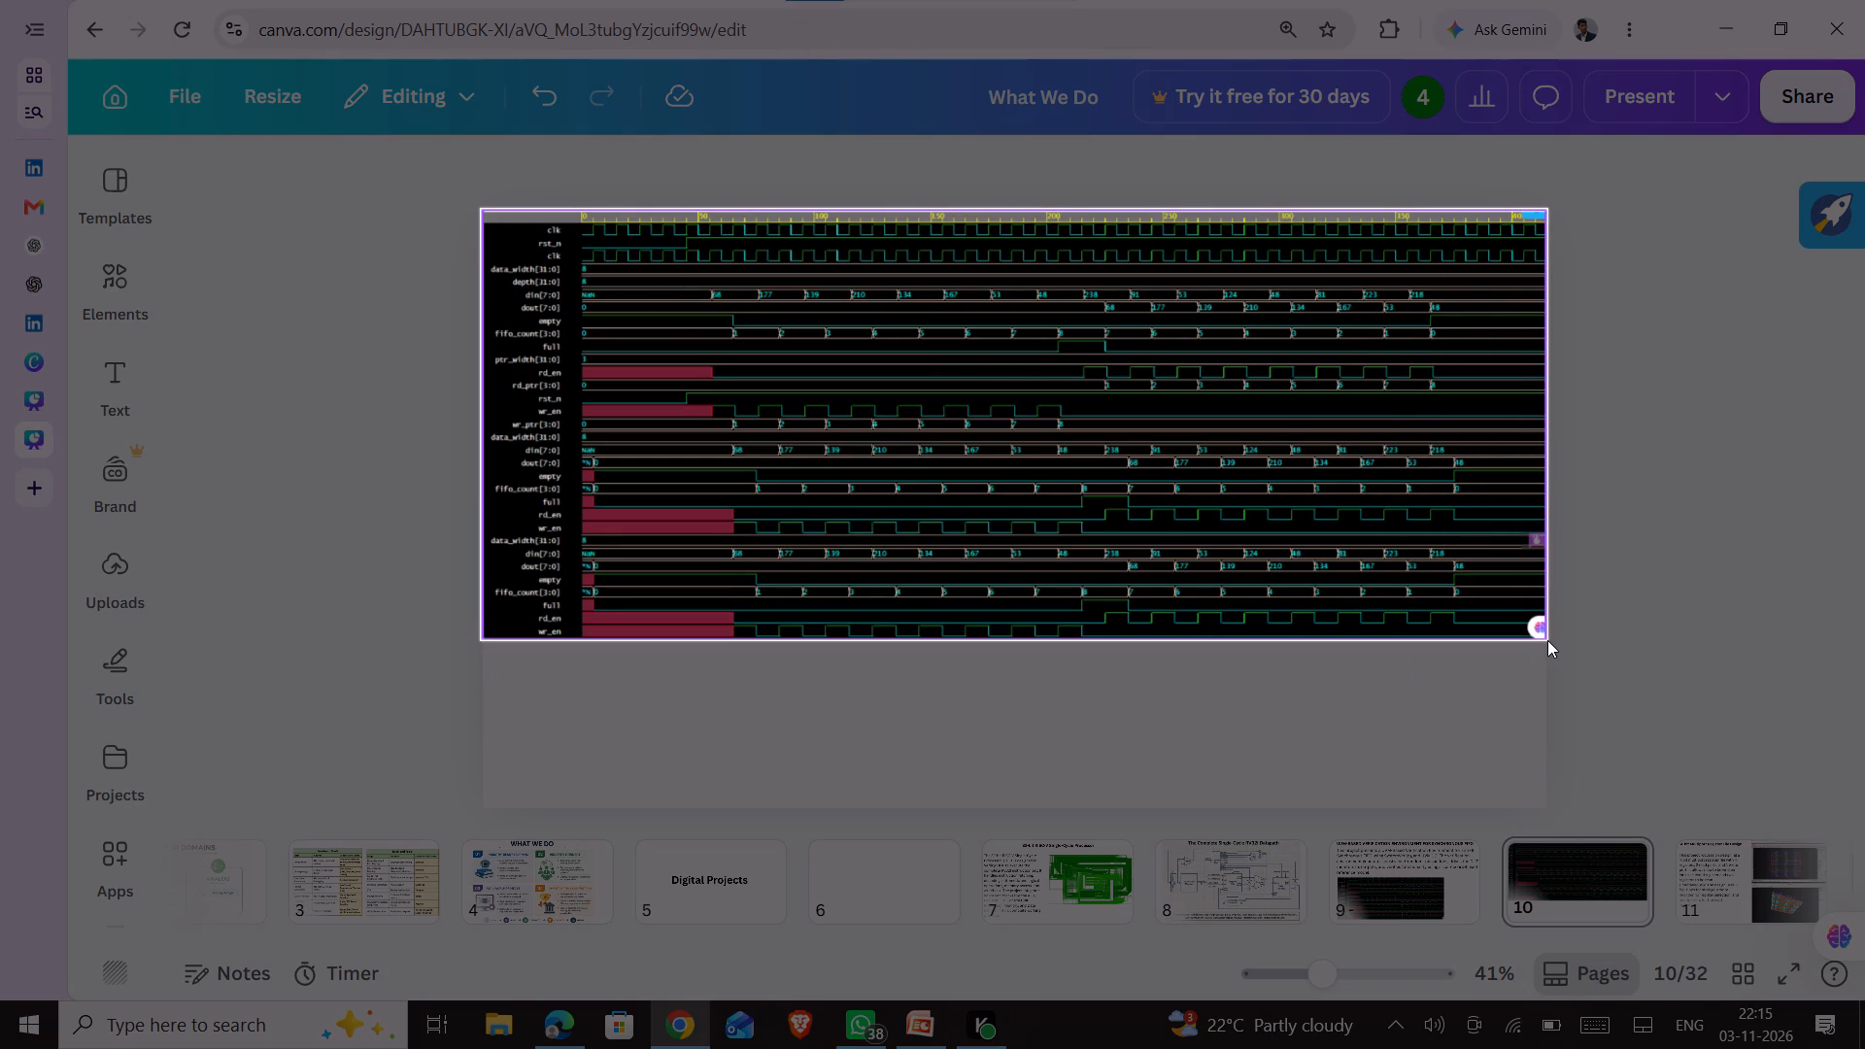
drag(1547, 640, 1547, 636)
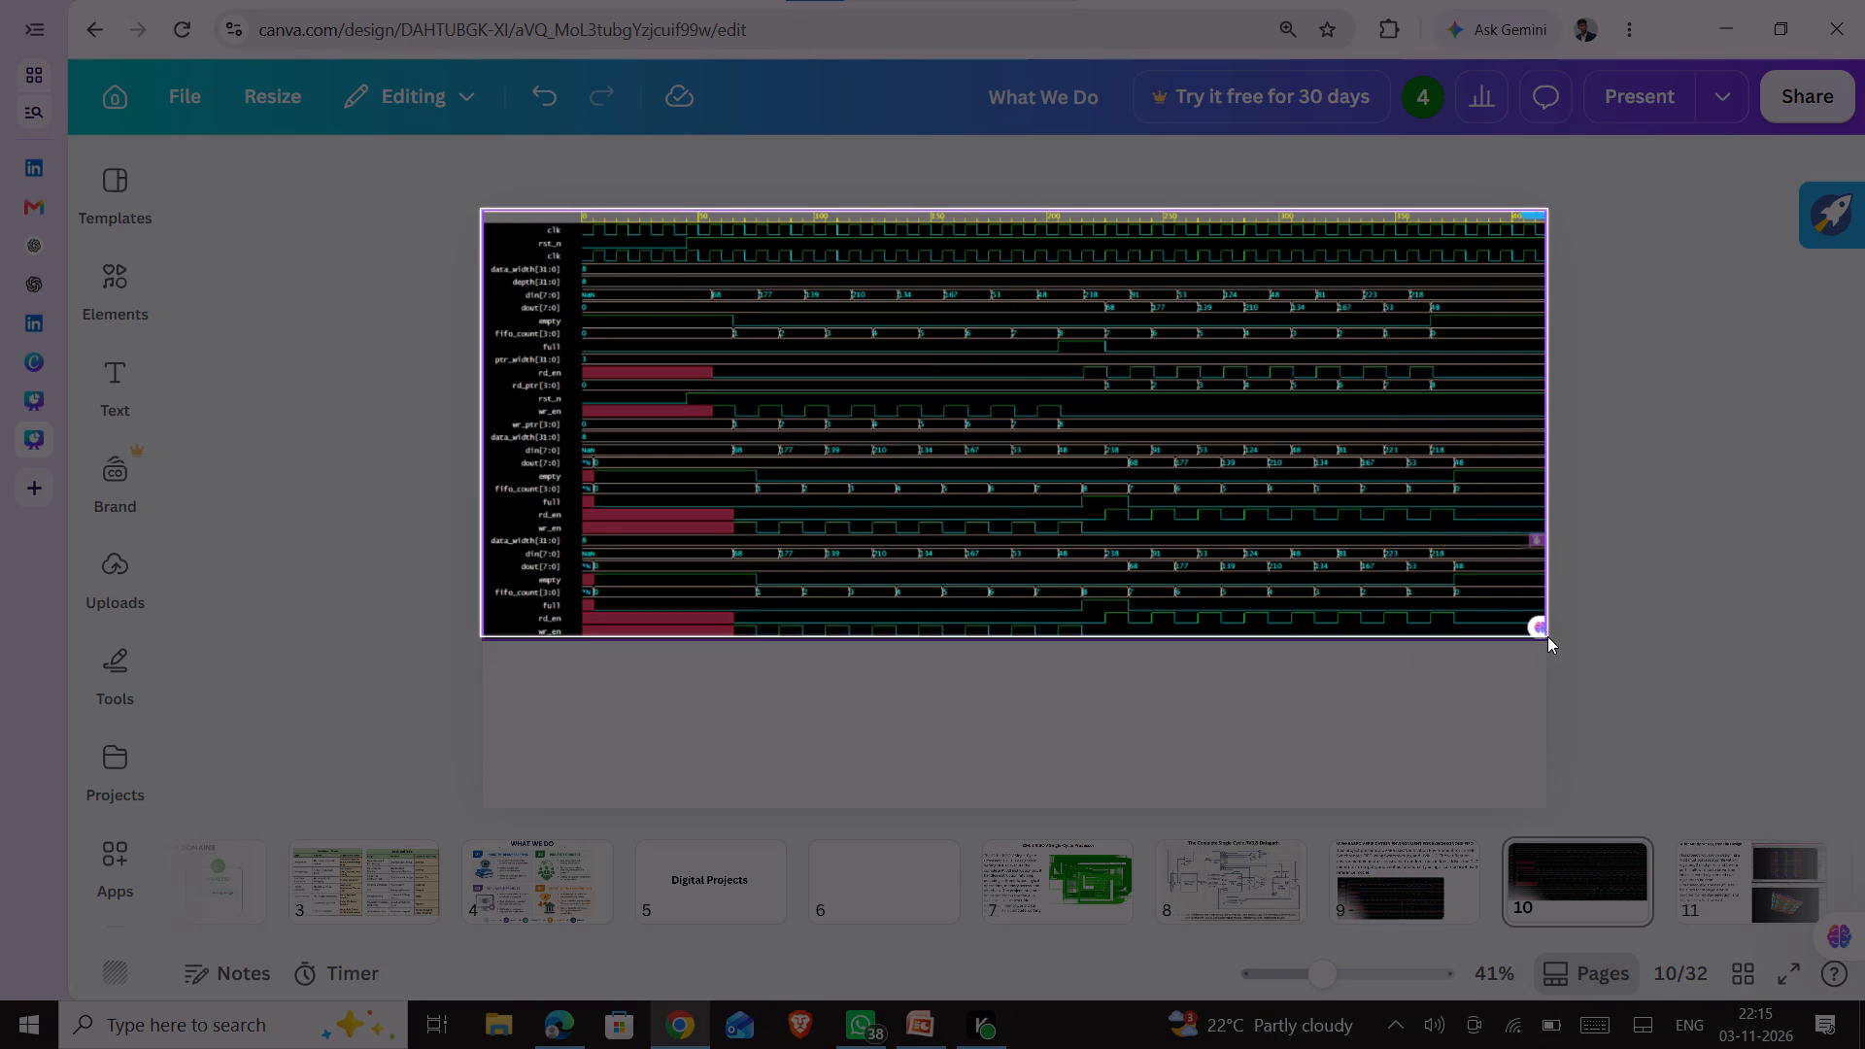
drag(1547, 636, 1547, 639)
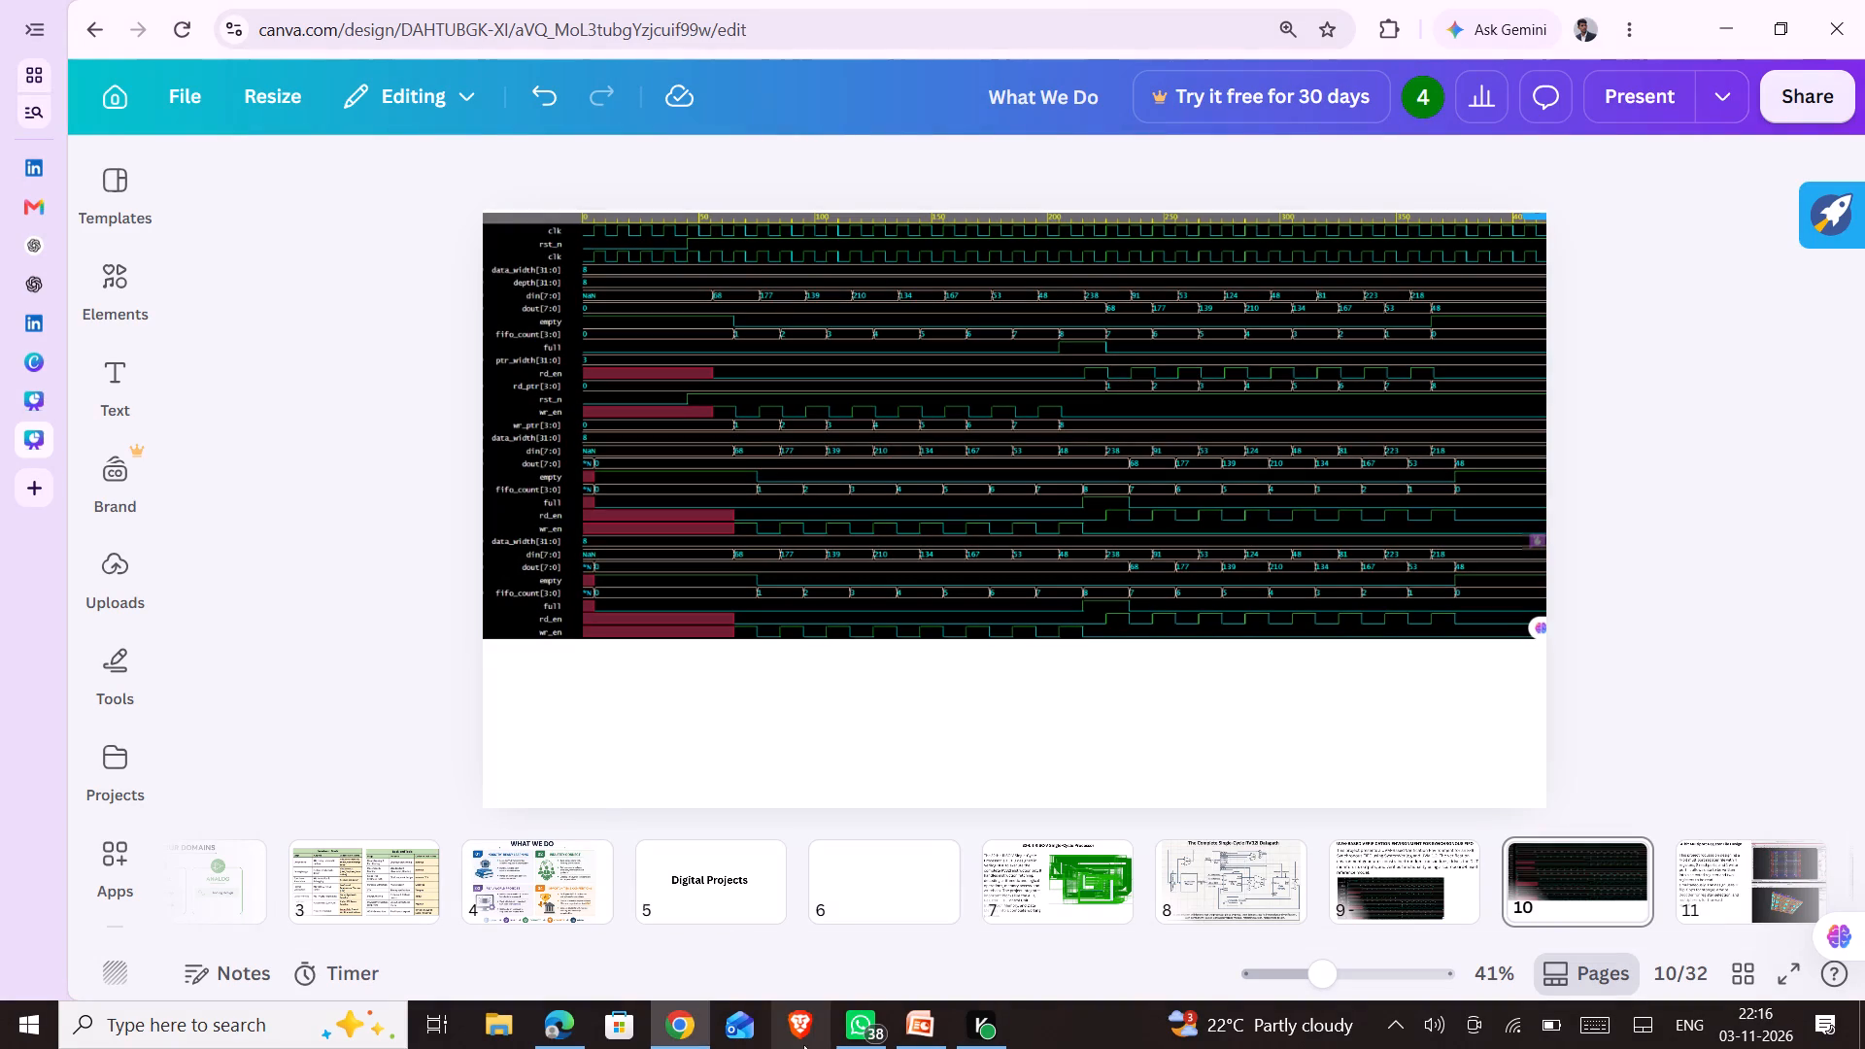
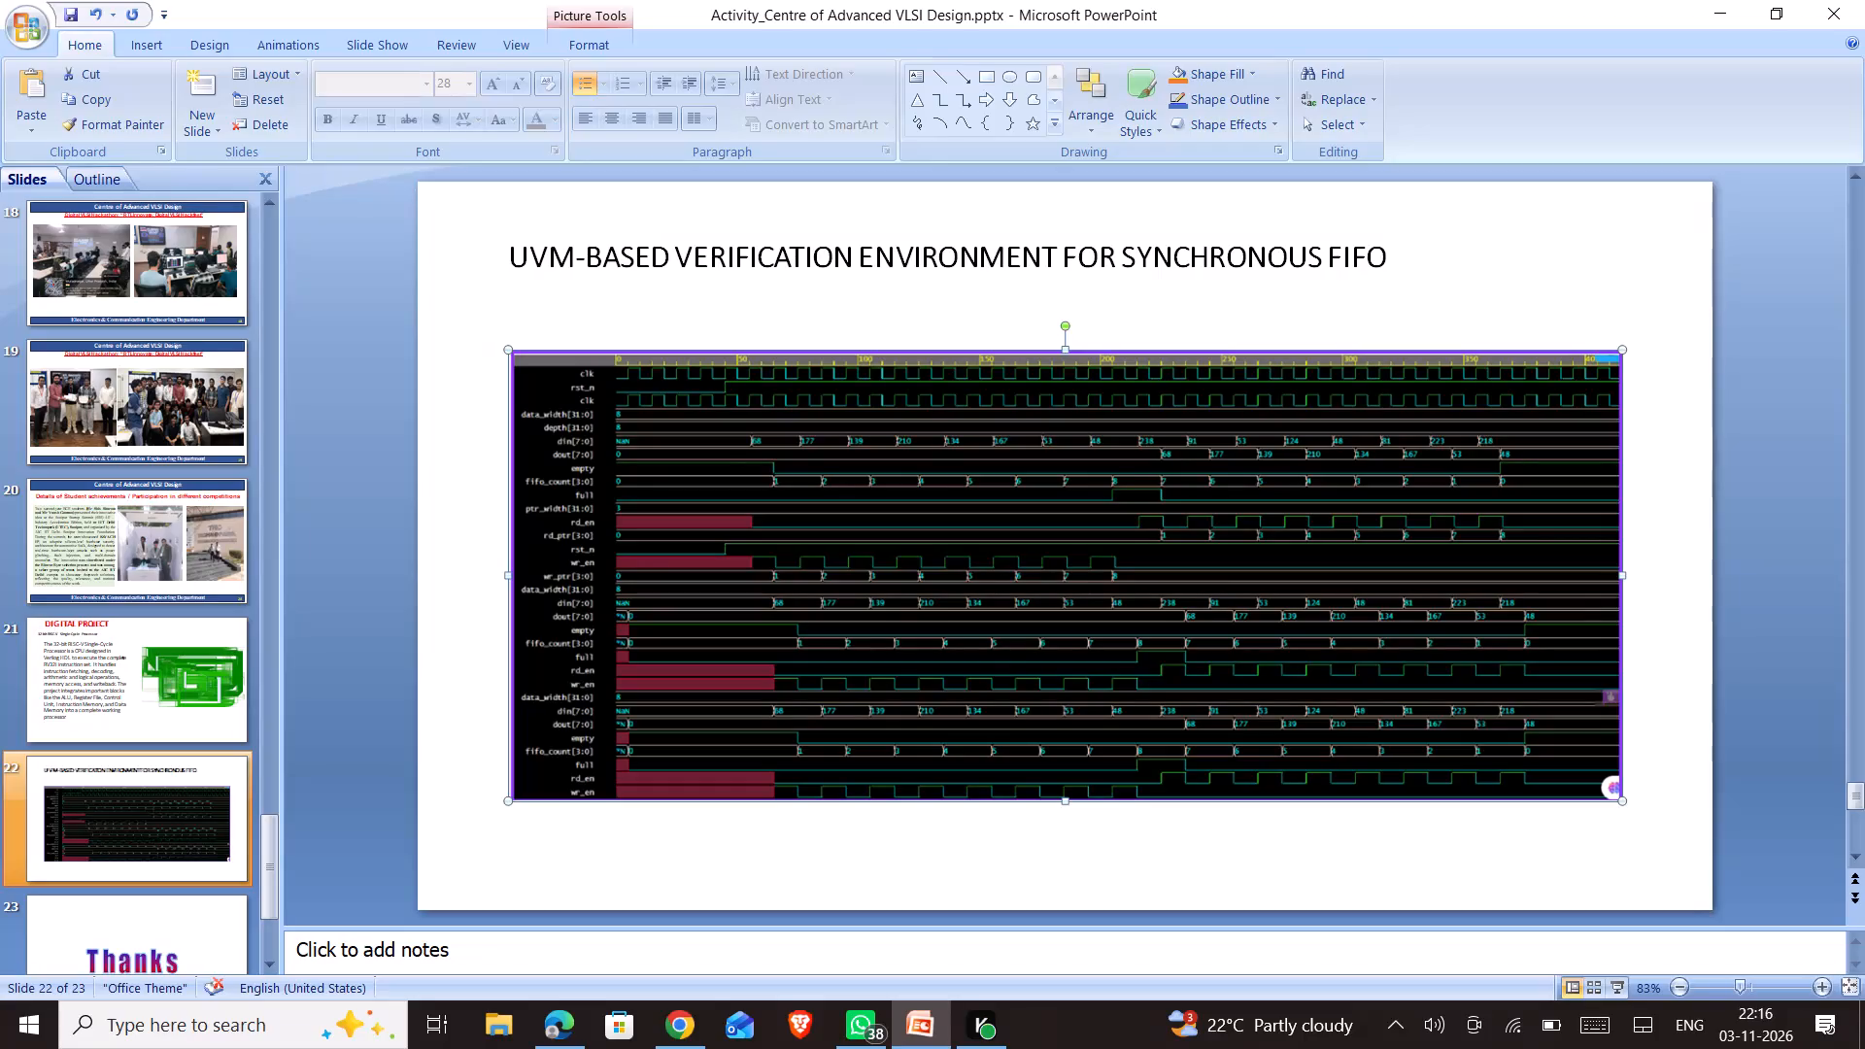
Resize the waveform image on slide 22 and center it across the lower part of the slide, leaving free space beneath the title.
drag(508, 350, 717, 363)
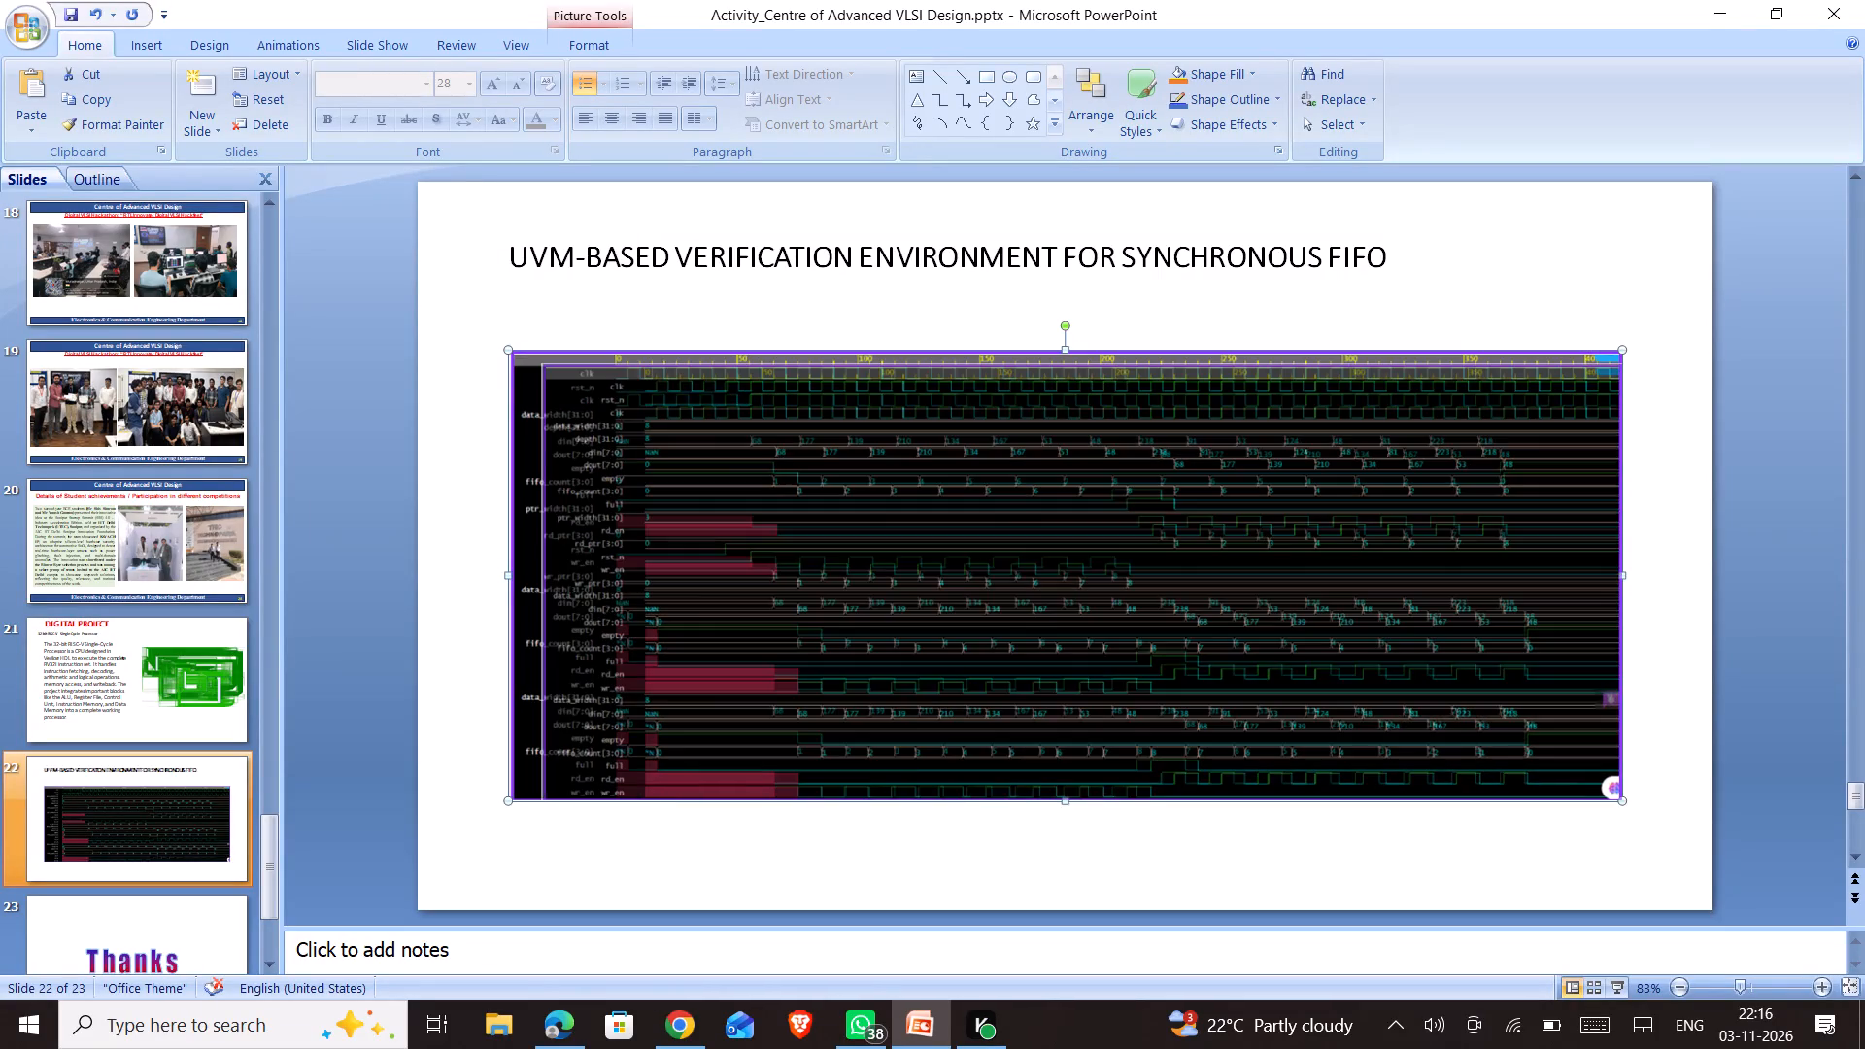
drag(717, 363, 916, 408)
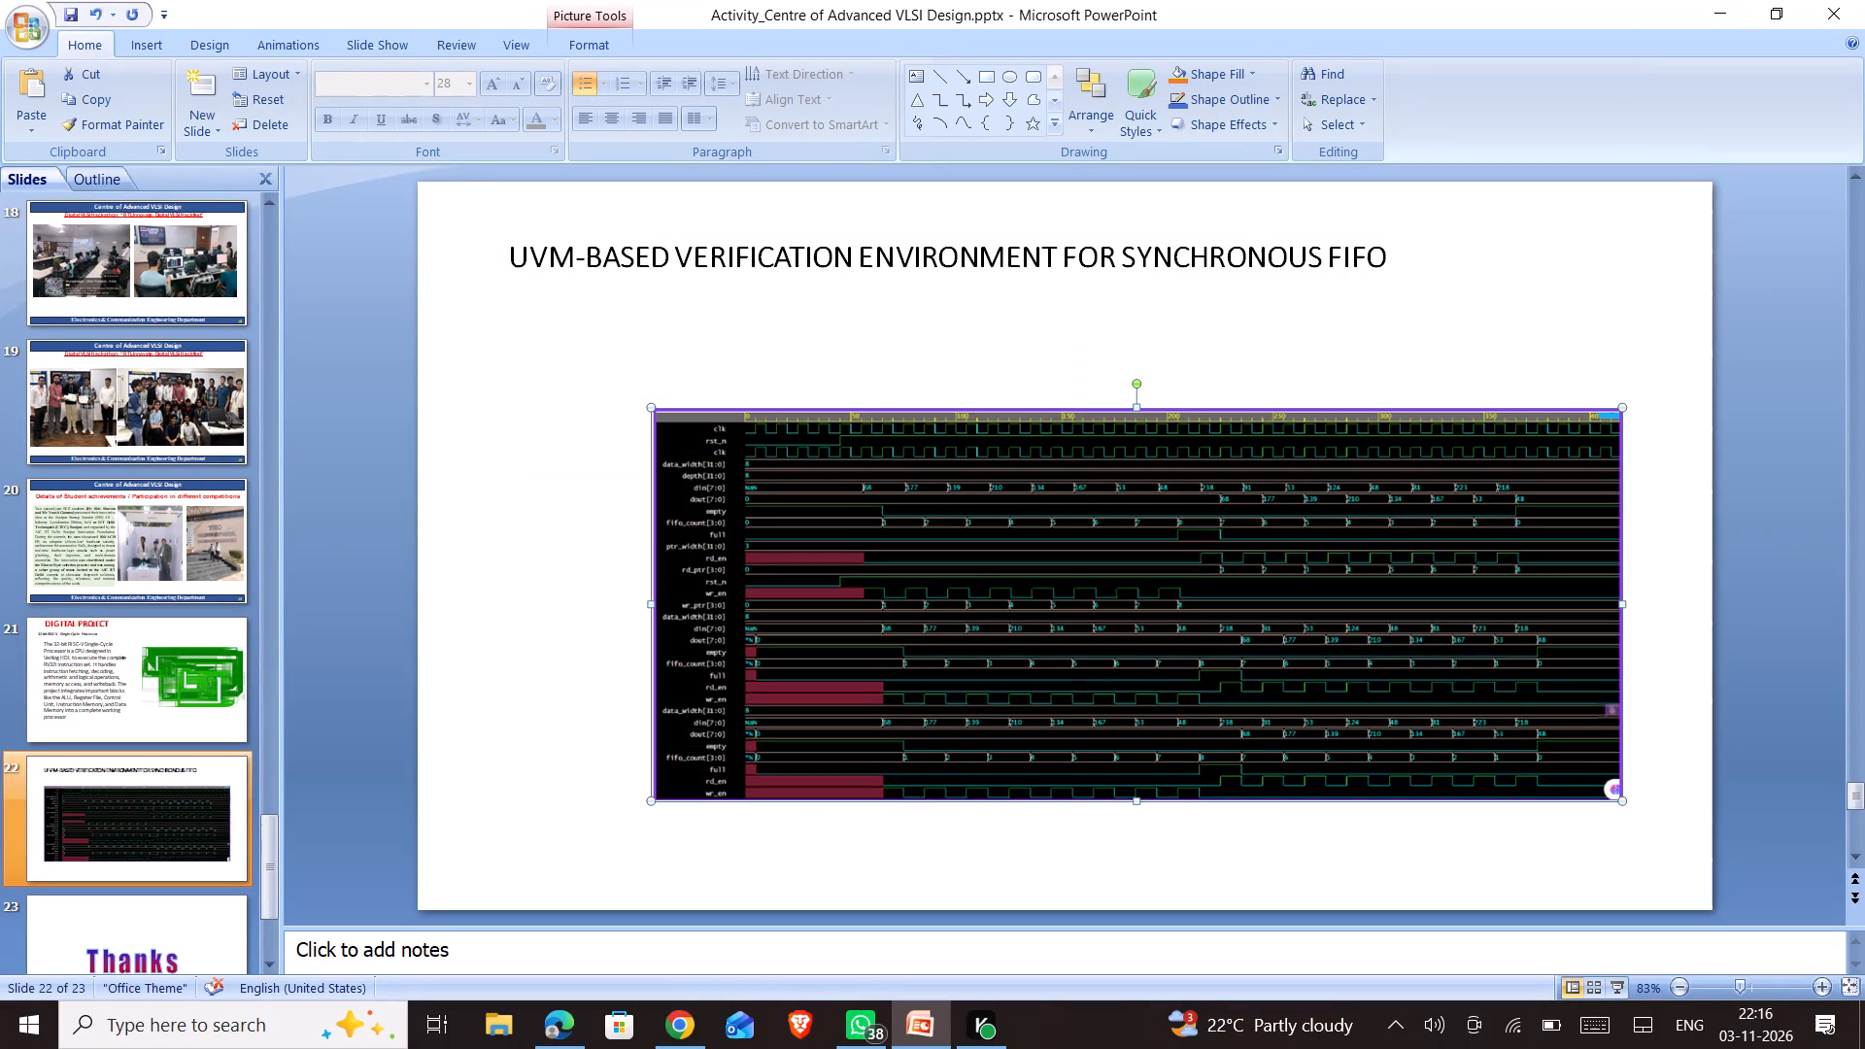
drag(1002, 521, 853, 586)
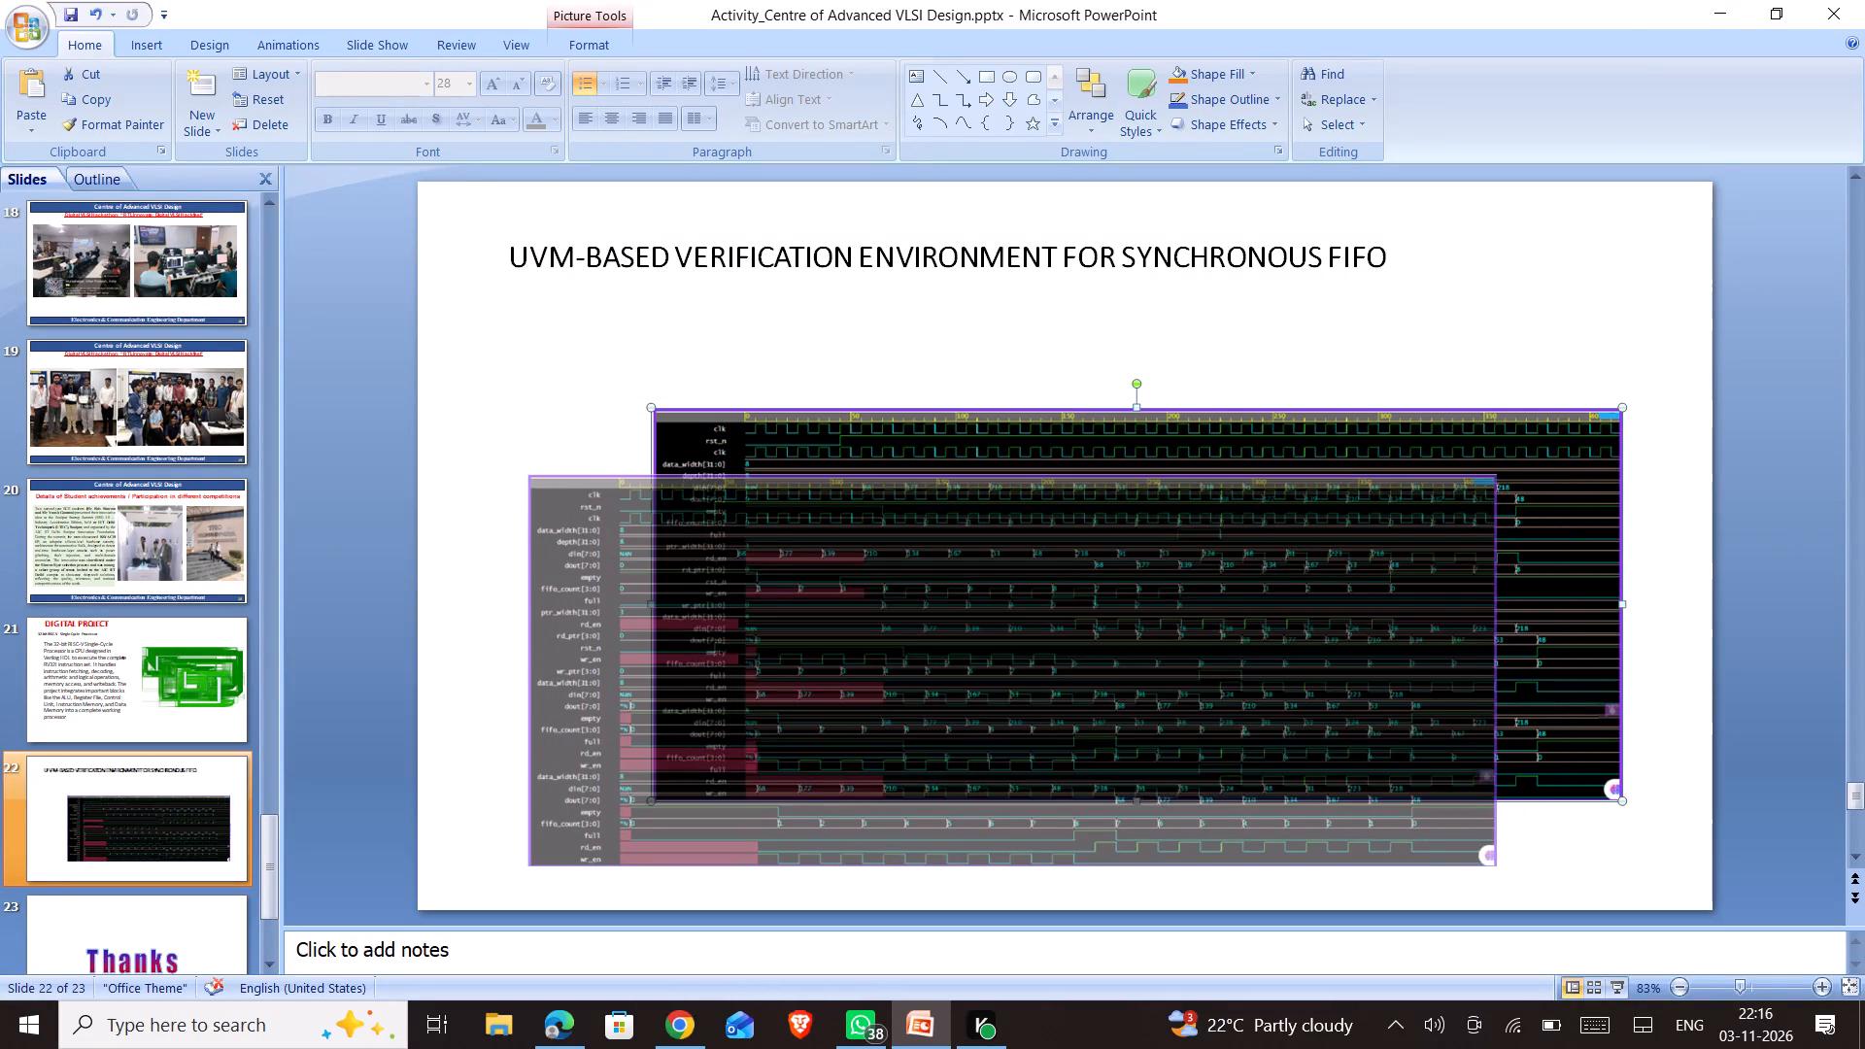
drag(853, 586, 795, 582)
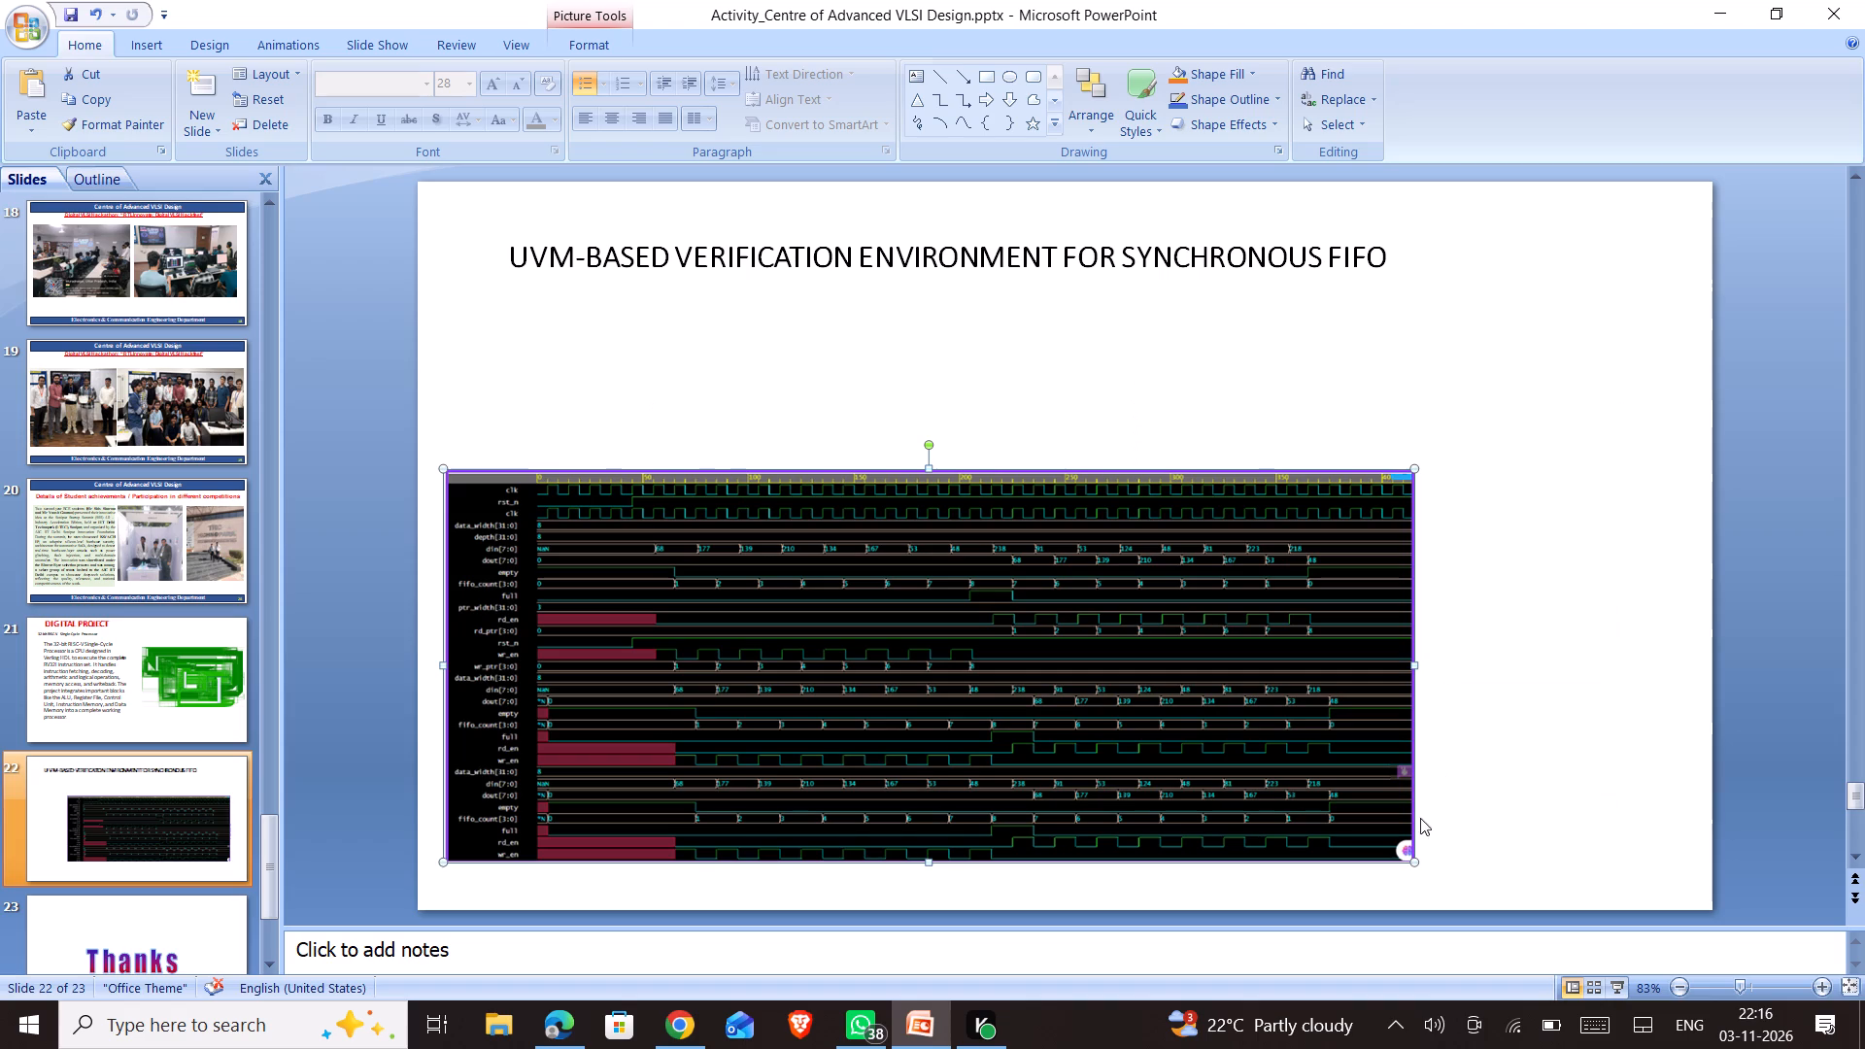
drag(1415, 858, 1524, 828)
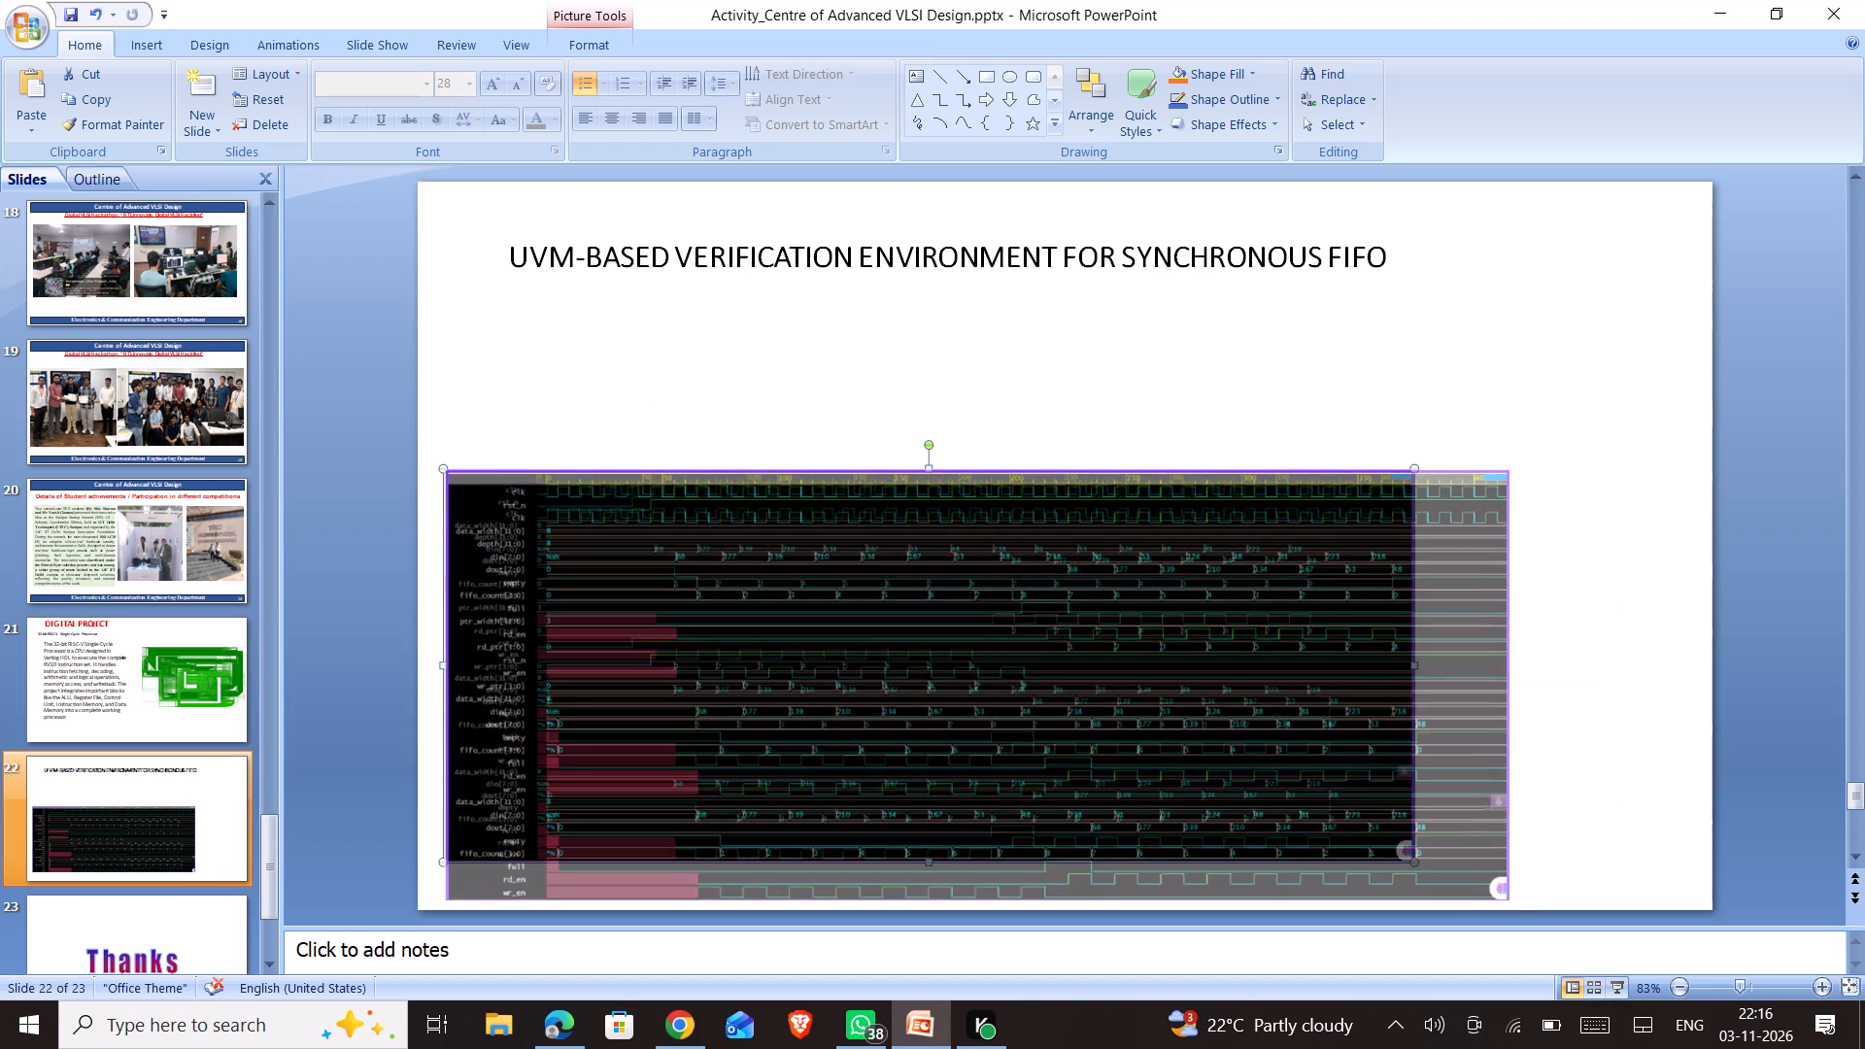
drag(1524, 828, 1524, 825)
drag(1075, 727, 1138, 715)
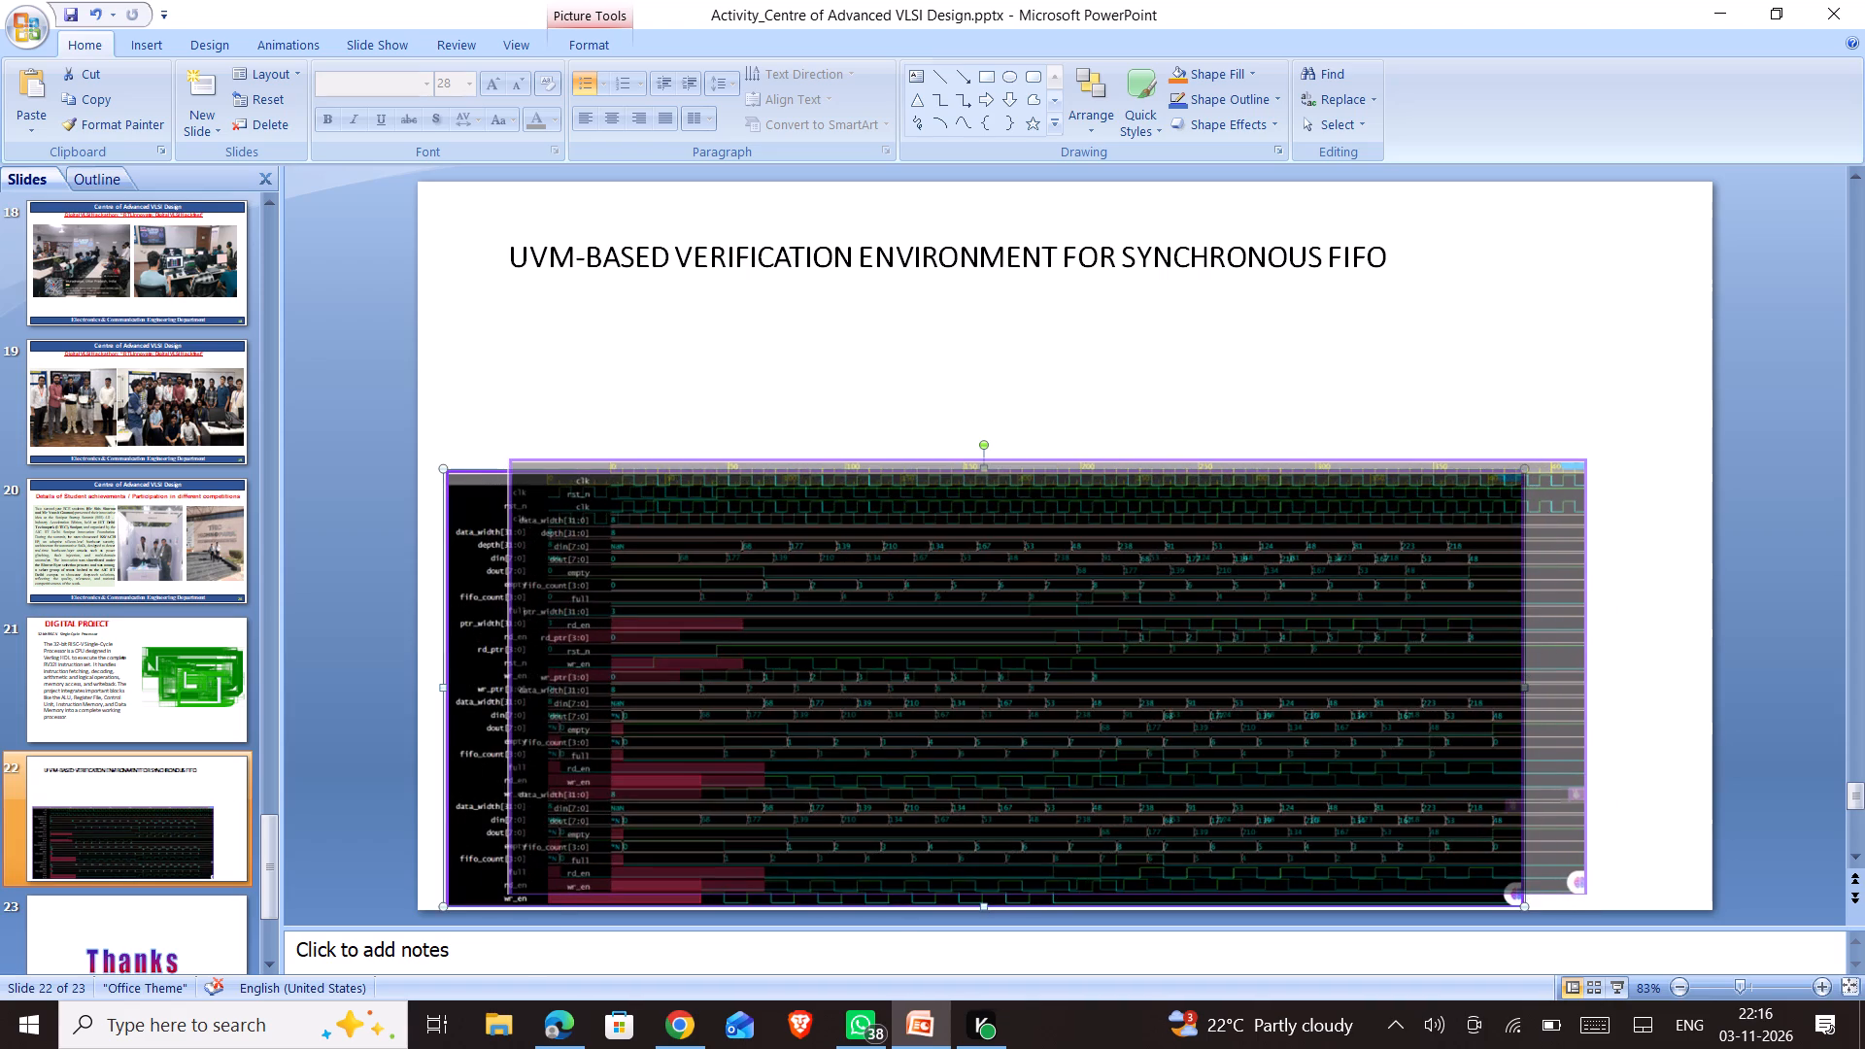
drag(1138, 715, 1156, 719)
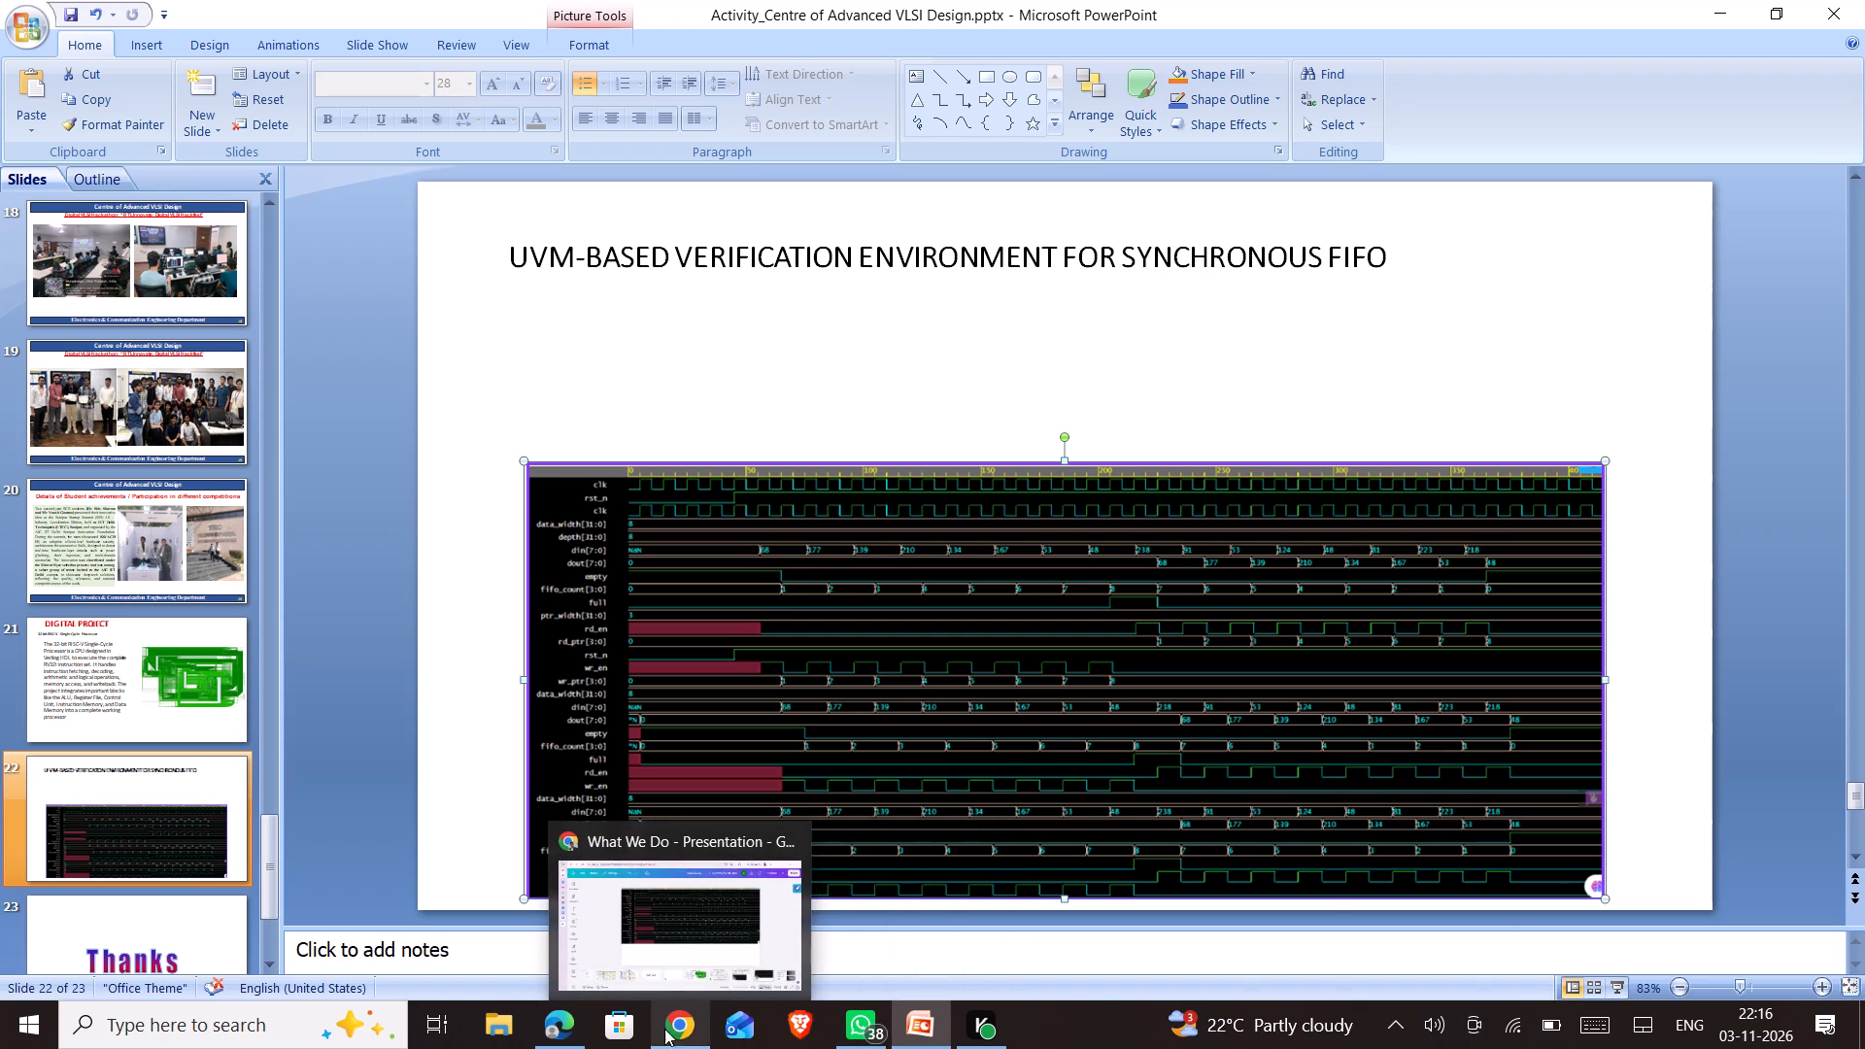
Switch to the Canva design in Chrome and open page 9, the UVM-based synchronous FIFO verification page.
click(664, 968)
click(1389, 873)
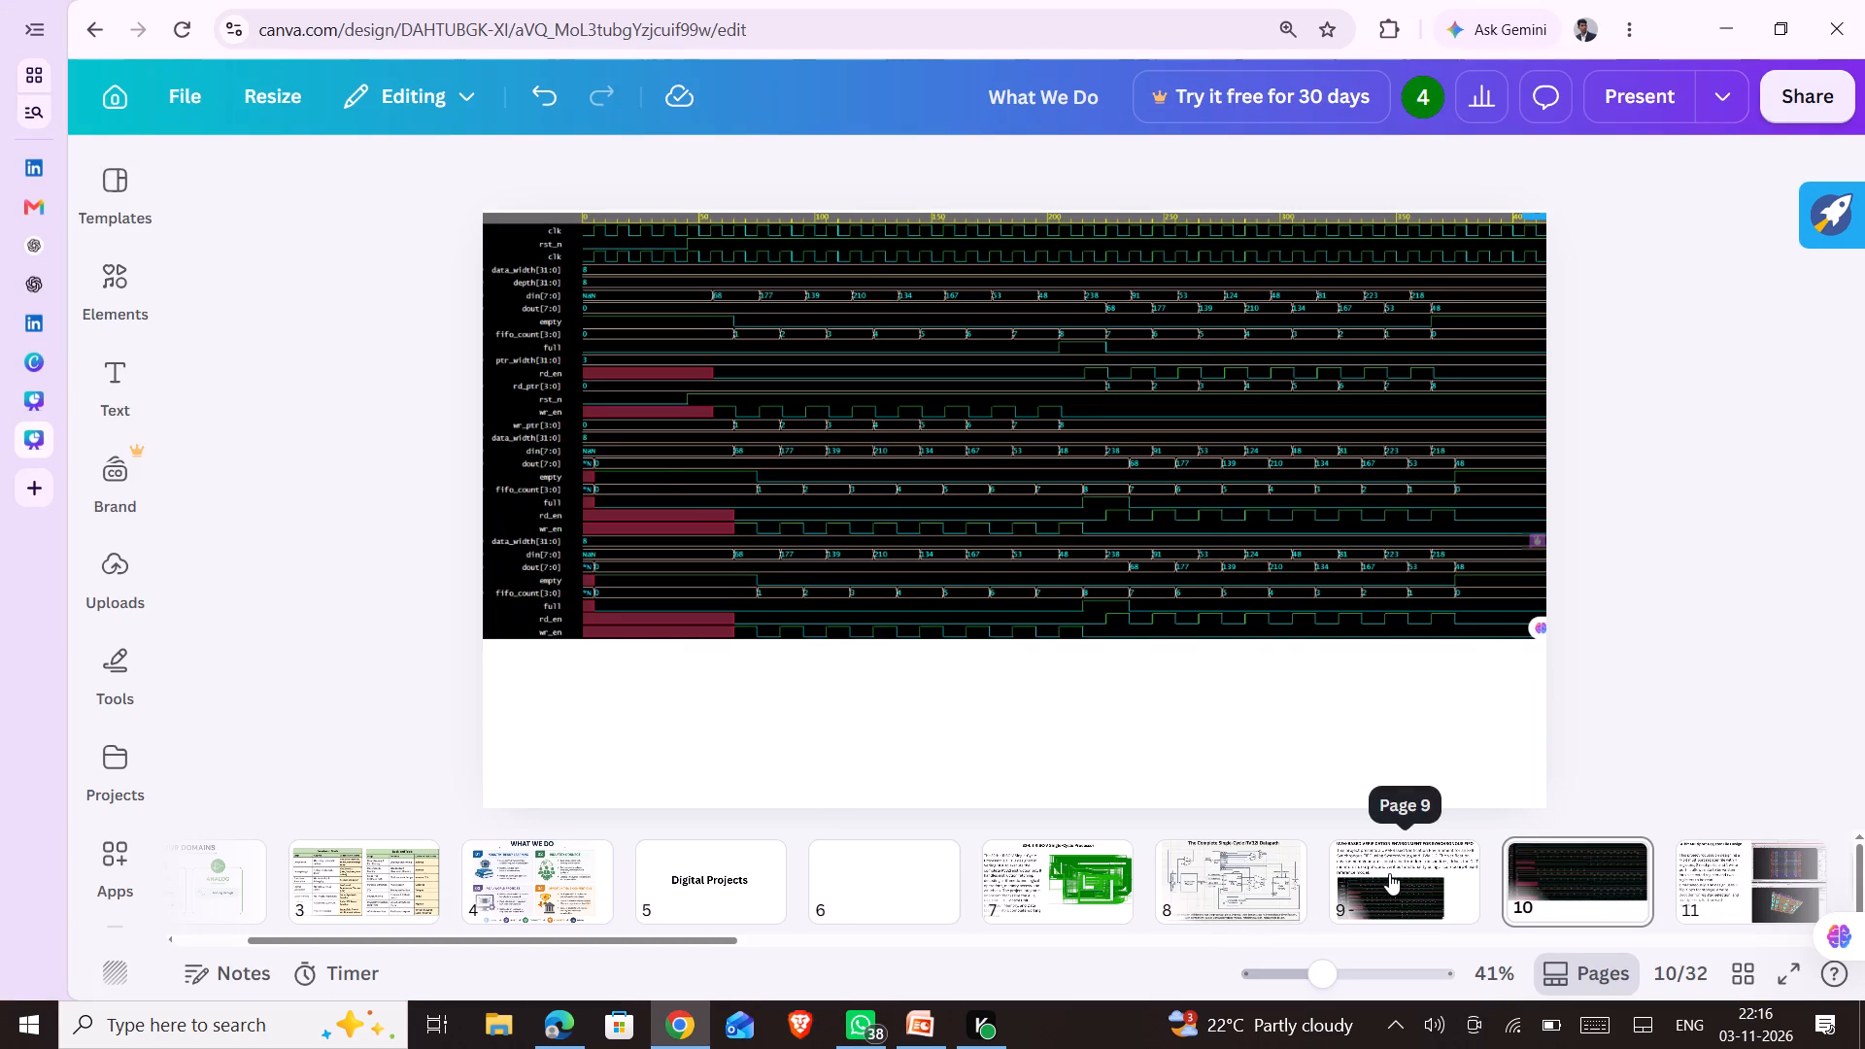
Copy the UVM description paragraph from Canva page 9 and paste it onto PowerPoint slide 22, adding a blank line under the heading.
double_click(904, 394)
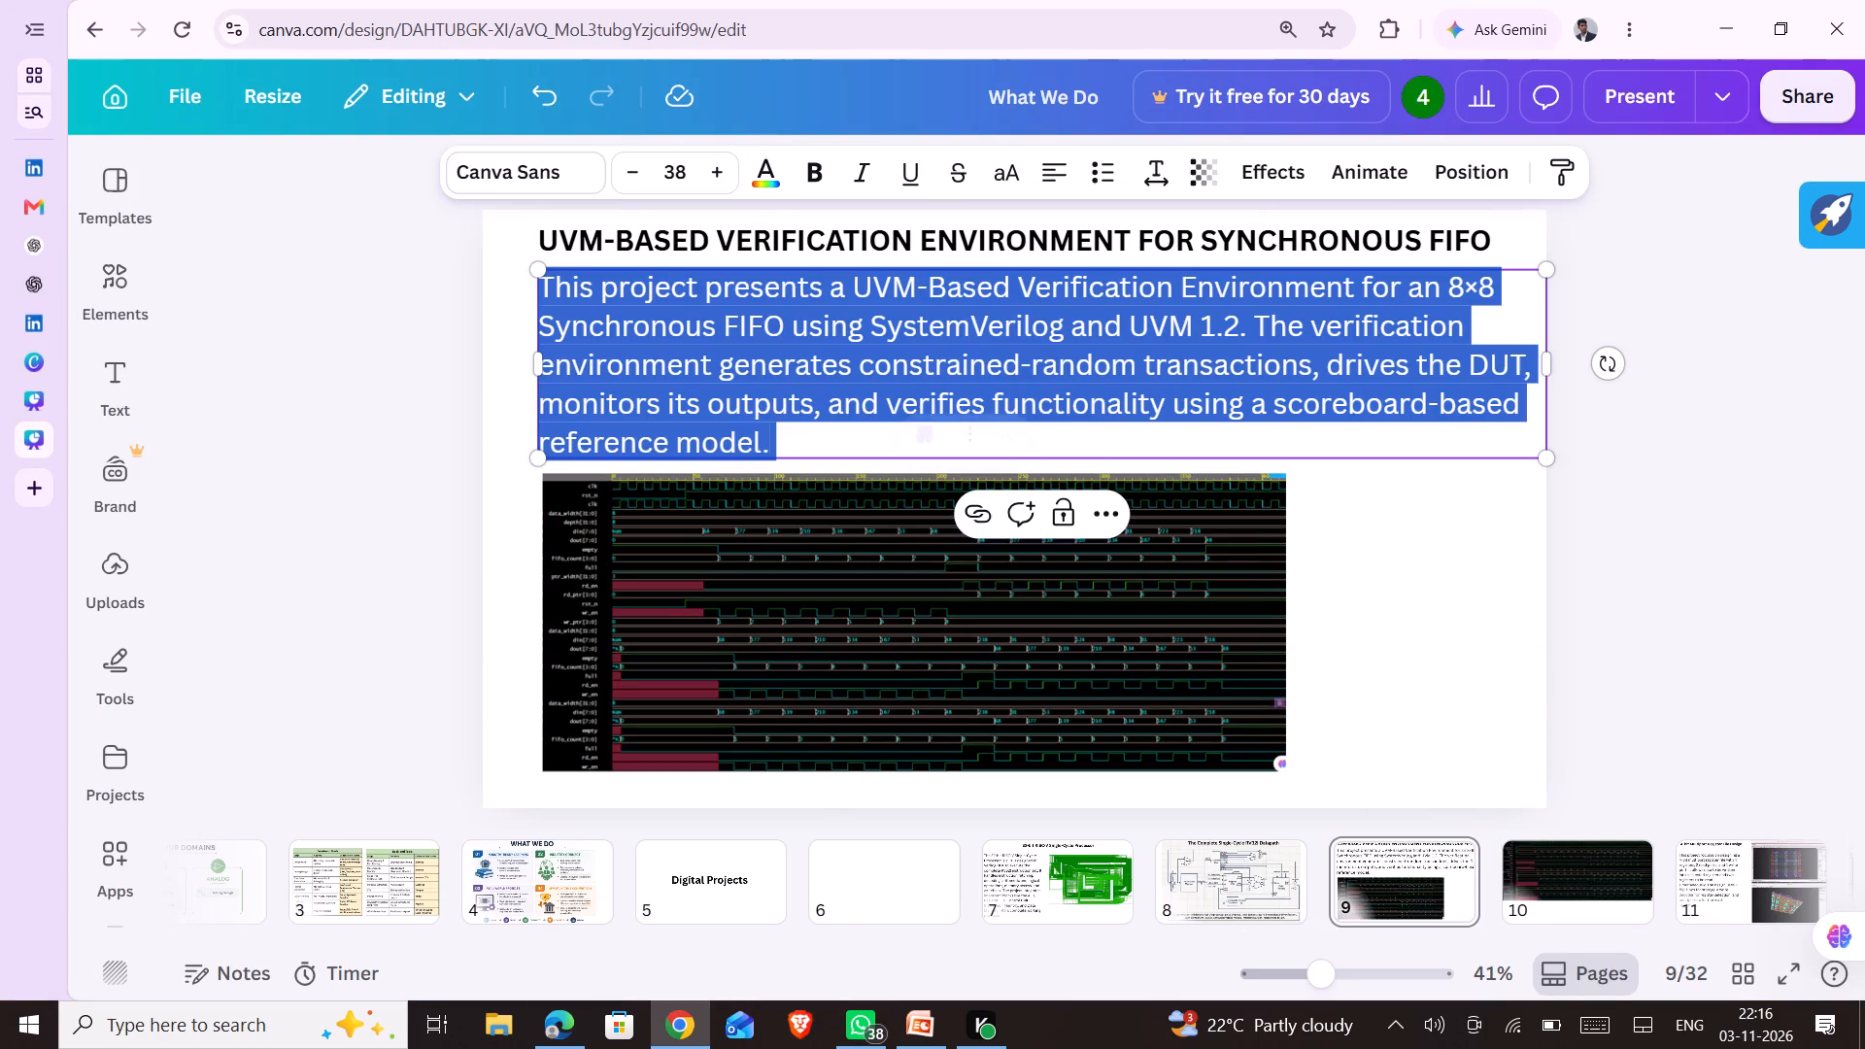
key(ctrl+c)
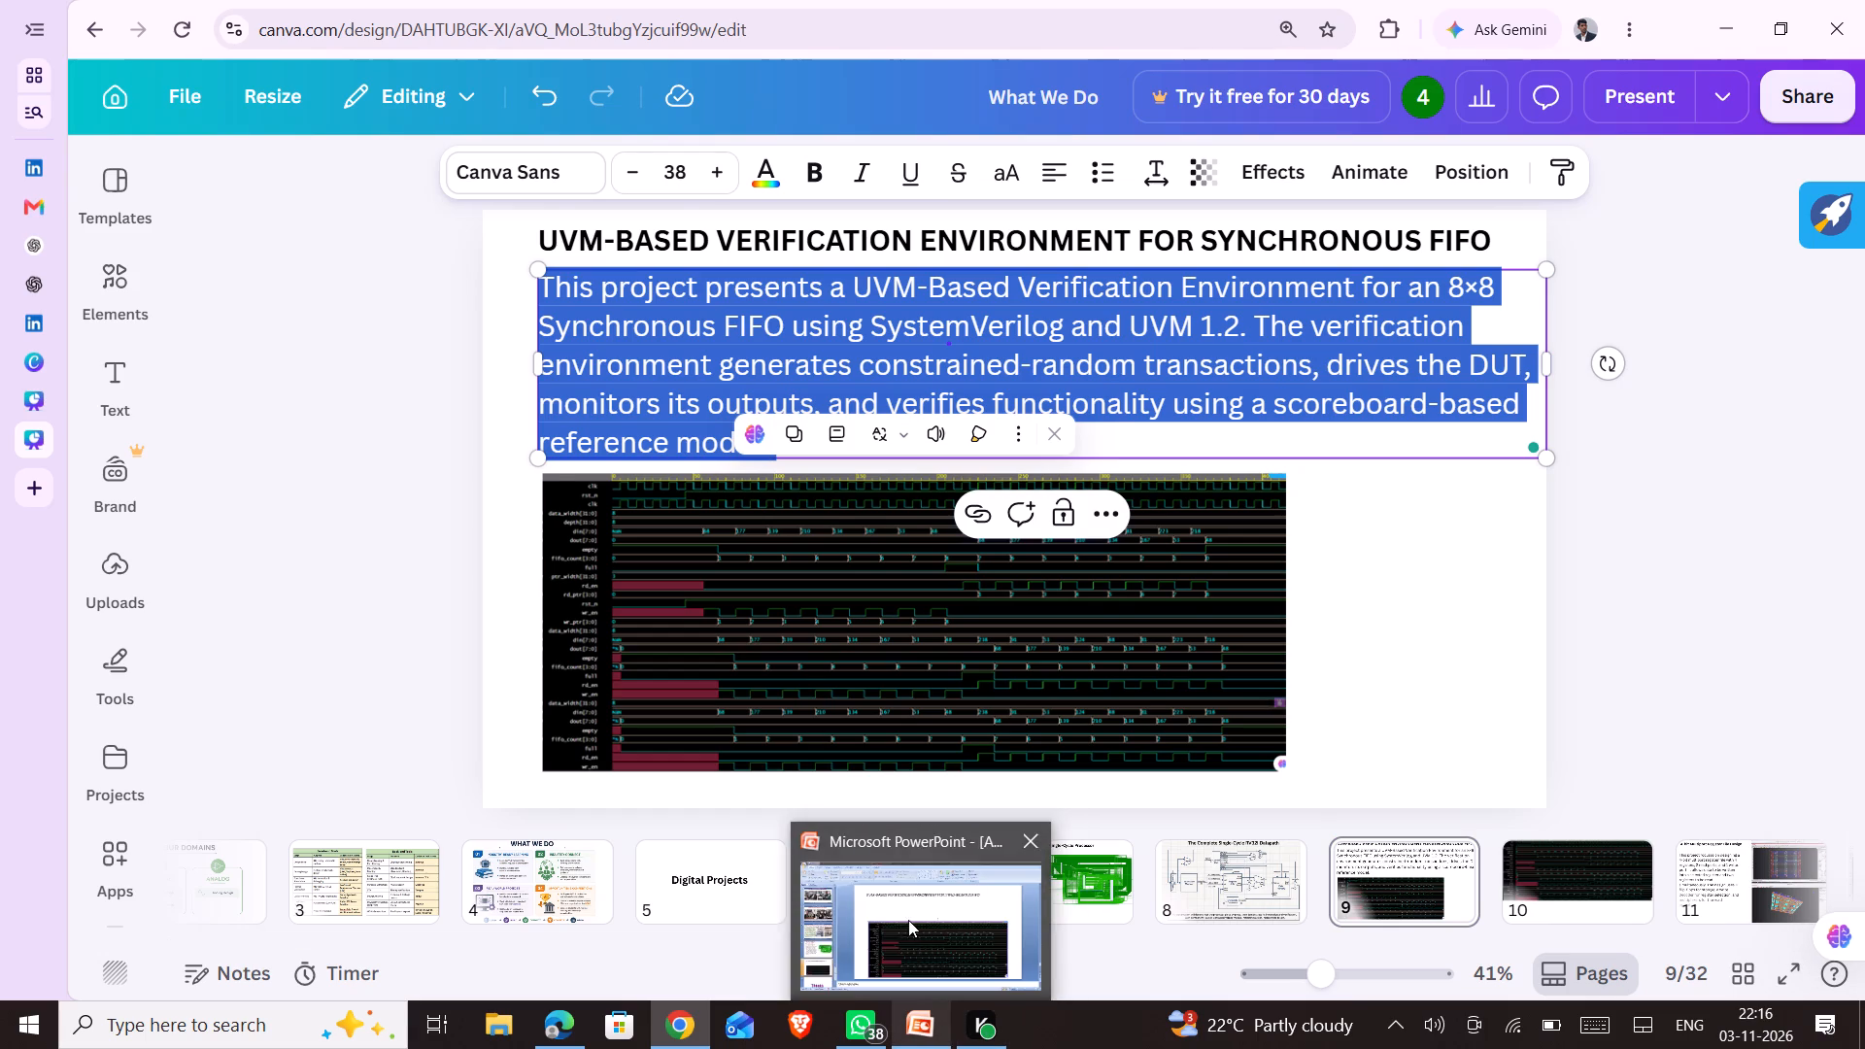
click(908, 920)
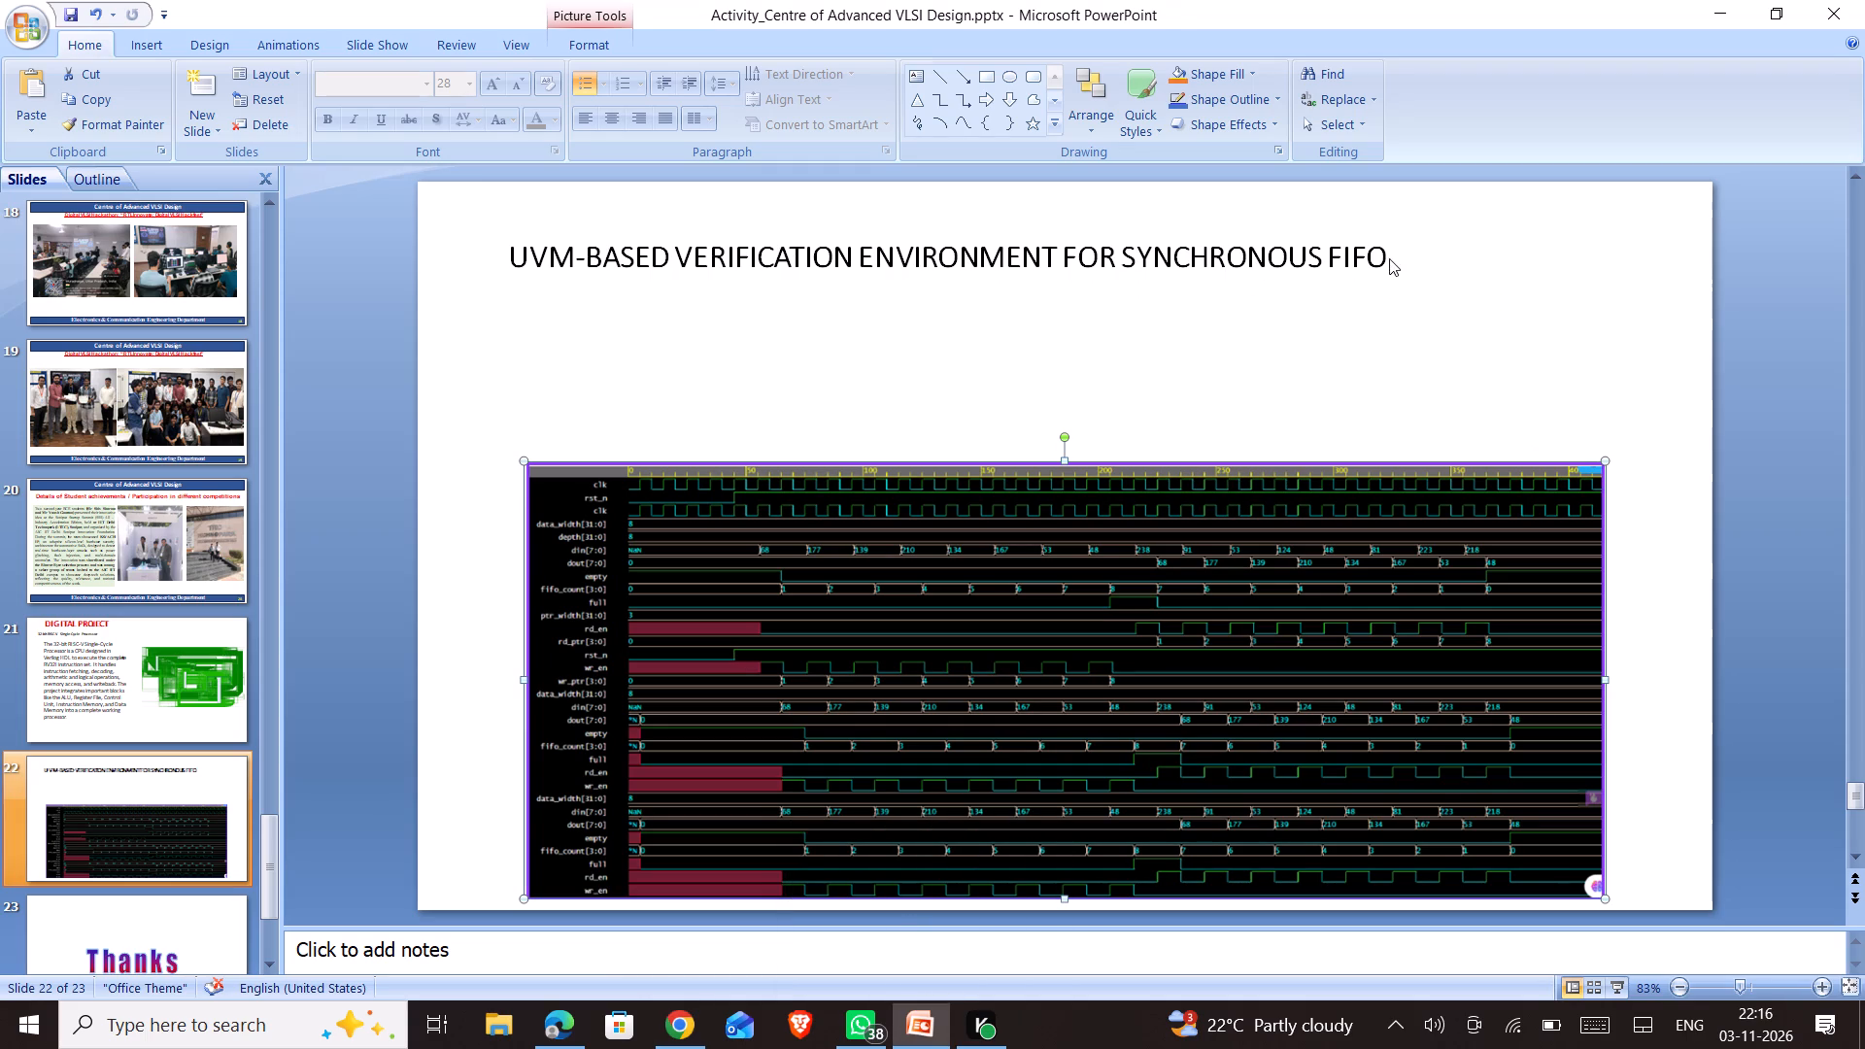
click(1383, 262)
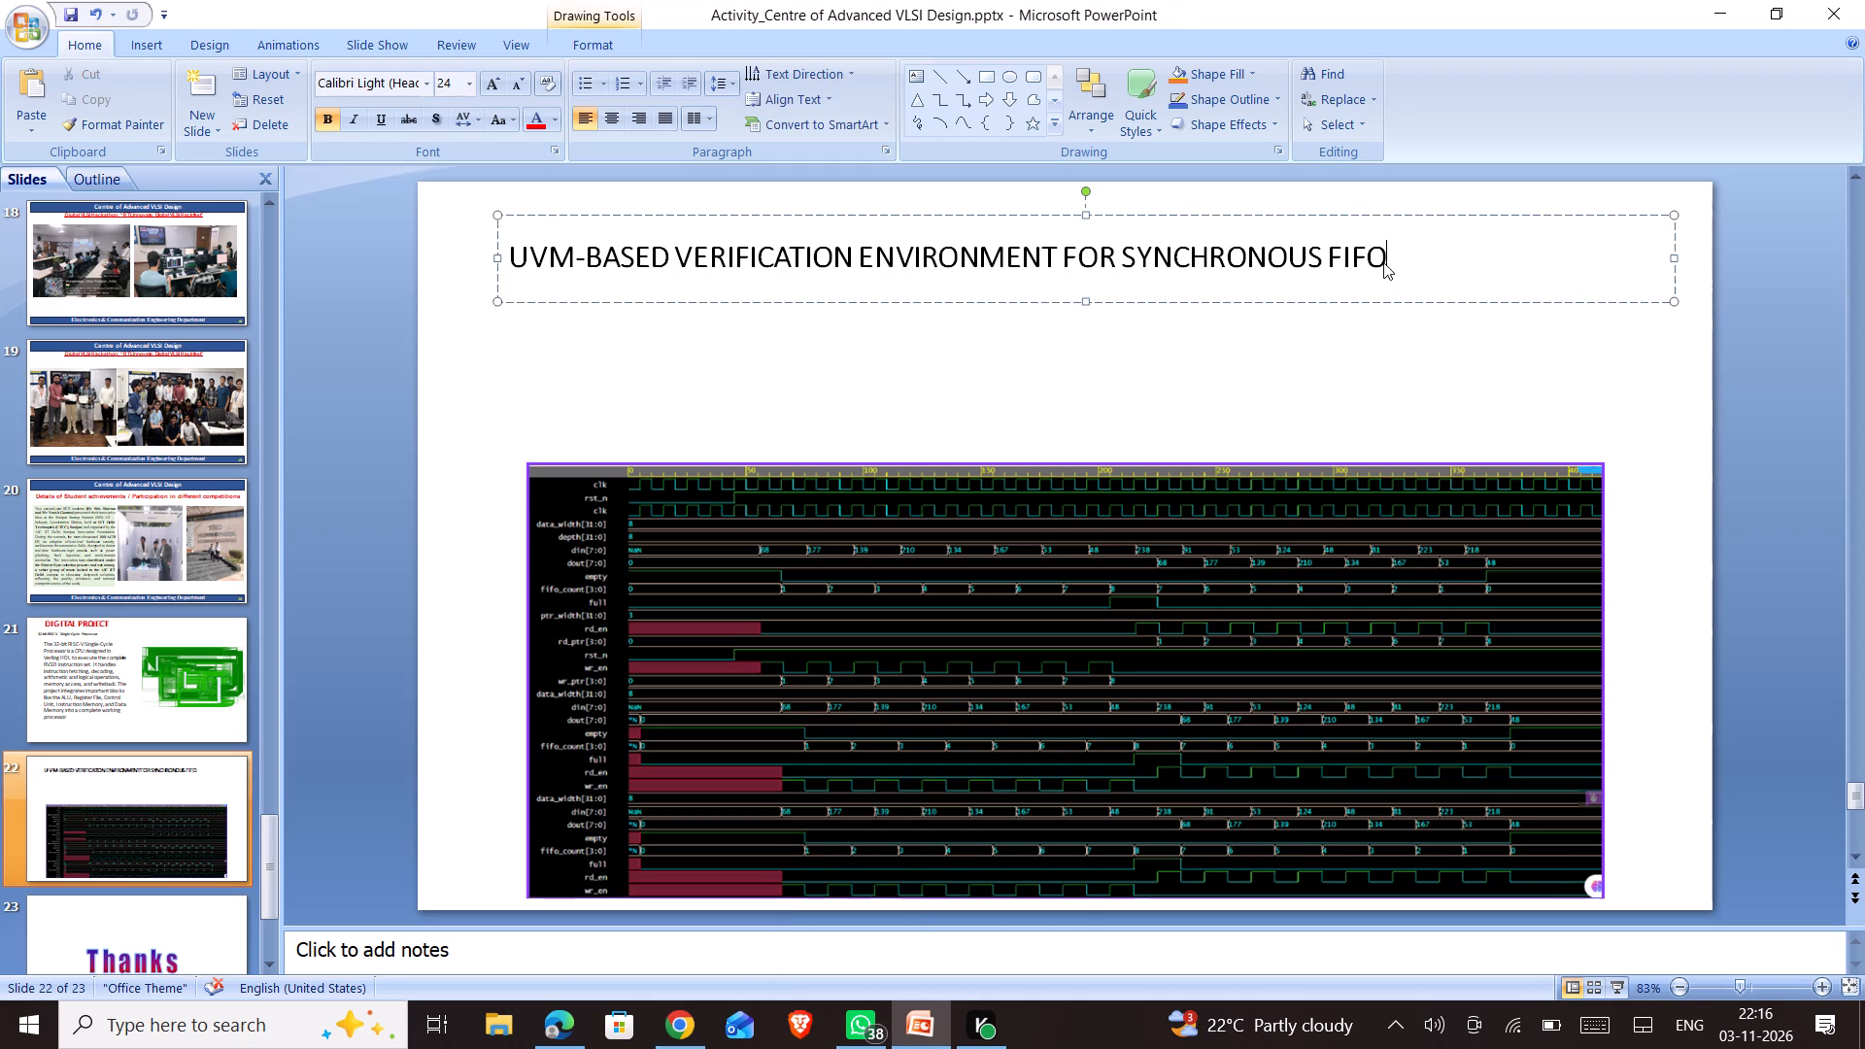
key(Return)
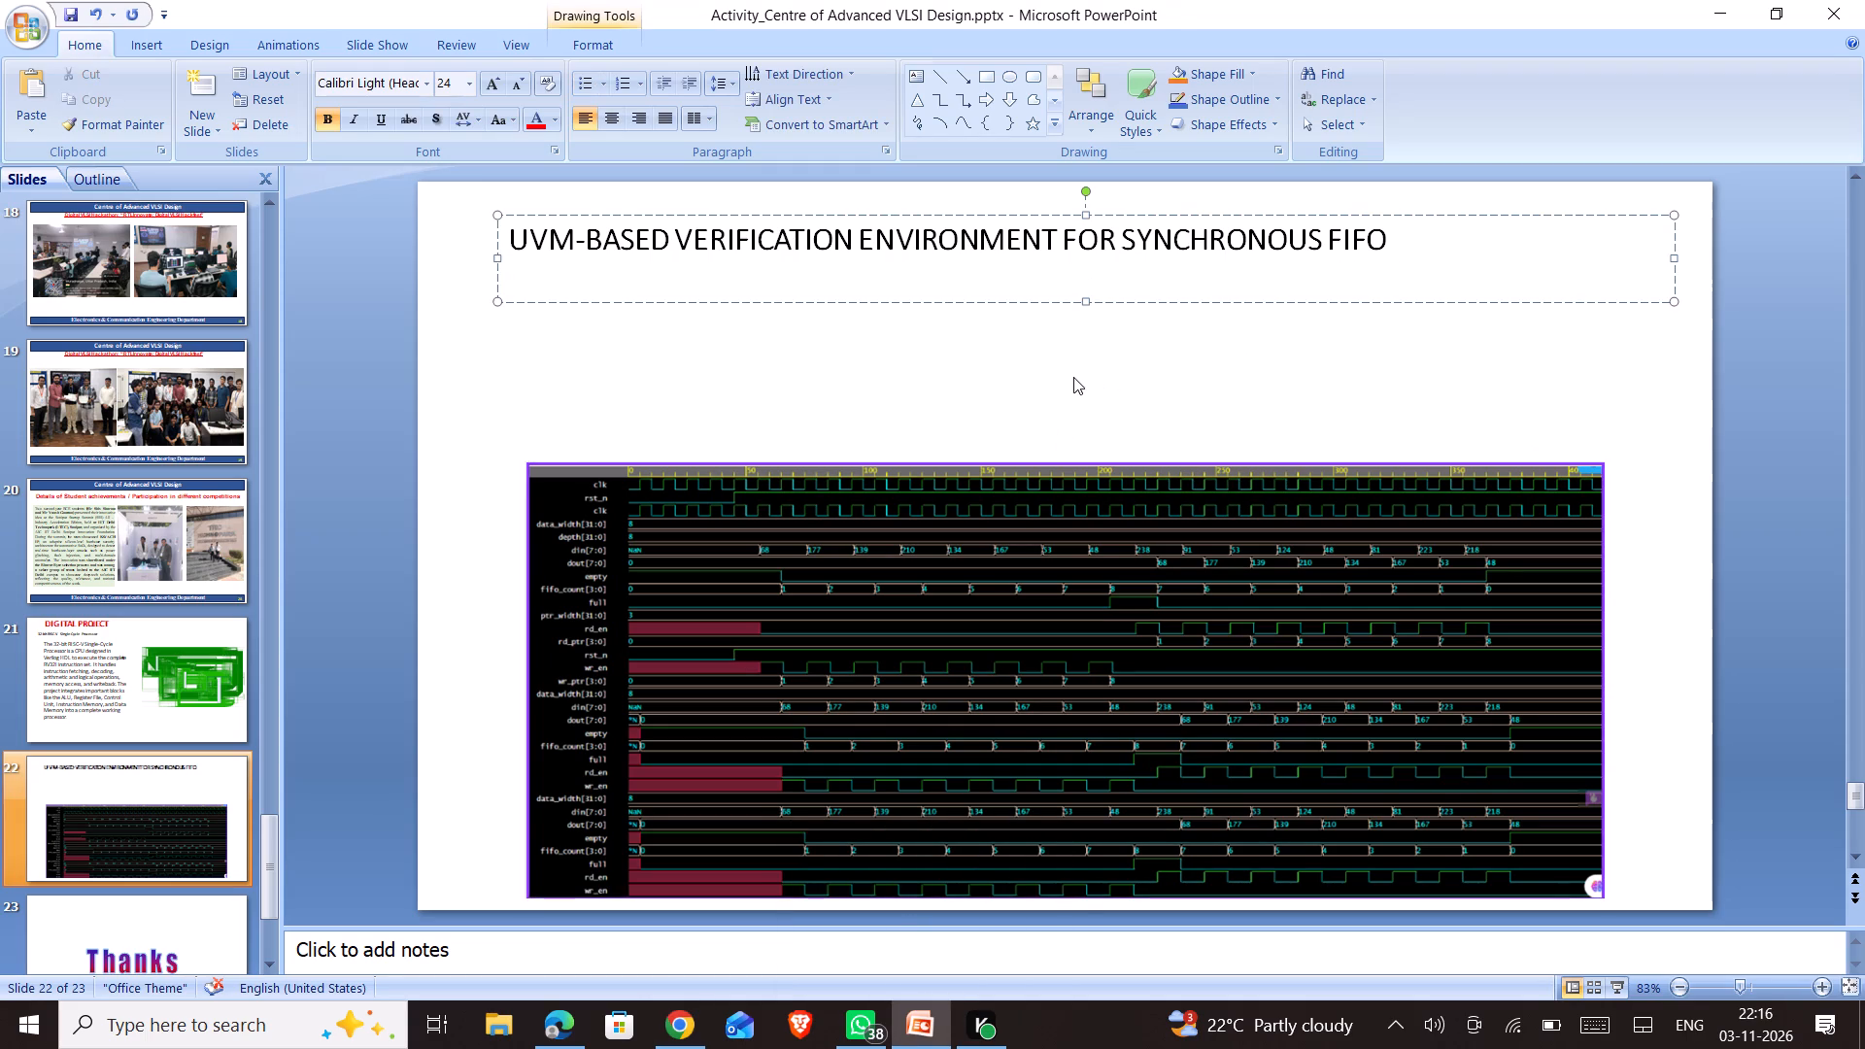
double_click(1073, 377)
key(ctrl+v)
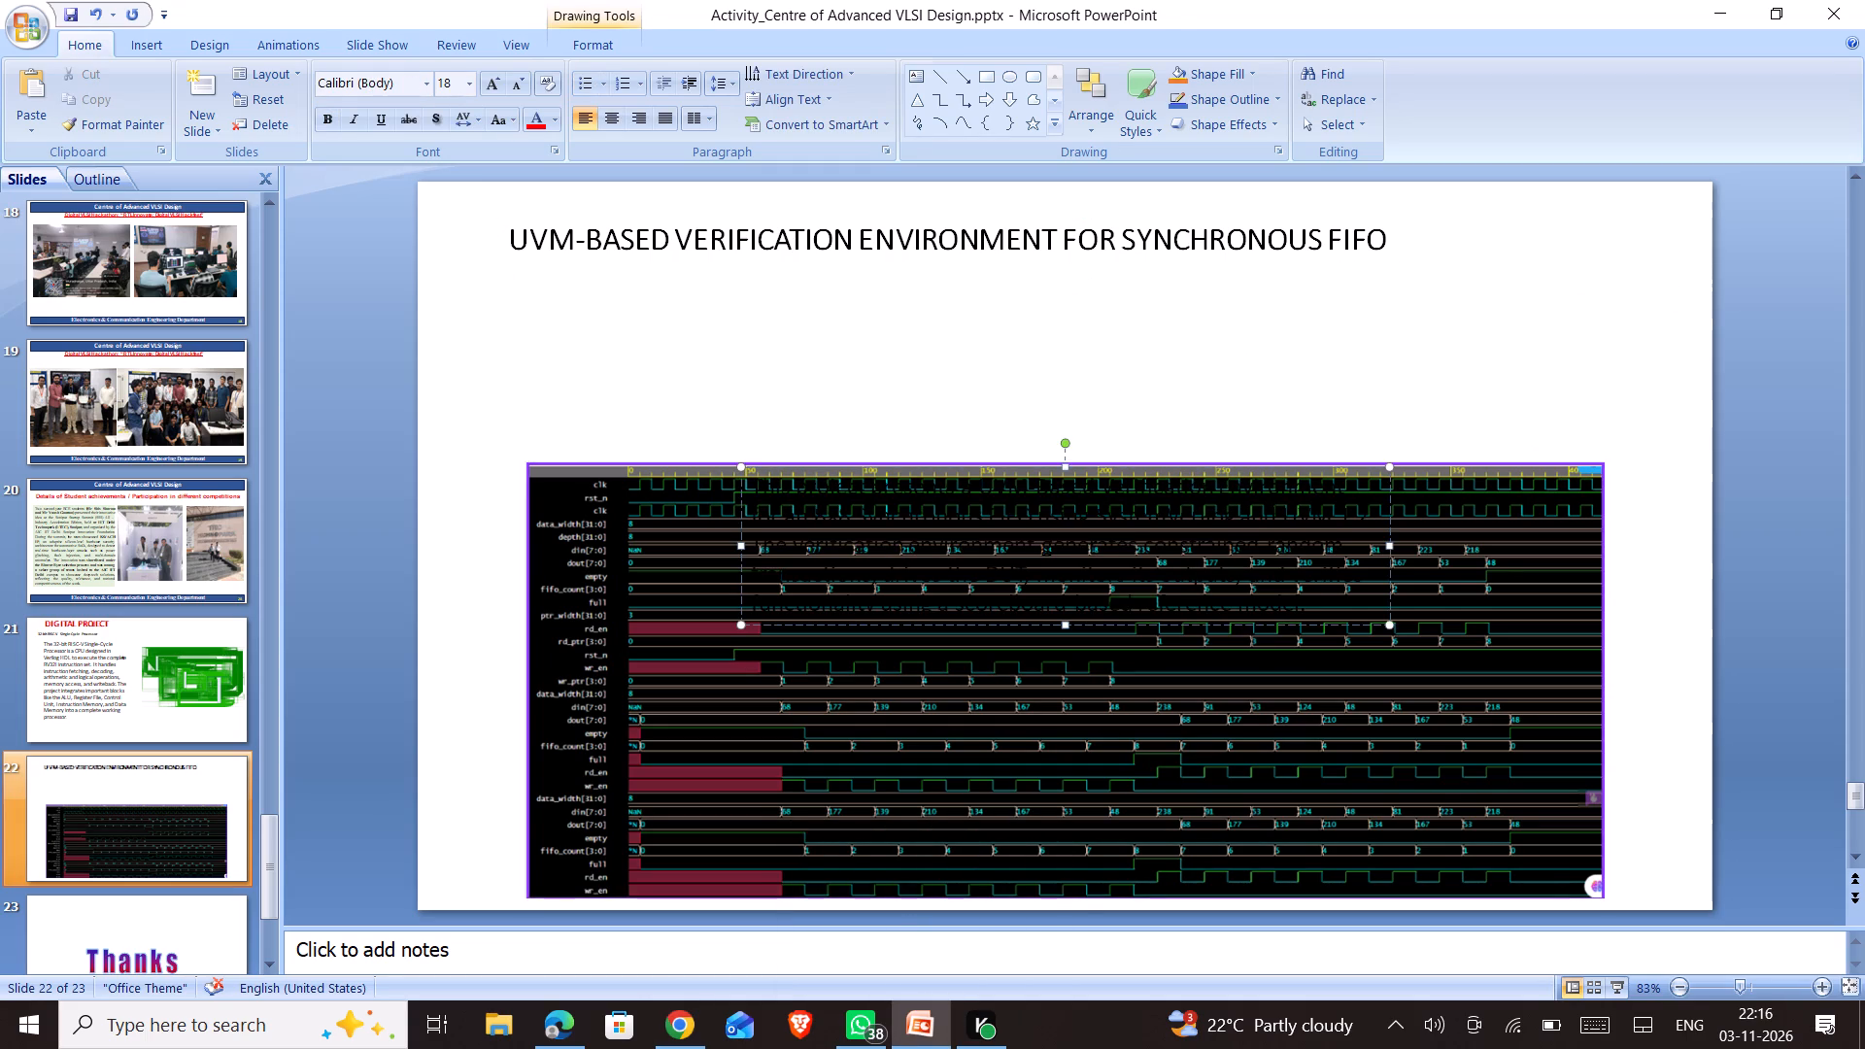
Pull the full description text off the waveform image into a separate text box near the slide's top edge and widen that box.
click(967, 530)
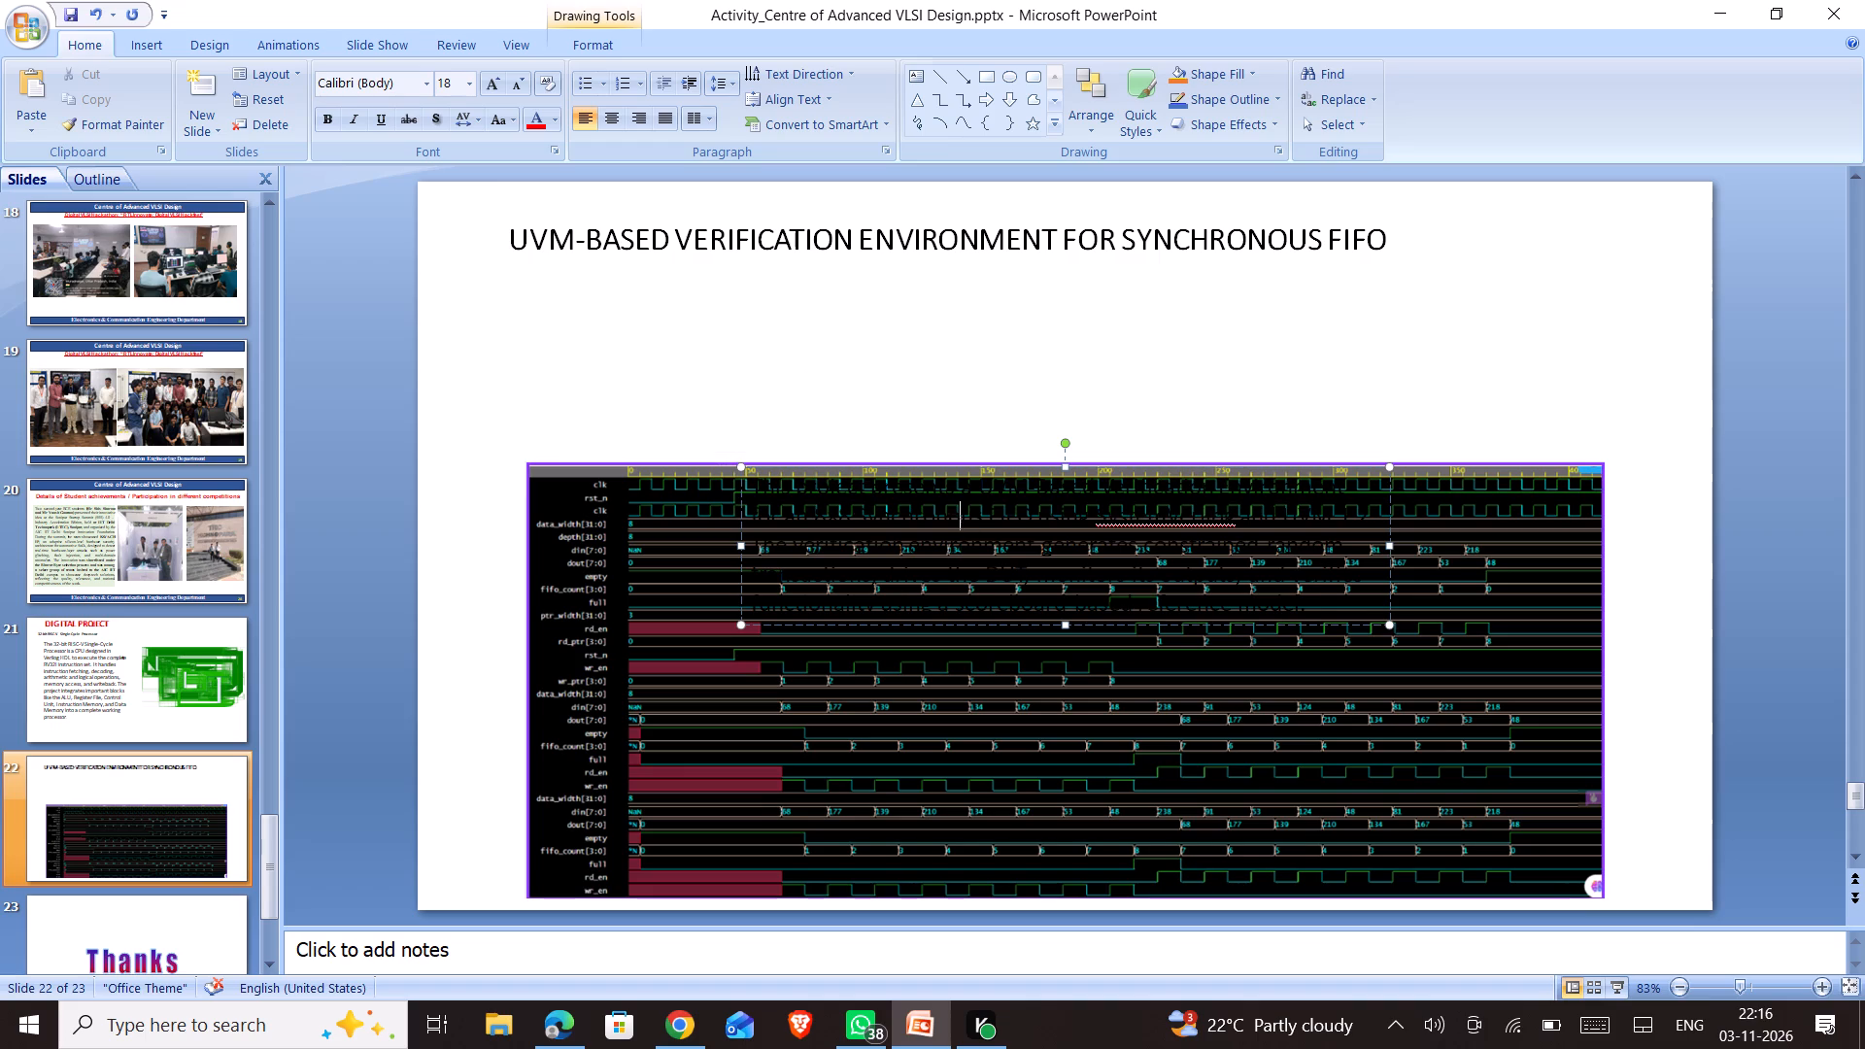
triple_click(951, 528)
key(ctrl+a)
drag(1017, 531, 1016, 531)
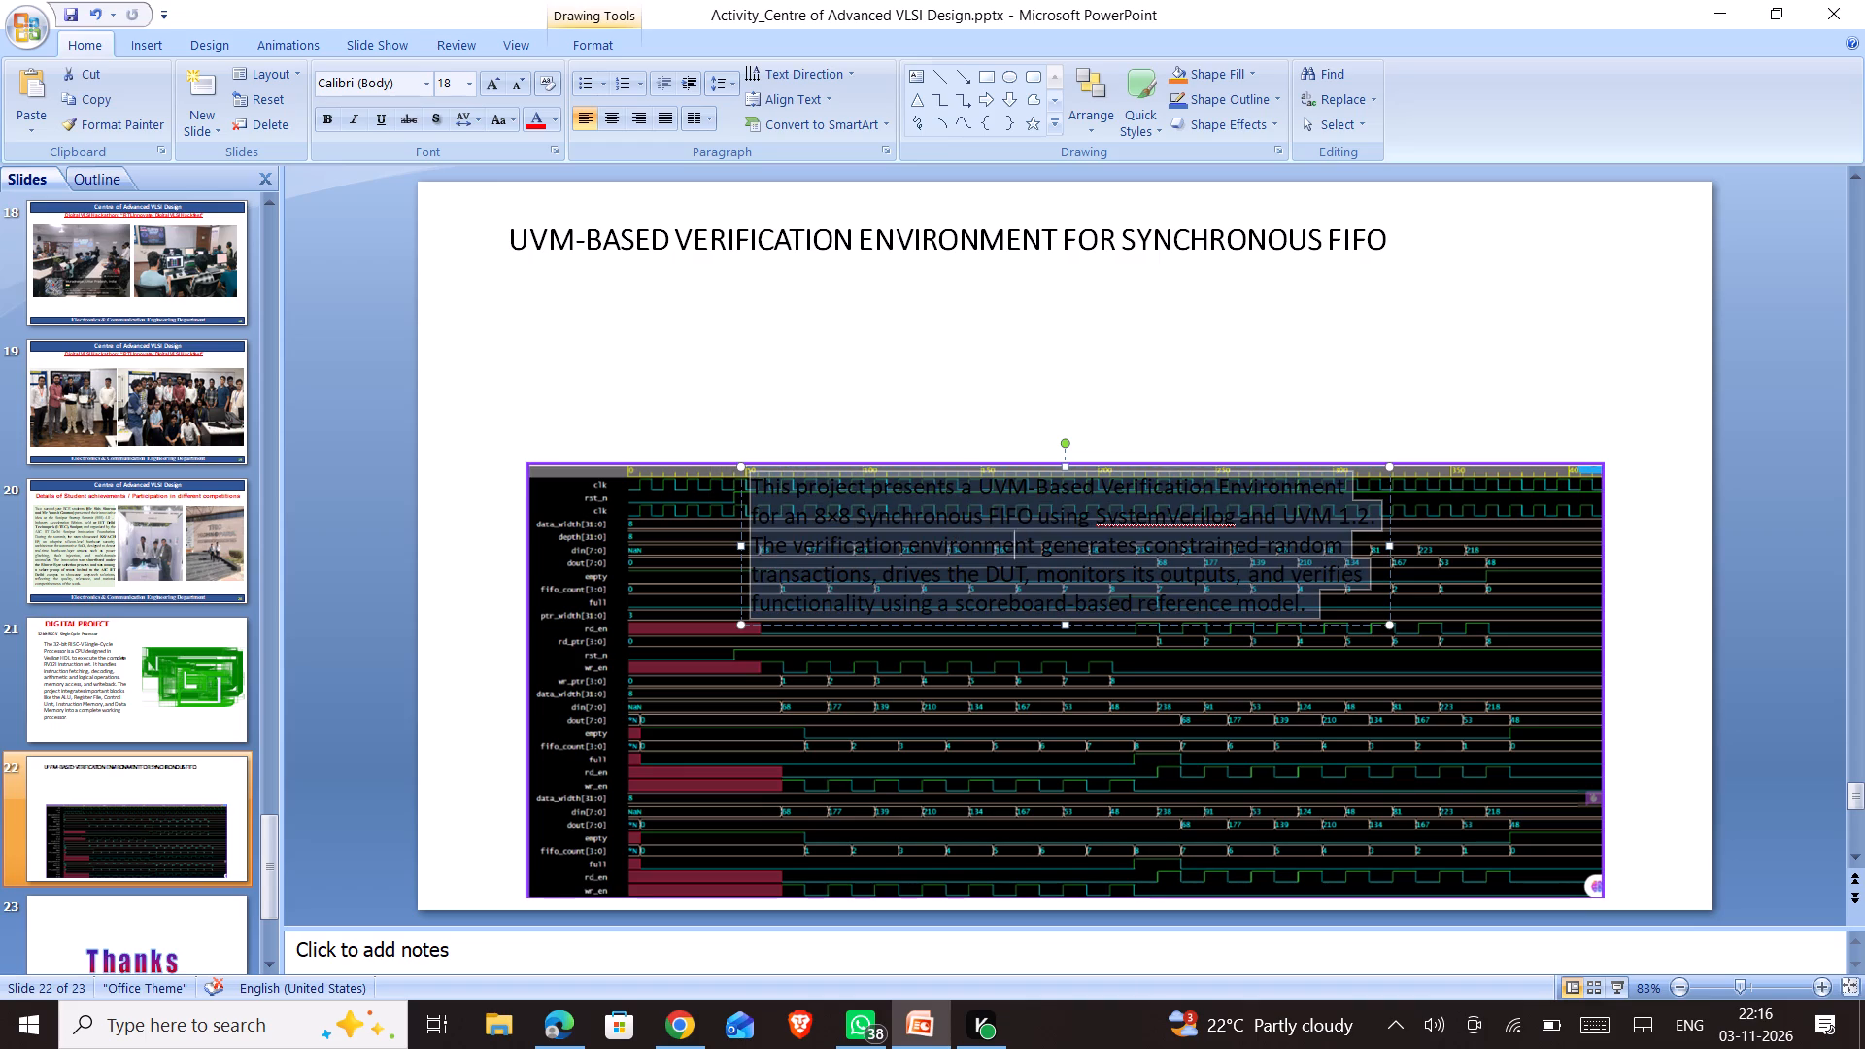
drag(1016, 531, 801, 338)
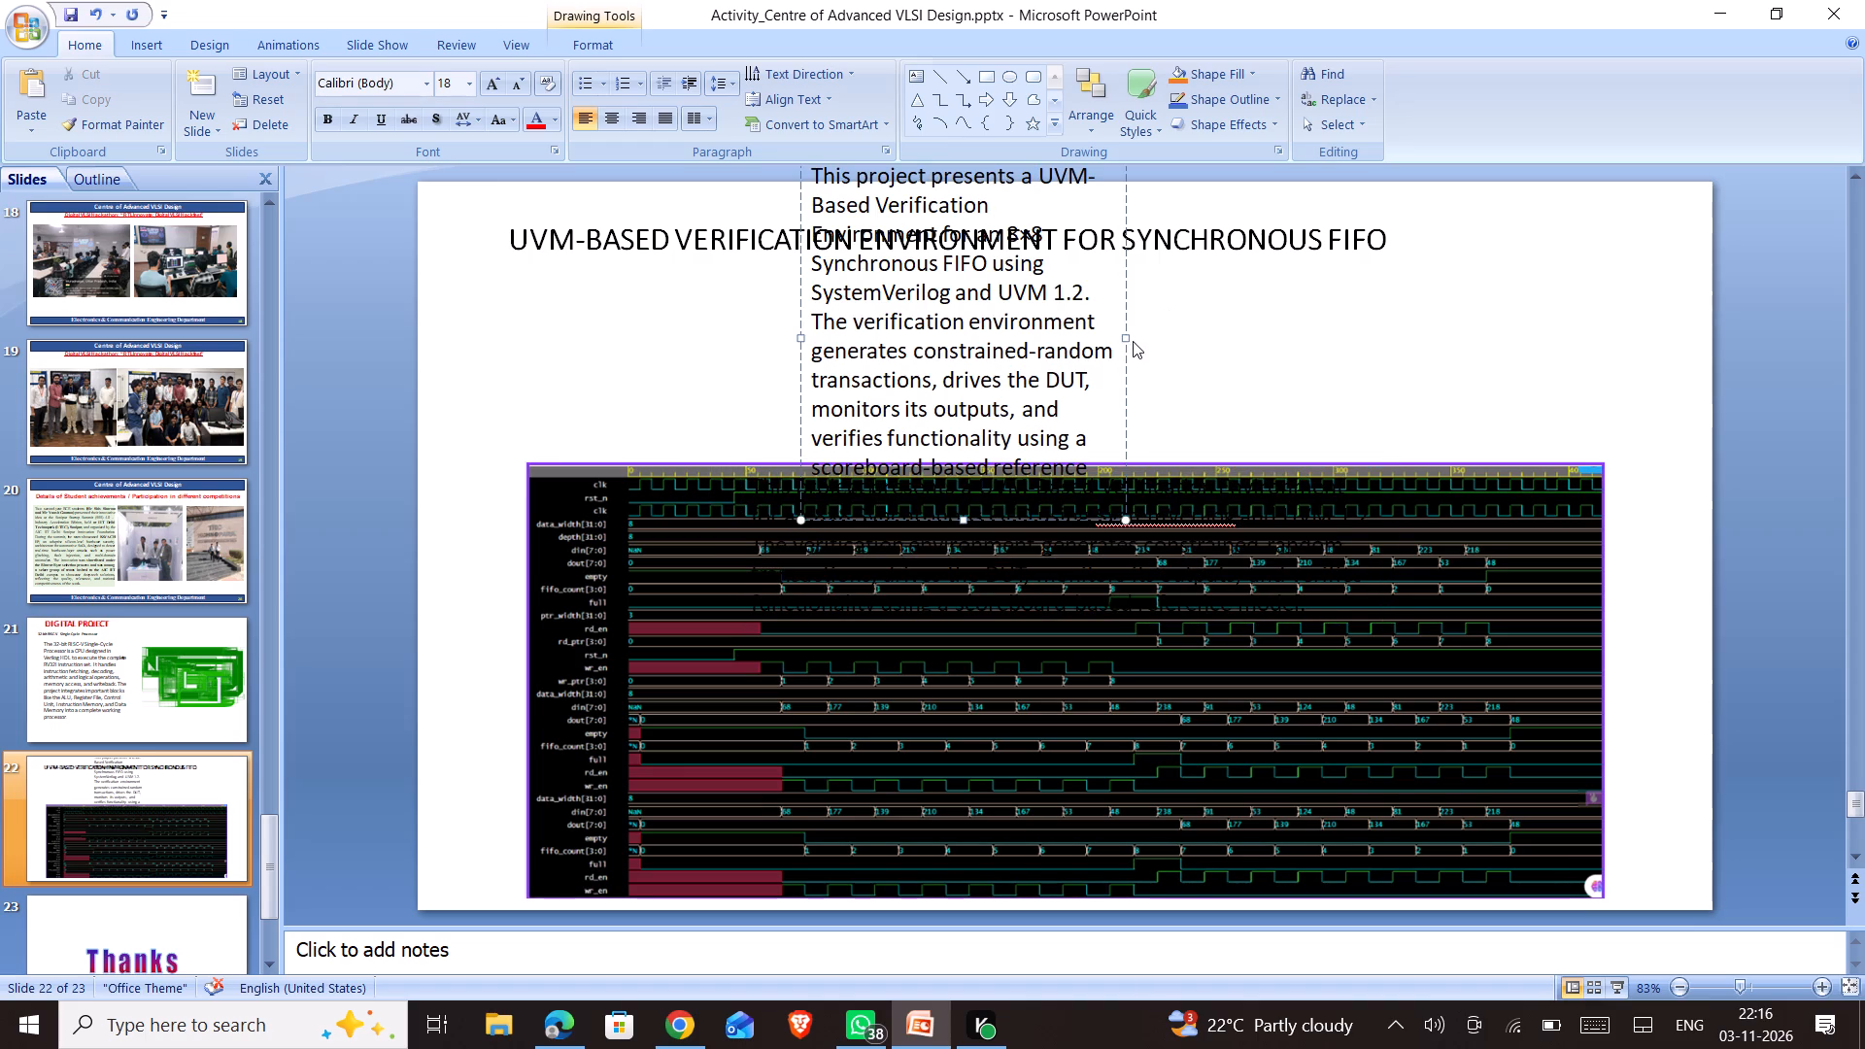
drag(1129, 339, 1448, 323)
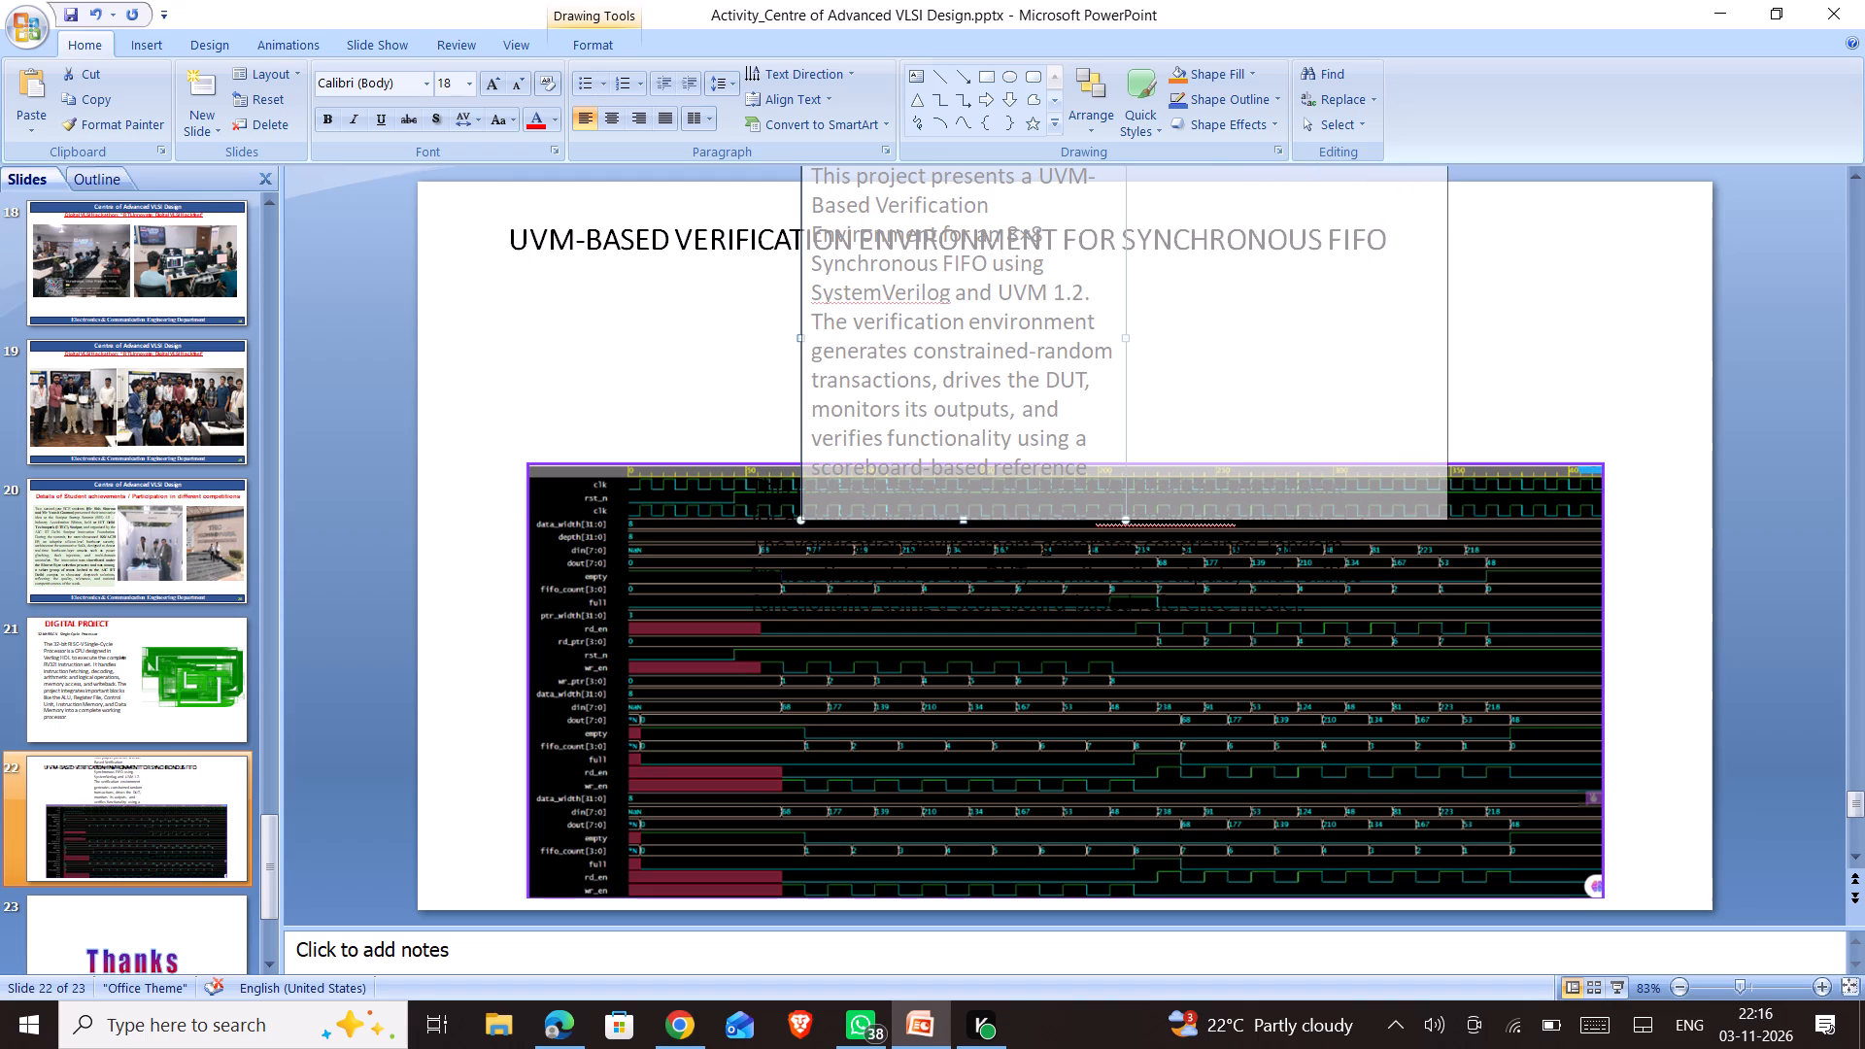
drag(1448, 323, 1487, 323)
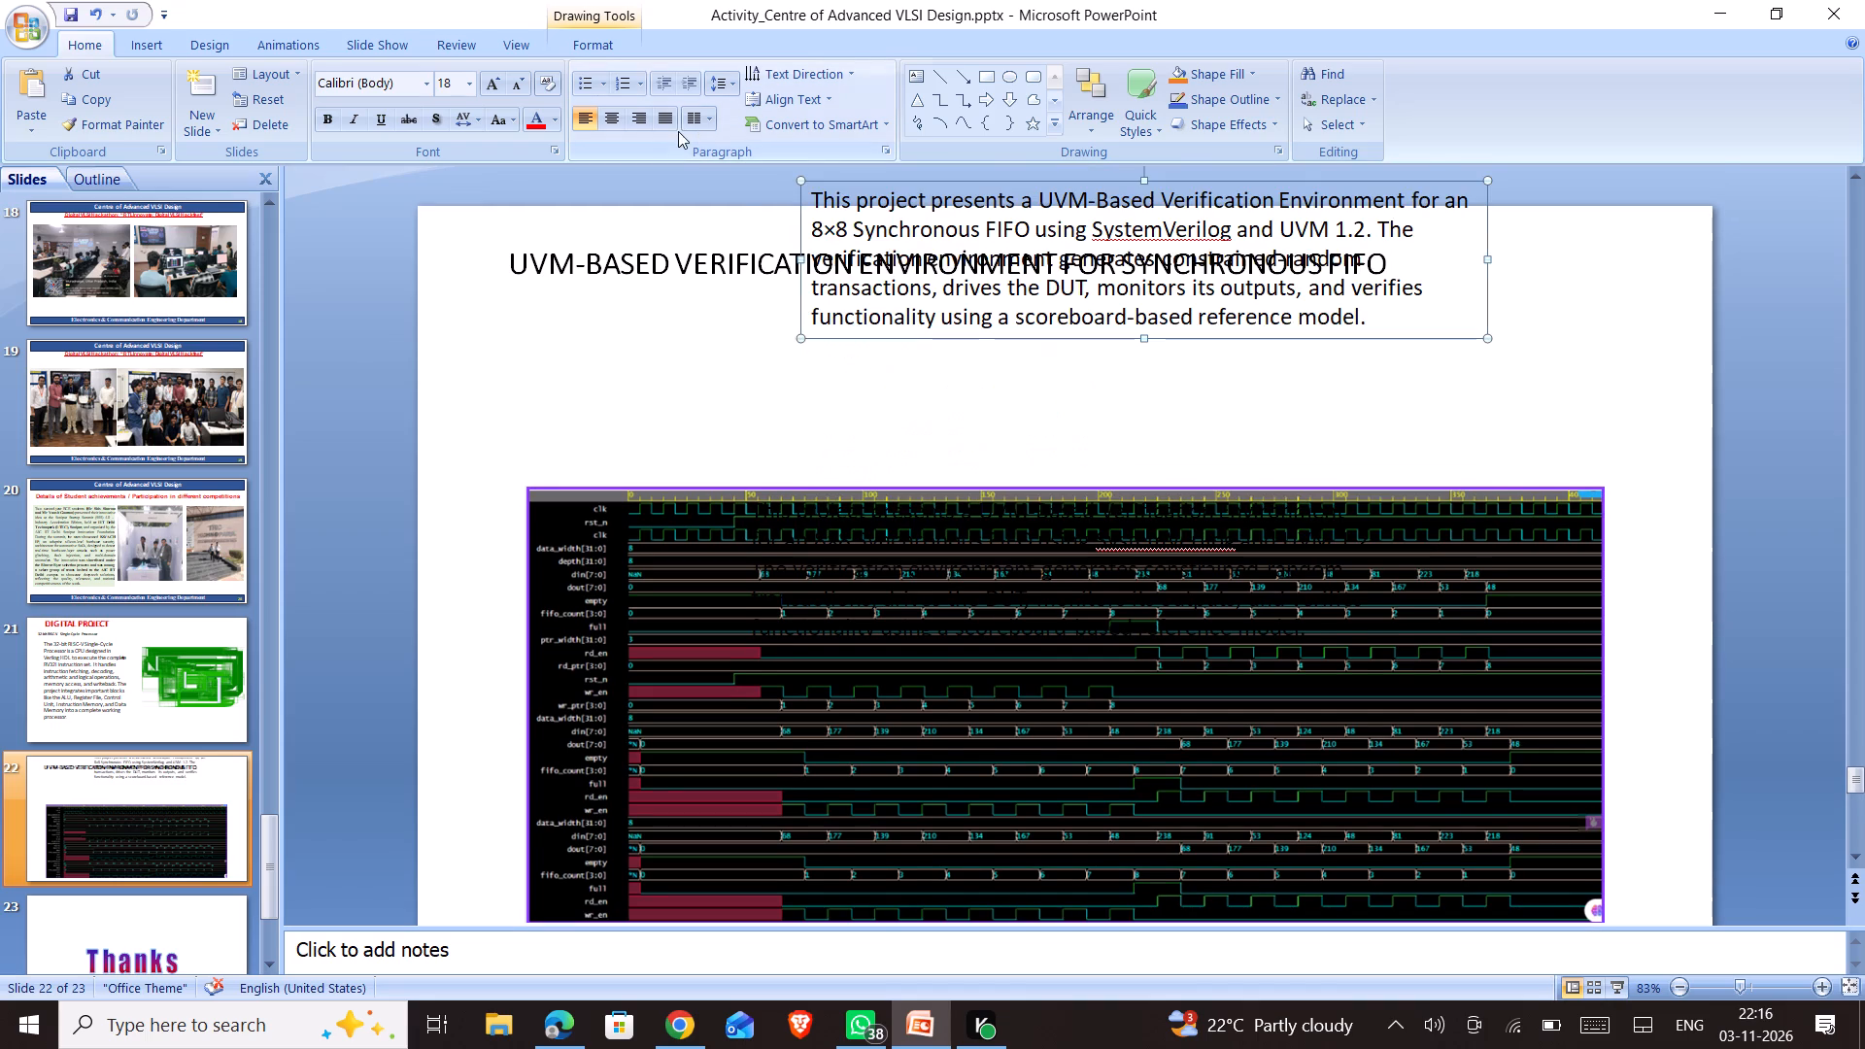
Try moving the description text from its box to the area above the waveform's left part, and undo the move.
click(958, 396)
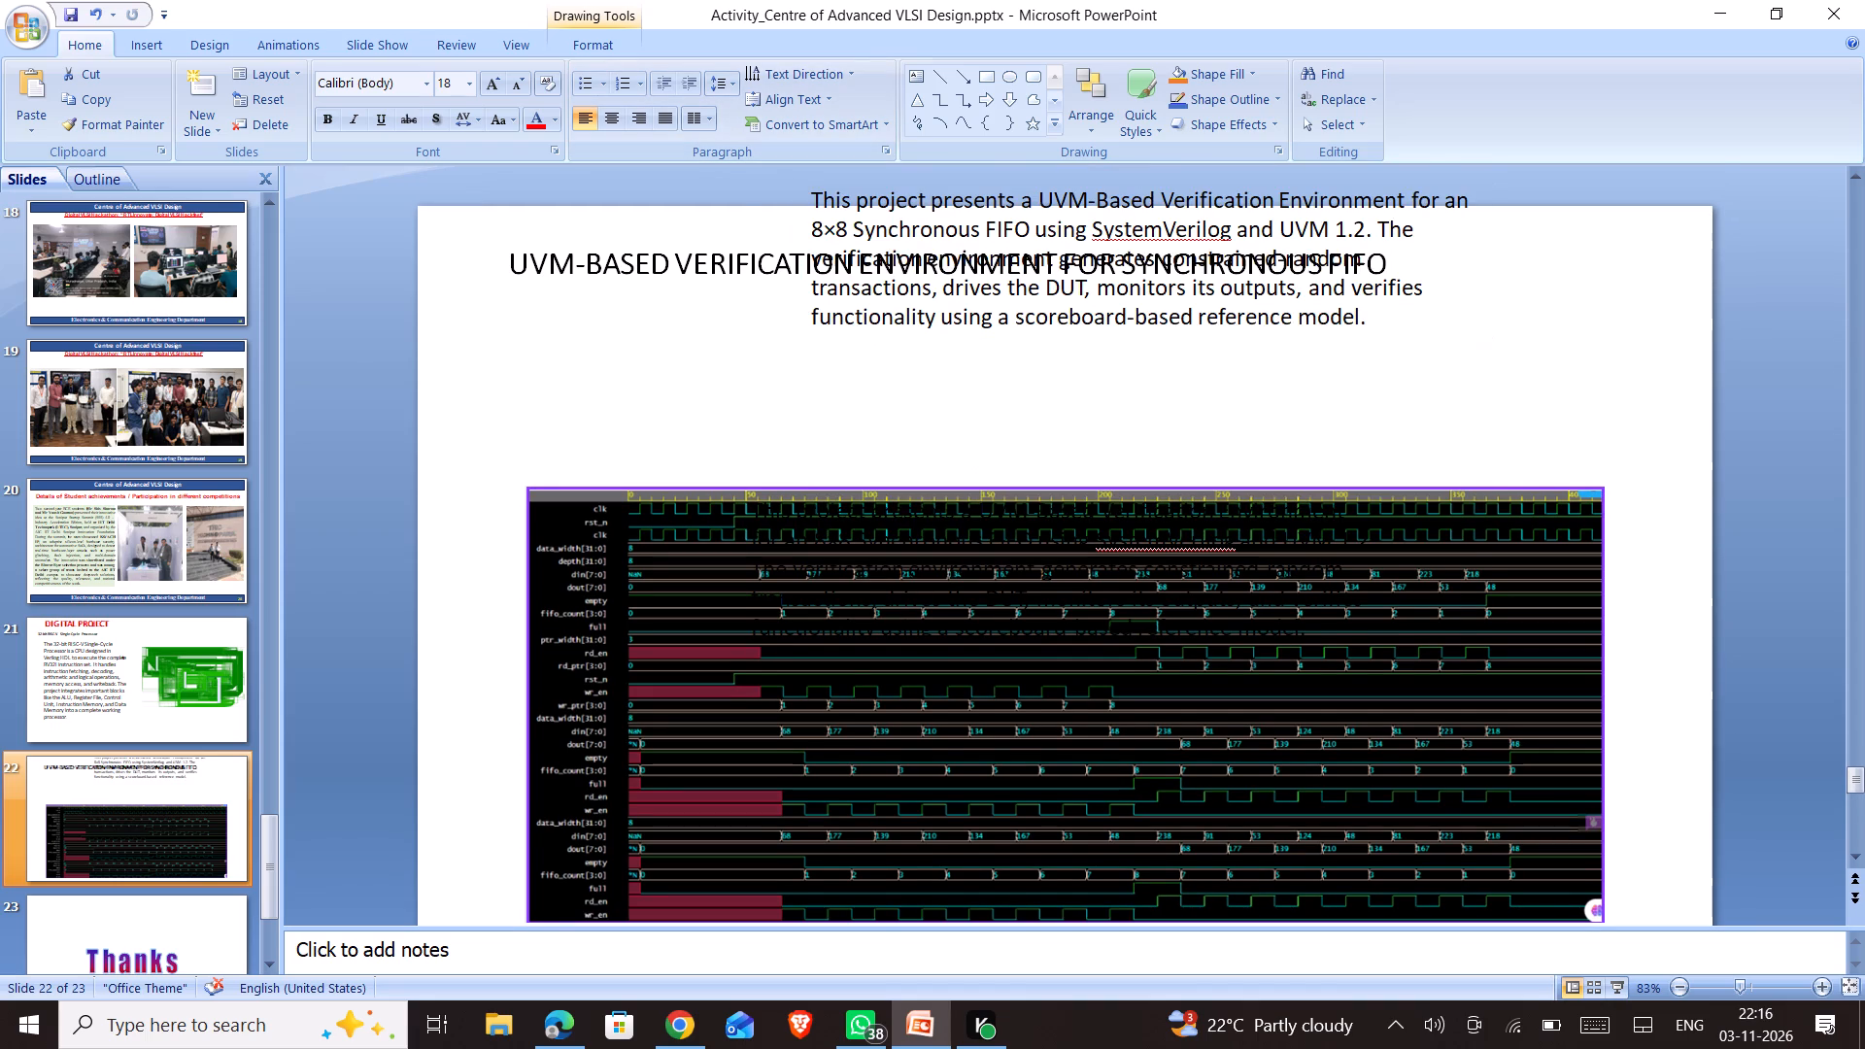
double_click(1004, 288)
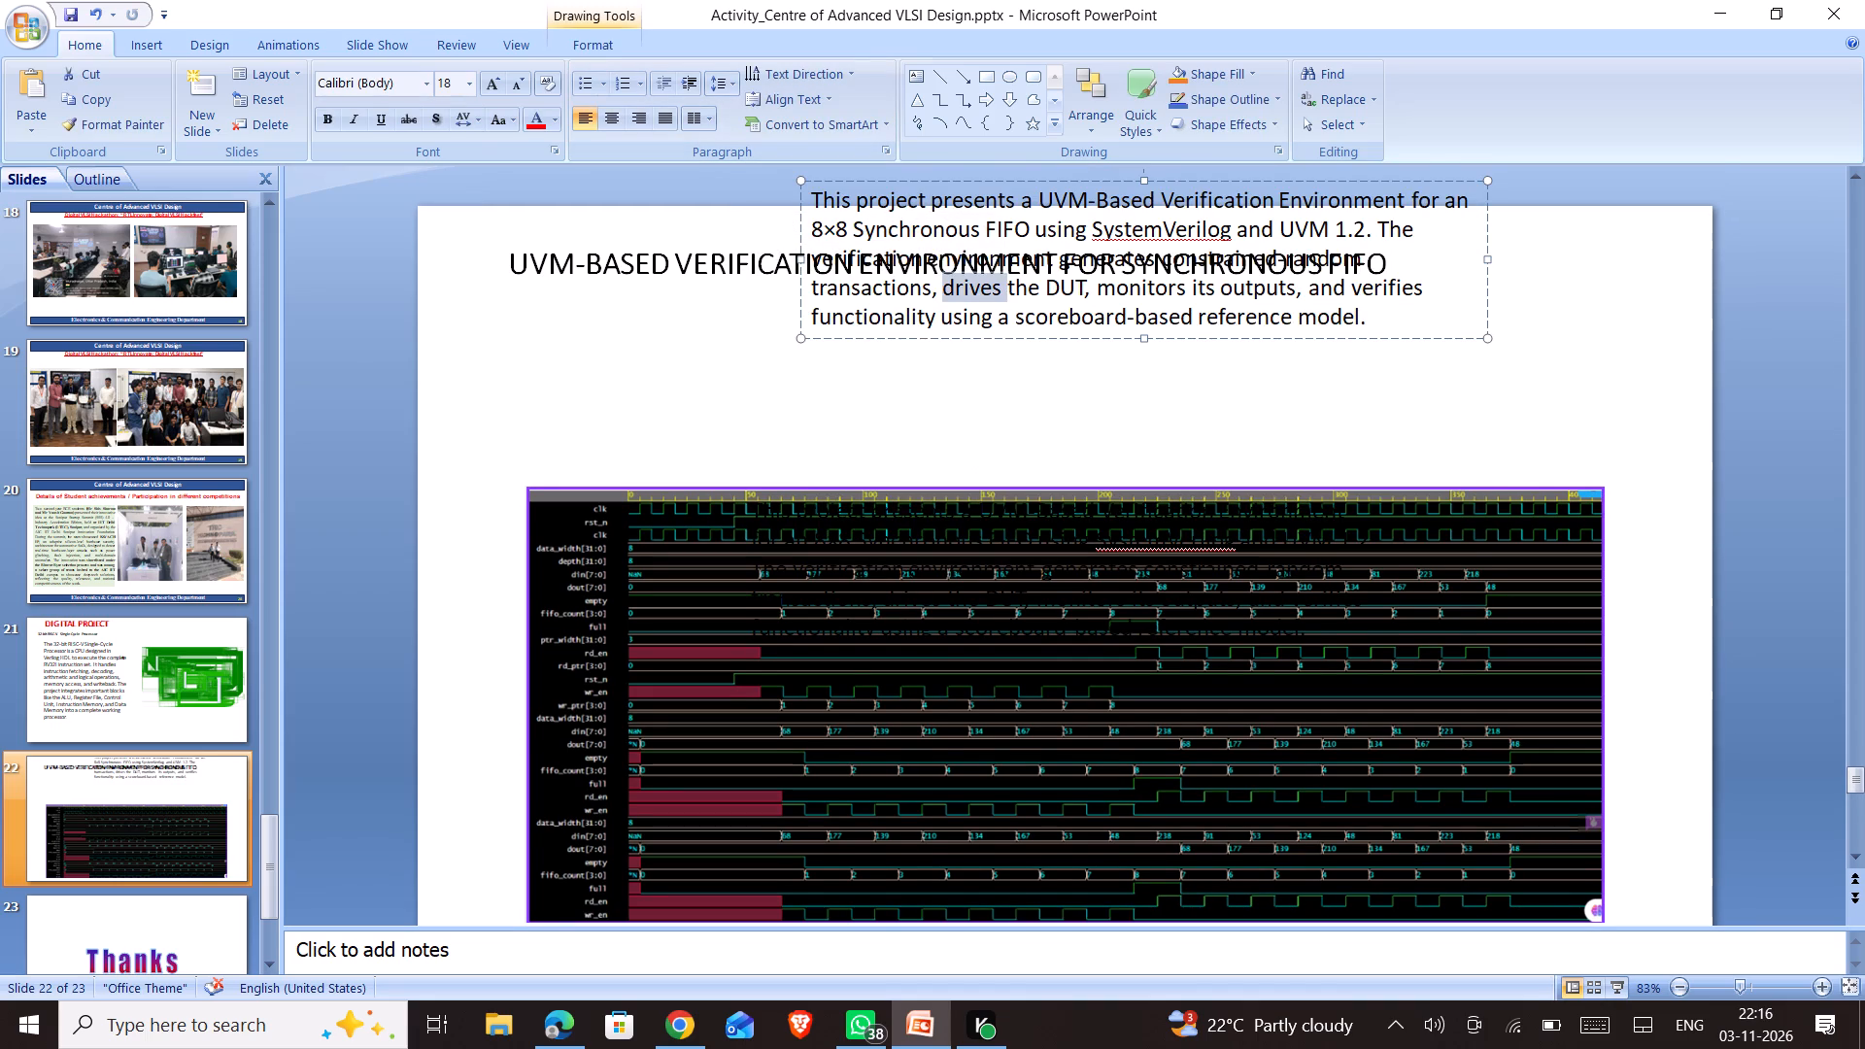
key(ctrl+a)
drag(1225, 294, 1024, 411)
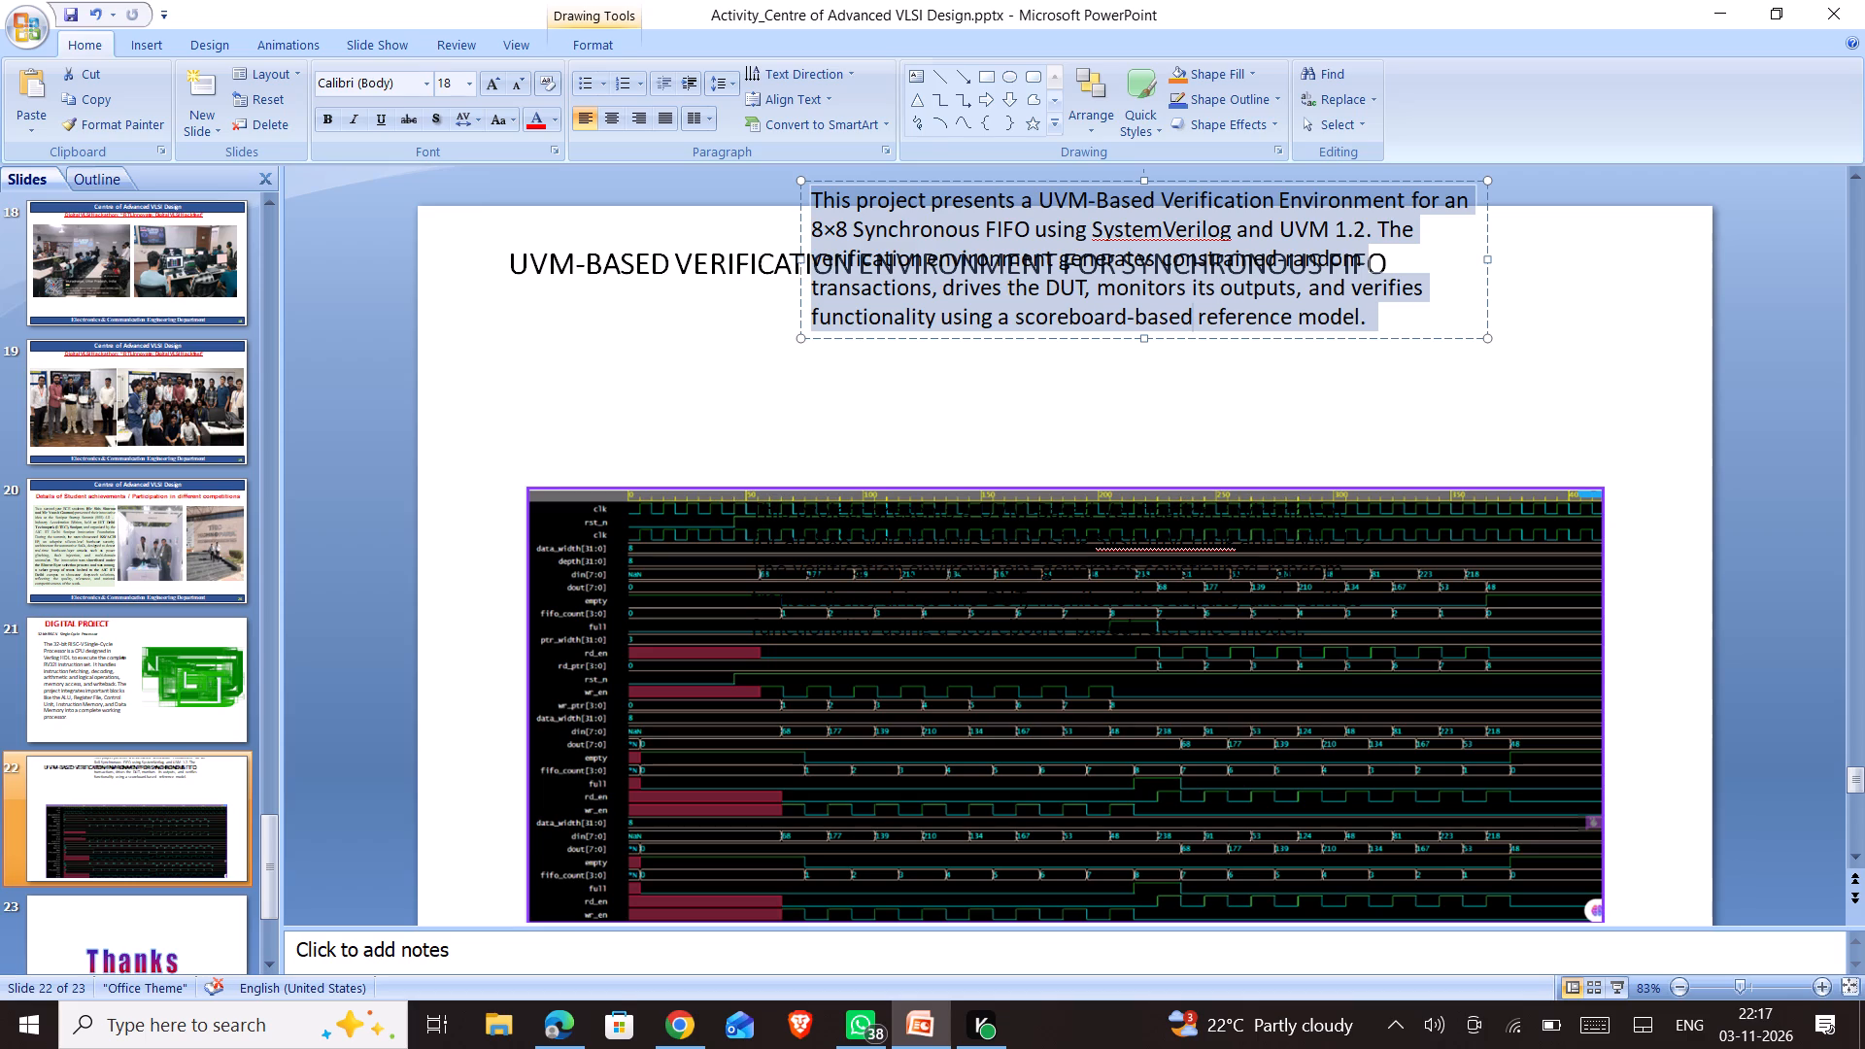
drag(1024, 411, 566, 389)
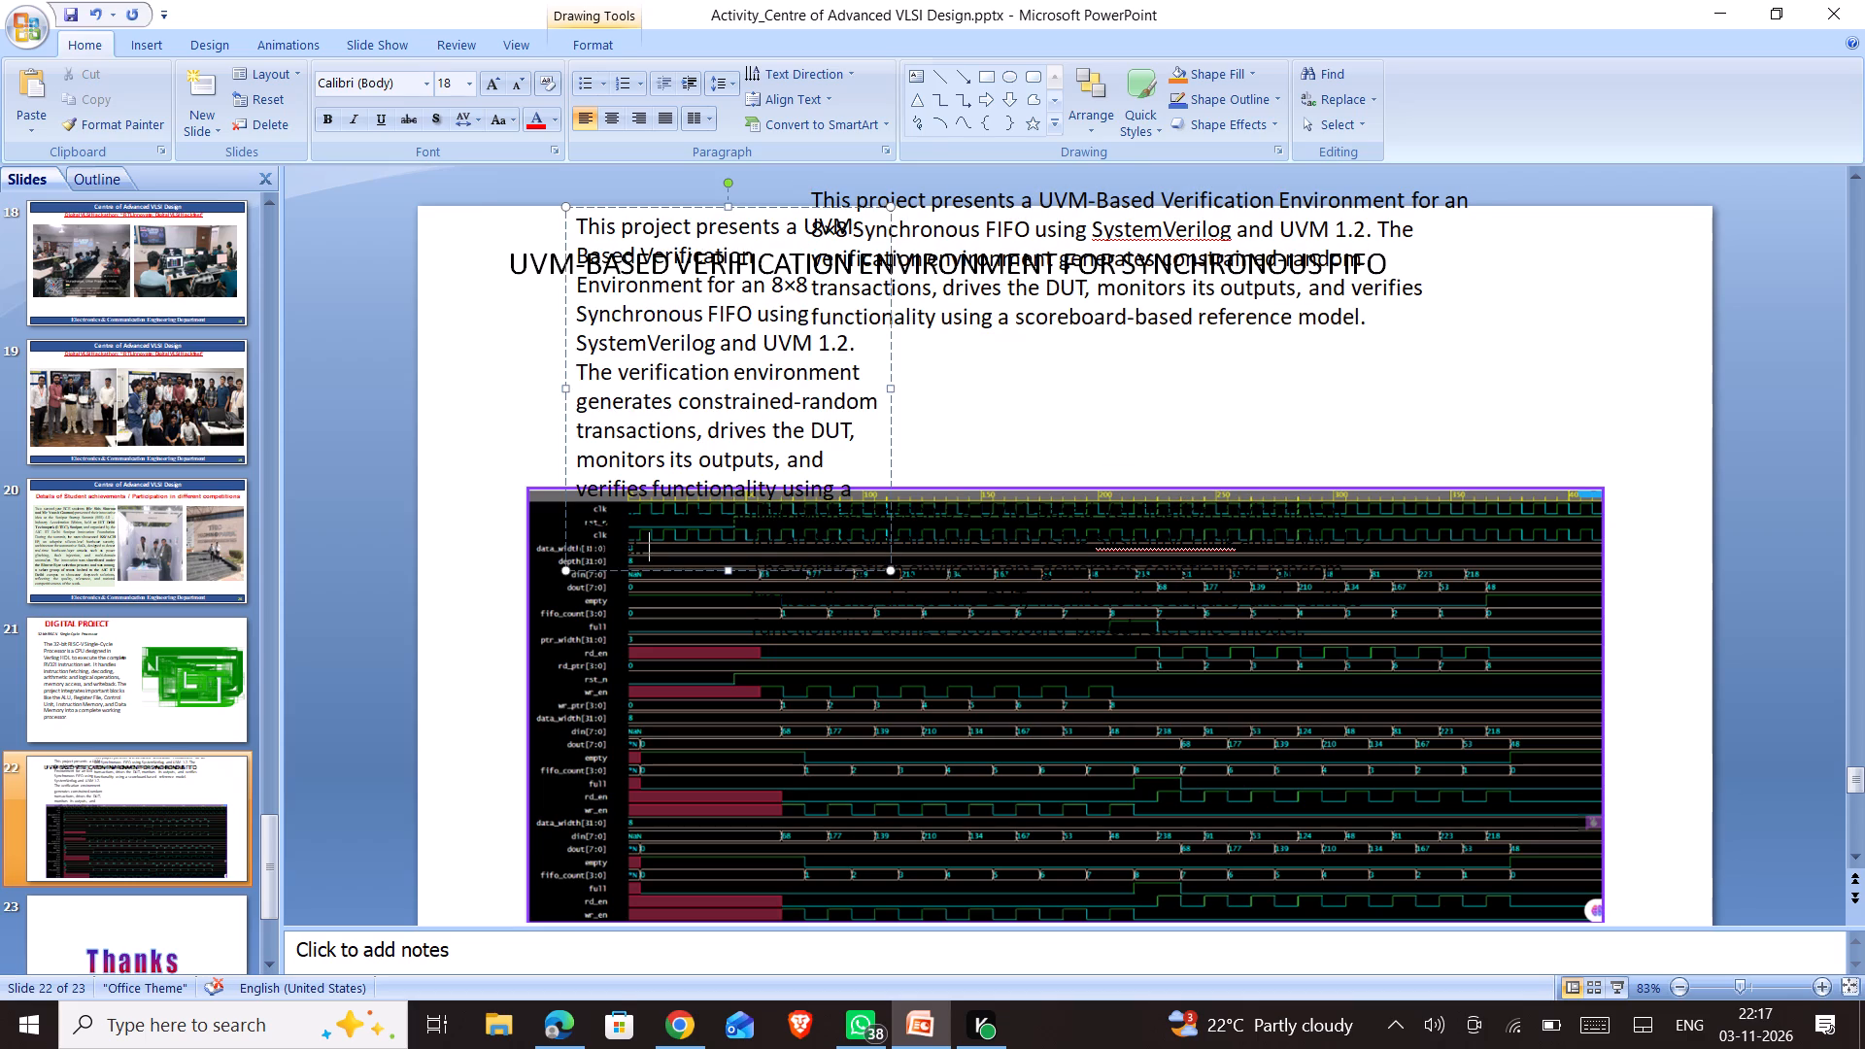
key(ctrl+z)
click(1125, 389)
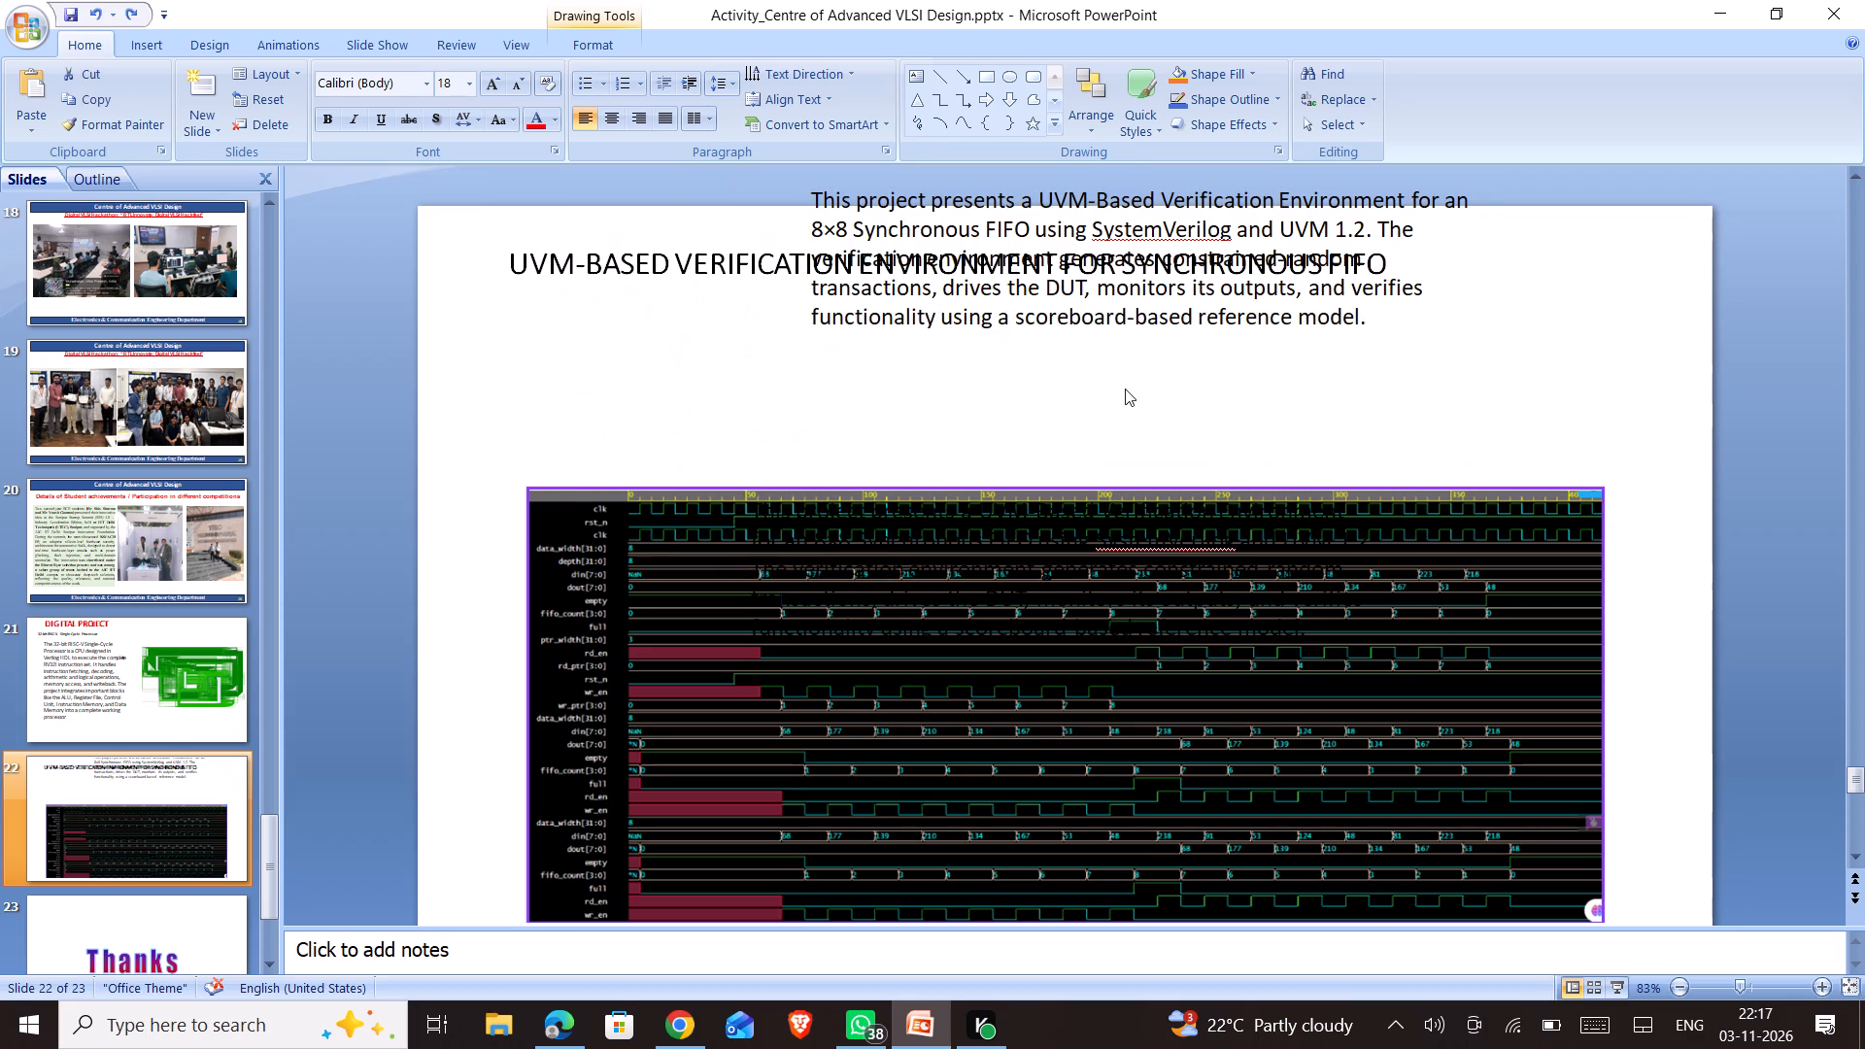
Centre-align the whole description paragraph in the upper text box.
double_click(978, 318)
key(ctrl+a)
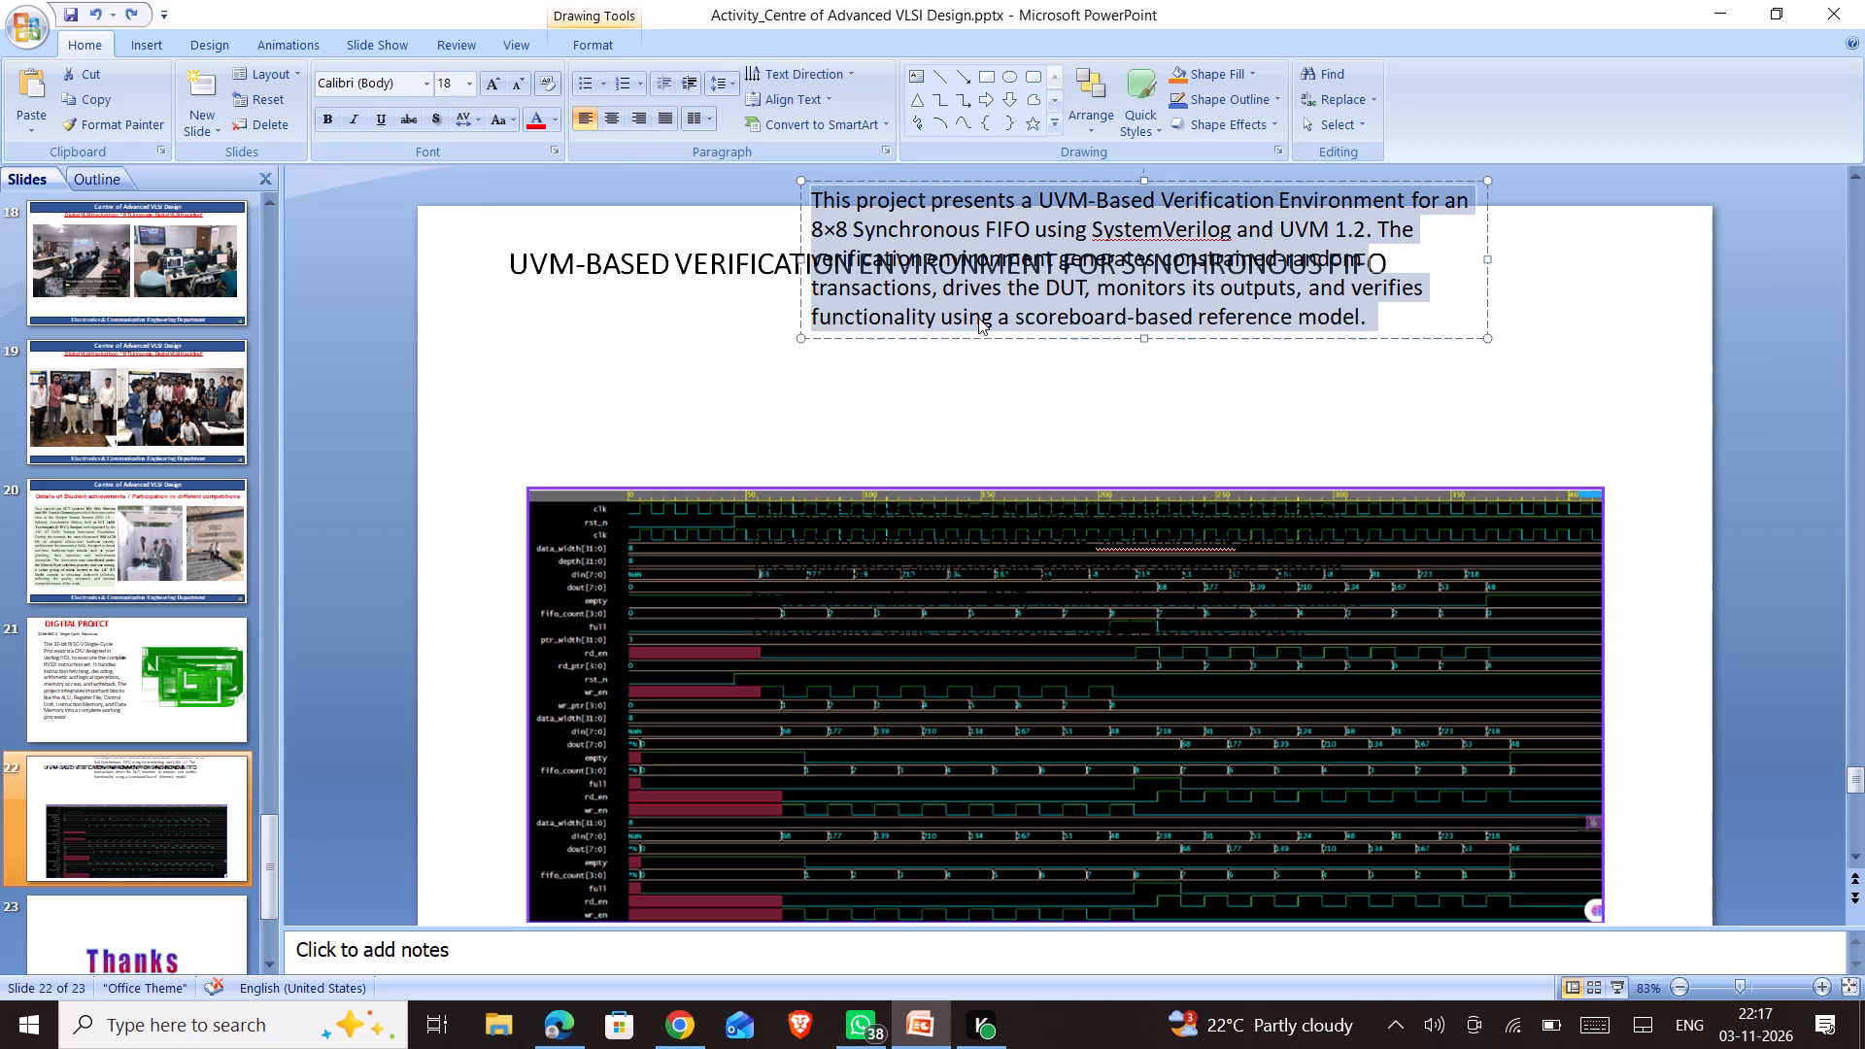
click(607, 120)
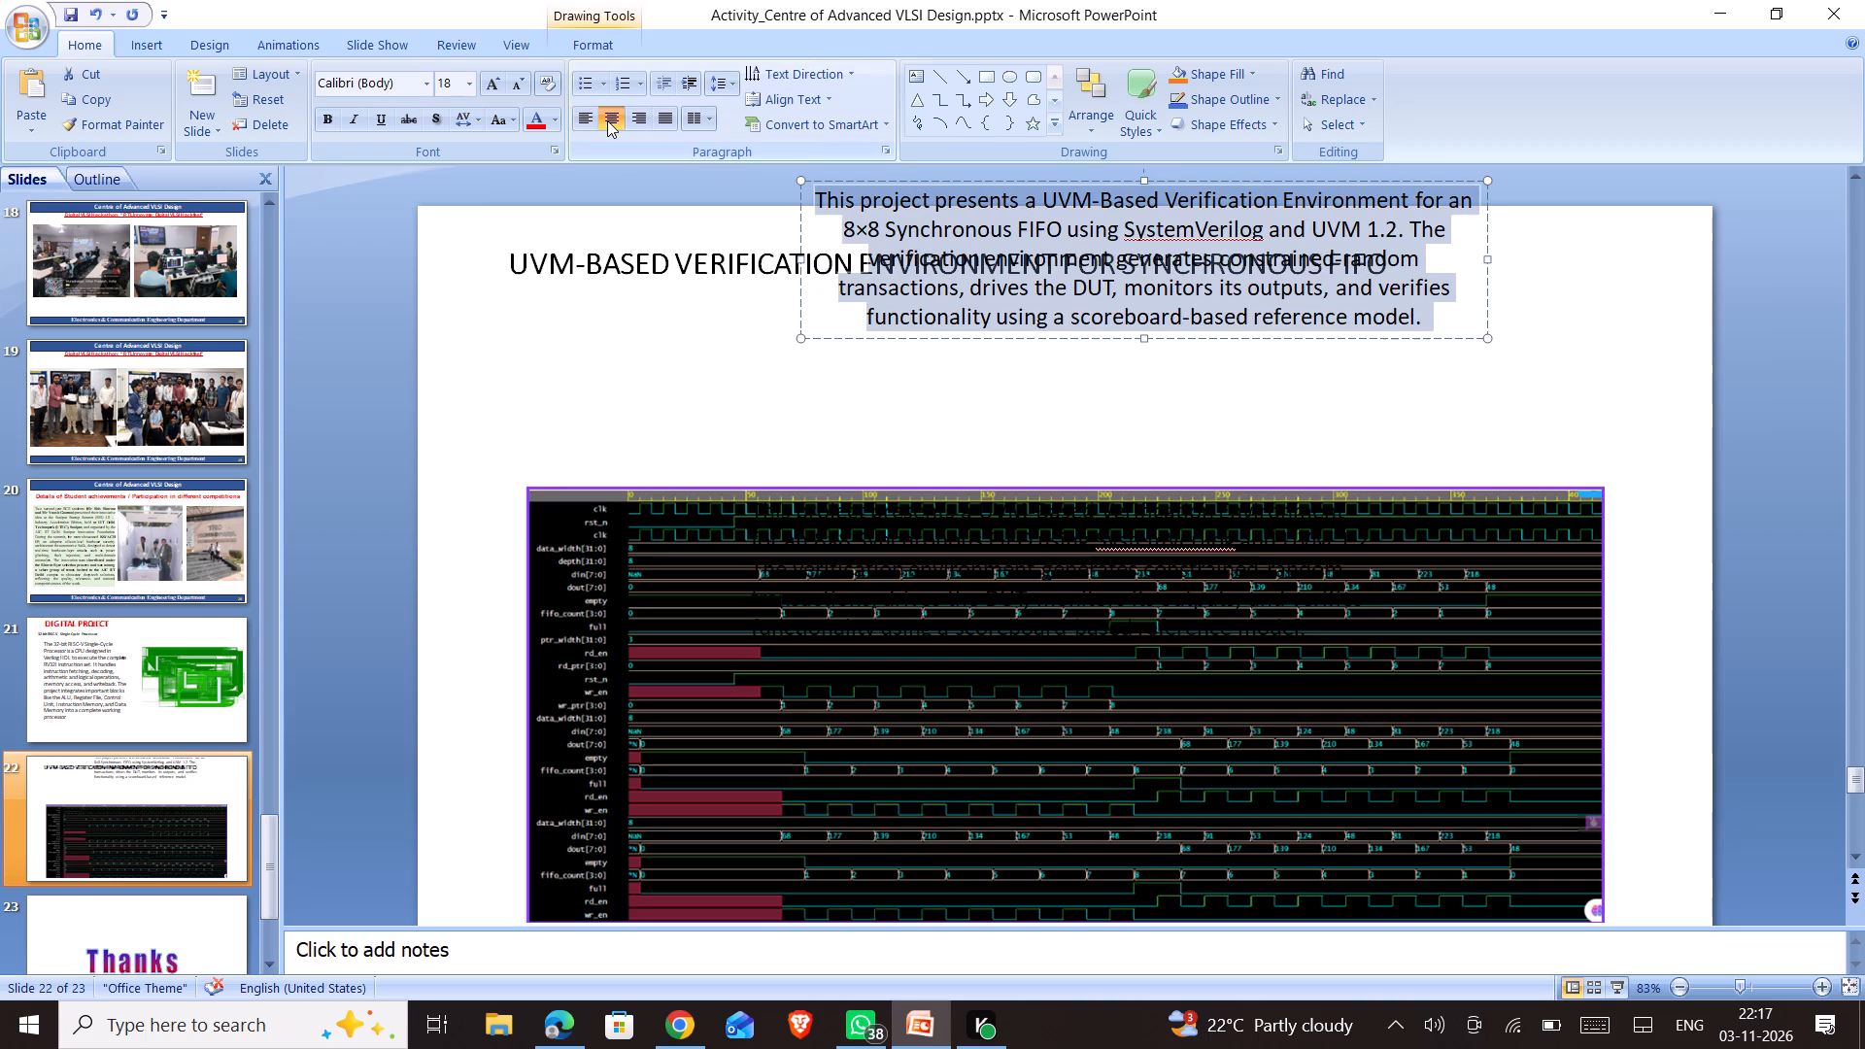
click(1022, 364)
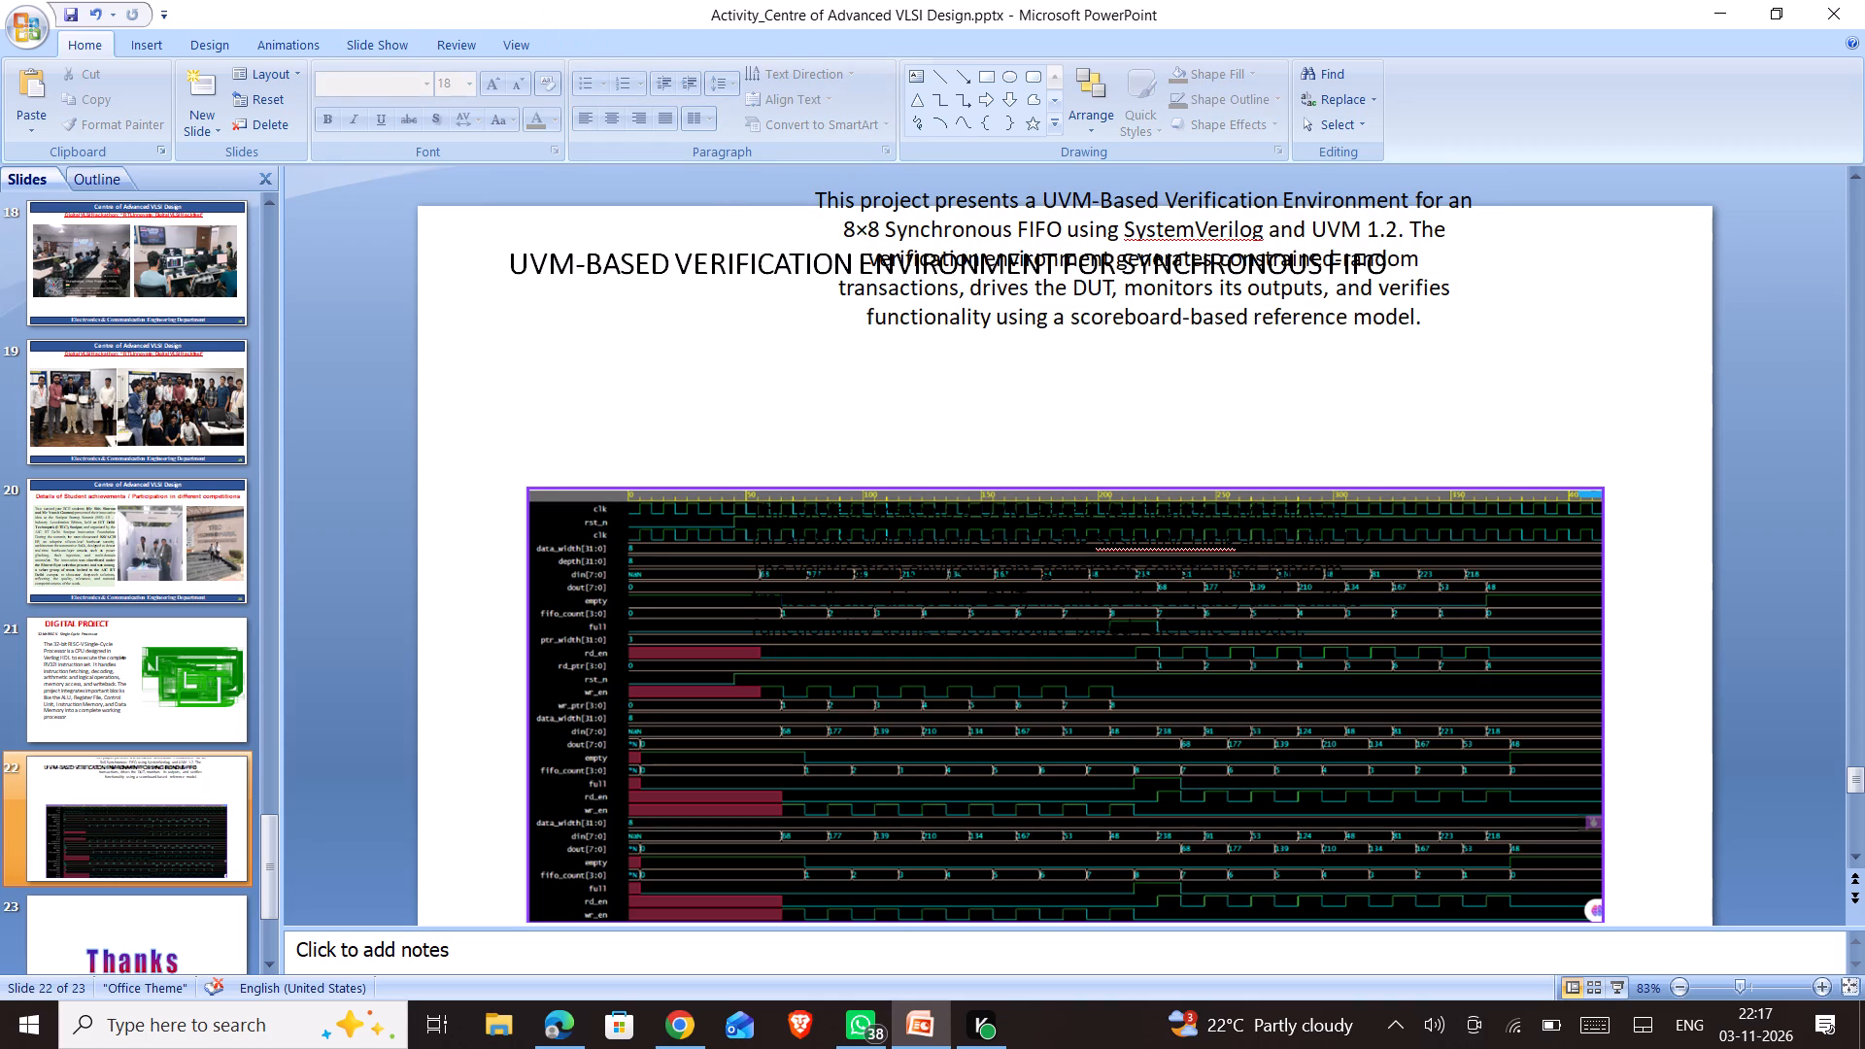
Widen the upper description text box so that its paragraph wraps onto four lines.
double_click(1057, 305)
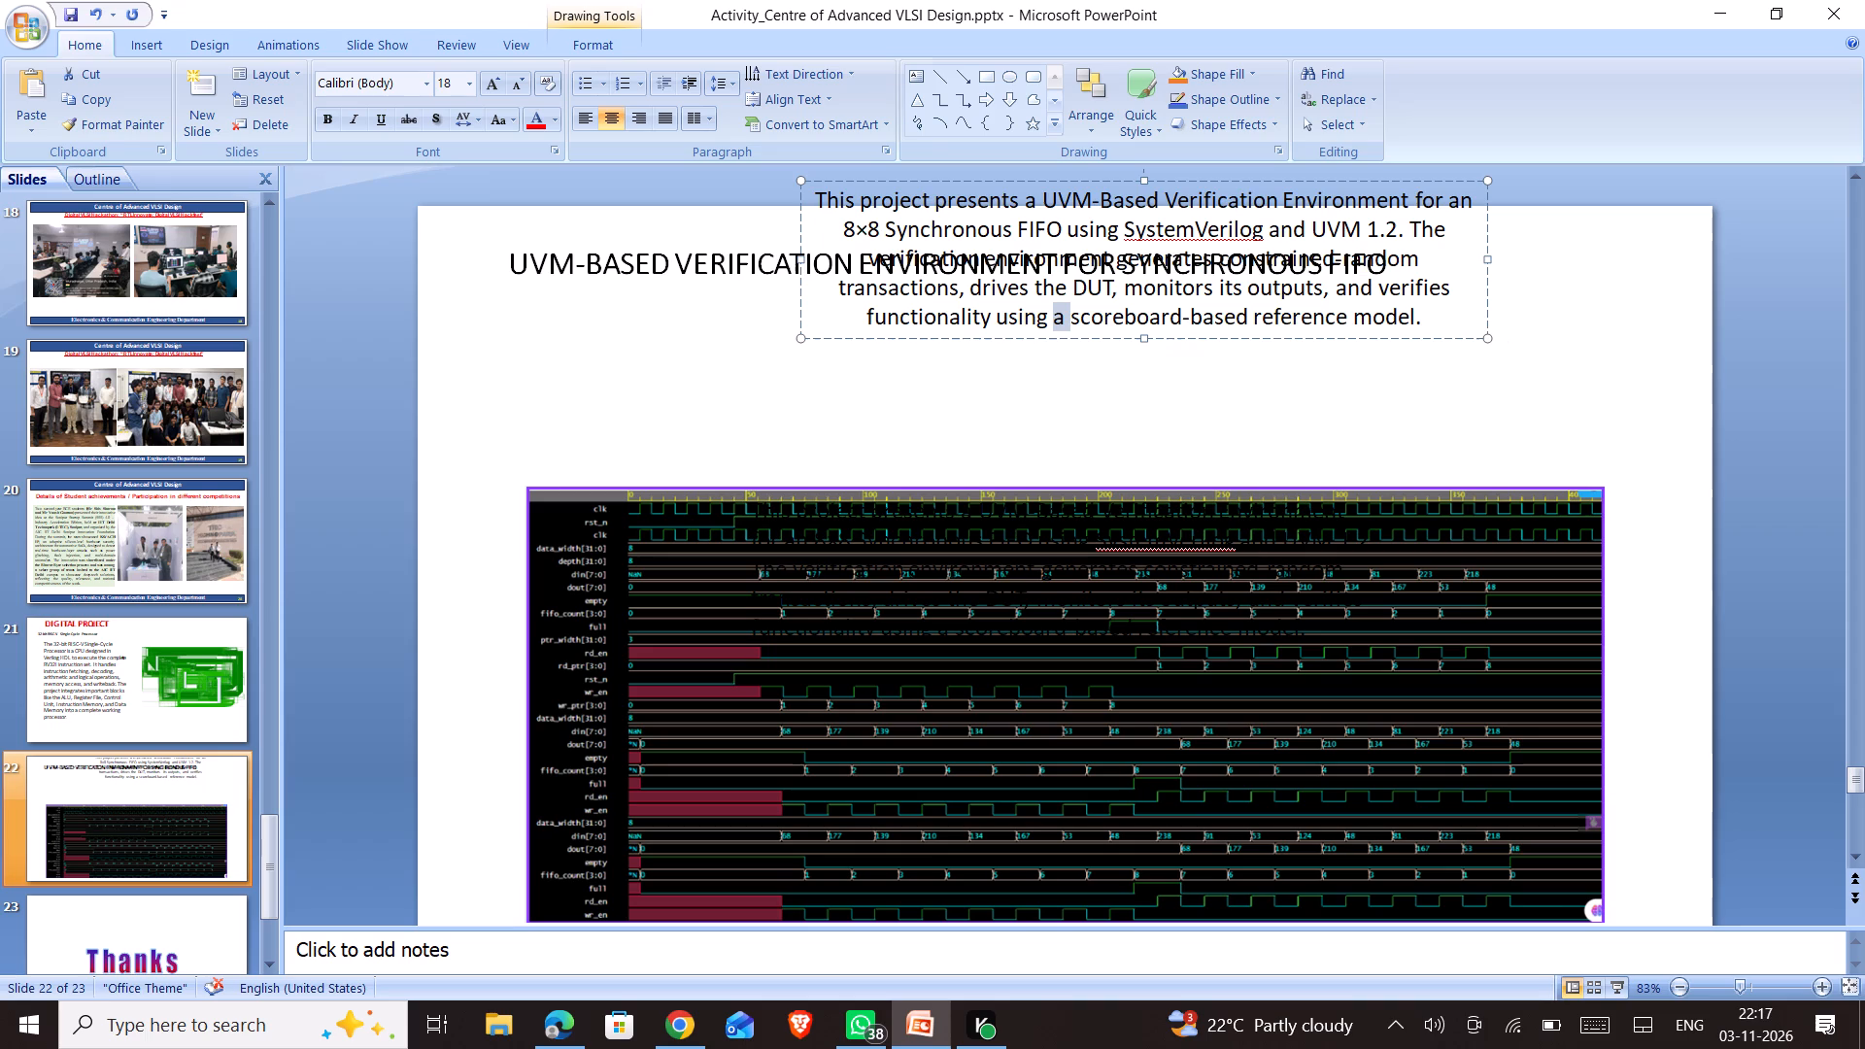
drag(1489, 338, 1633, 451)
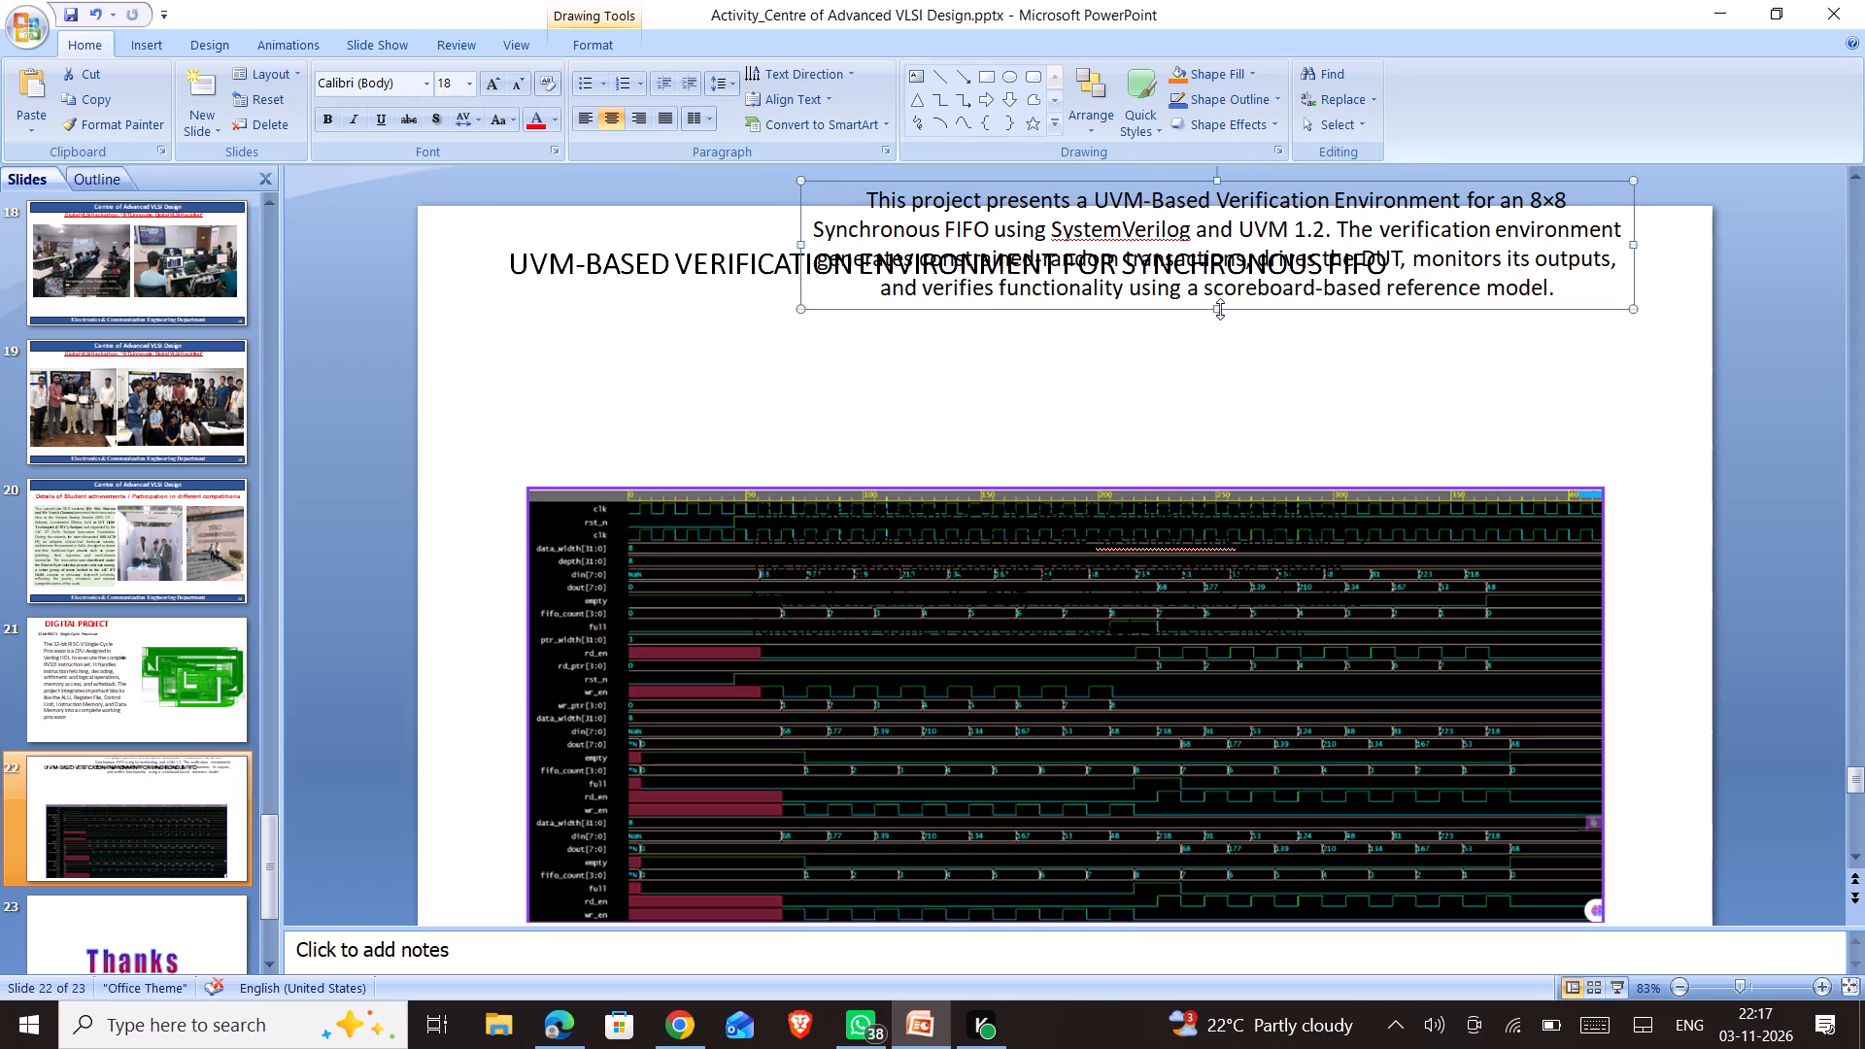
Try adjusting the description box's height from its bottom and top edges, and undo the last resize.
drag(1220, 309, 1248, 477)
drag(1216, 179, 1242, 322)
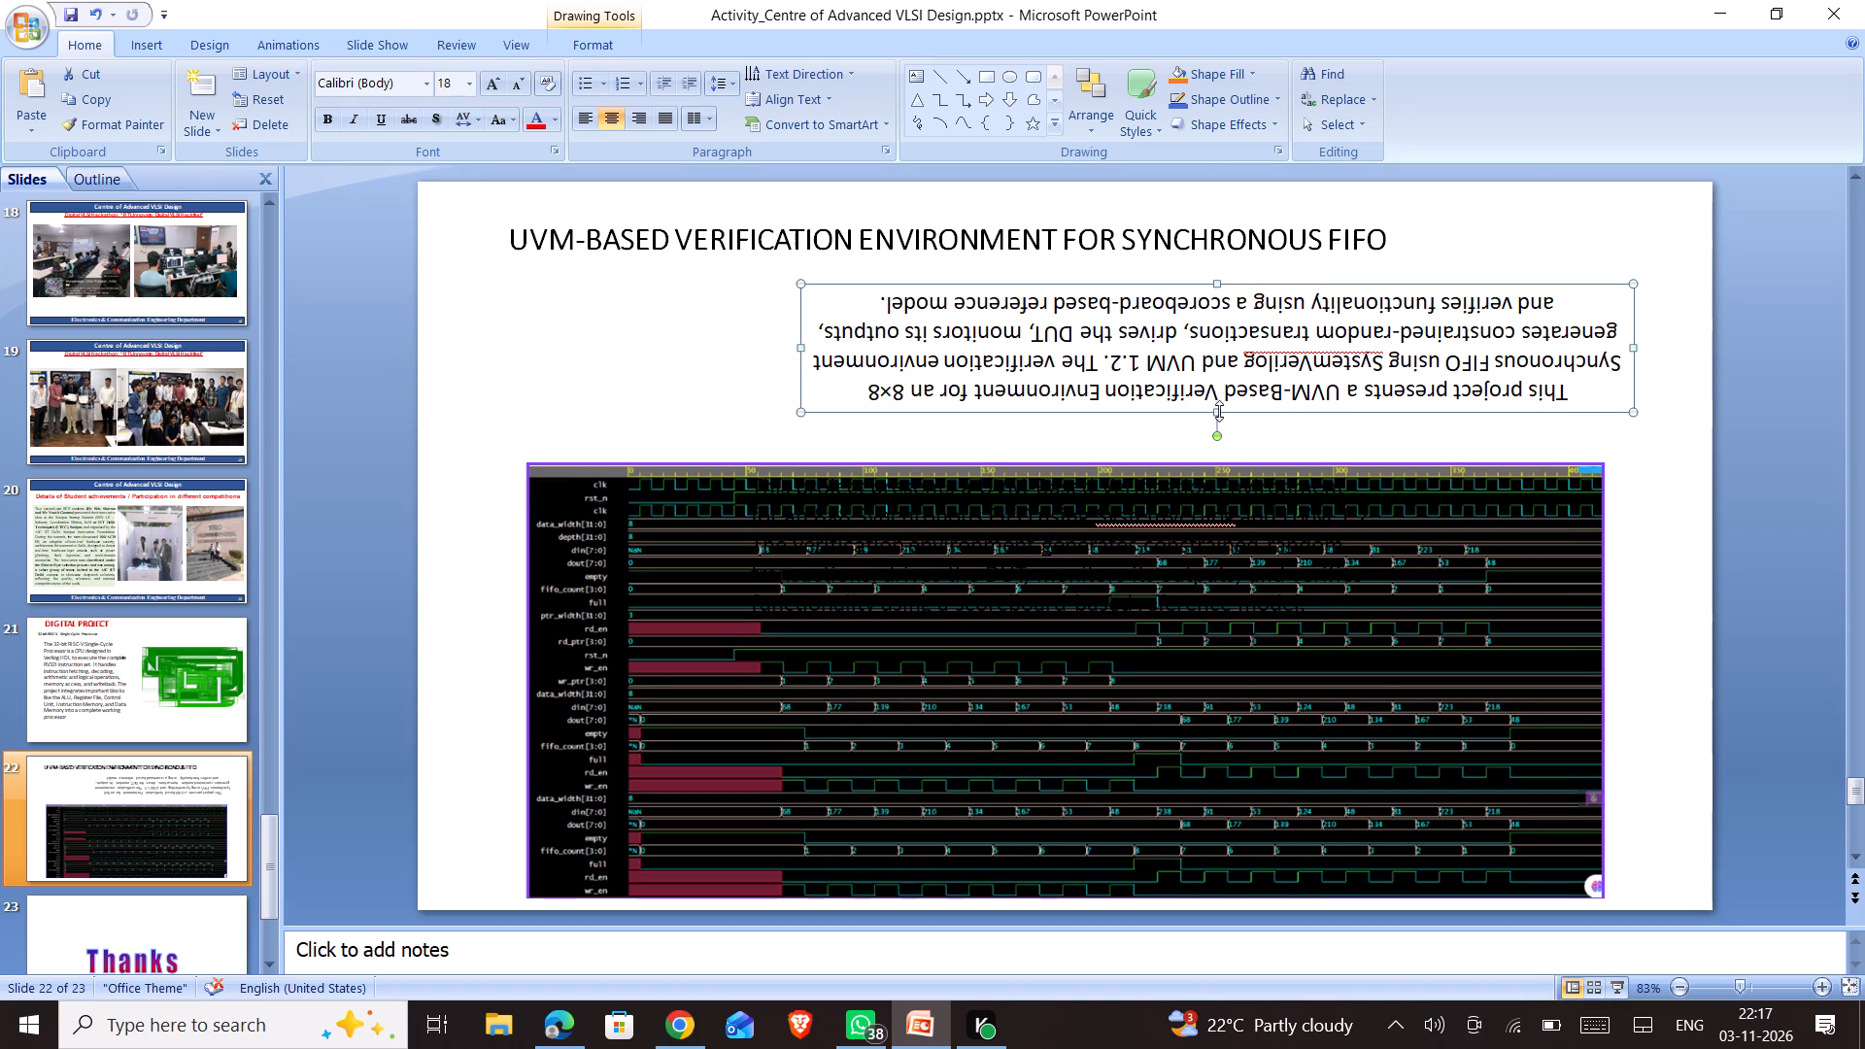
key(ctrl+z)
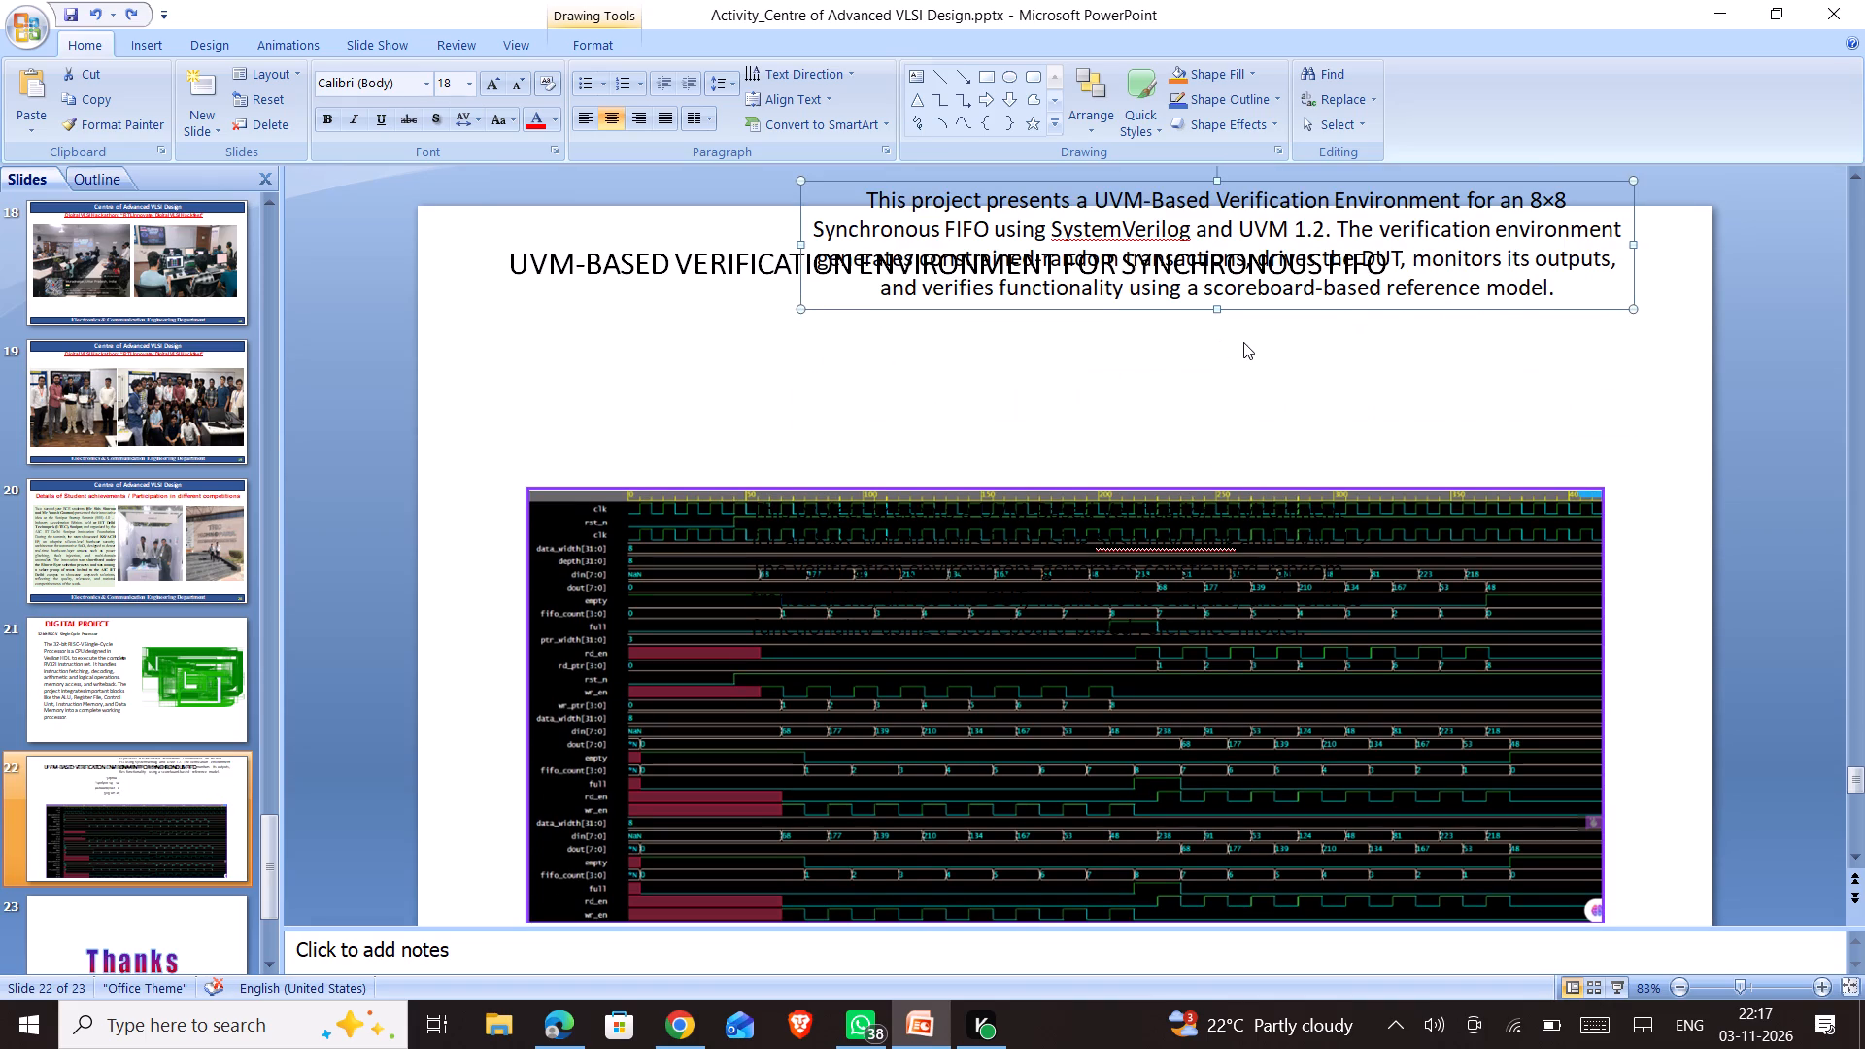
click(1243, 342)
Move the description text box into the gap between the UVM heading and the waveform image.
click(1506, 293)
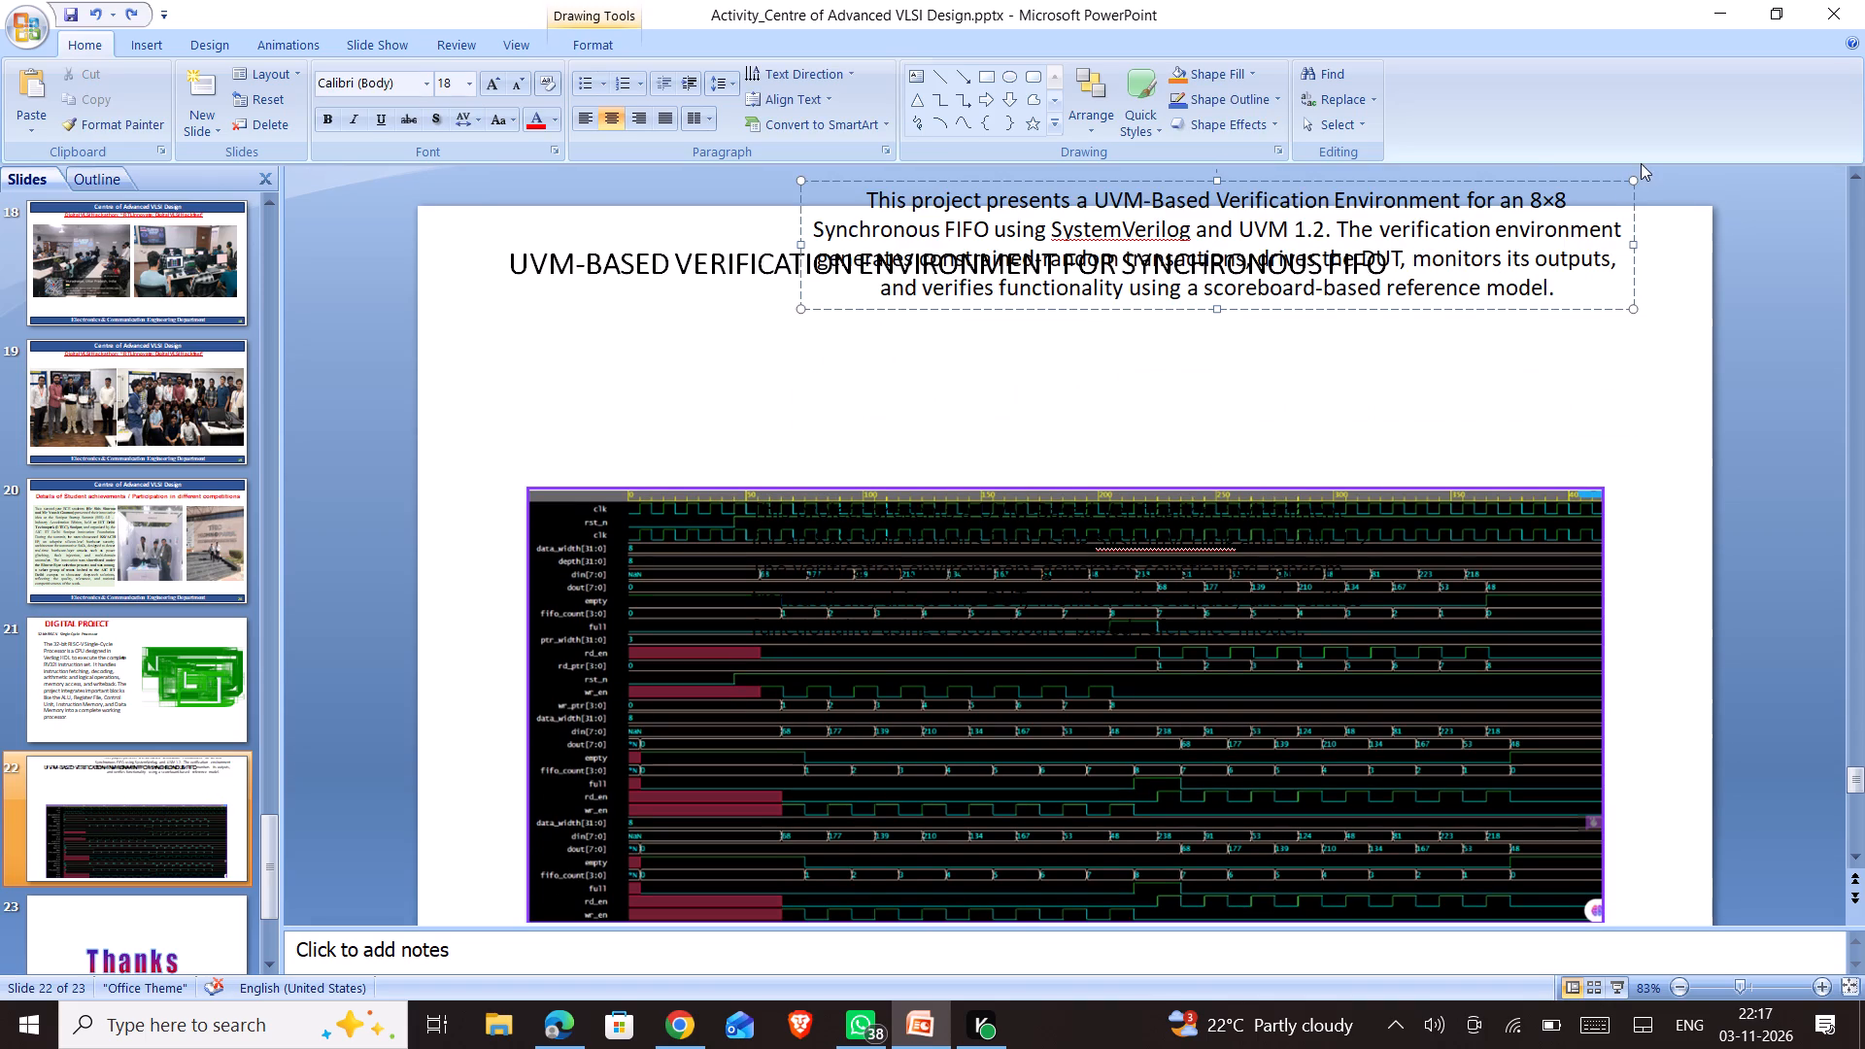
drag(1623, 184, 1441, 303)
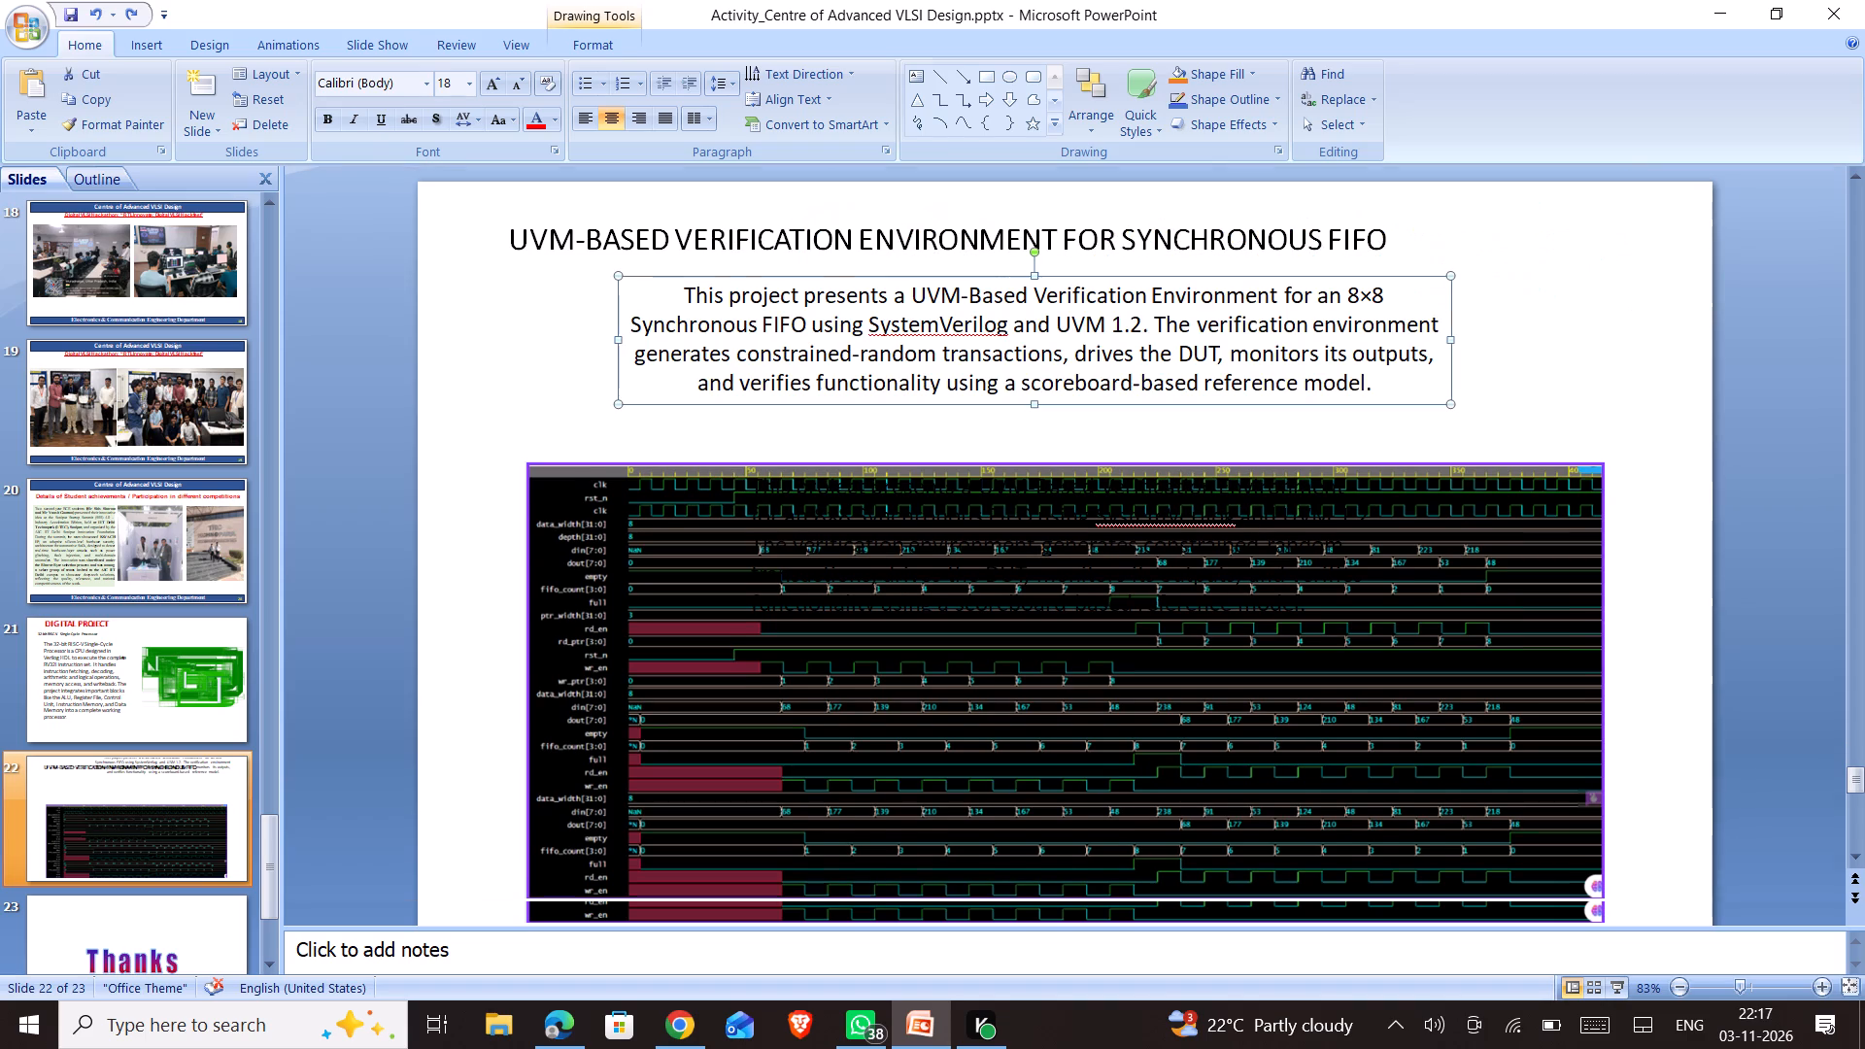
click(1543, 315)
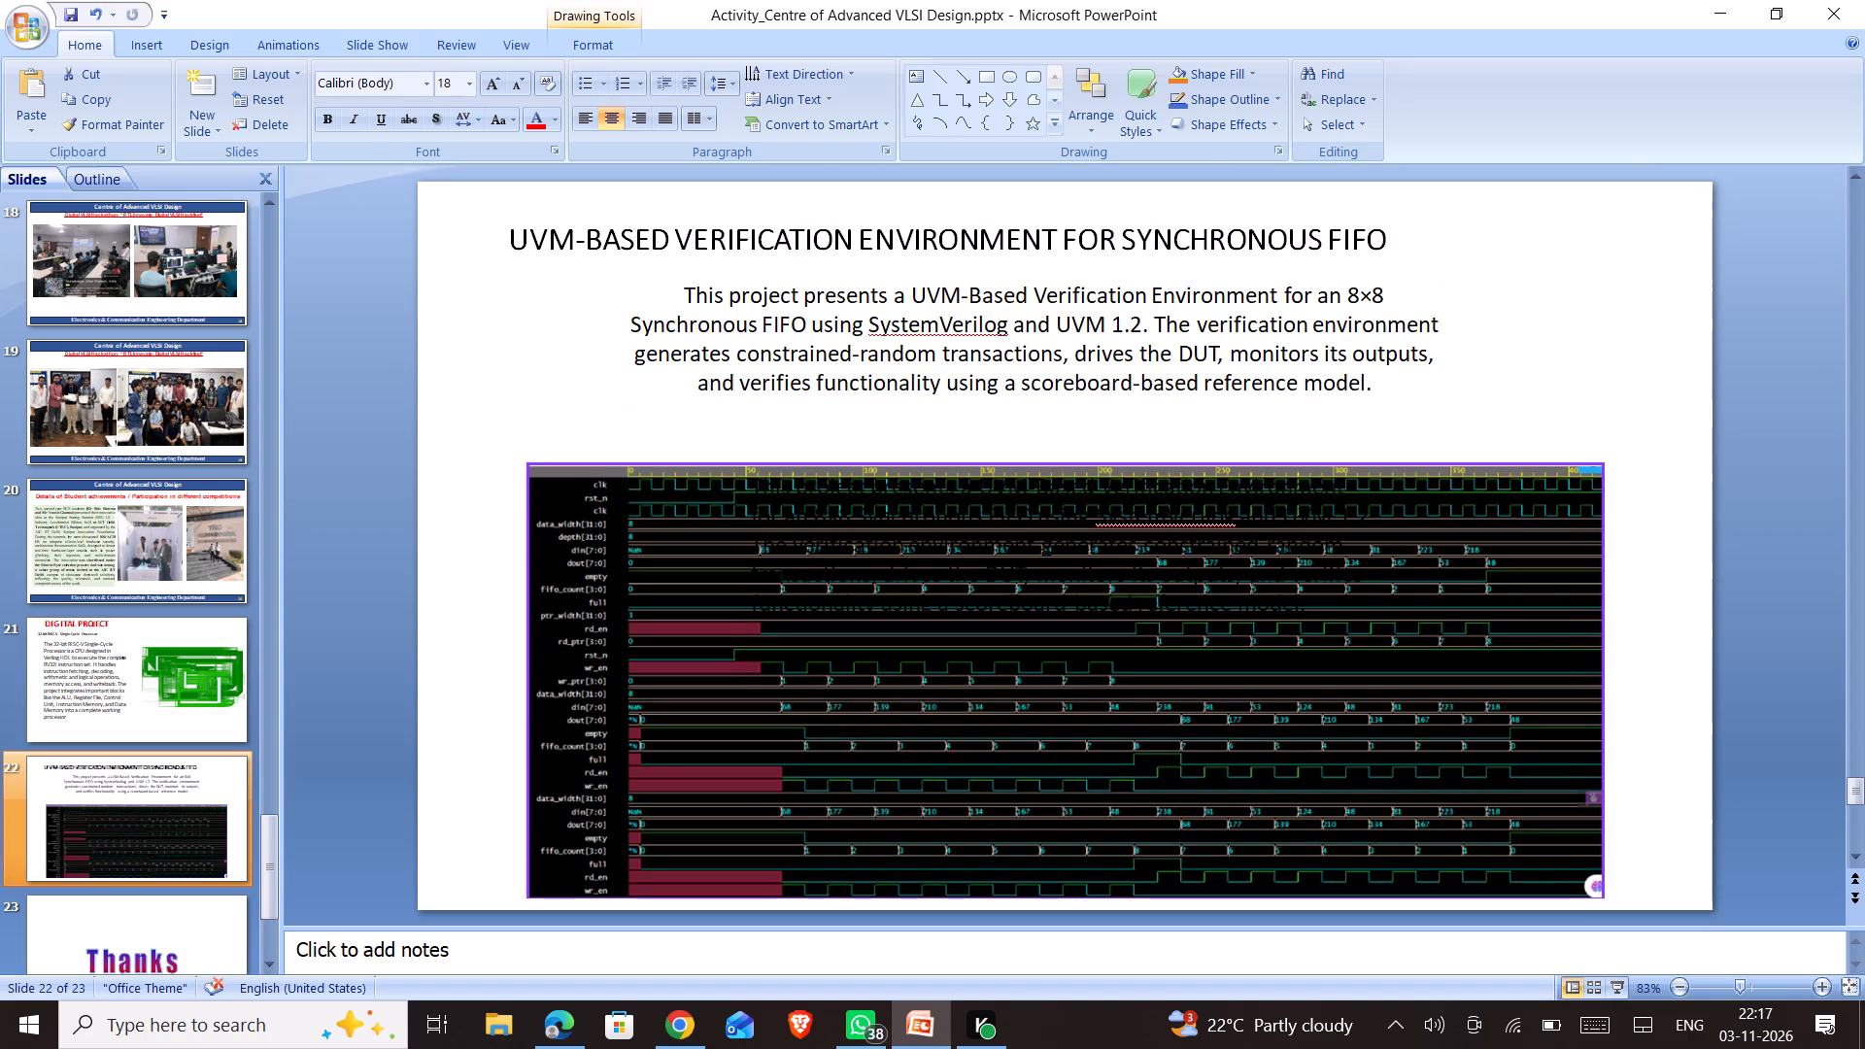
Left-align the description paragraph below the heading and set its font size to 20.
double_click(887, 359)
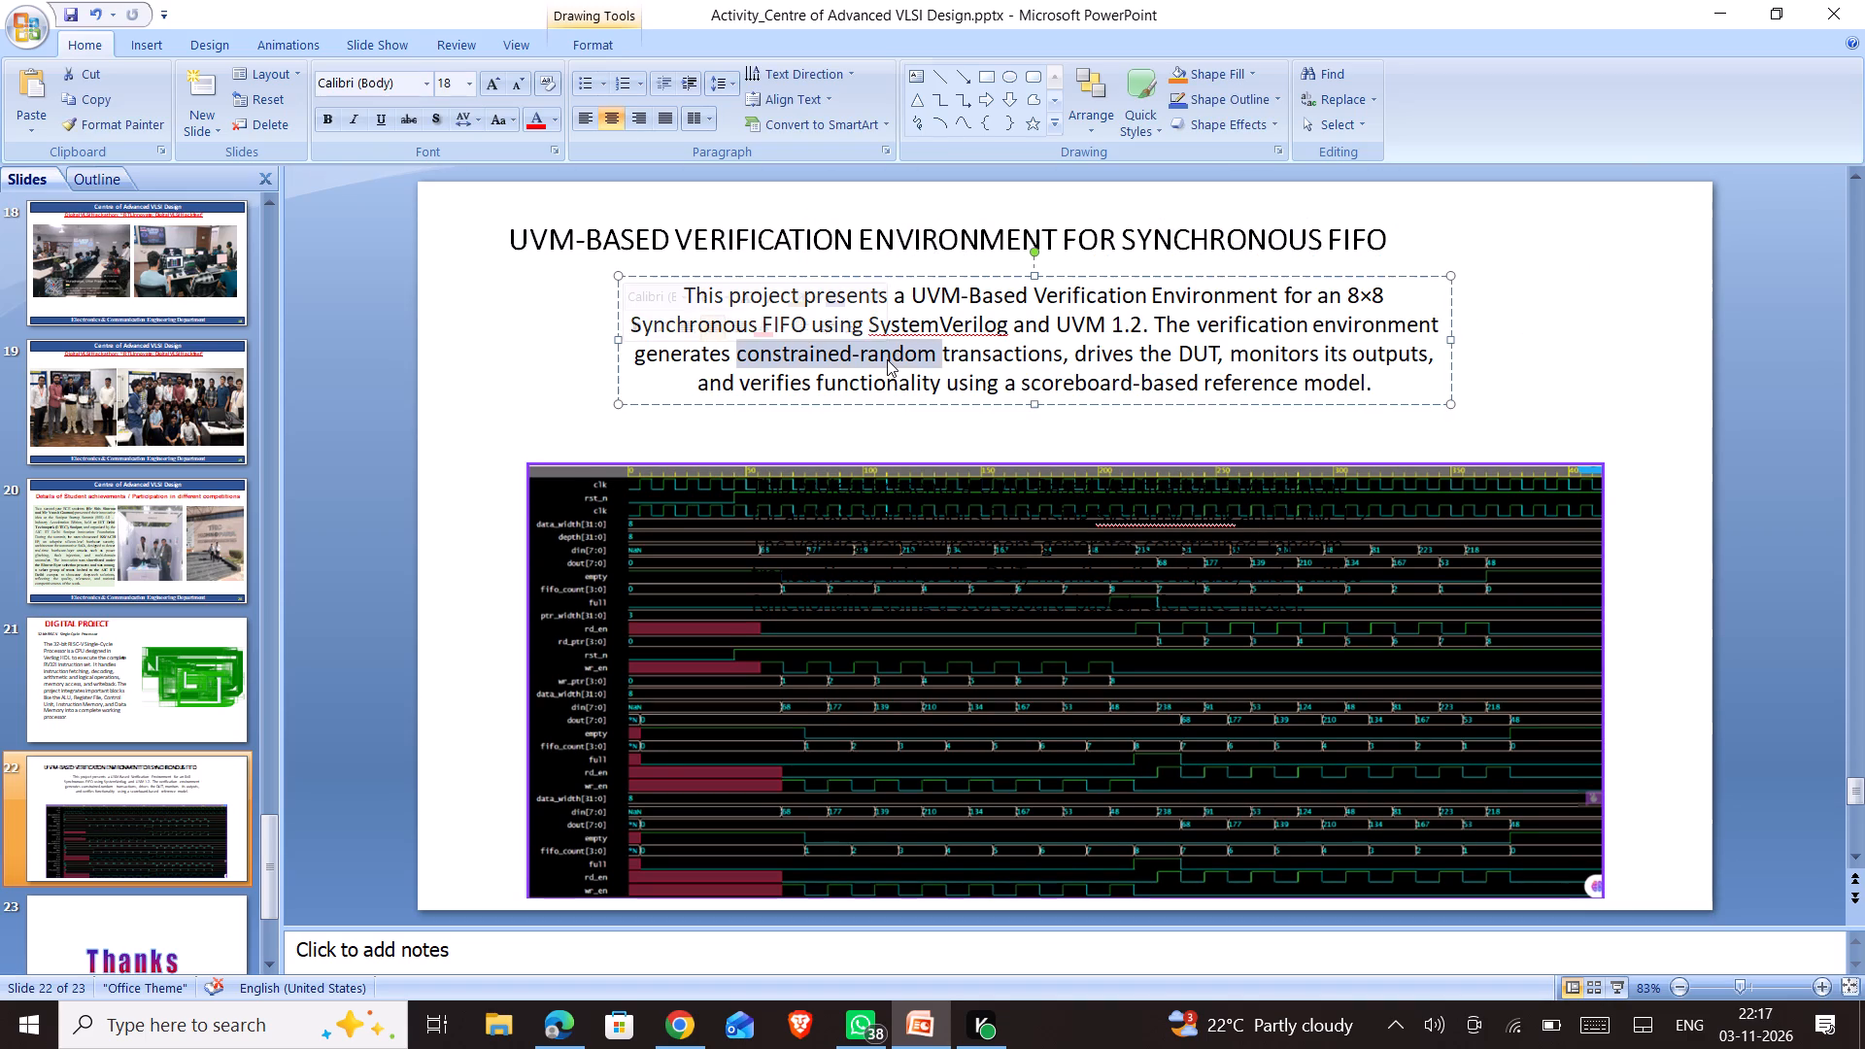
key(ctrl+a)
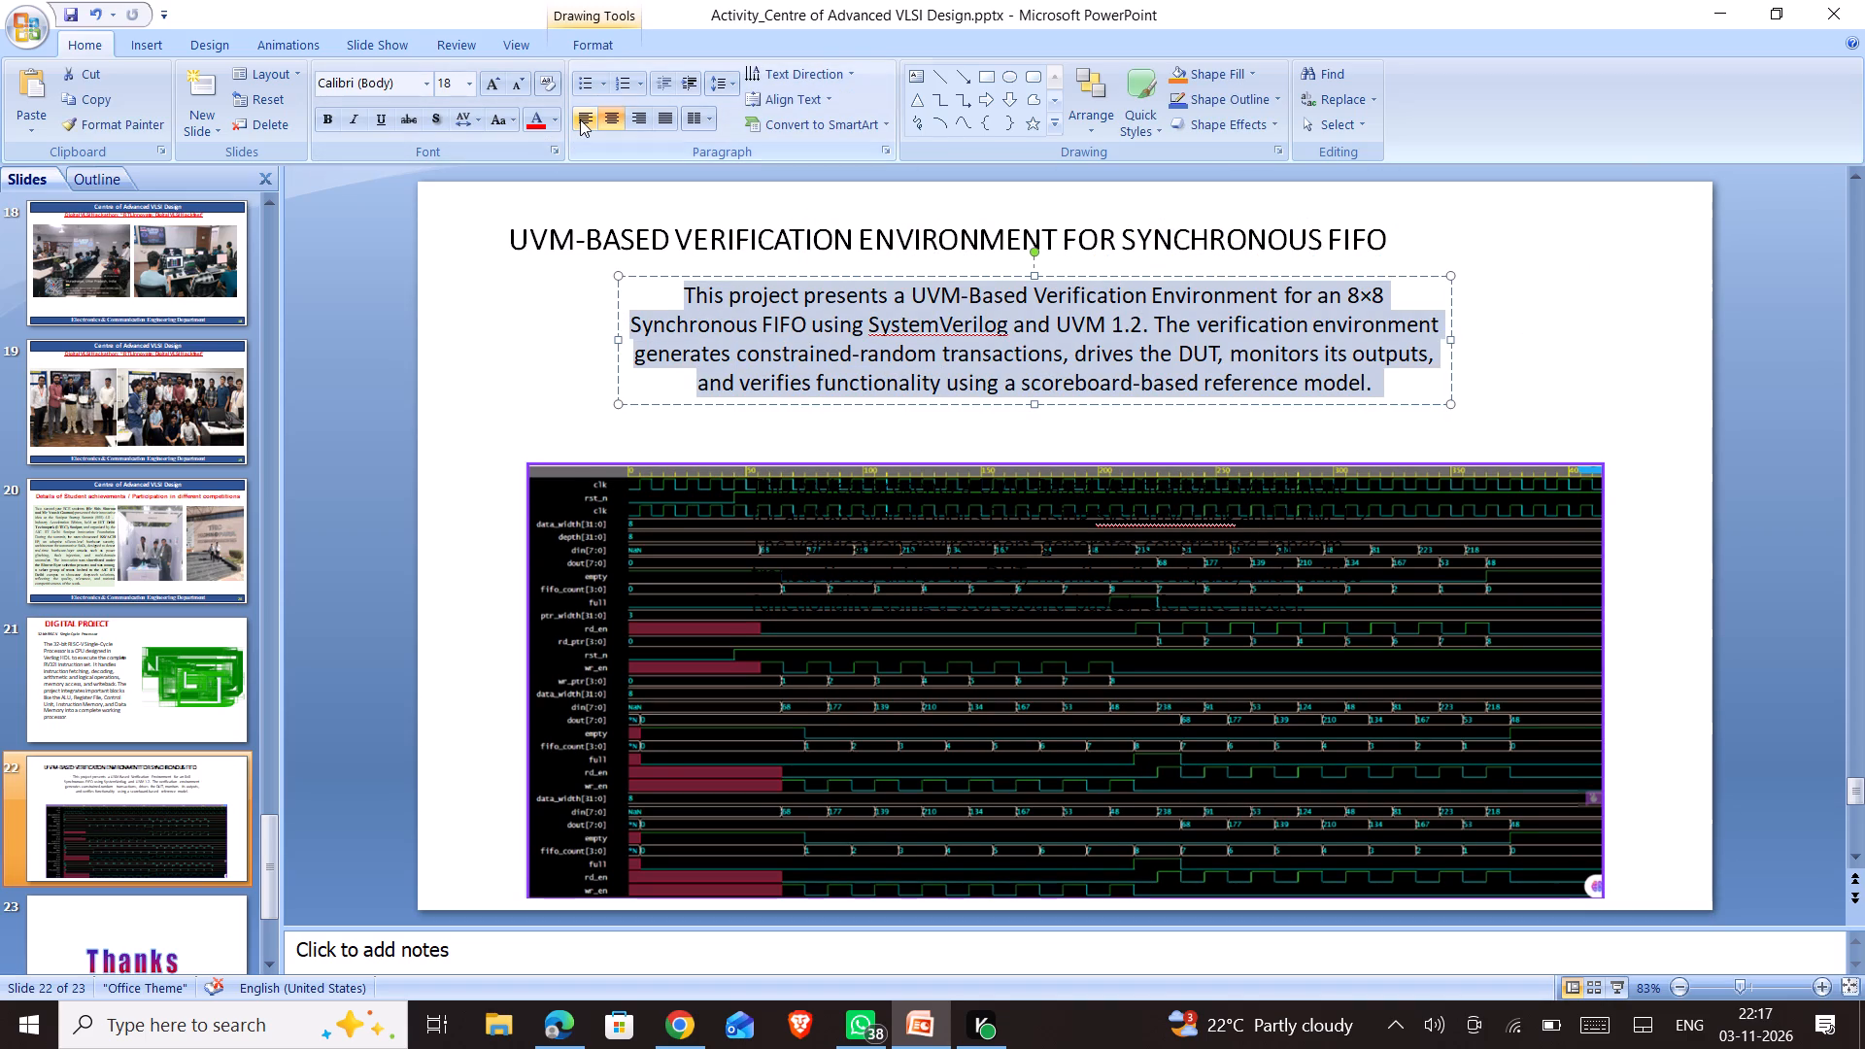
click(580, 119)
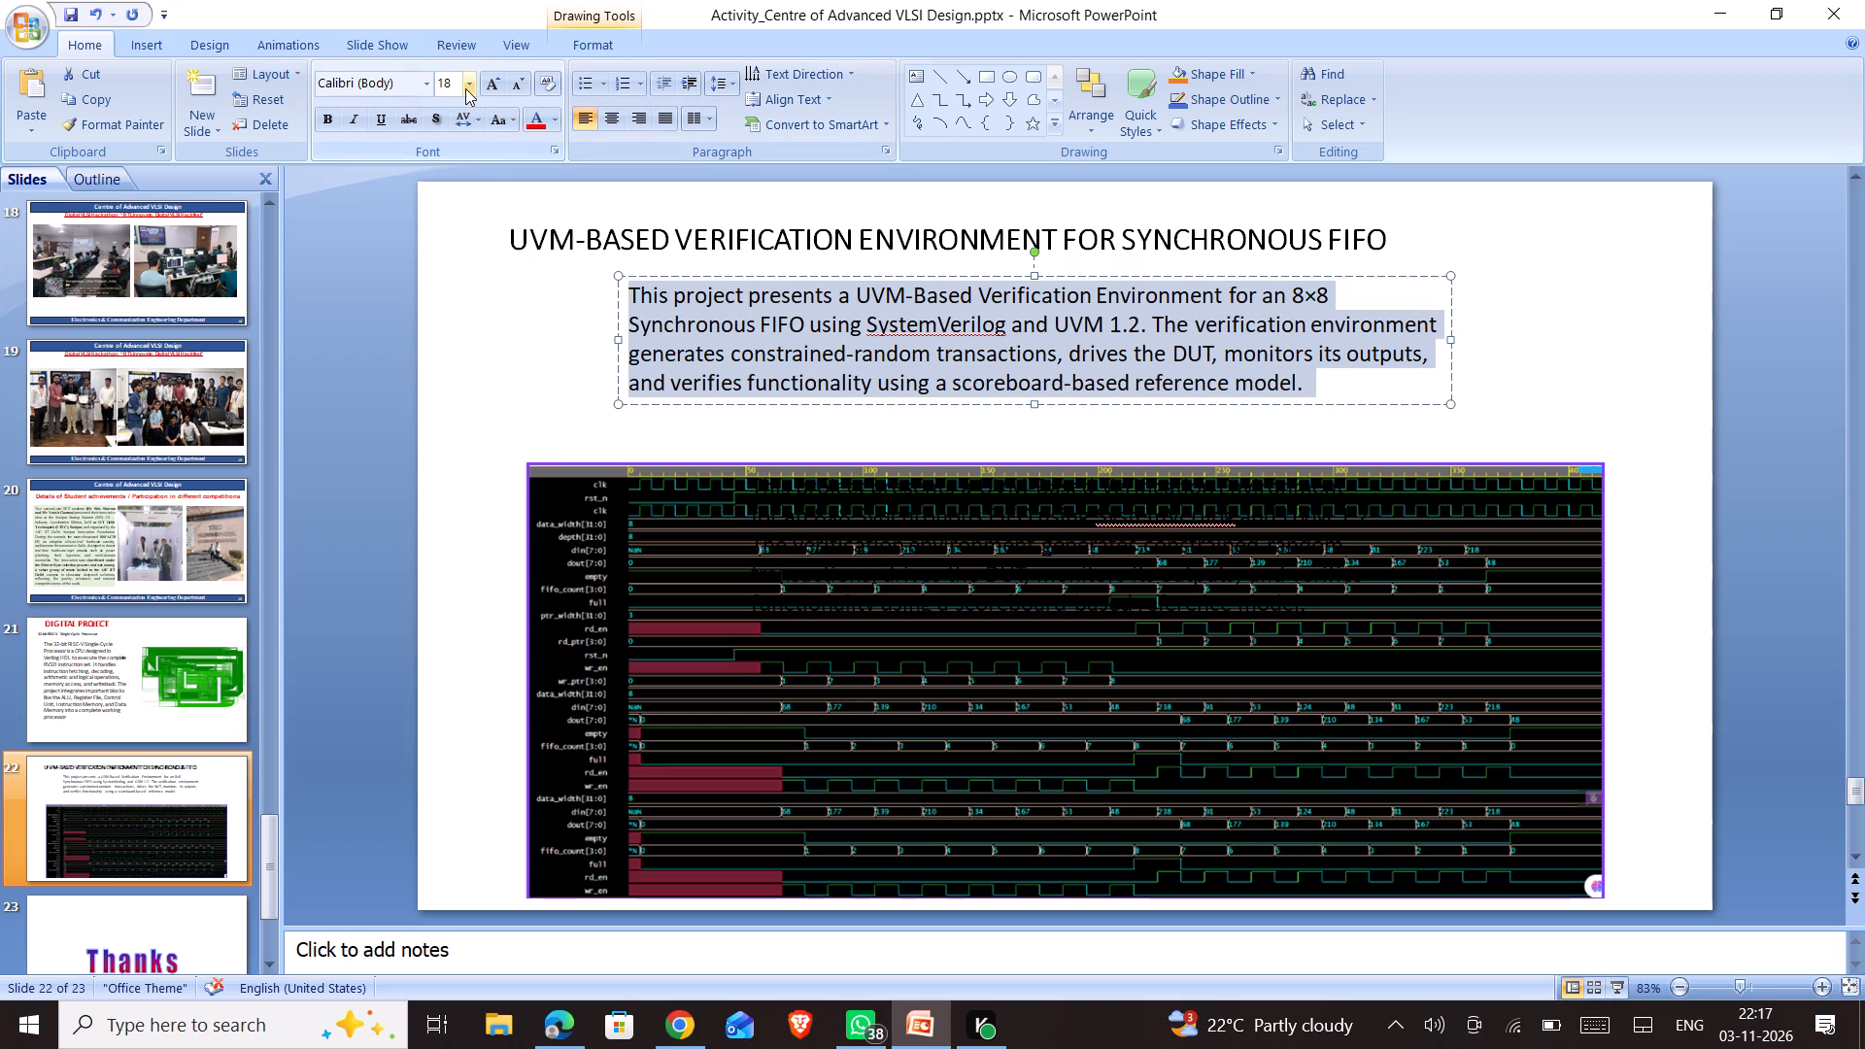
click(465, 88)
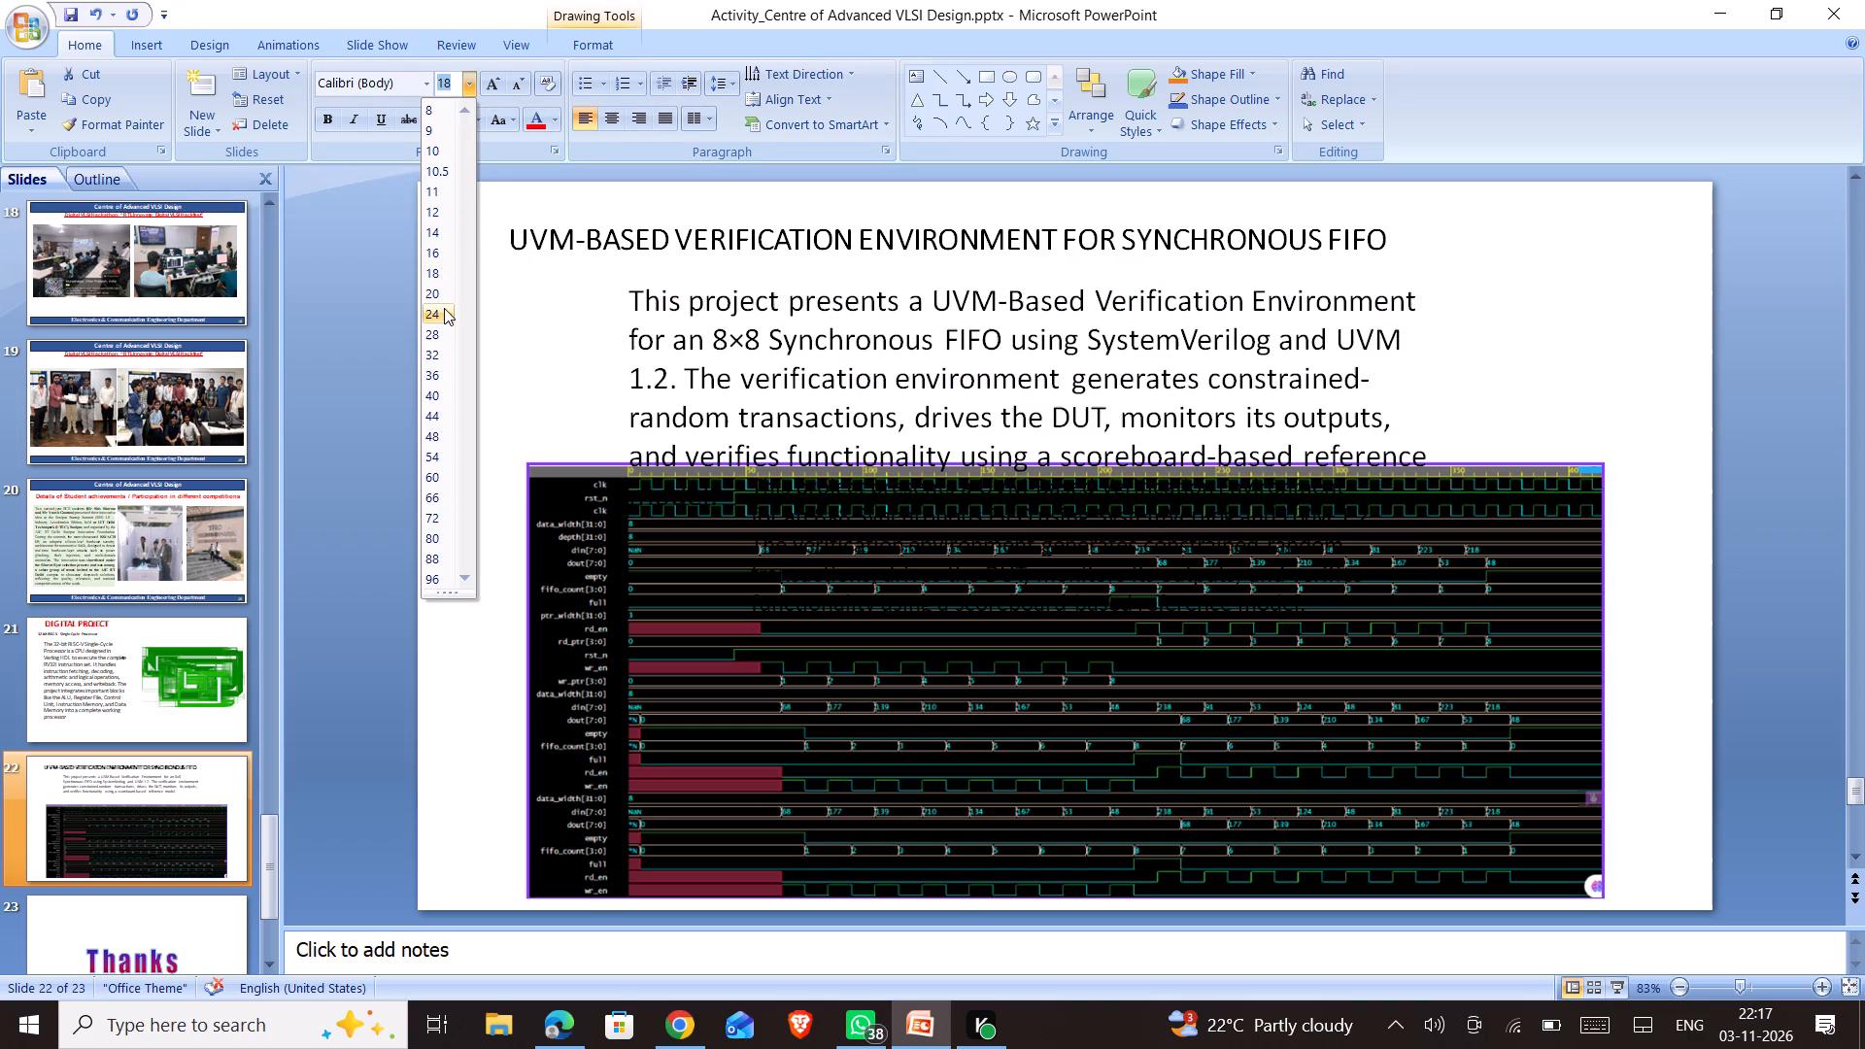
click(441, 298)
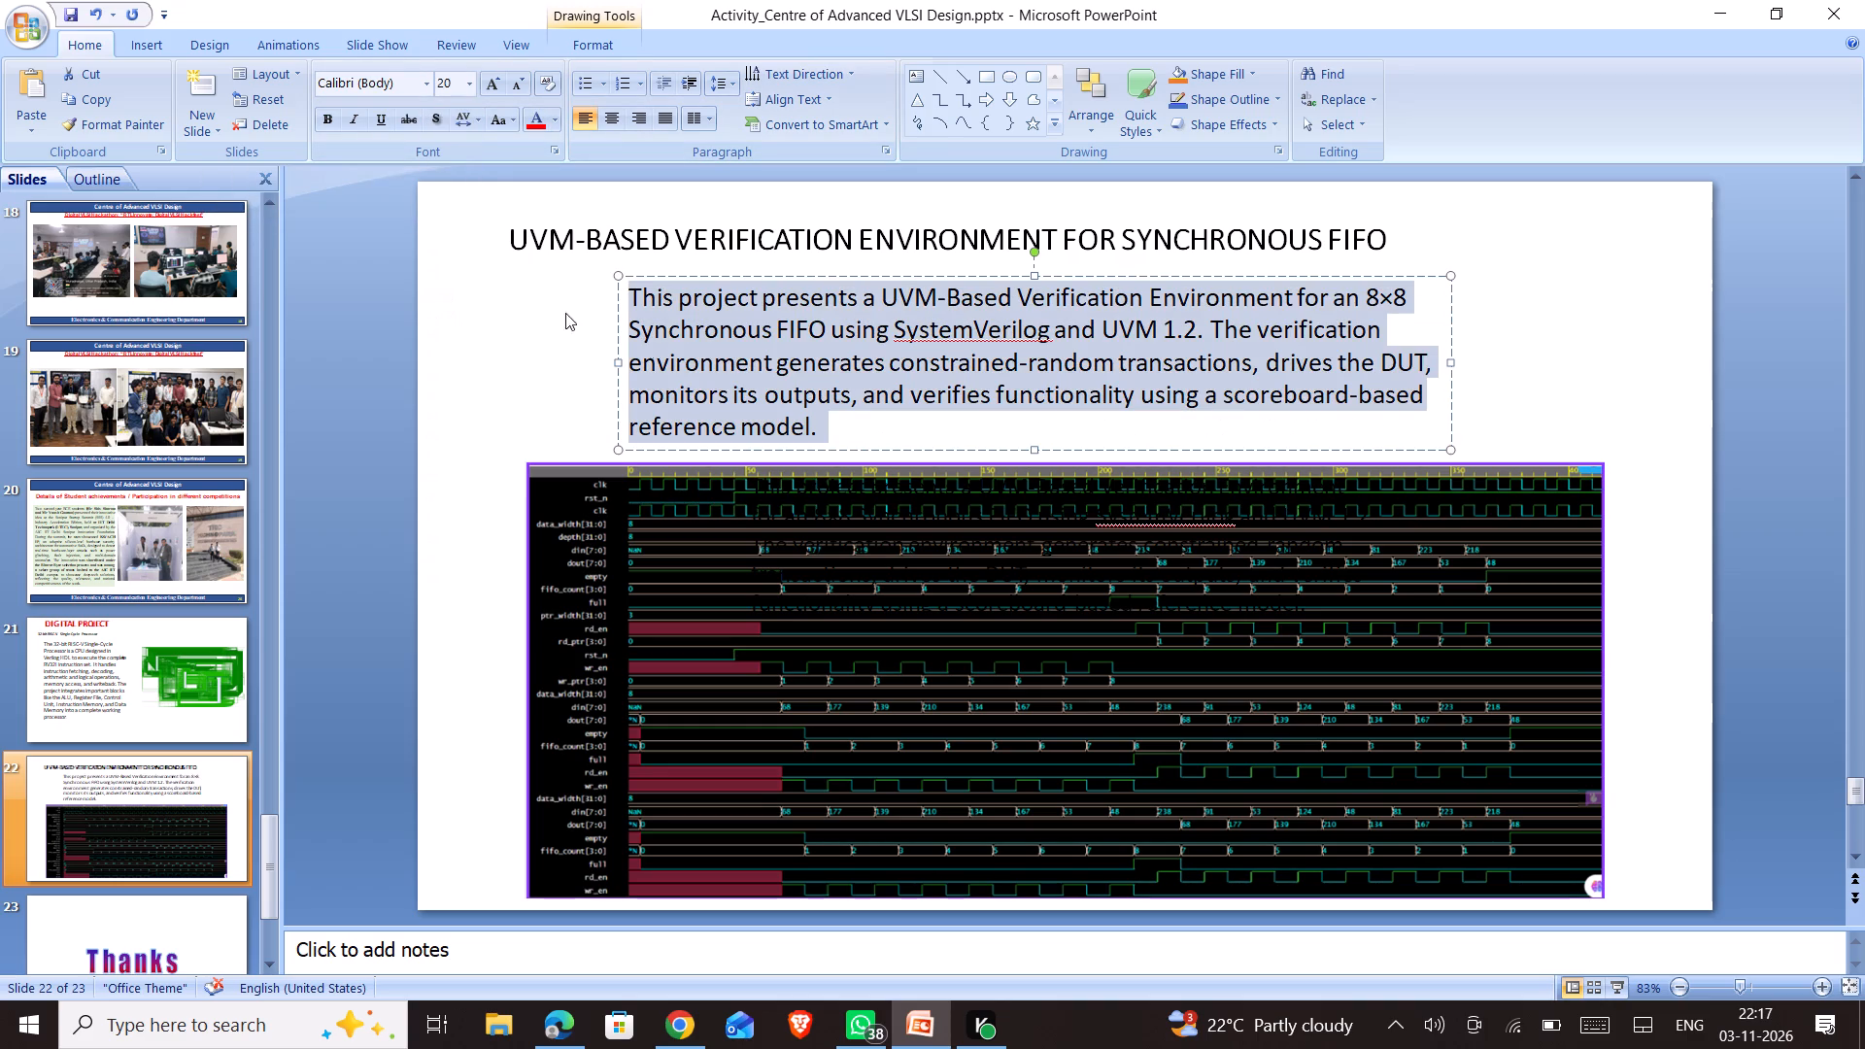
click(554, 373)
Shrink the UVM heading's text box slightly in width and height so it ends above the description paragraph.
double_click(593, 242)
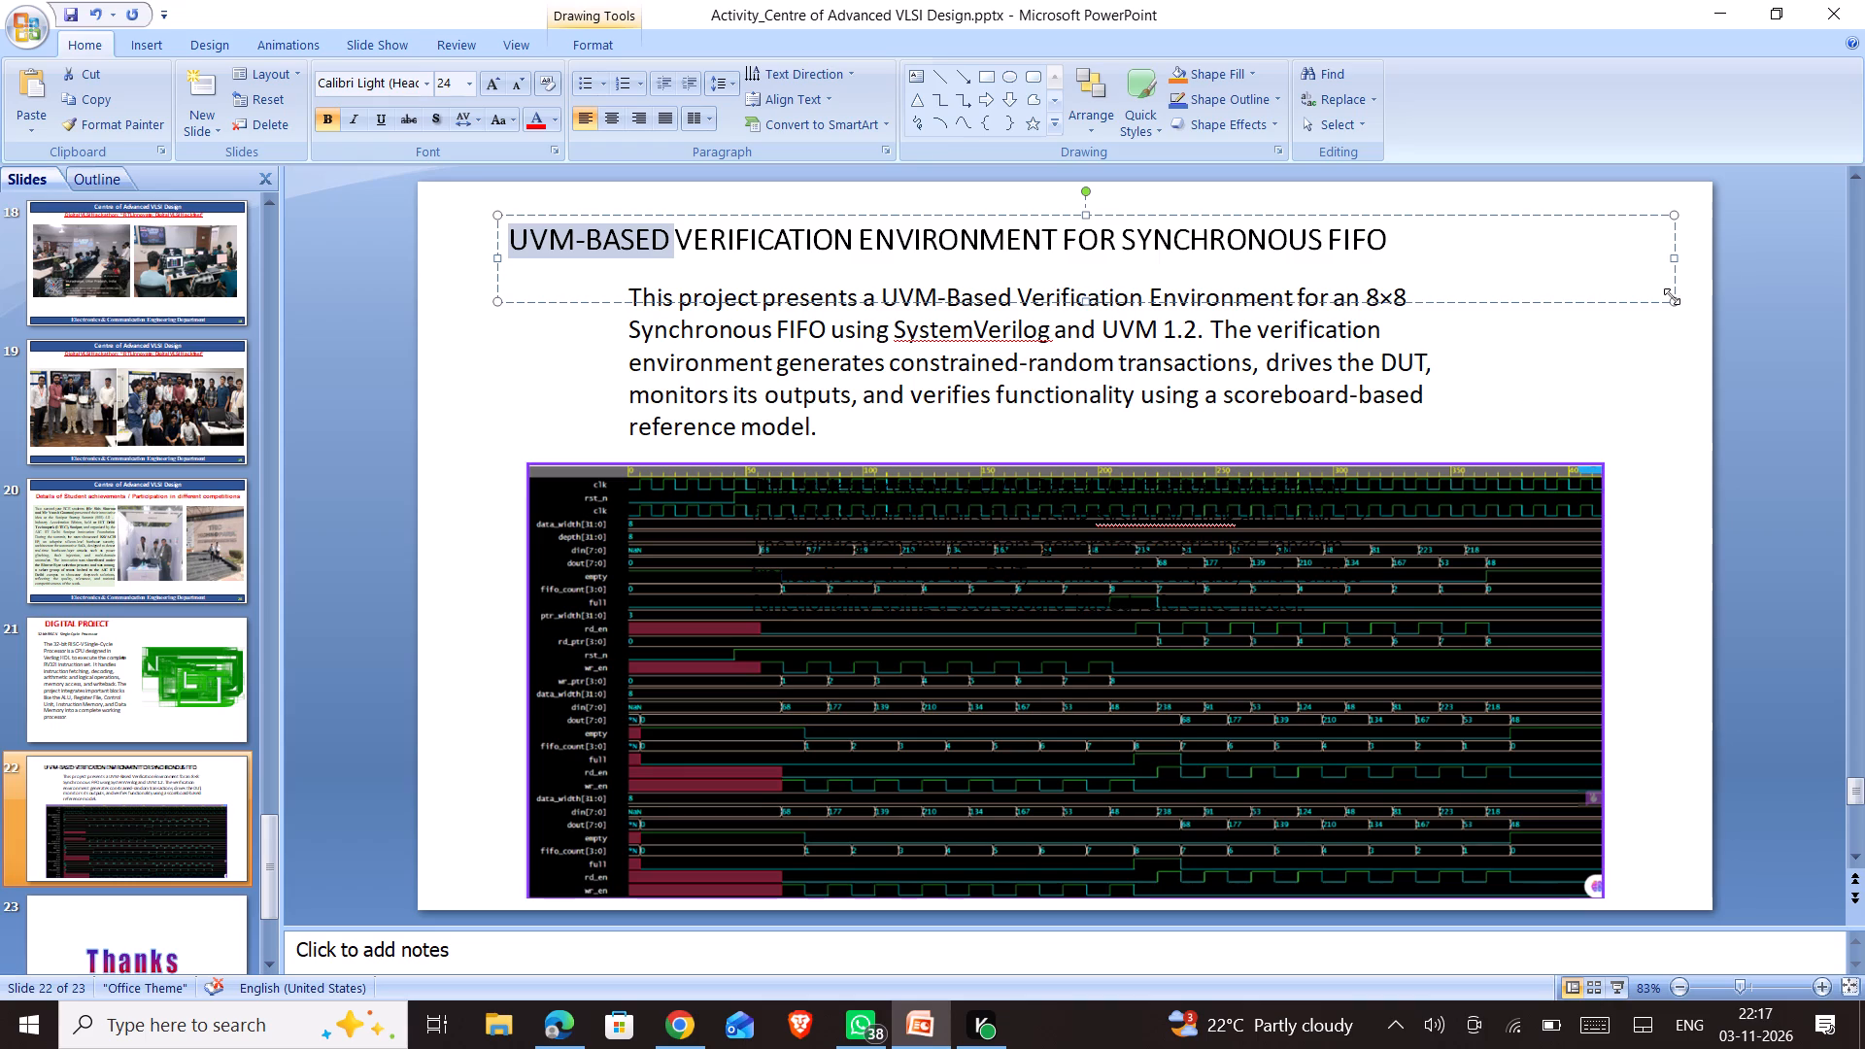
drag(1678, 305, 1633, 280)
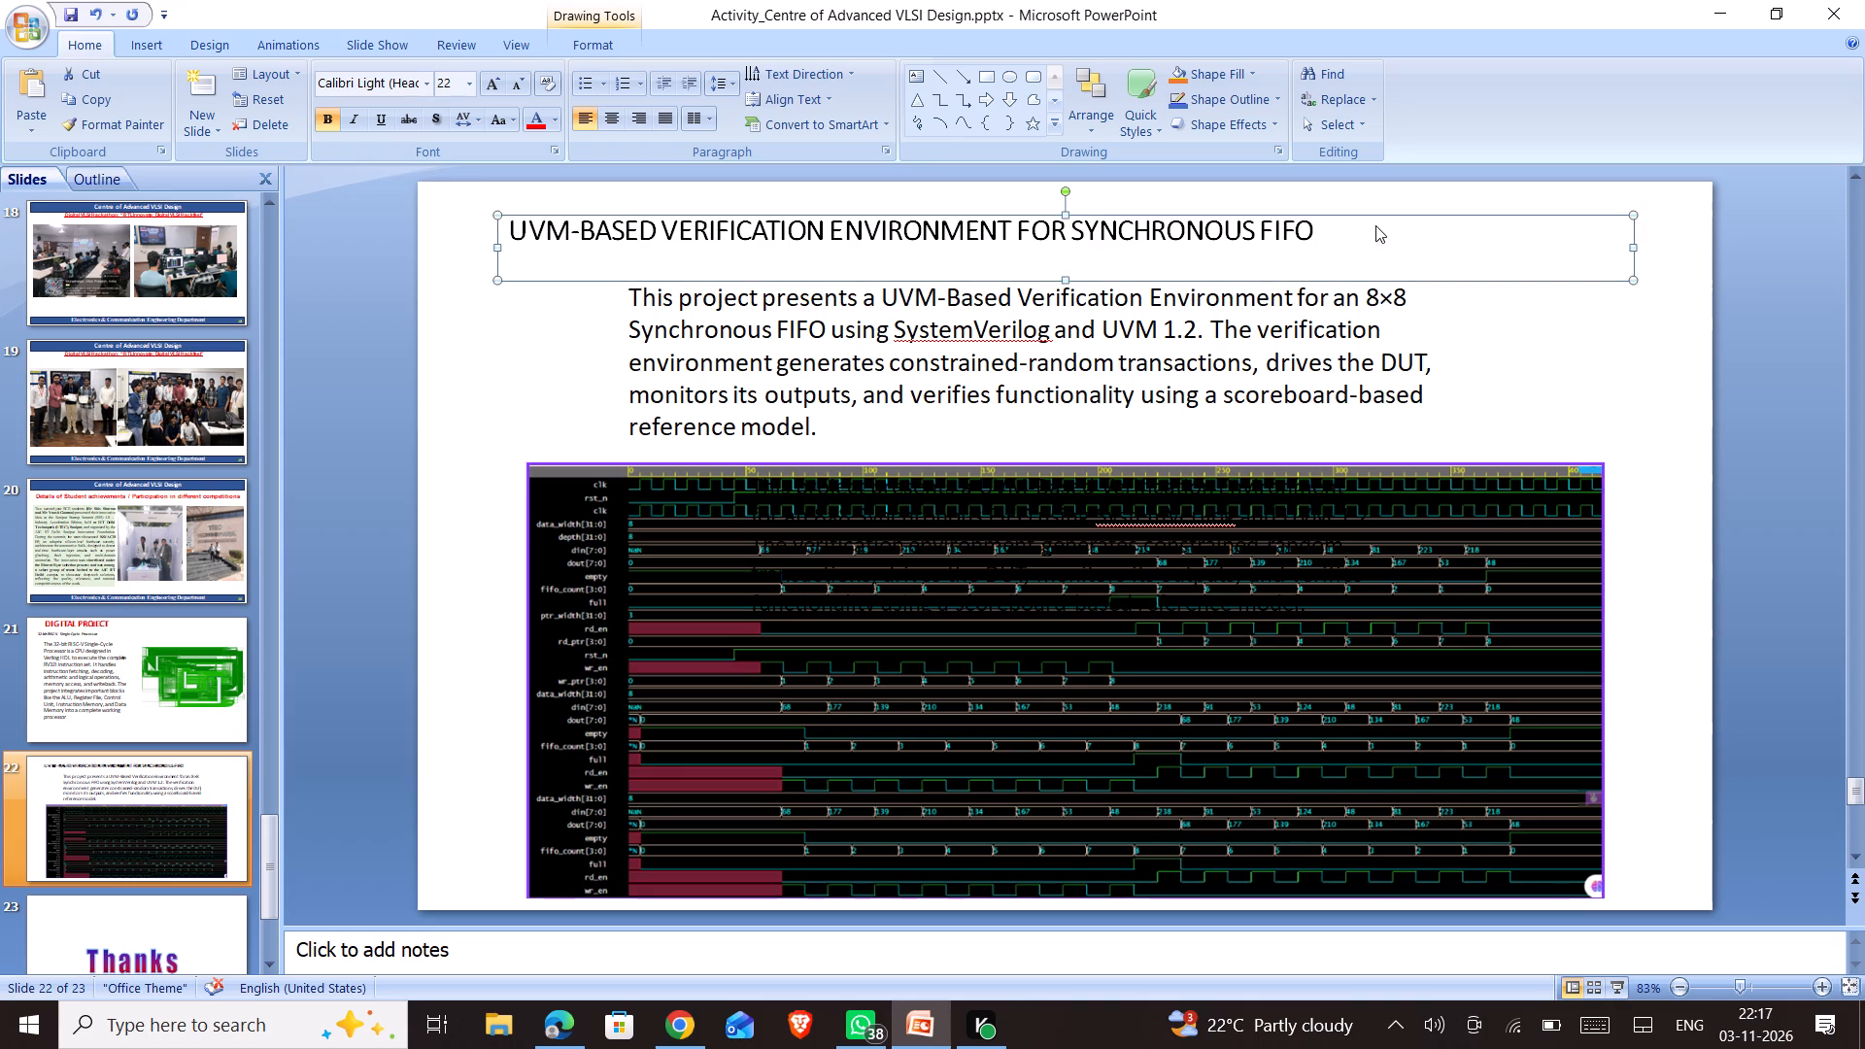
click(1504, 395)
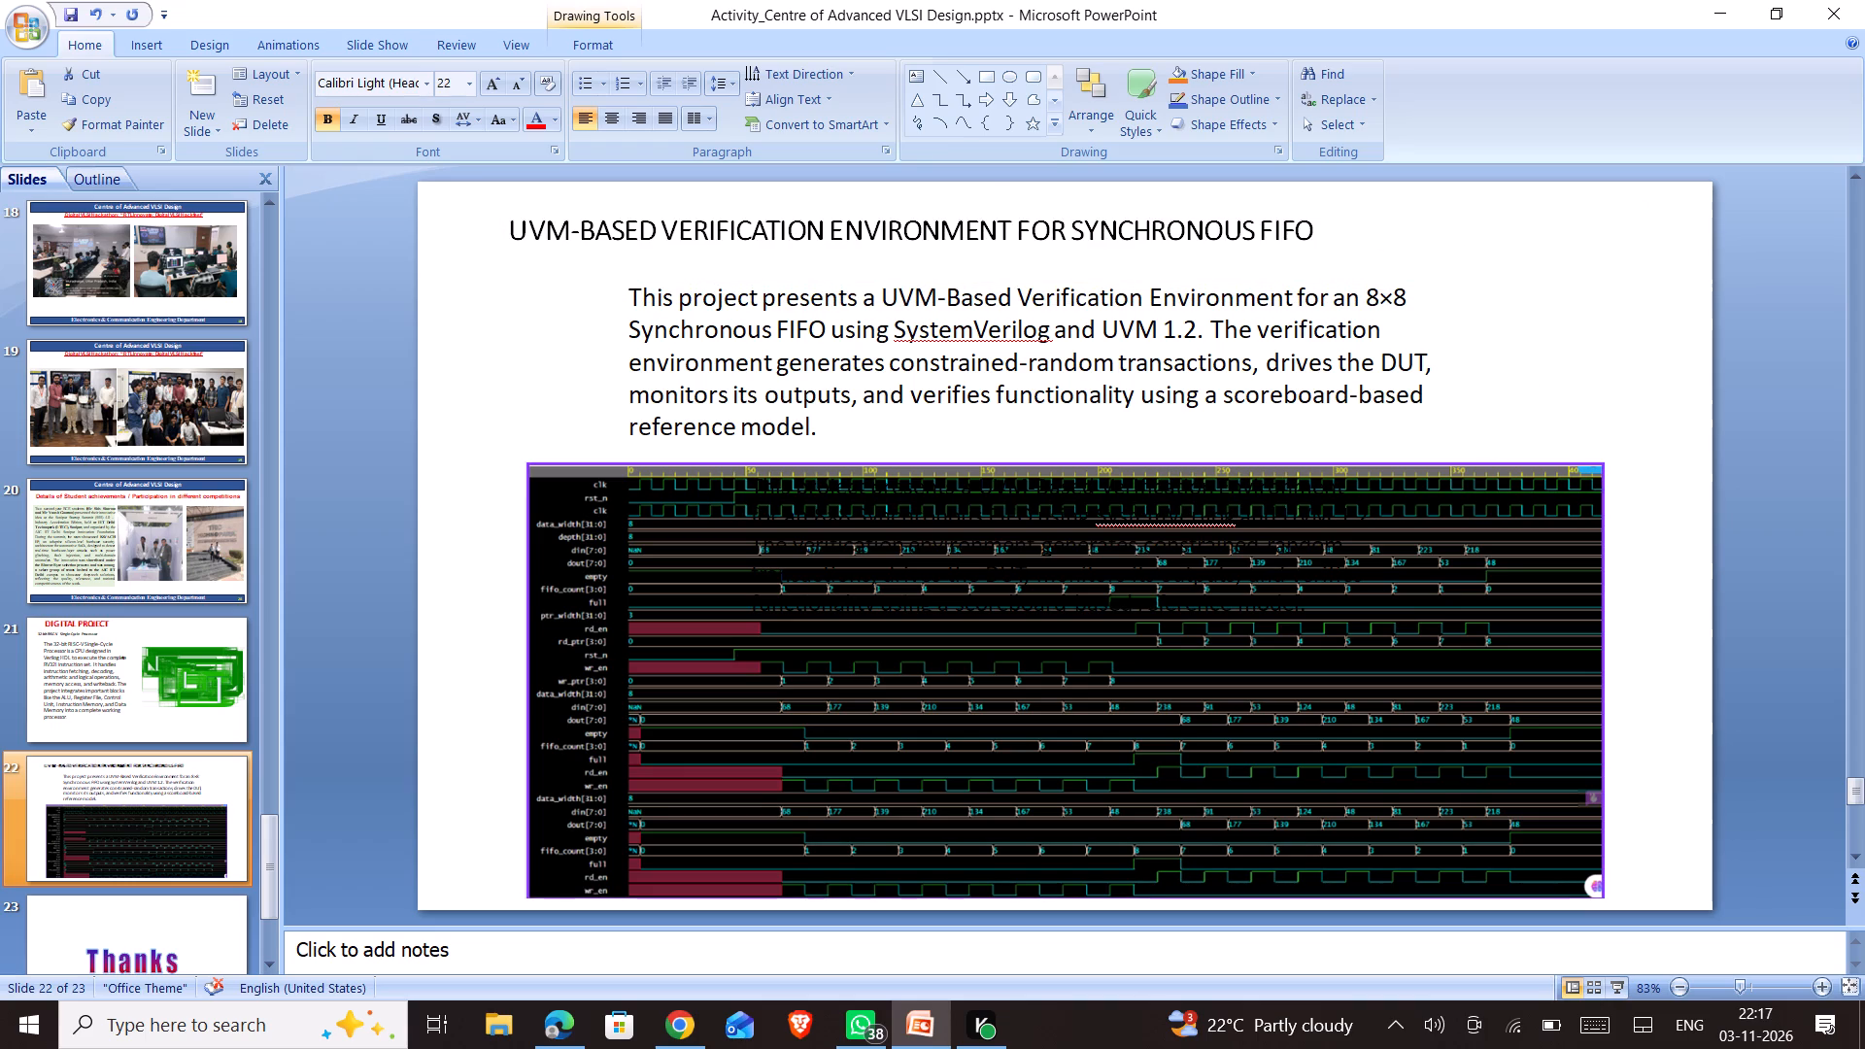
Narrow the UVM heading's text box from its left edge so the heading sits more centrally above the description.
double_click(997, 232)
key(ctrl+a)
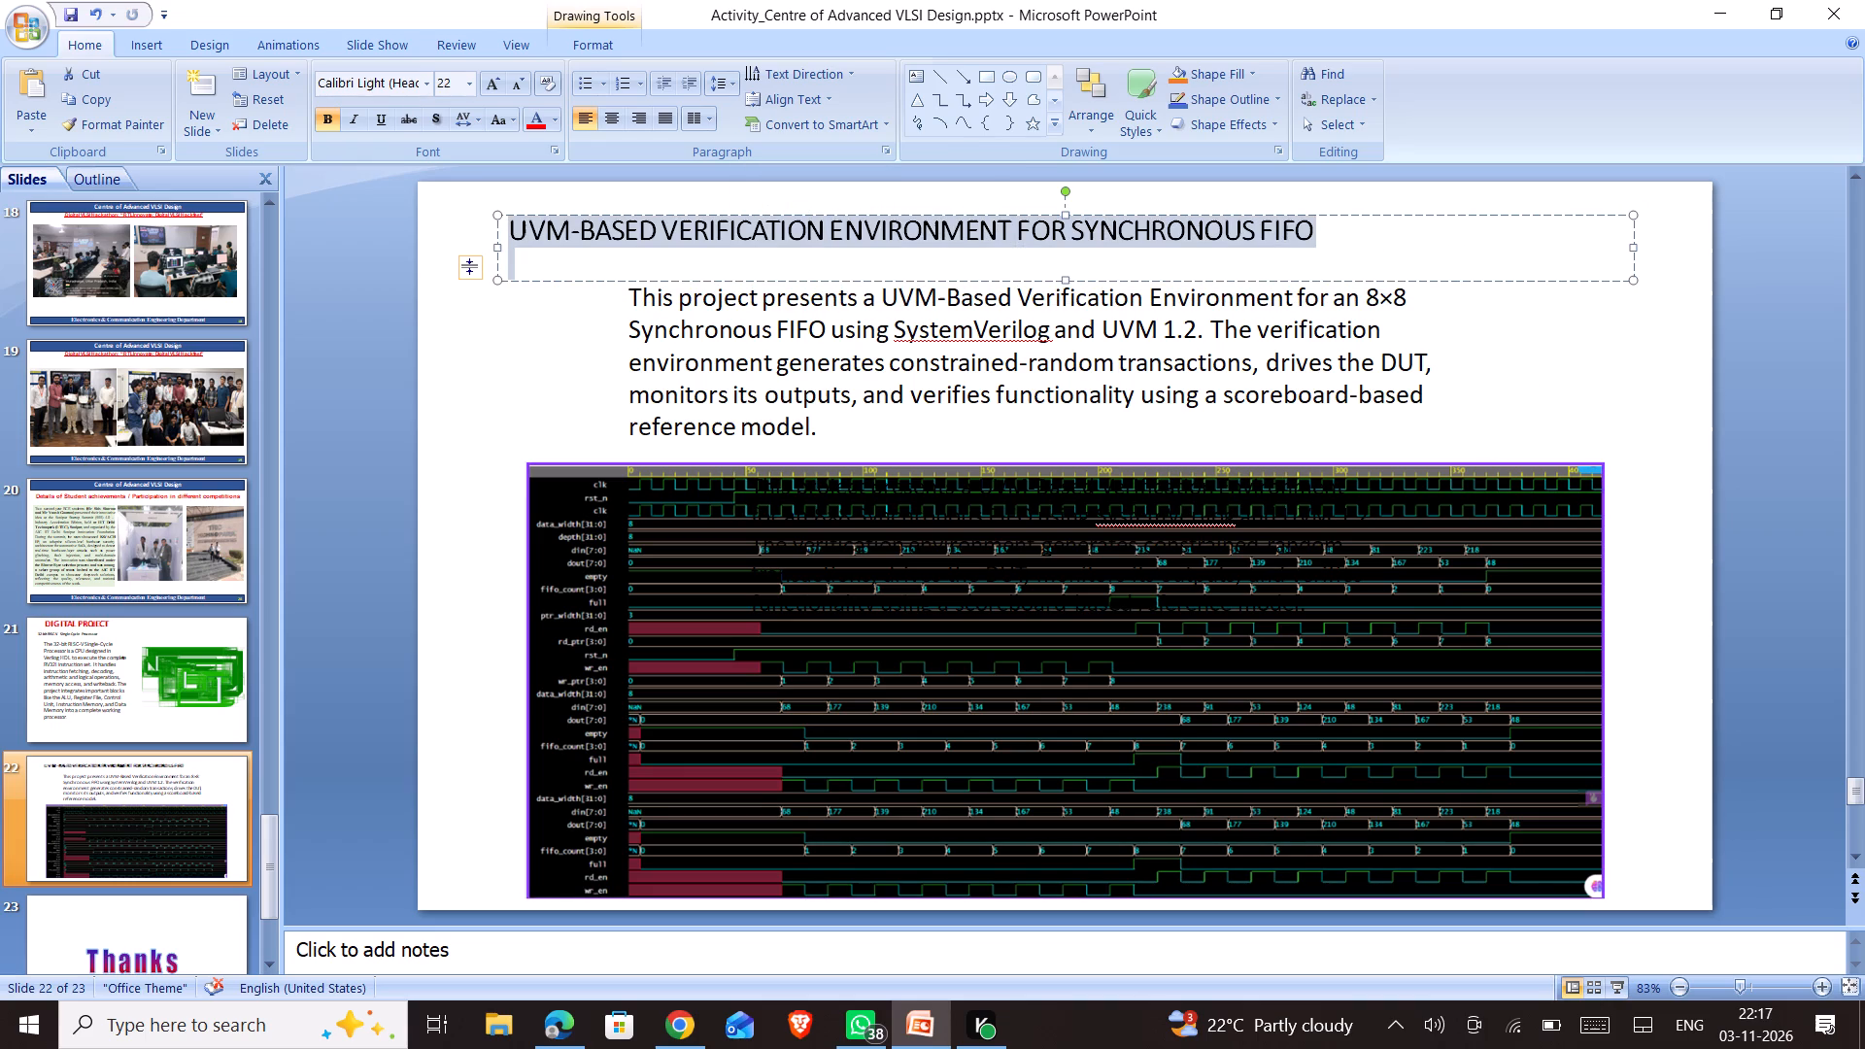
drag(496, 277, 510, 277)
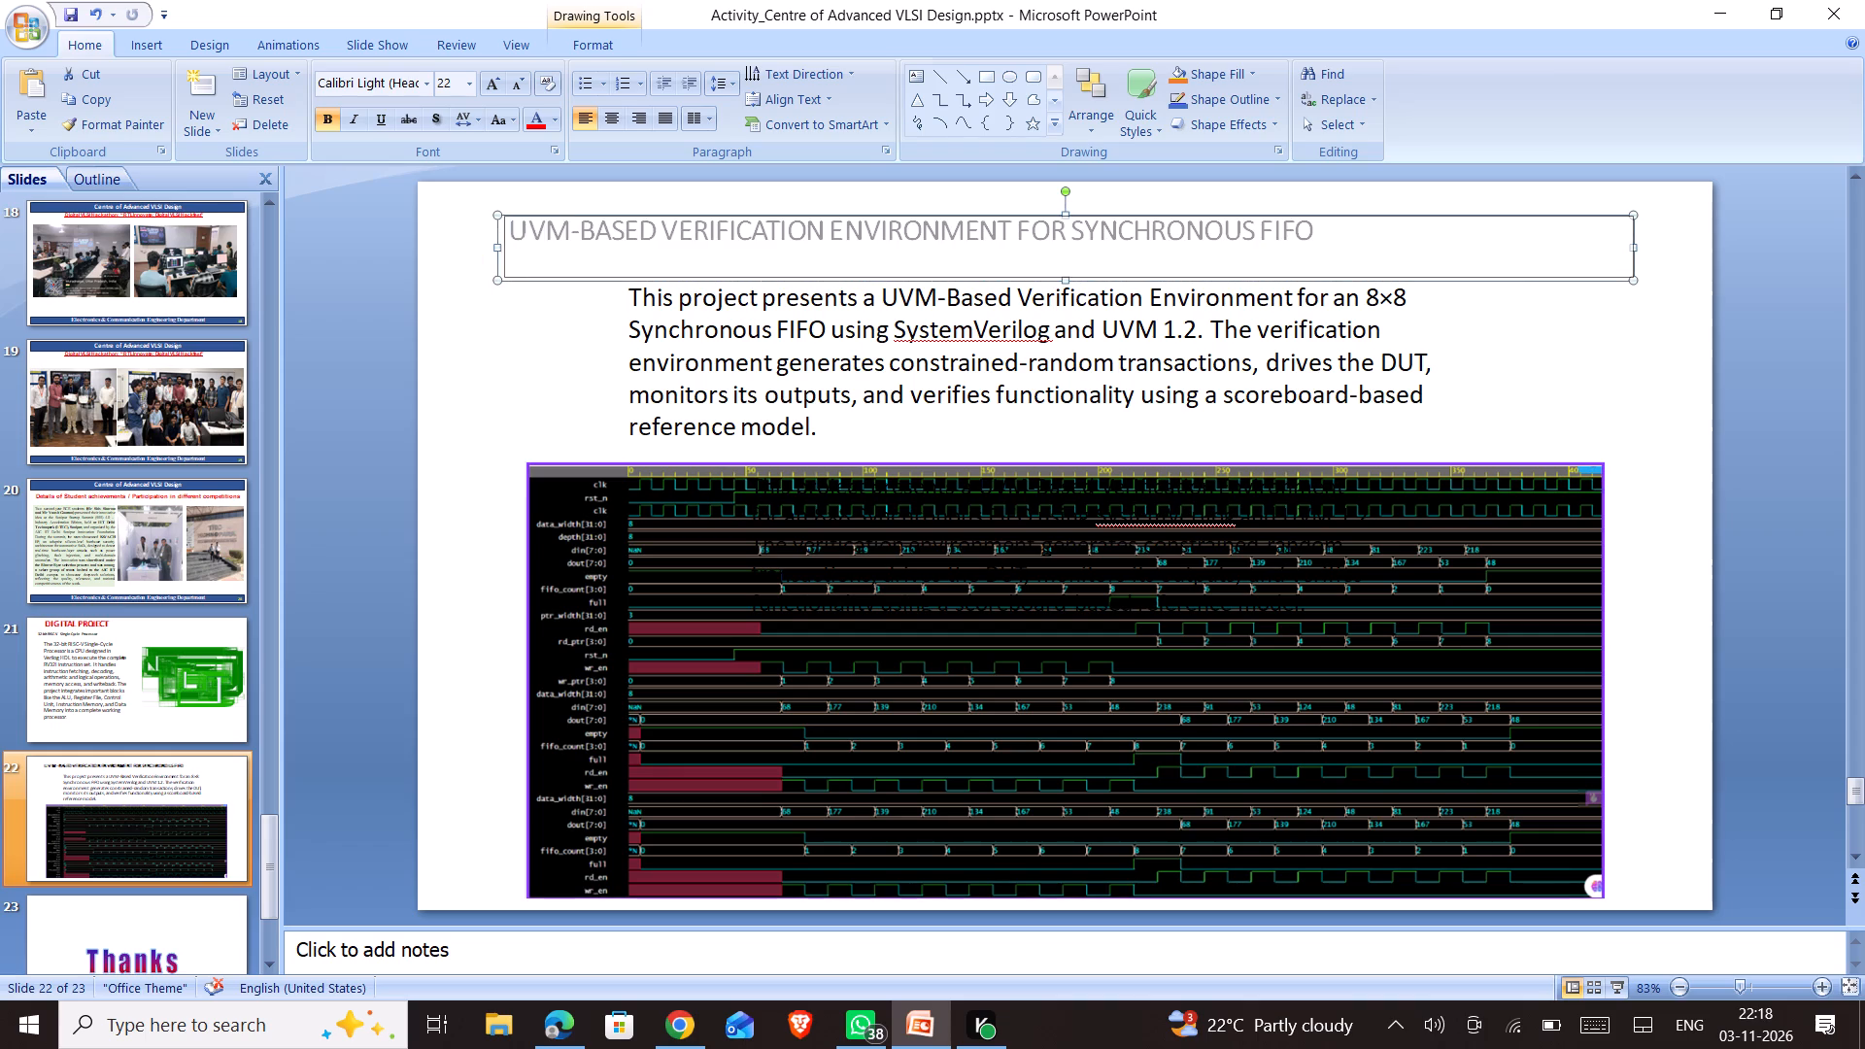
drag(510, 277, 575, 275)
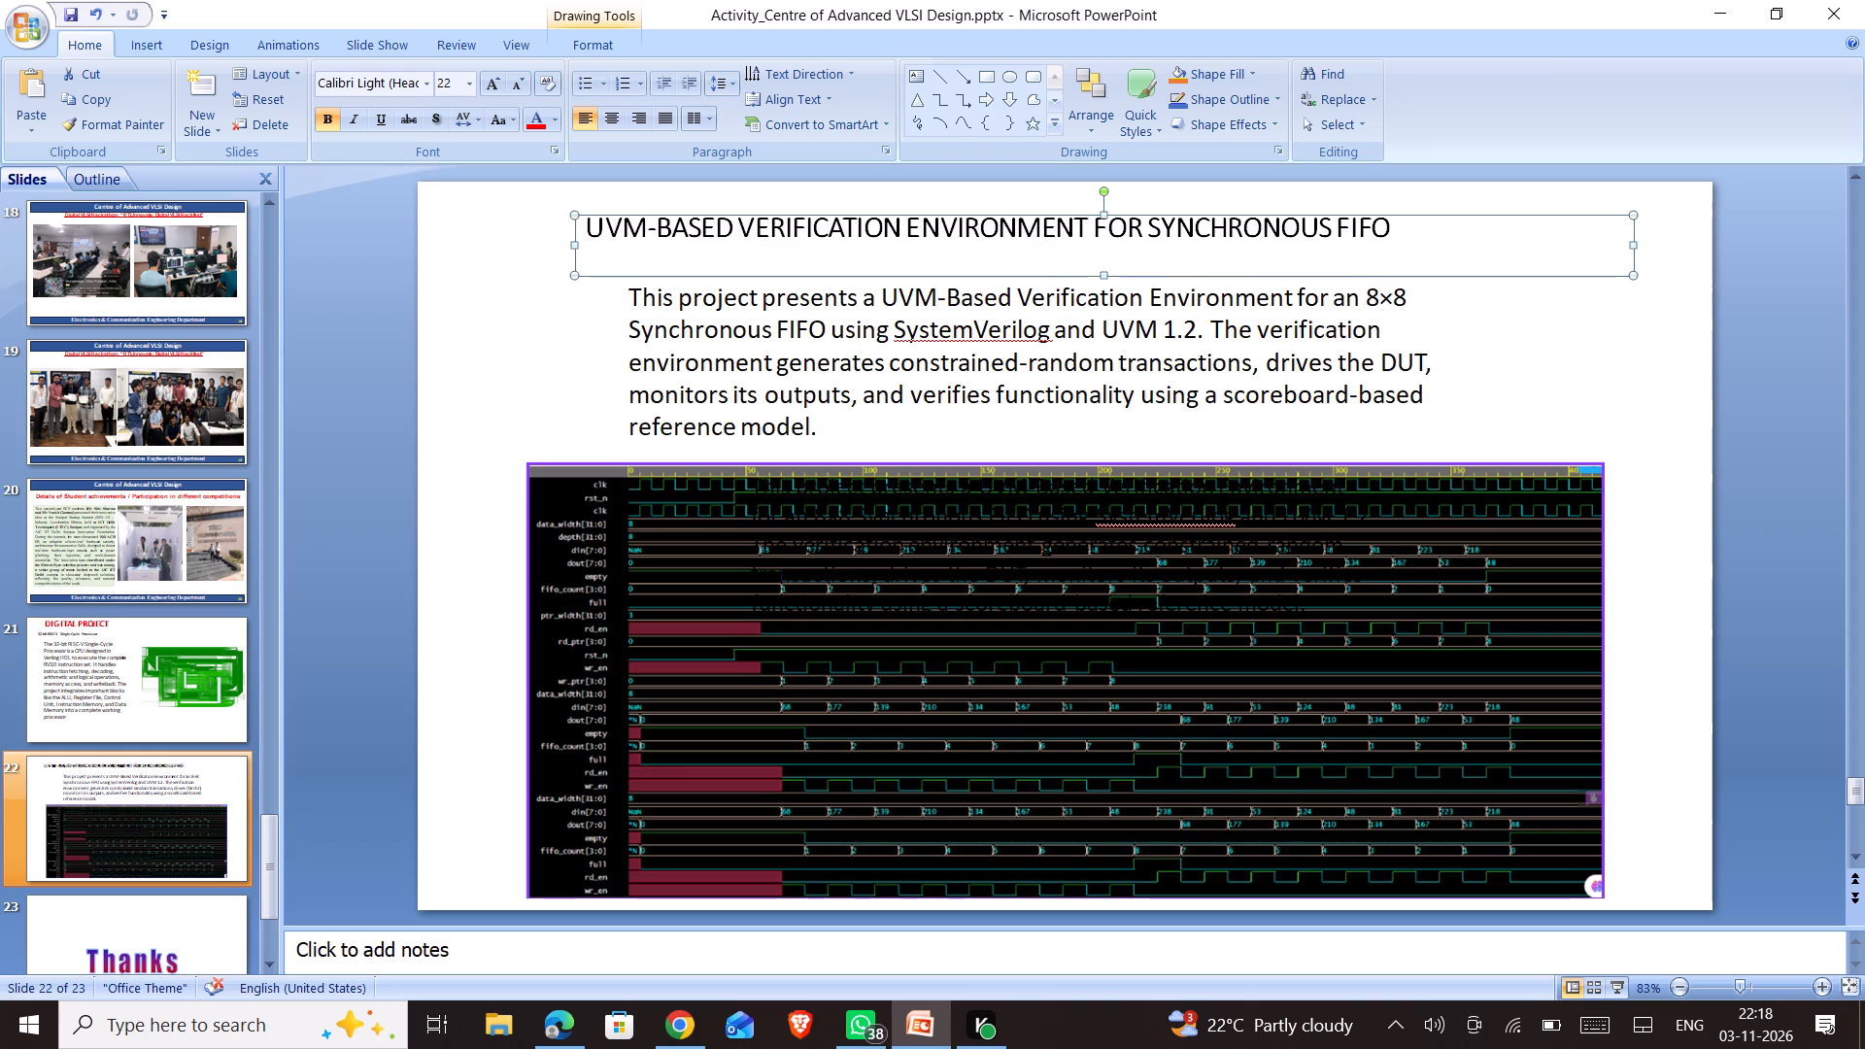
Move the description text box slightly left between the heading and waveform, and widen it by extending its right edge.
double_click(625, 296)
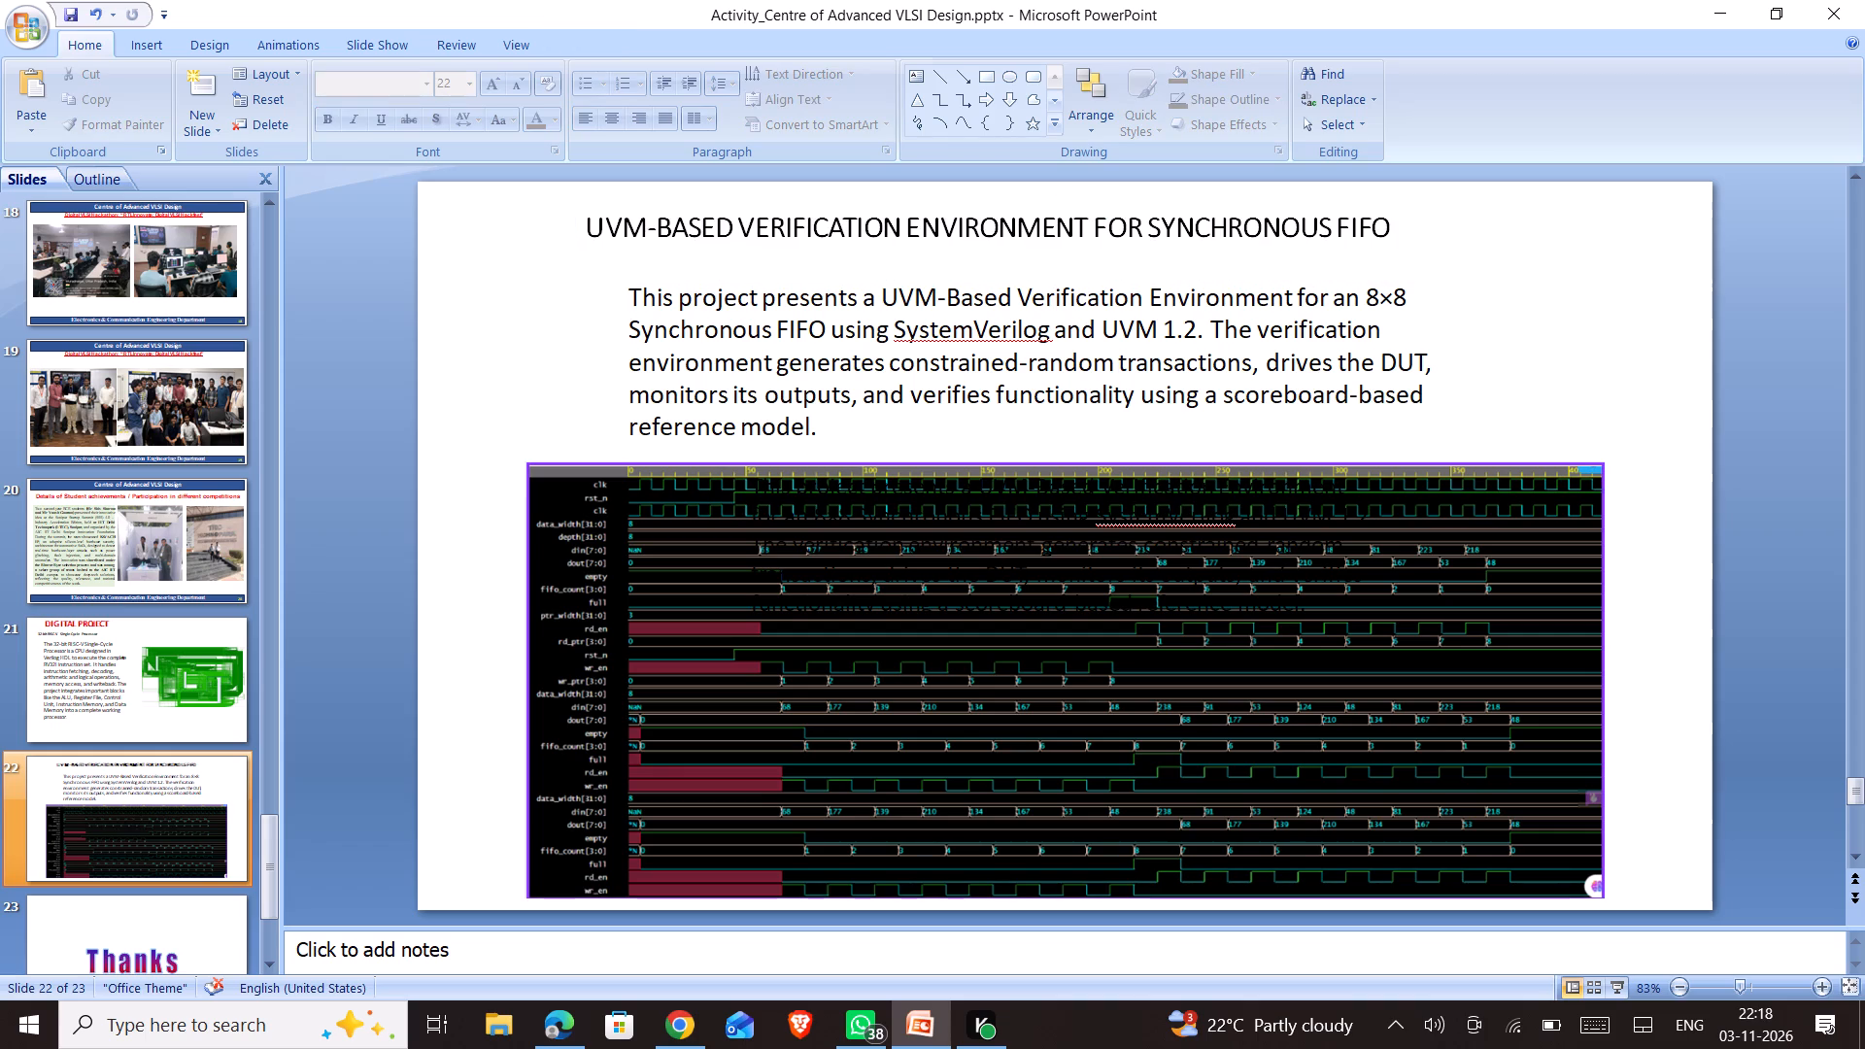
drag(628, 303, 1029, 404)
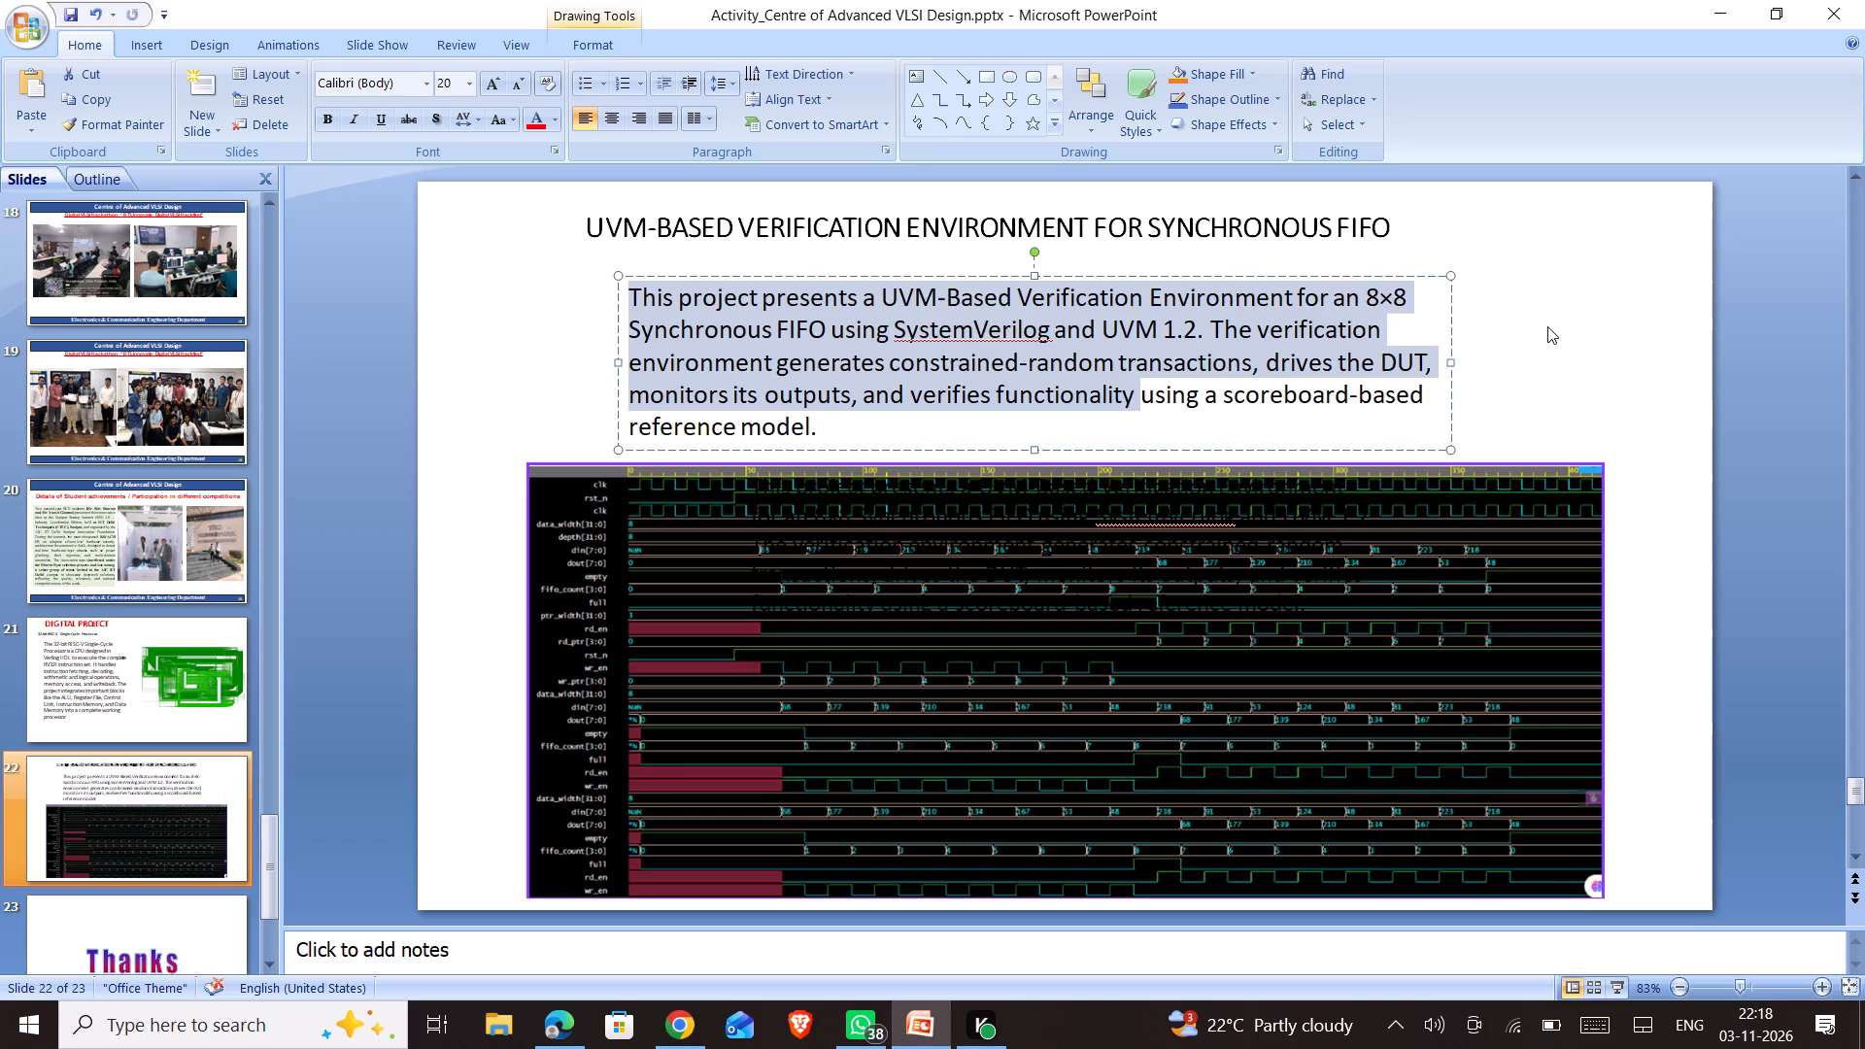
click(1547, 326)
double_click(1218, 388)
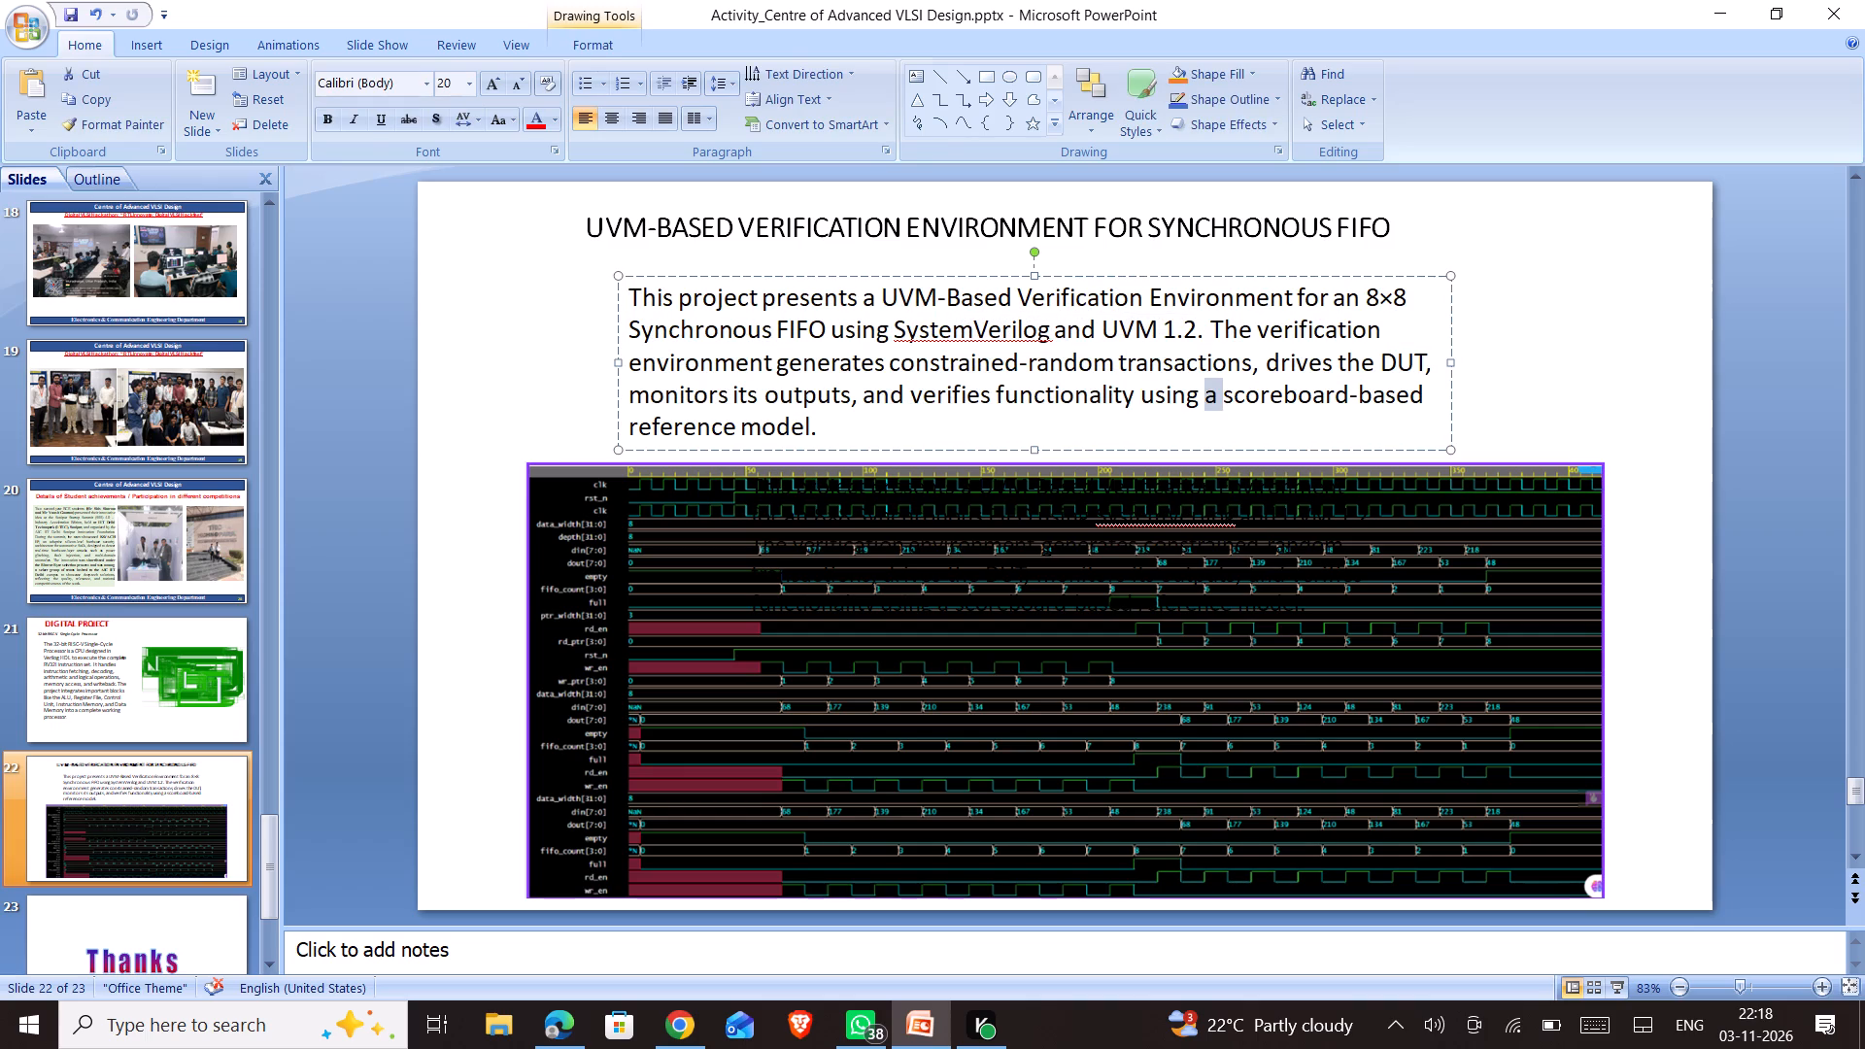
click(1448, 278)
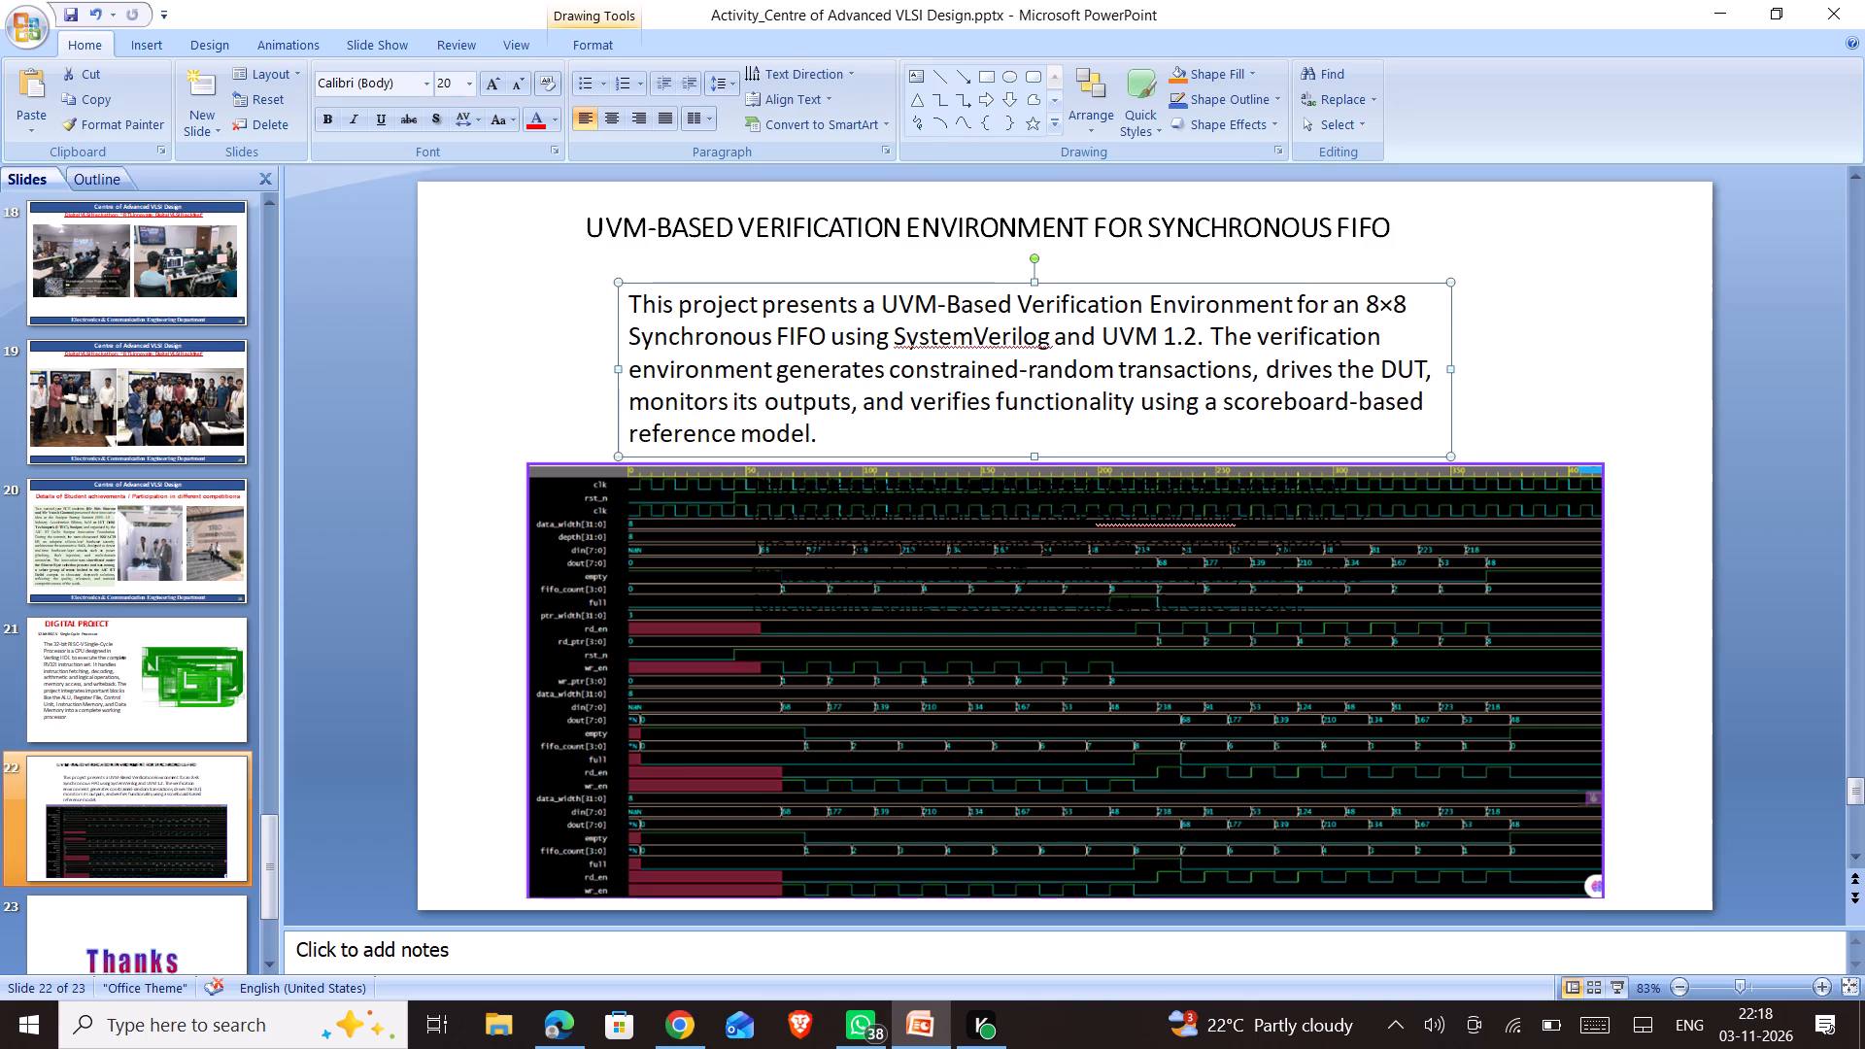
drag(1450, 293, 1400, 293)
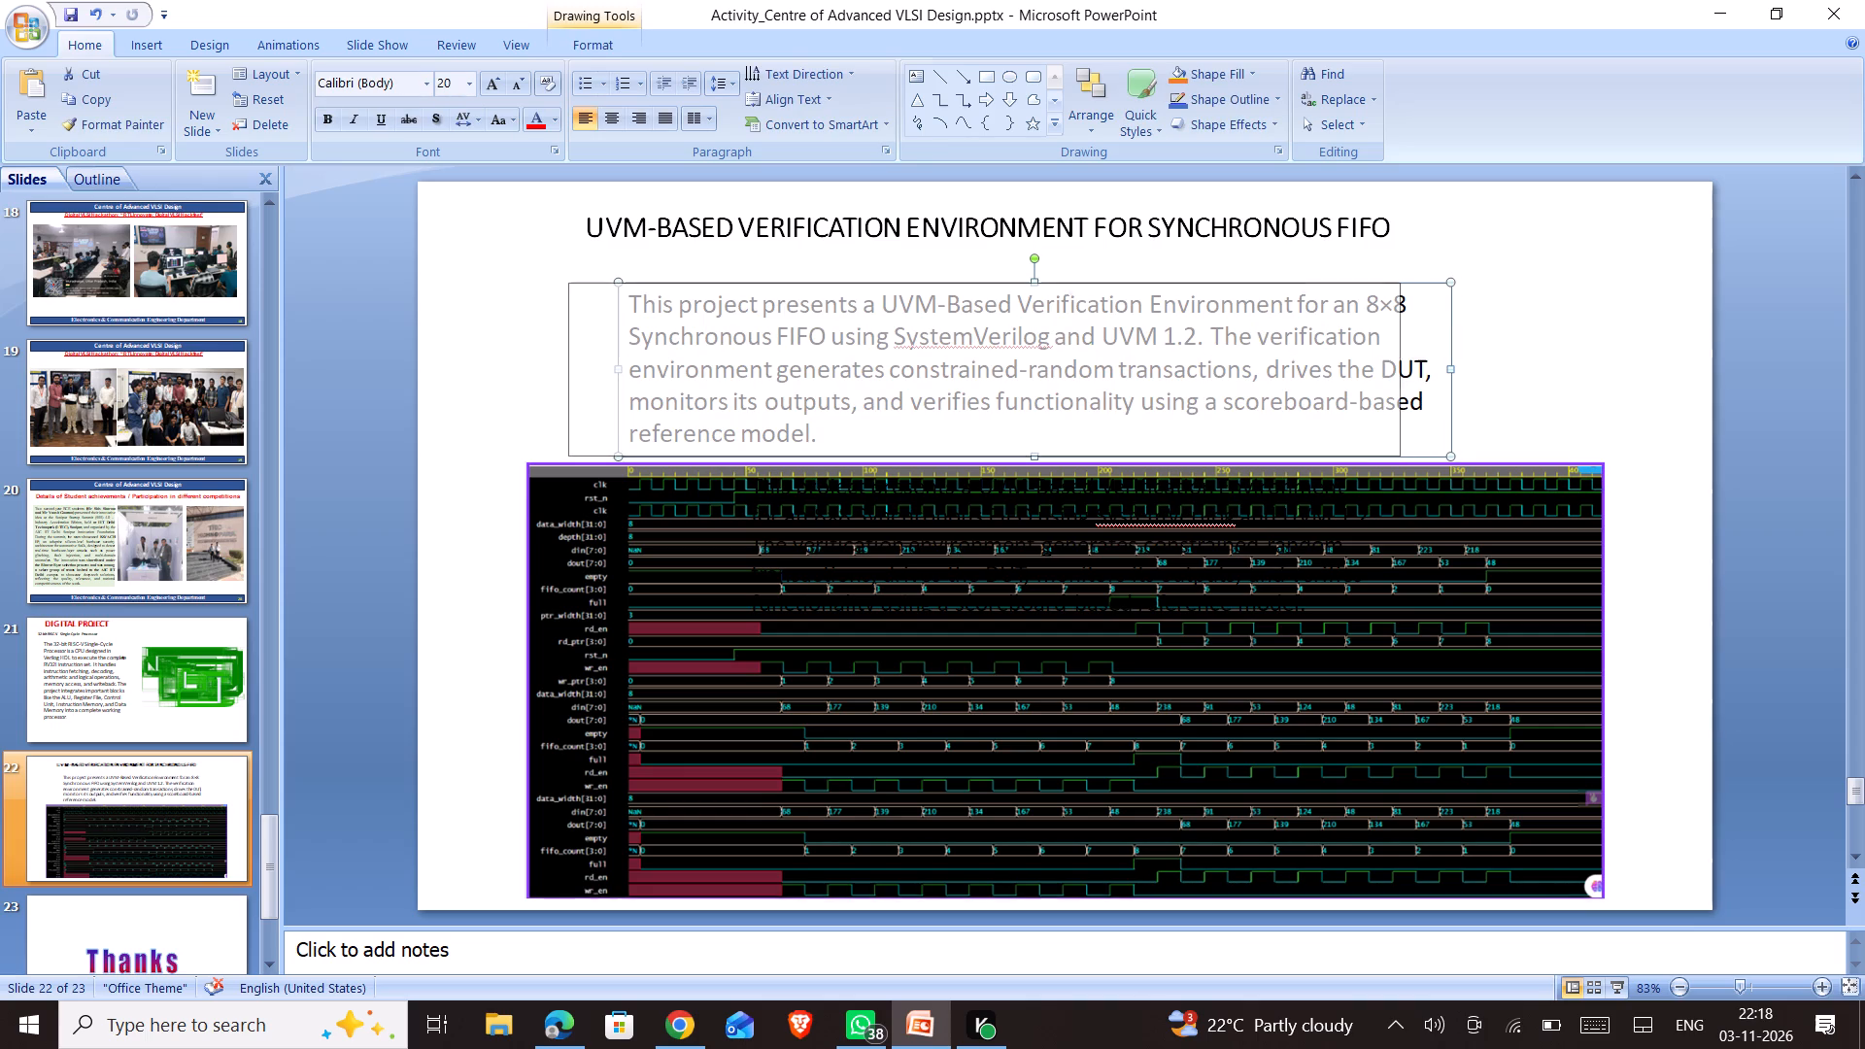
drag(1400, 293, 1382, 285)
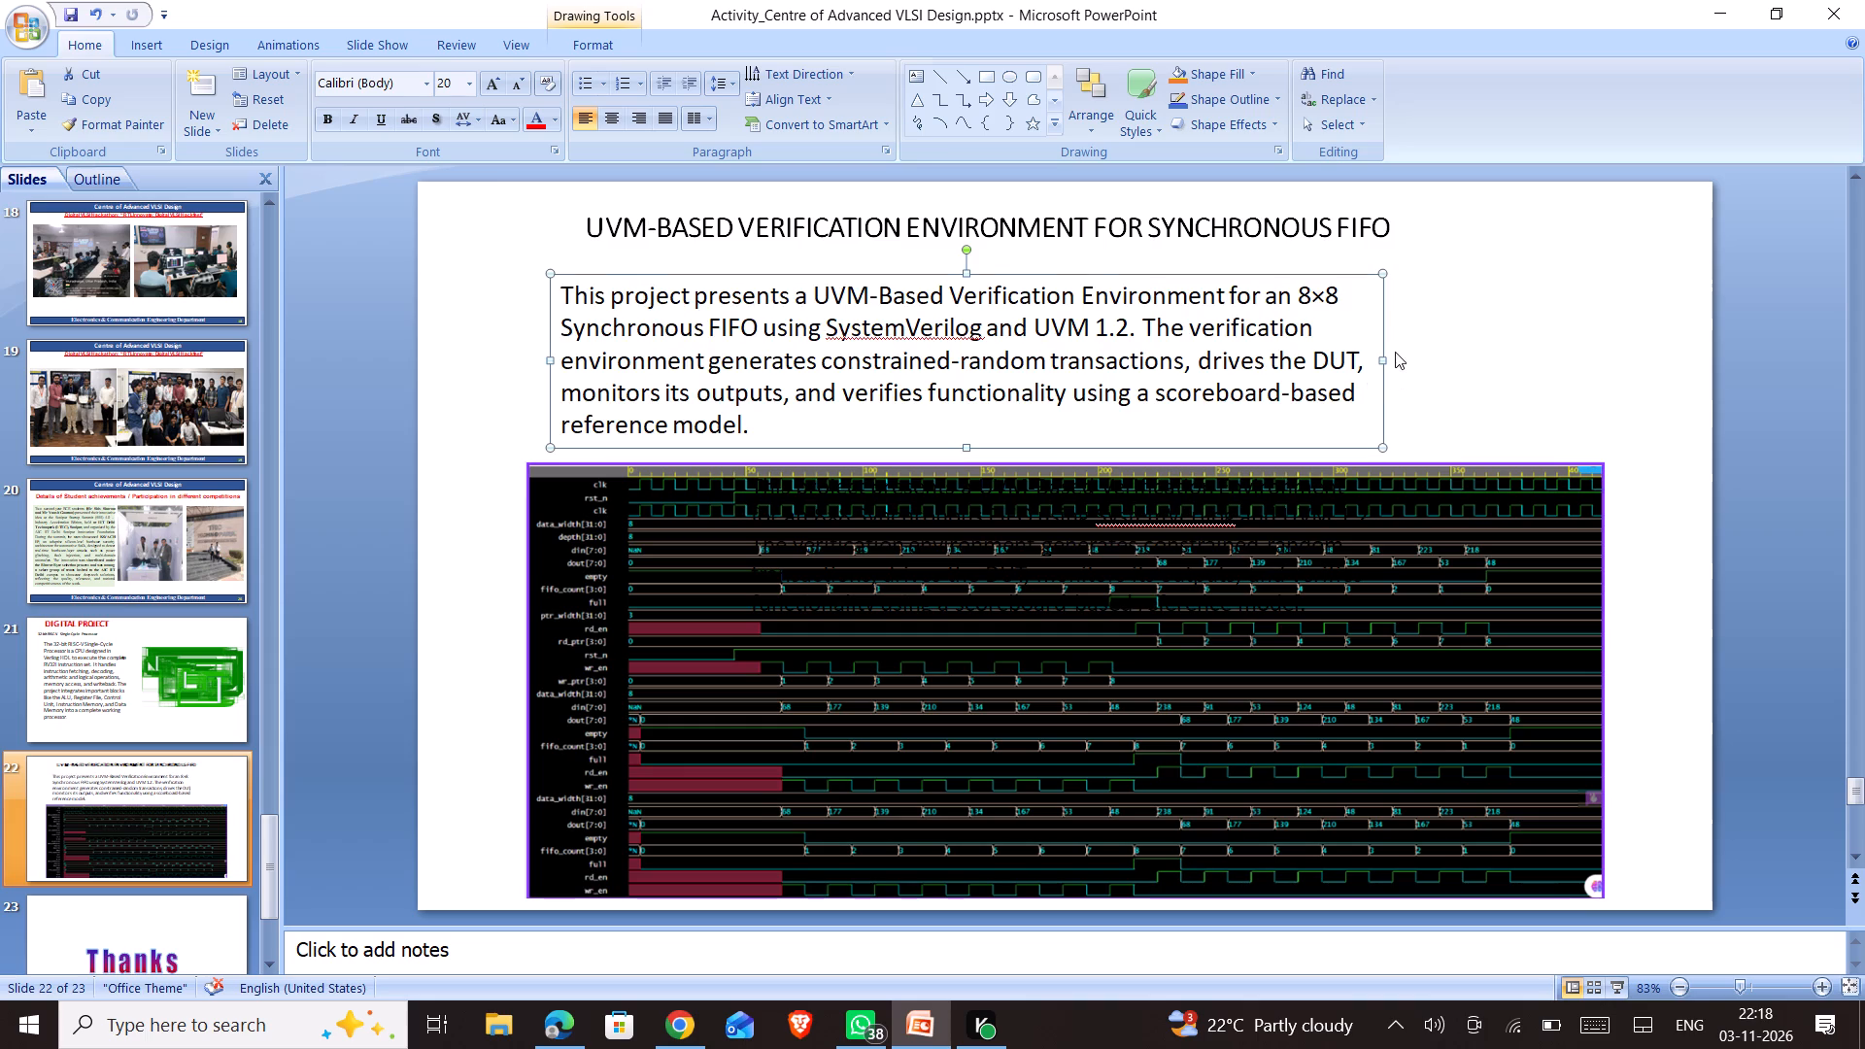
drag(1386, 357, 1452, 342)
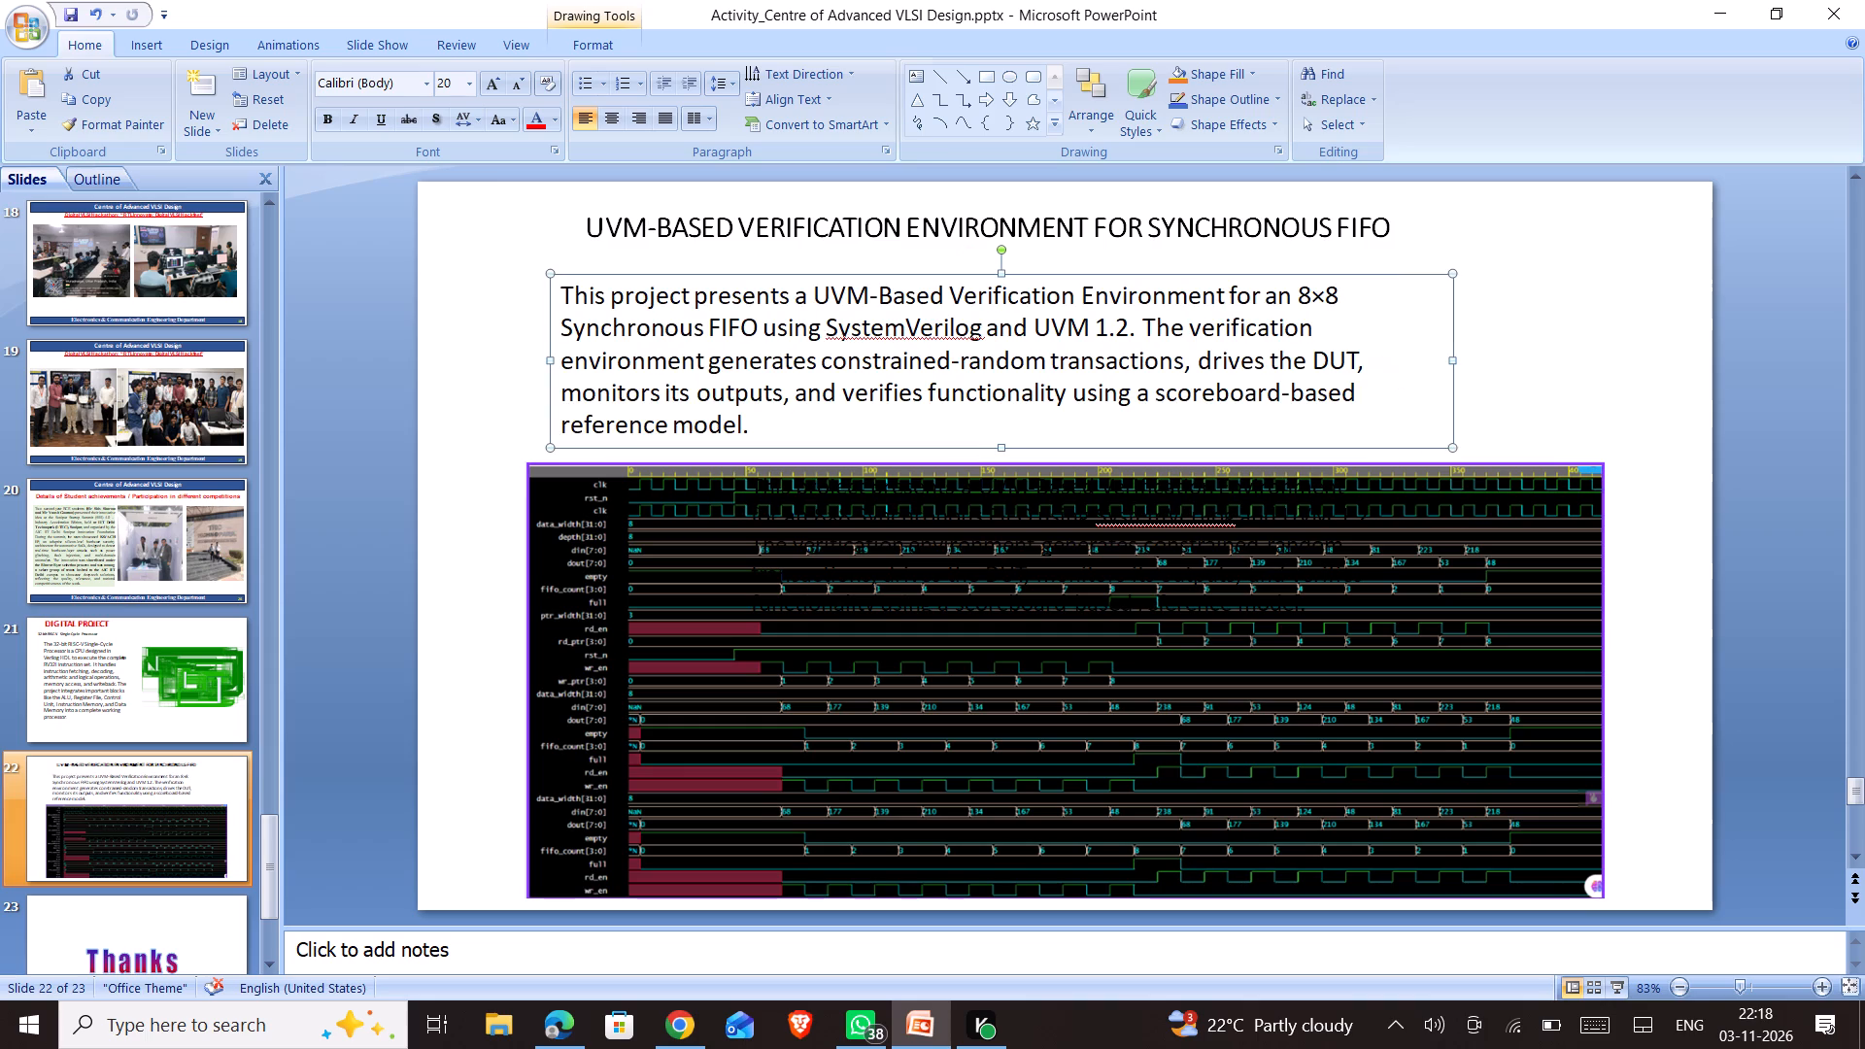
click(1518, 328)
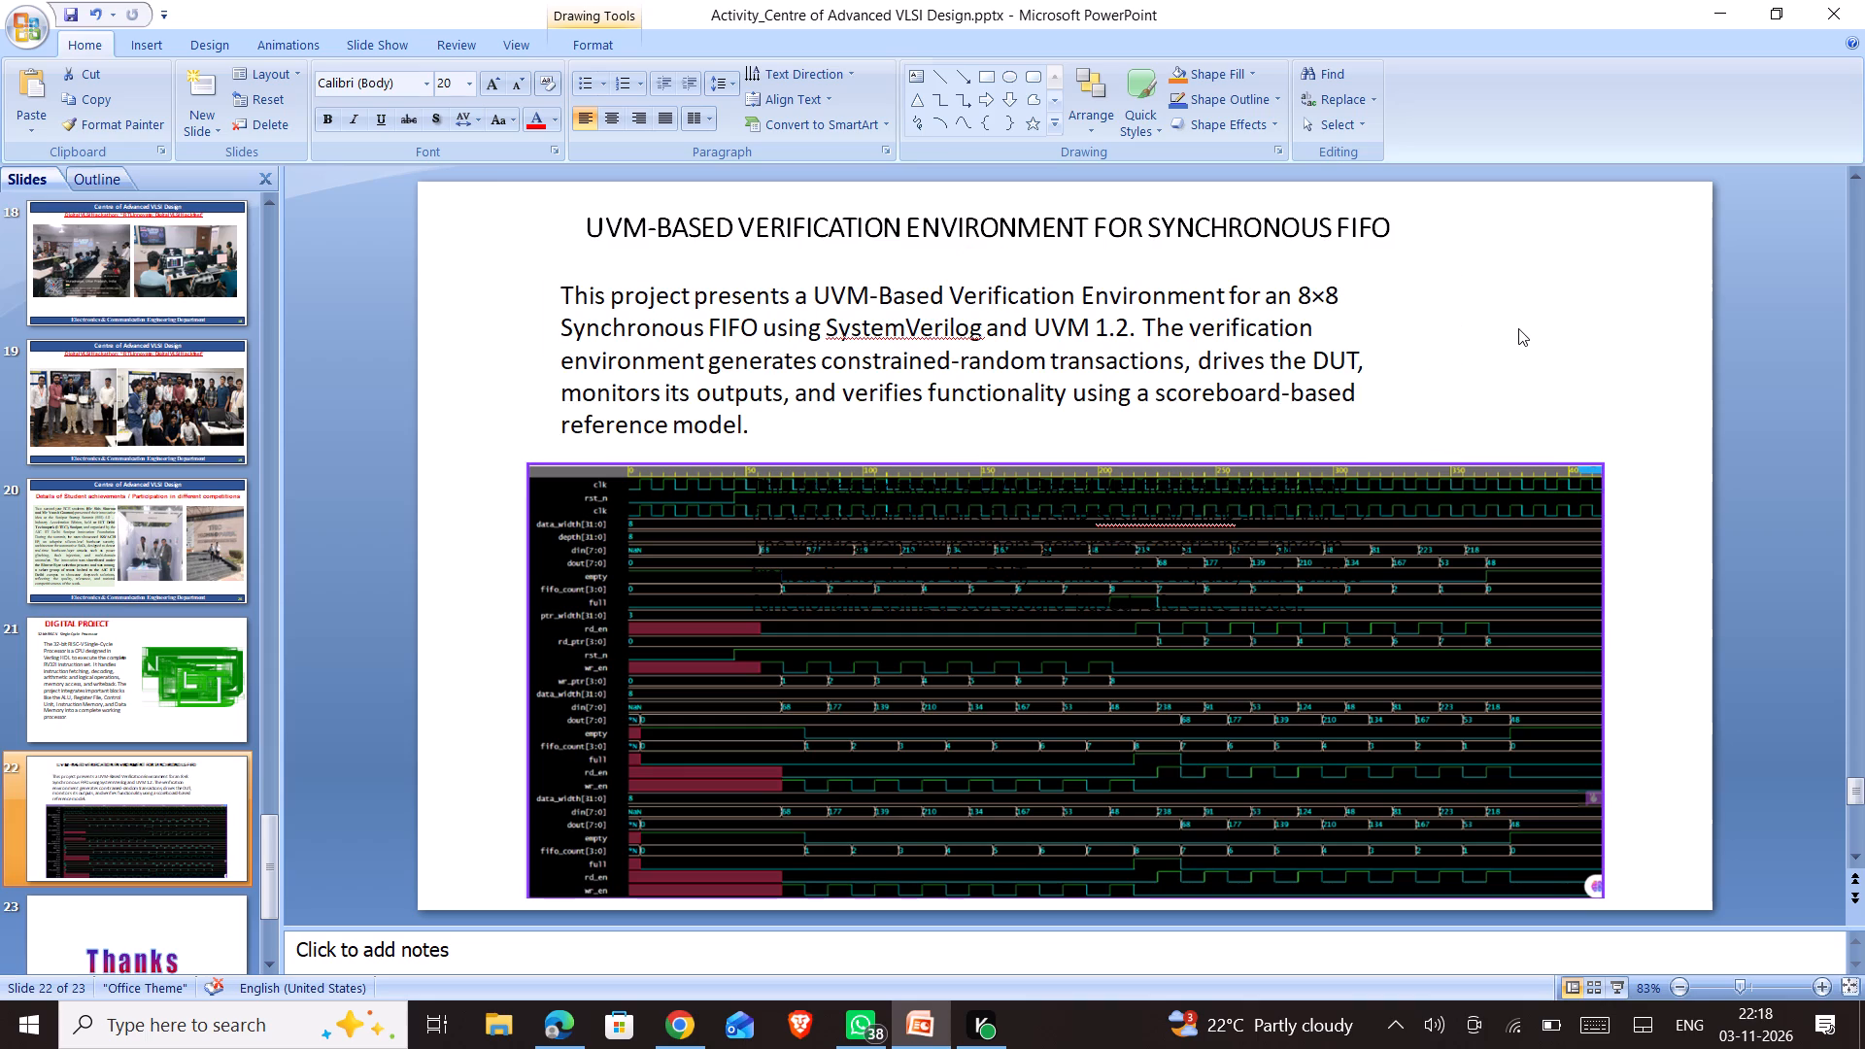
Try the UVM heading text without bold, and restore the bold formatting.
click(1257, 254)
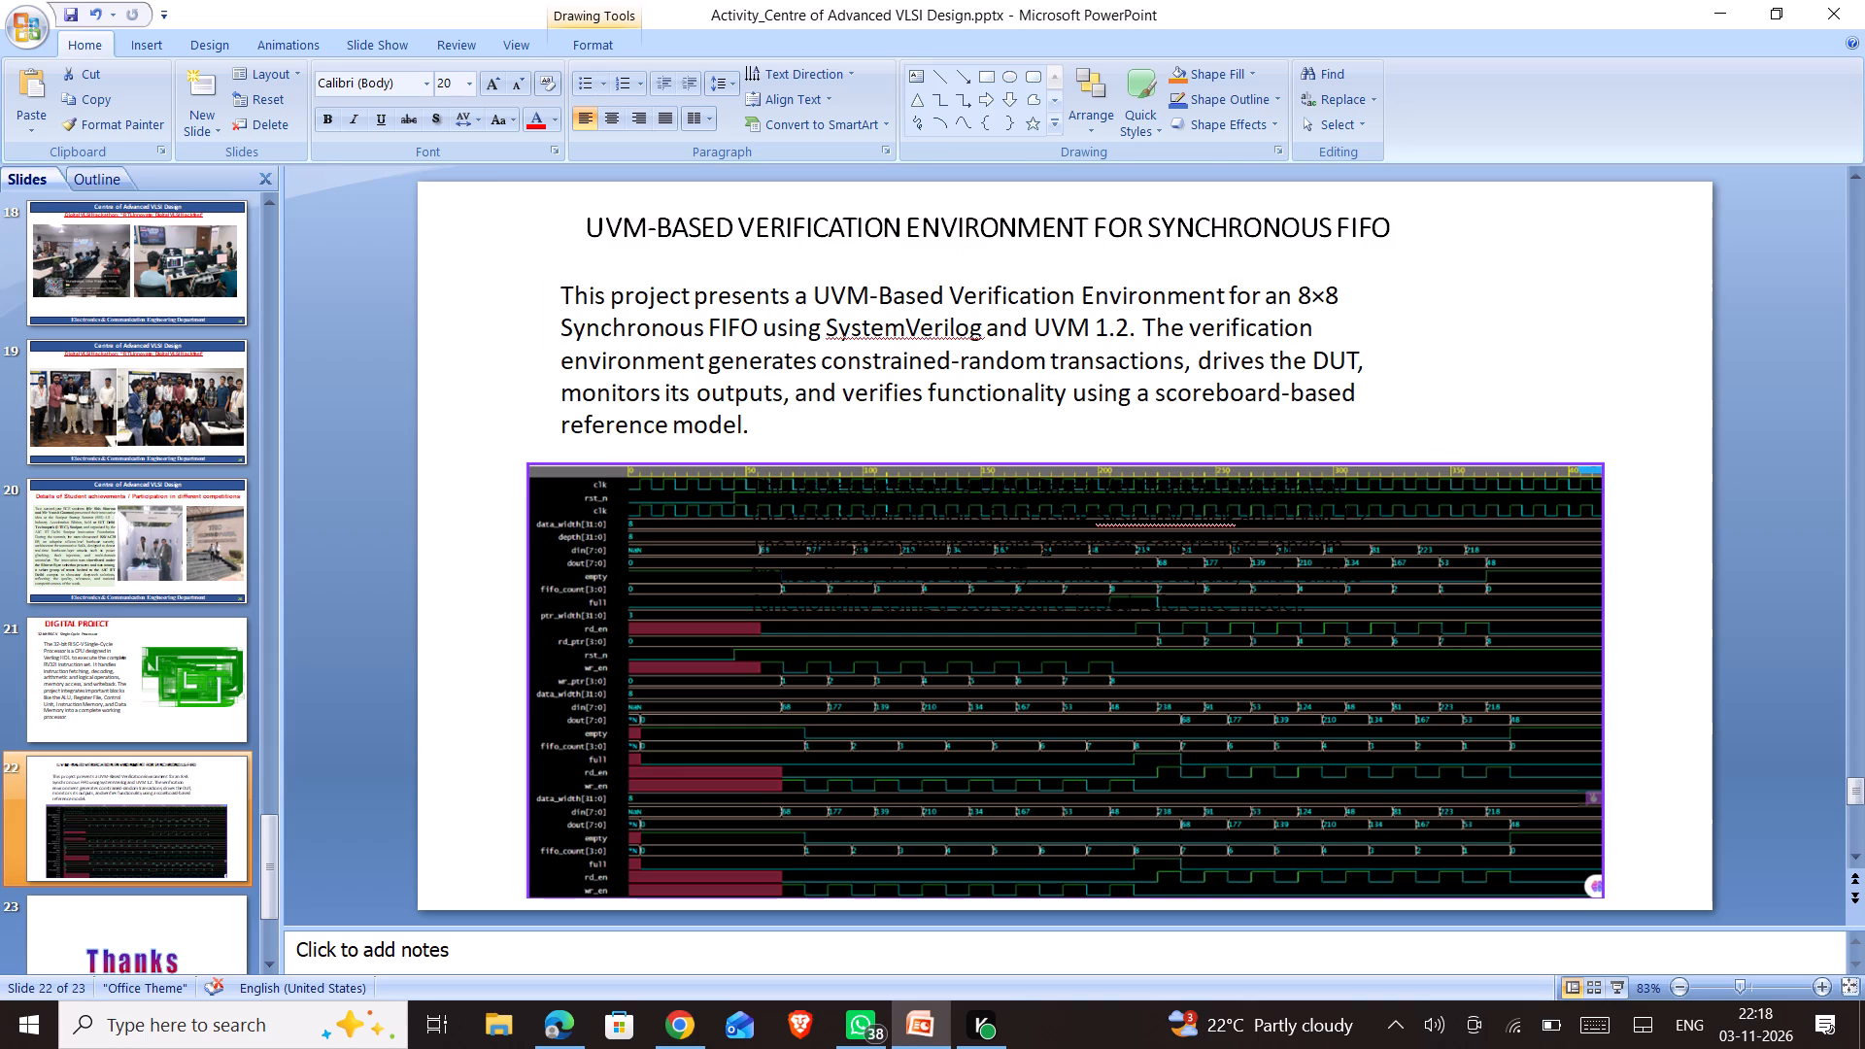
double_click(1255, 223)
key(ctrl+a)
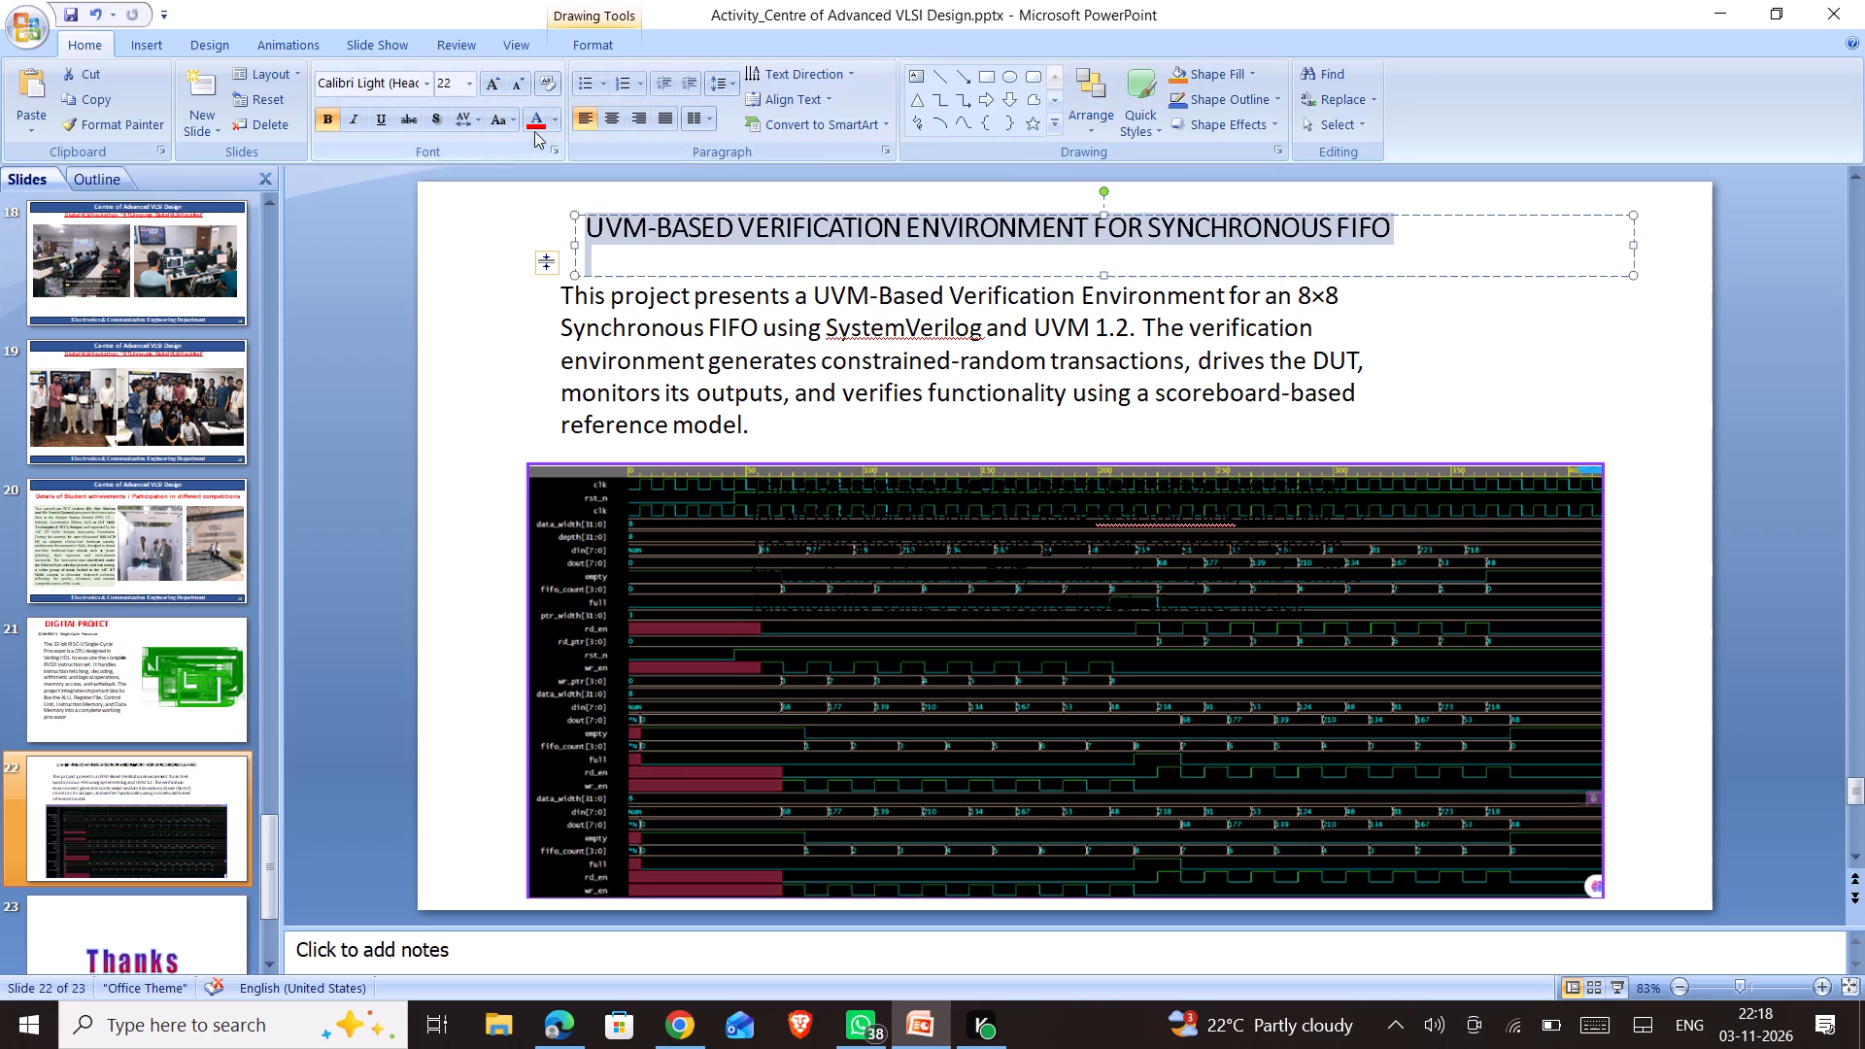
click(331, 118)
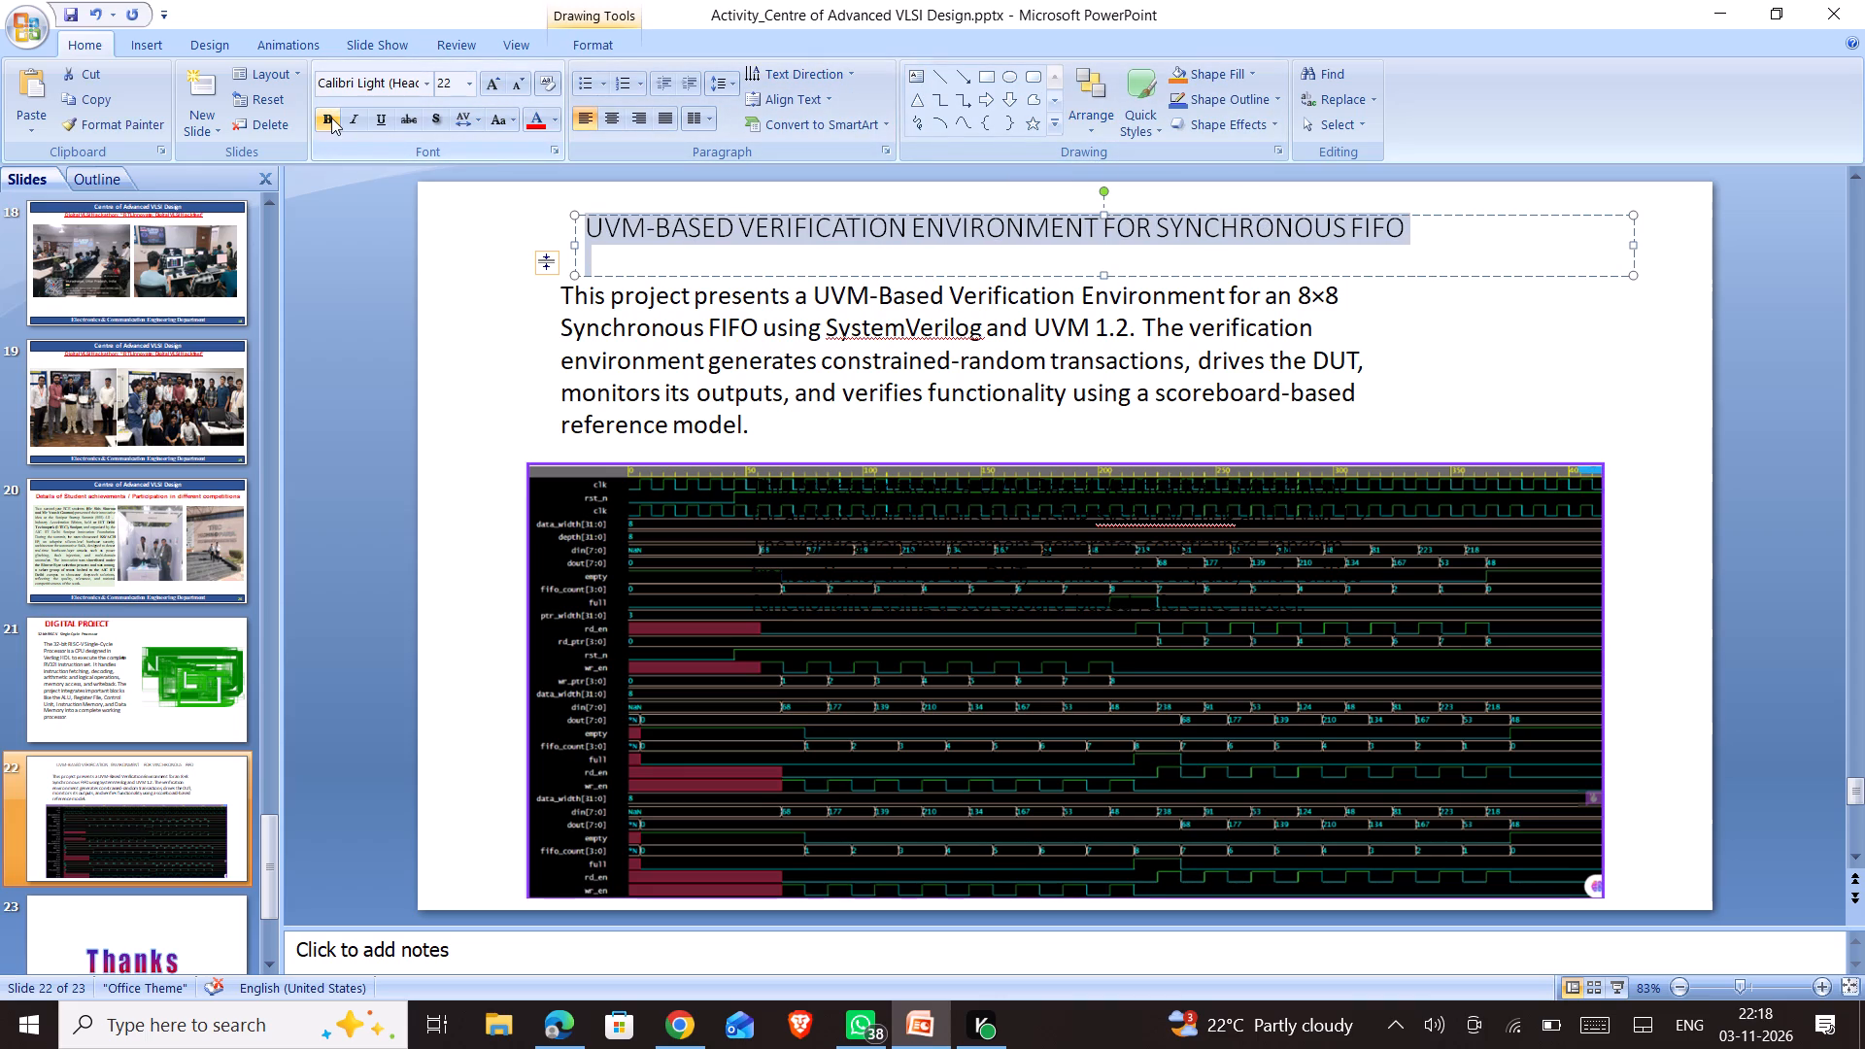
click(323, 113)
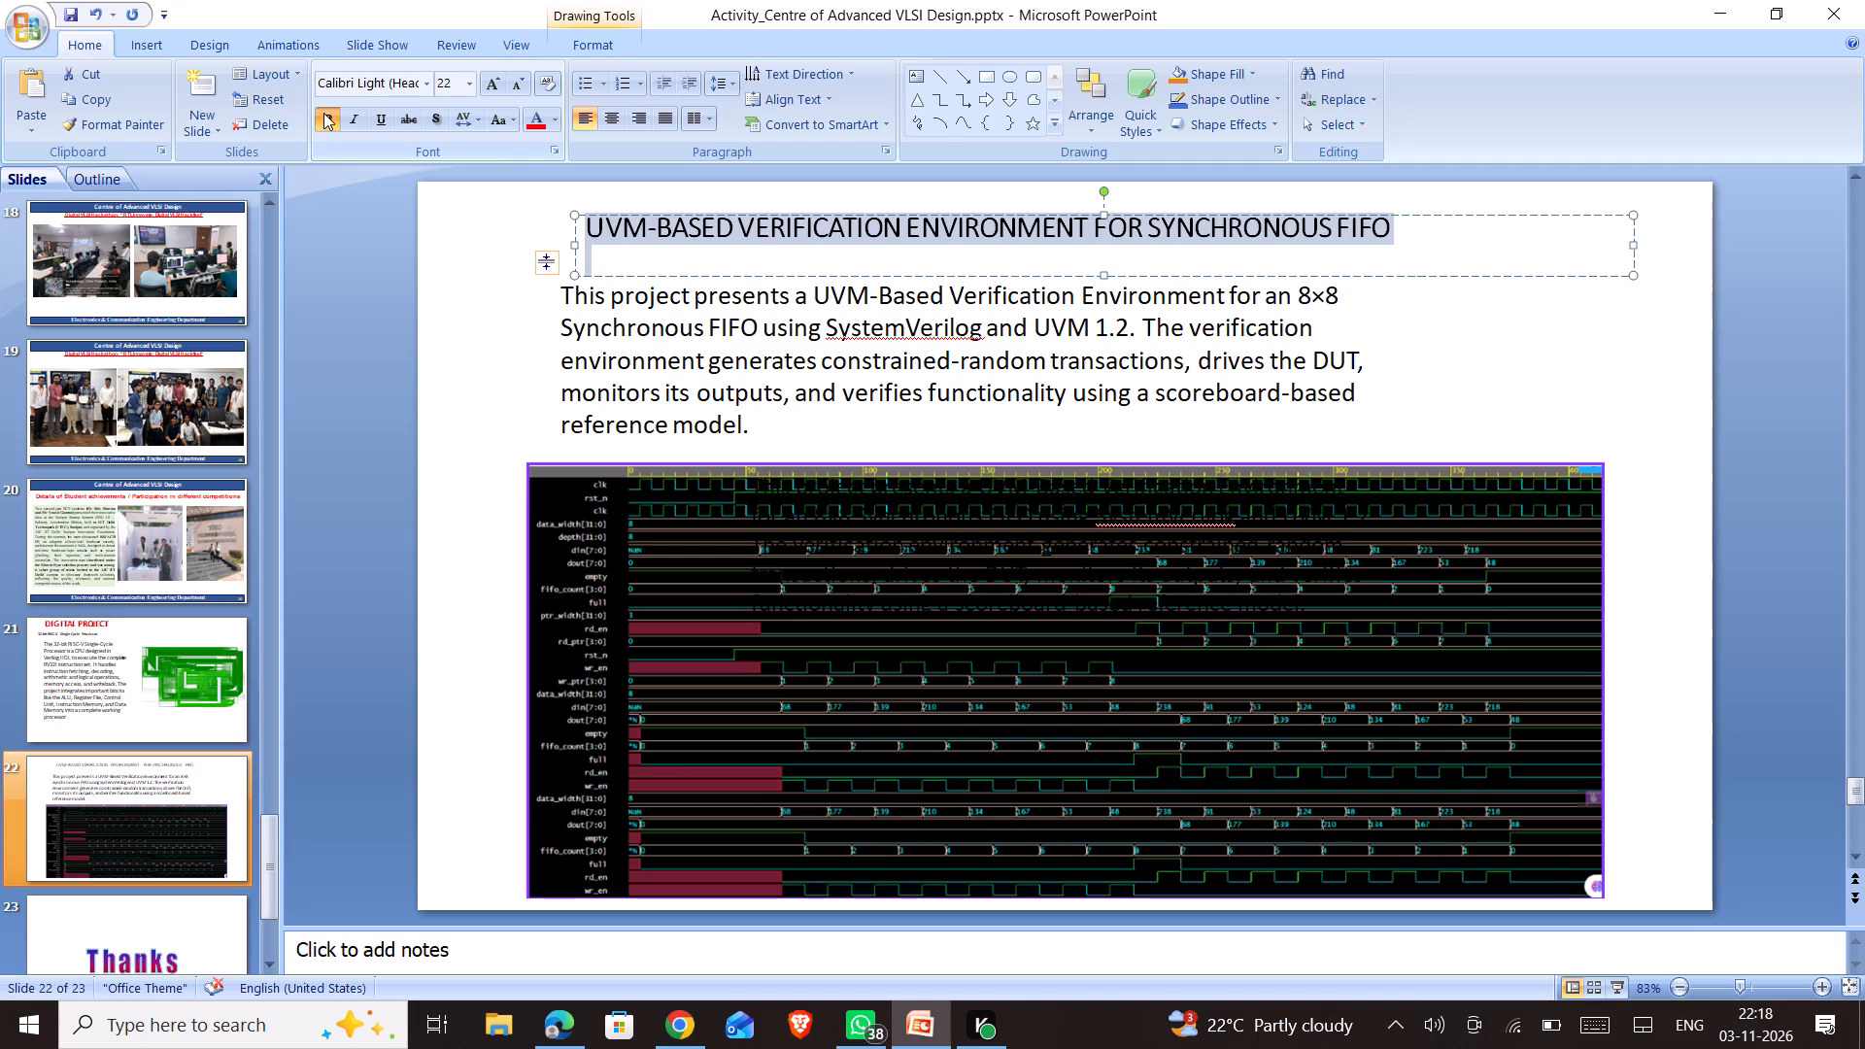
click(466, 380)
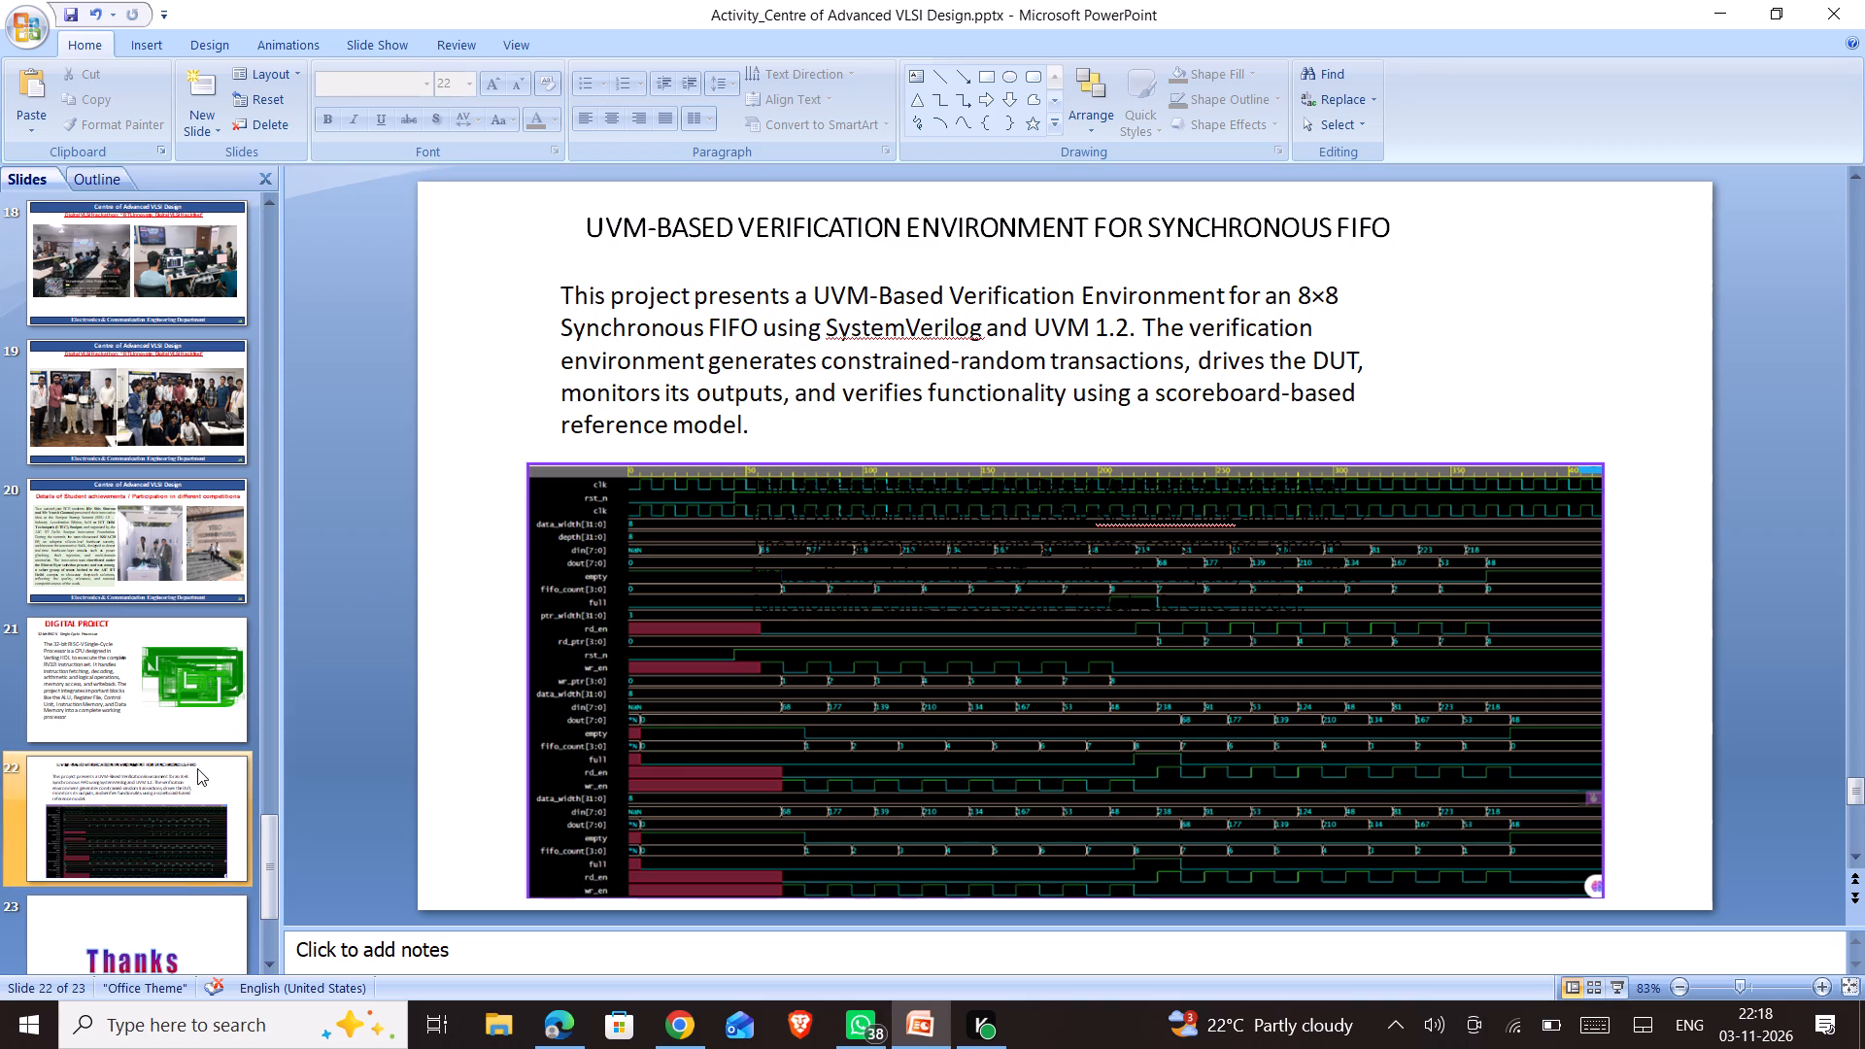
Insert a new title-and-content slide after the UVM FIFO slide, before the Thanks slide.
scroll(197, 768, down, 1)
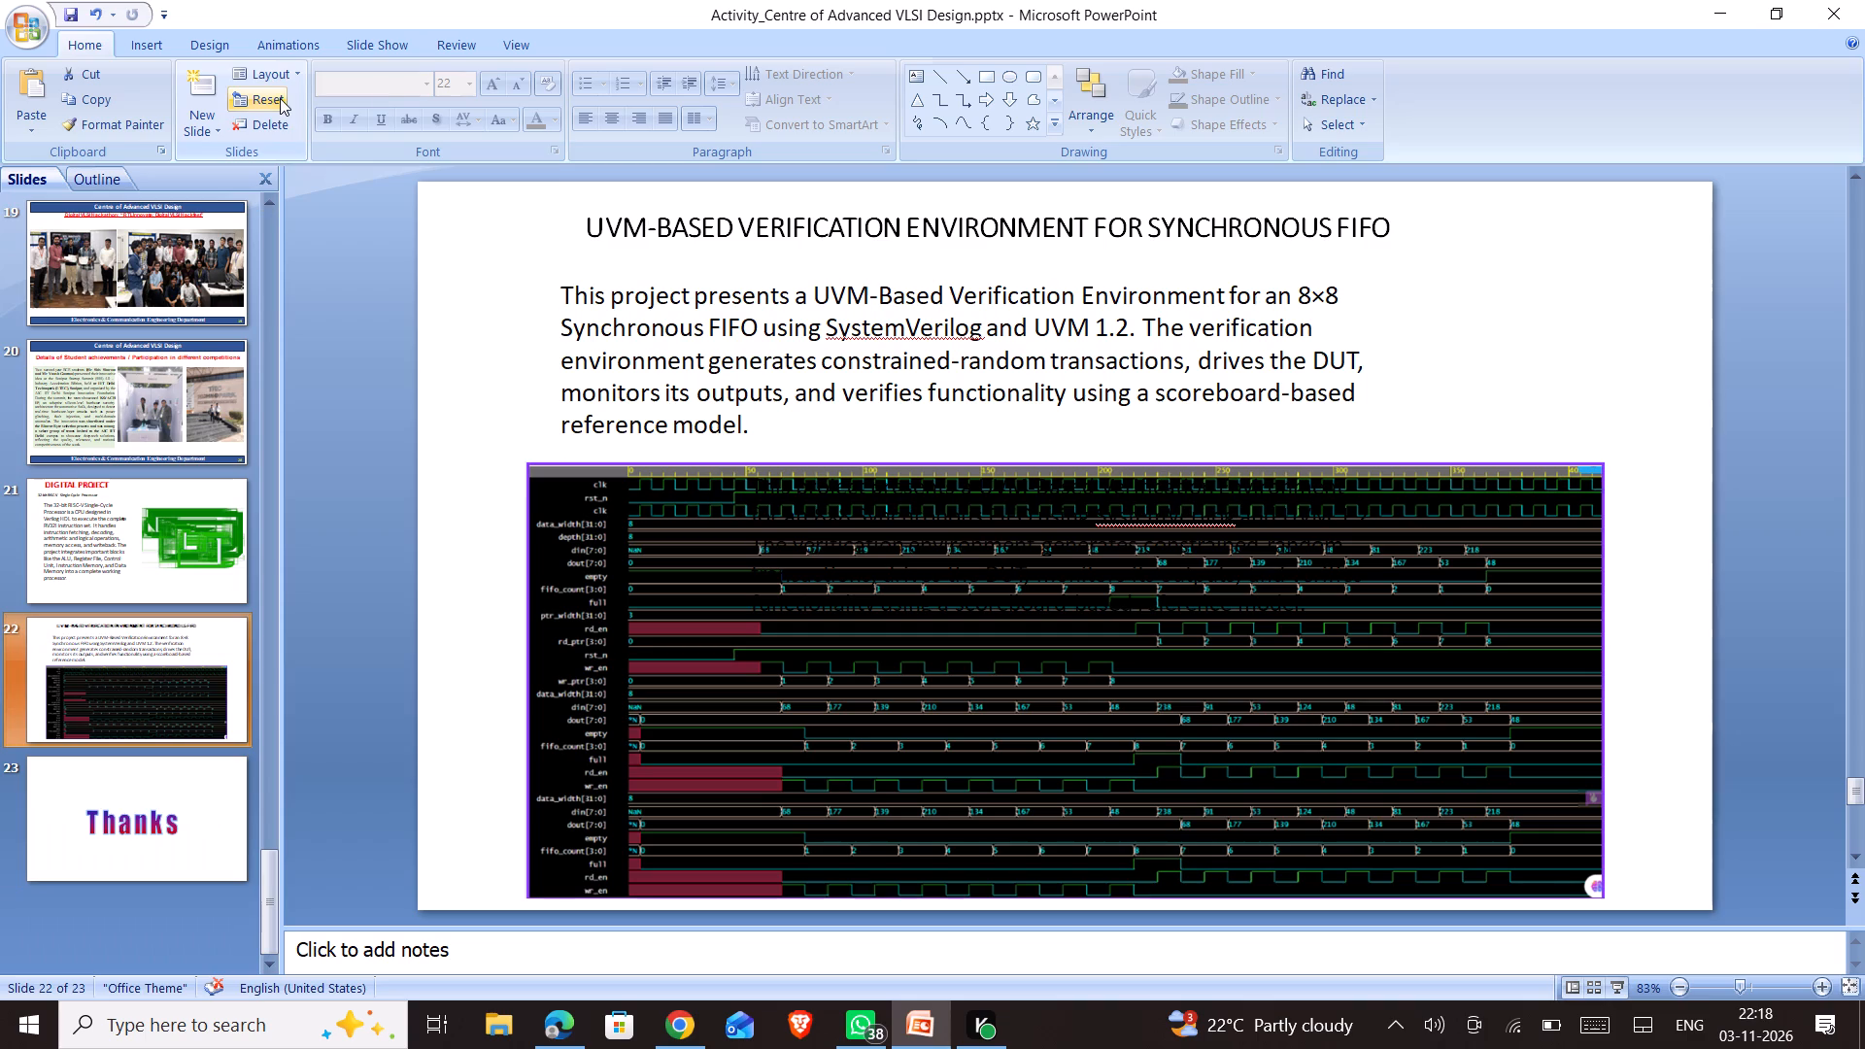
click(206, 86)
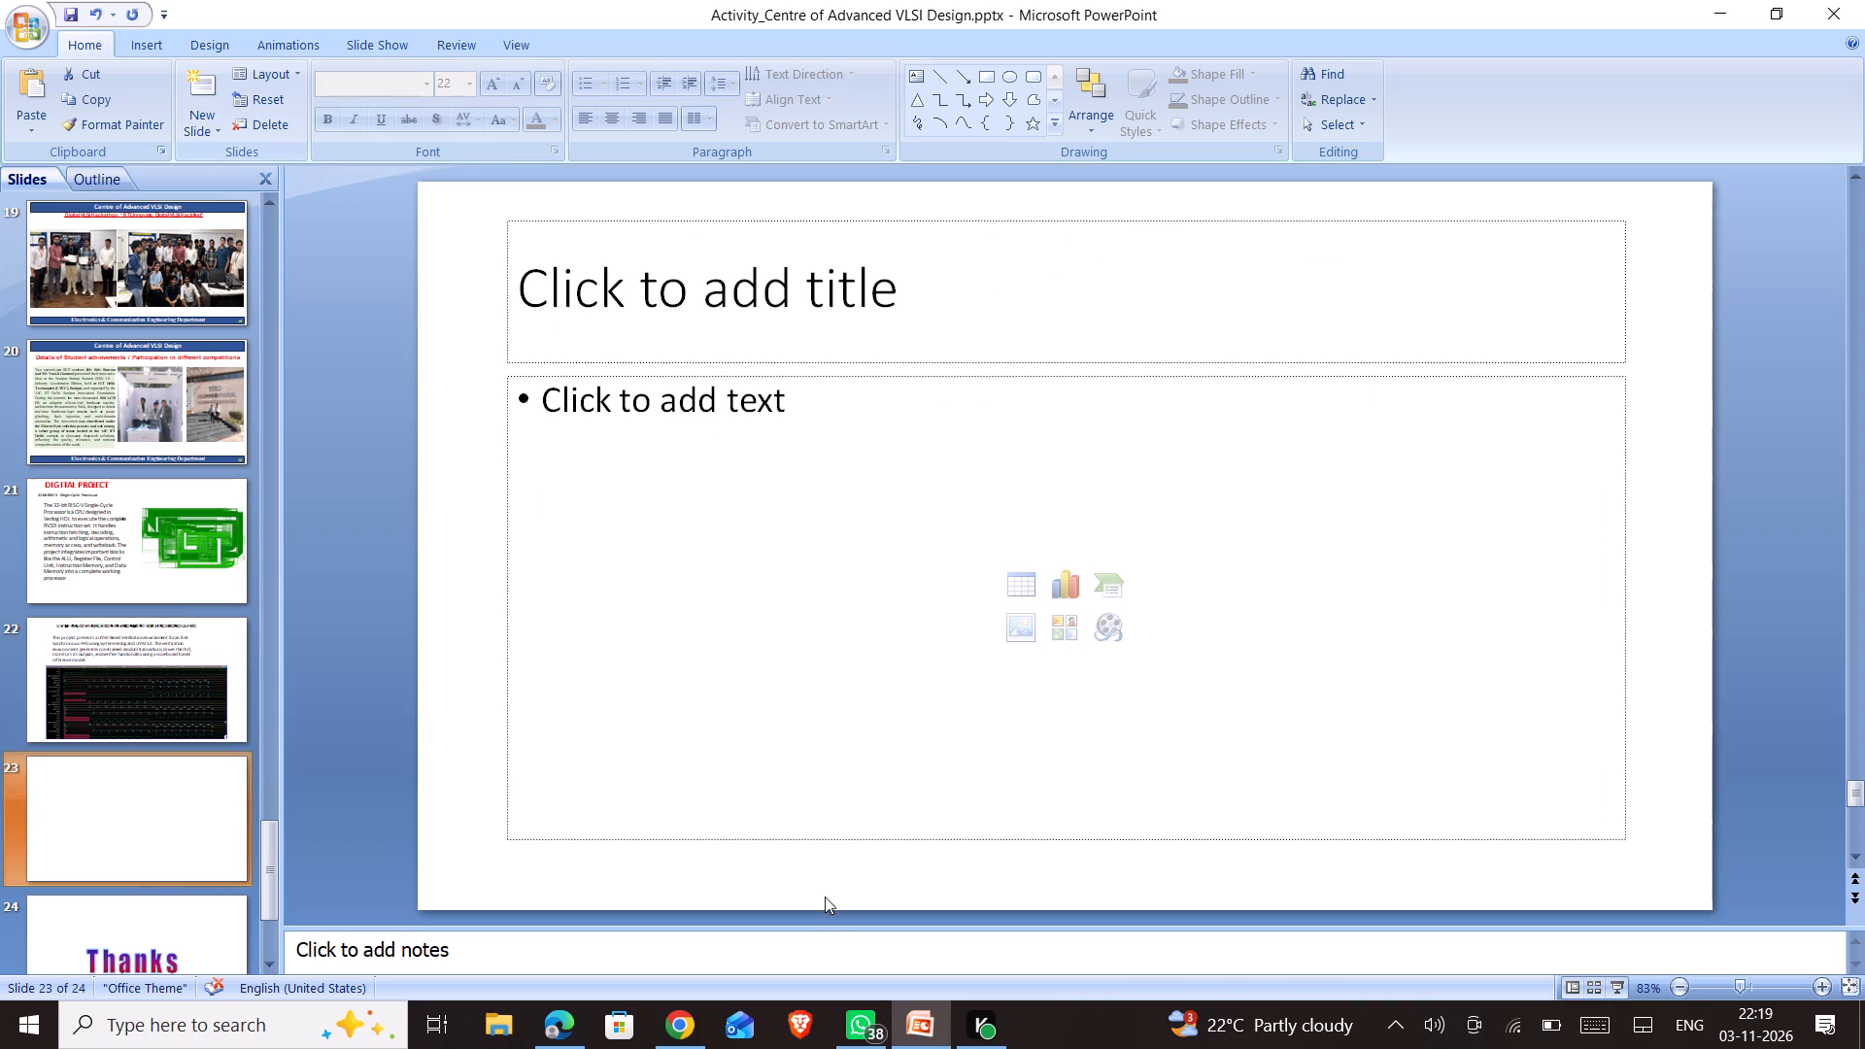
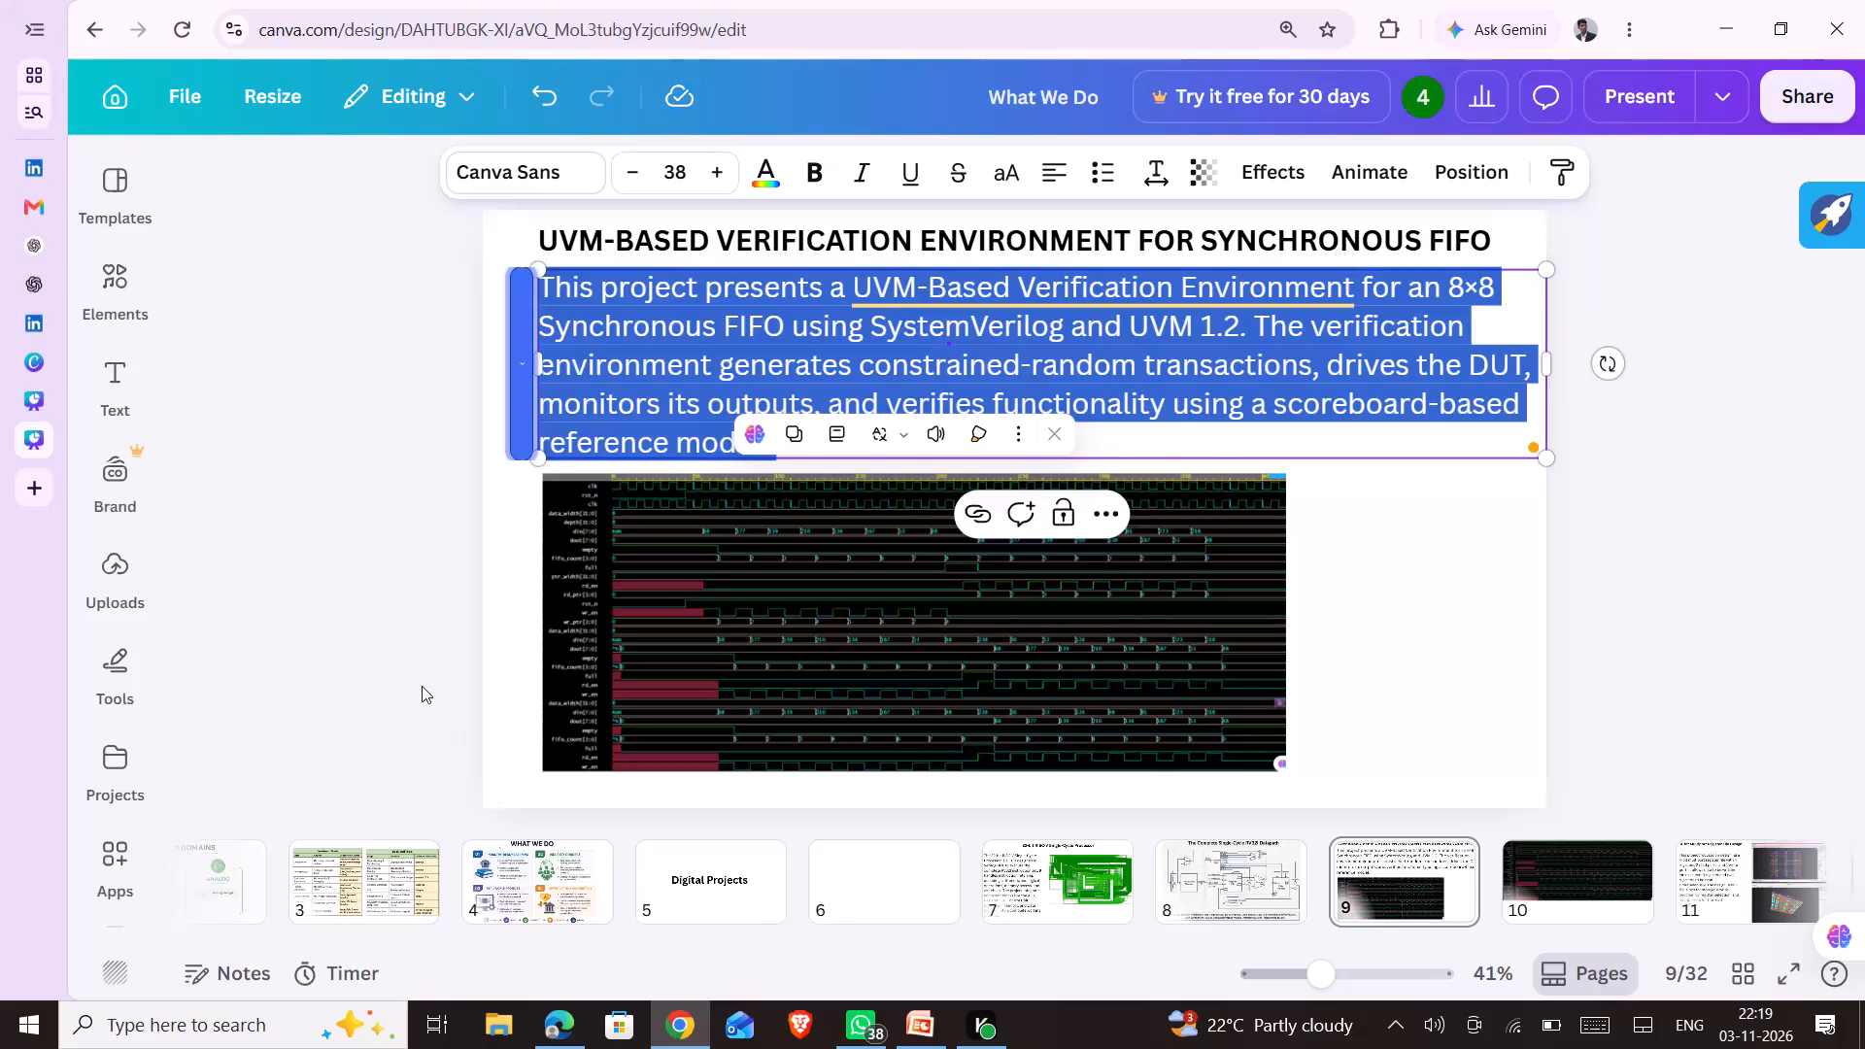
Search Google for "eda playground" in a new browser tab and open the EDA Playground website.
click(422, 686)
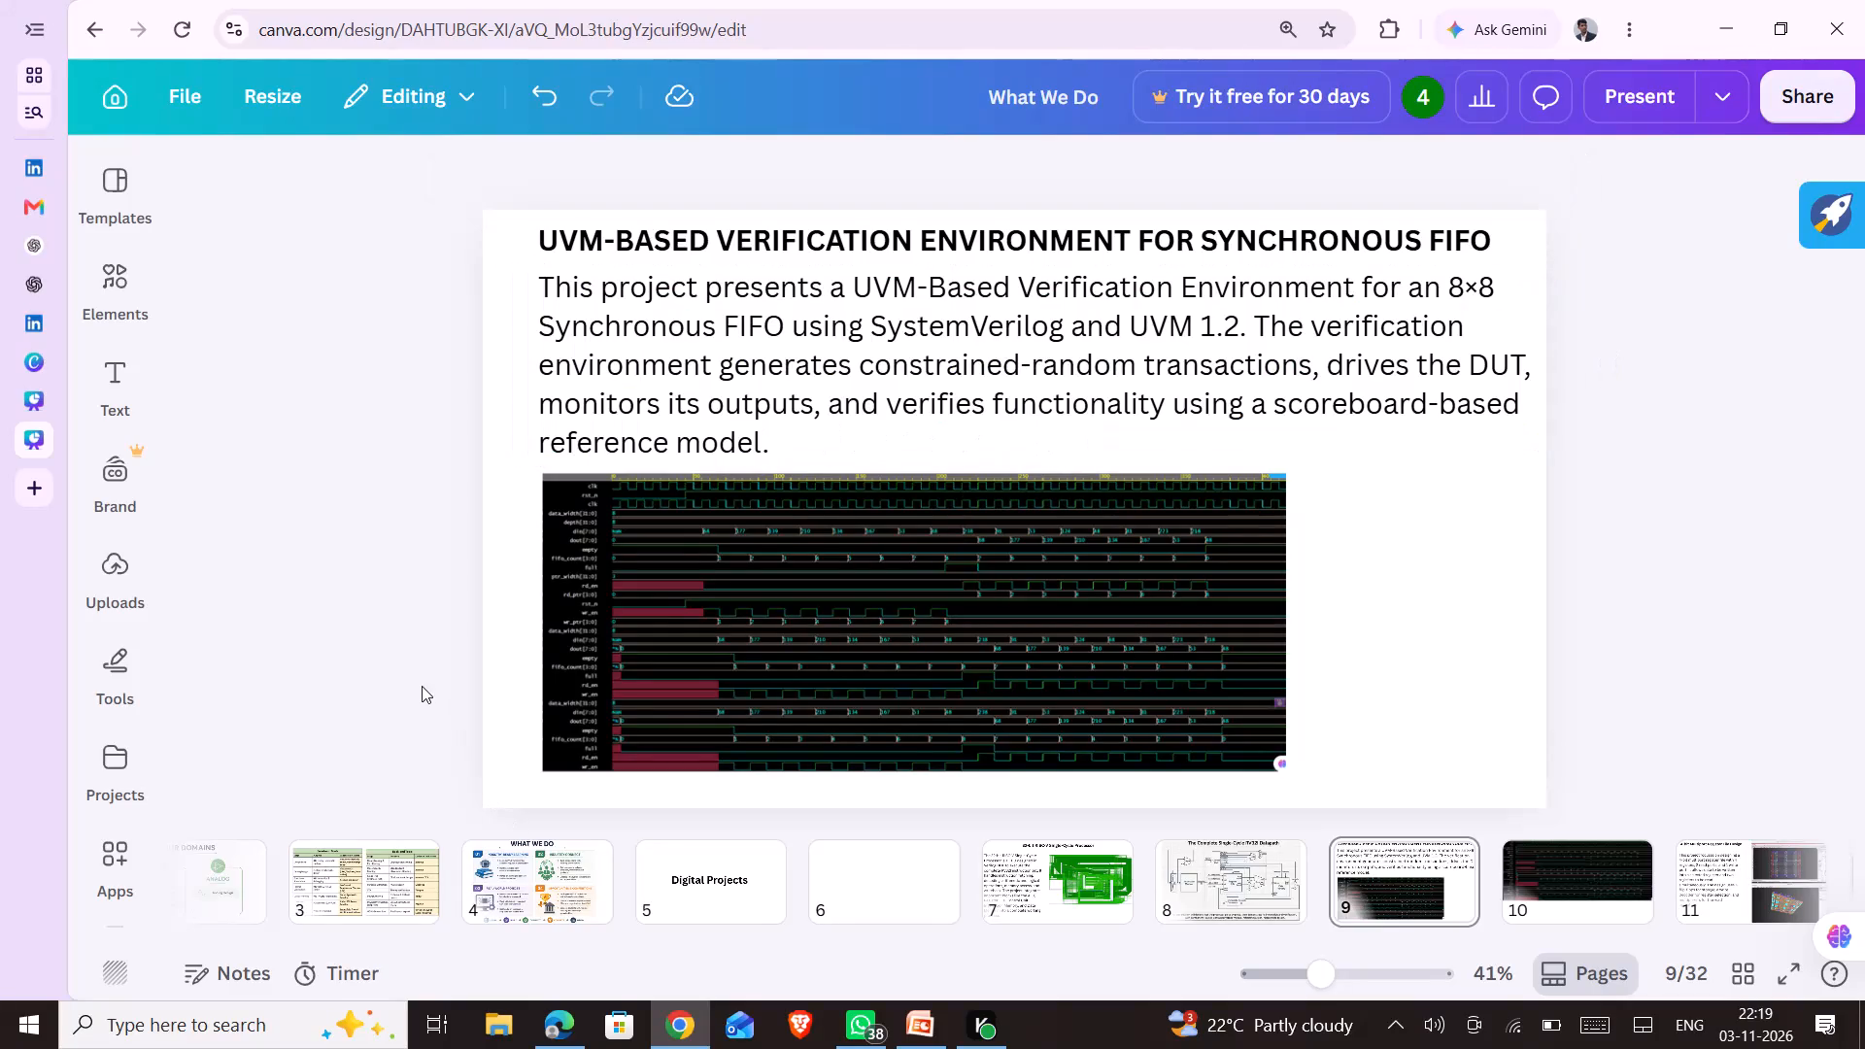
click(46, 482)
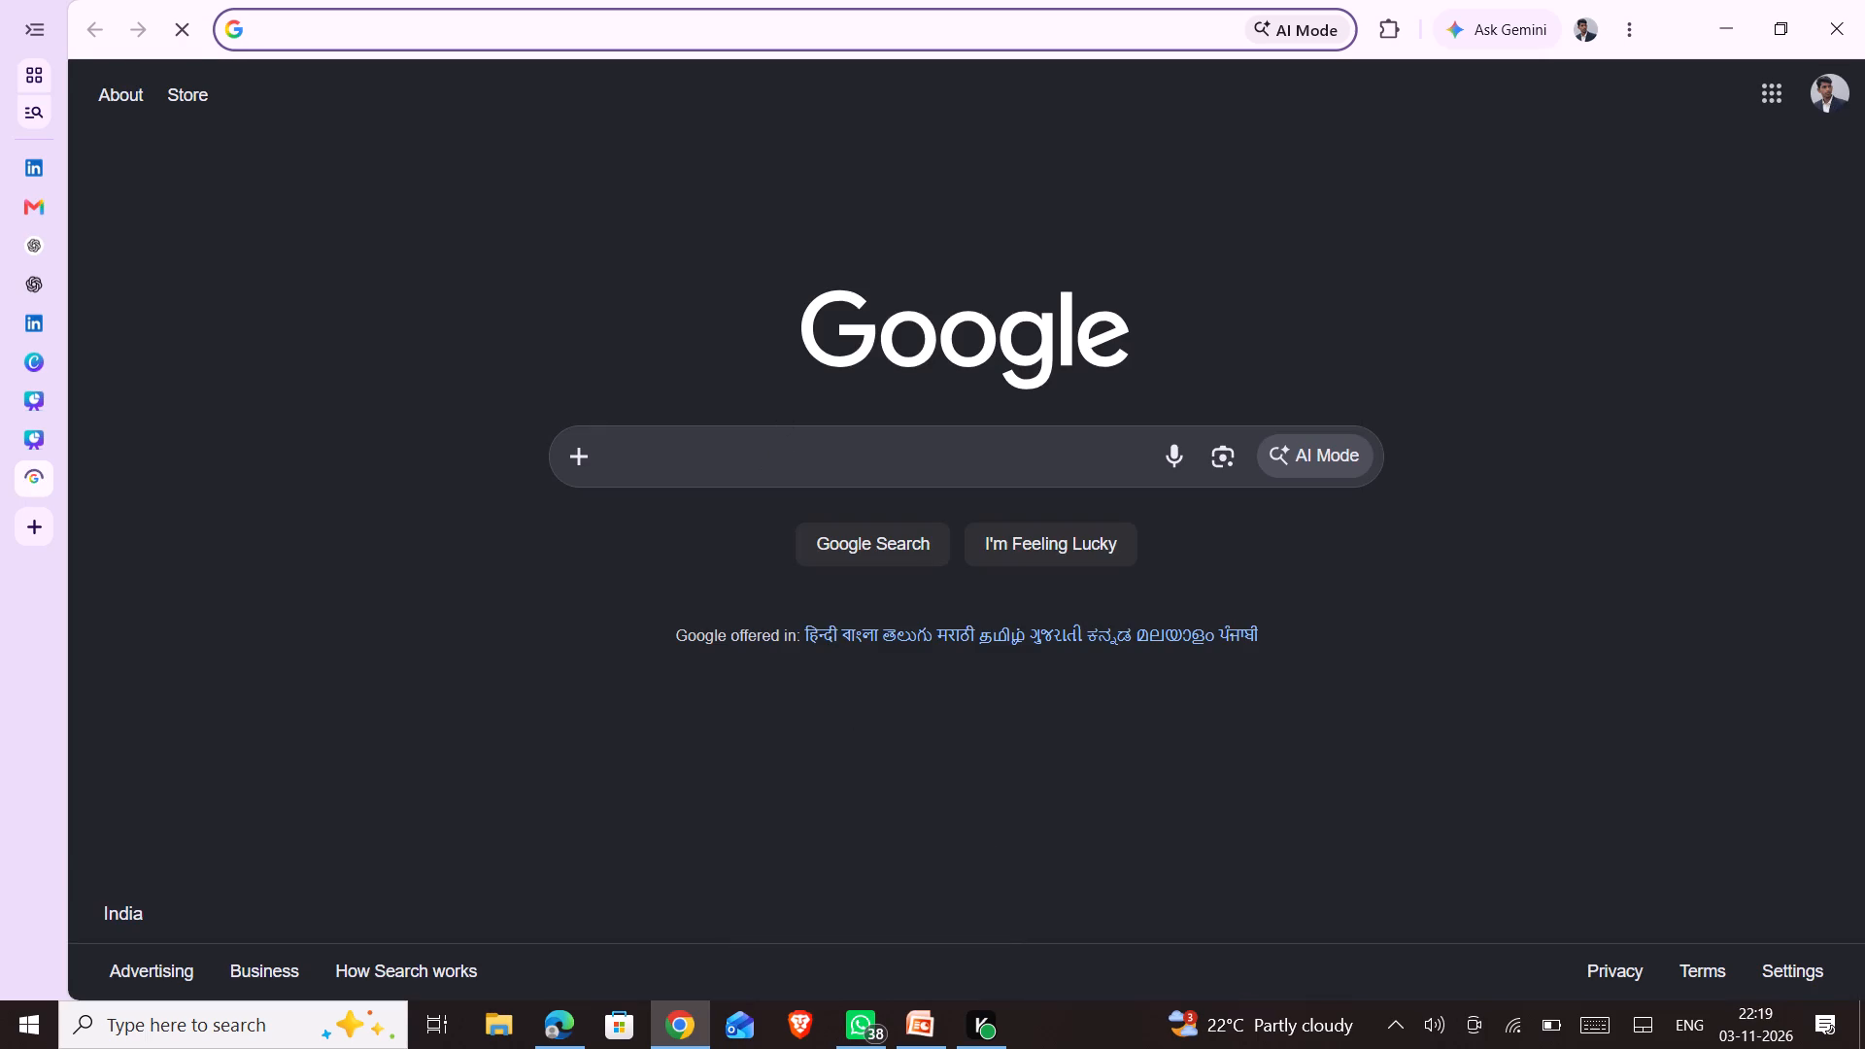
click(761, 452)
text(eda)
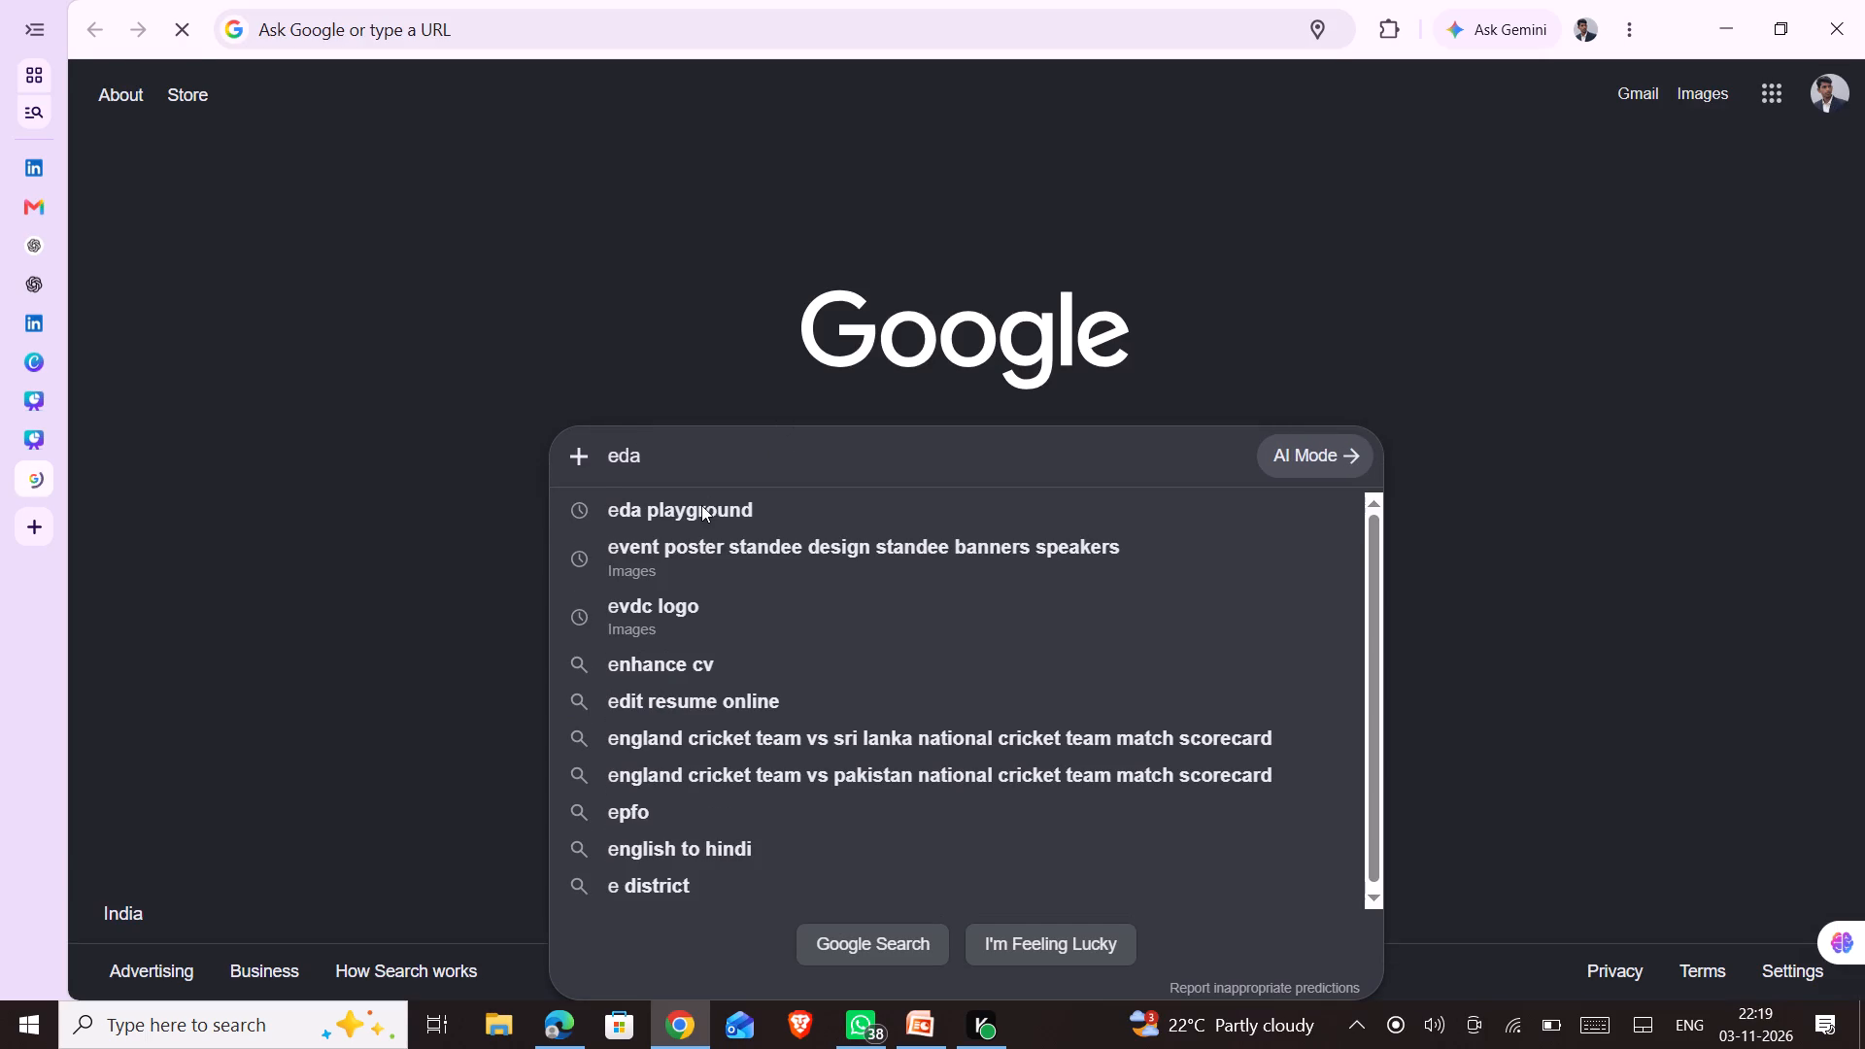
click(699, 507)
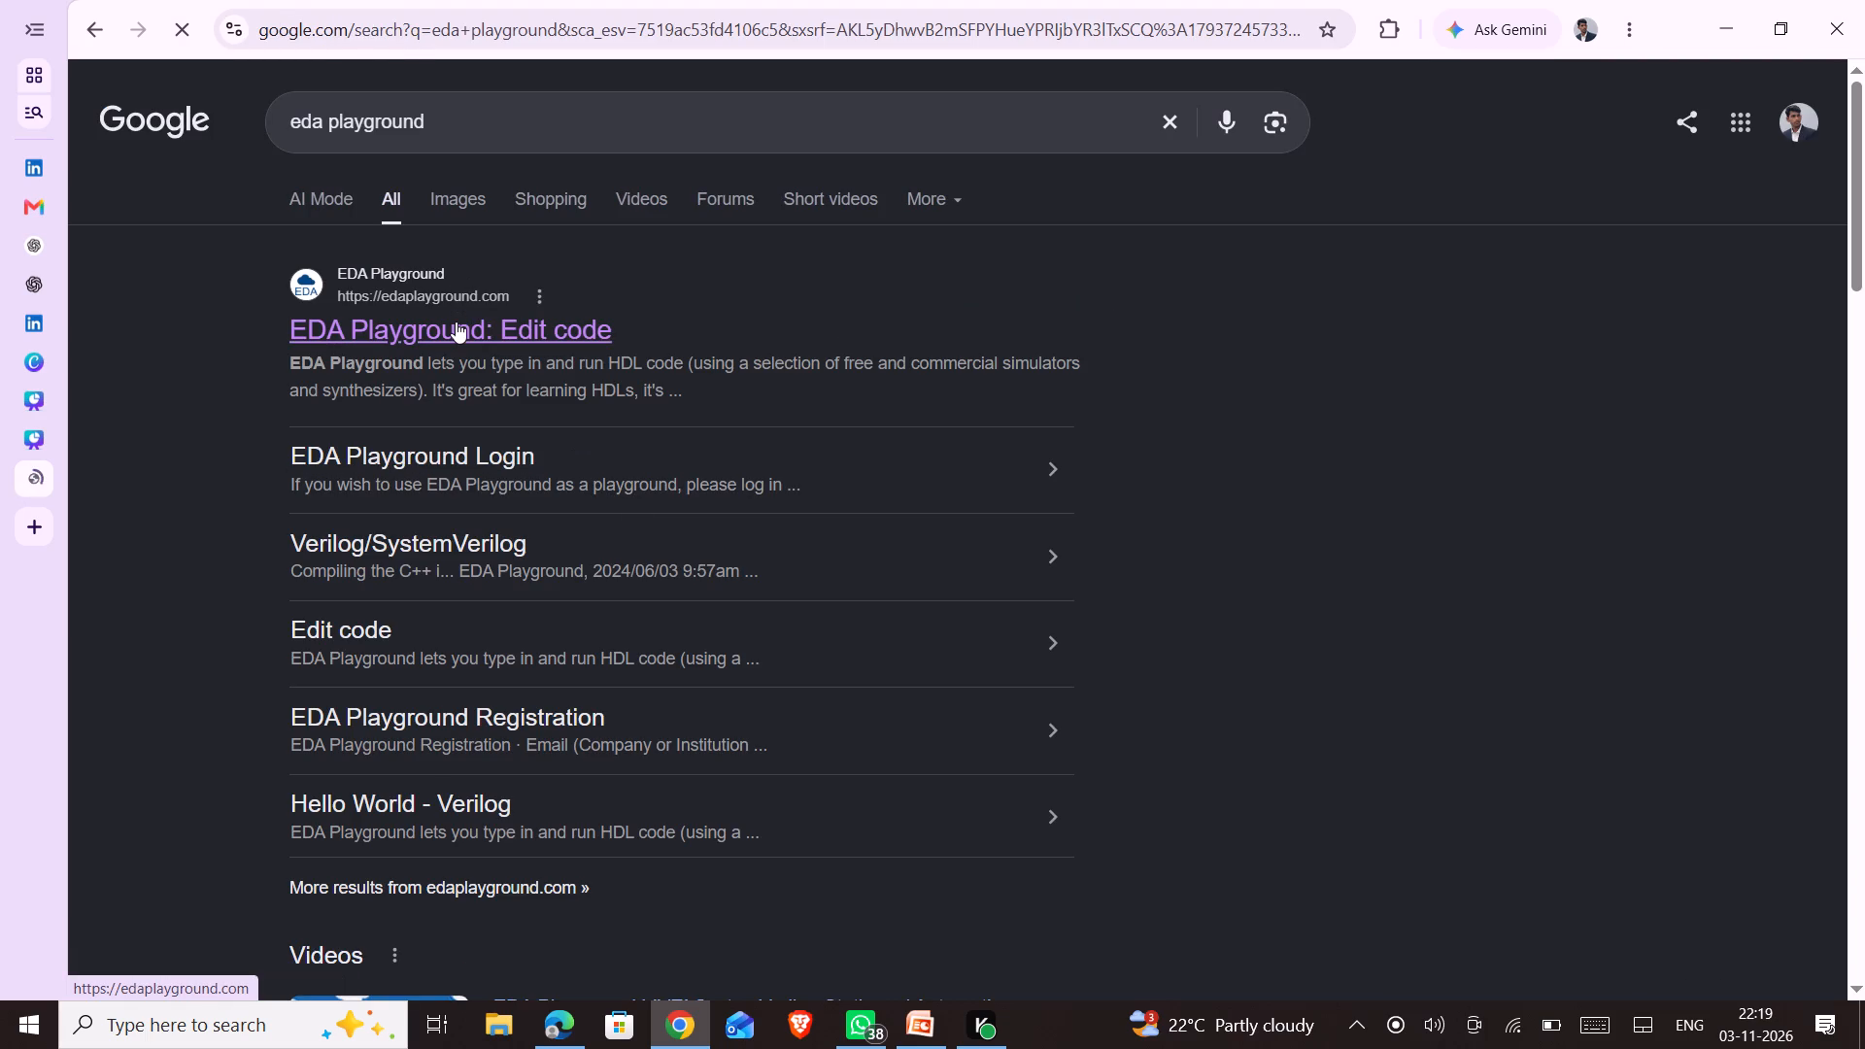
click(456, 321)
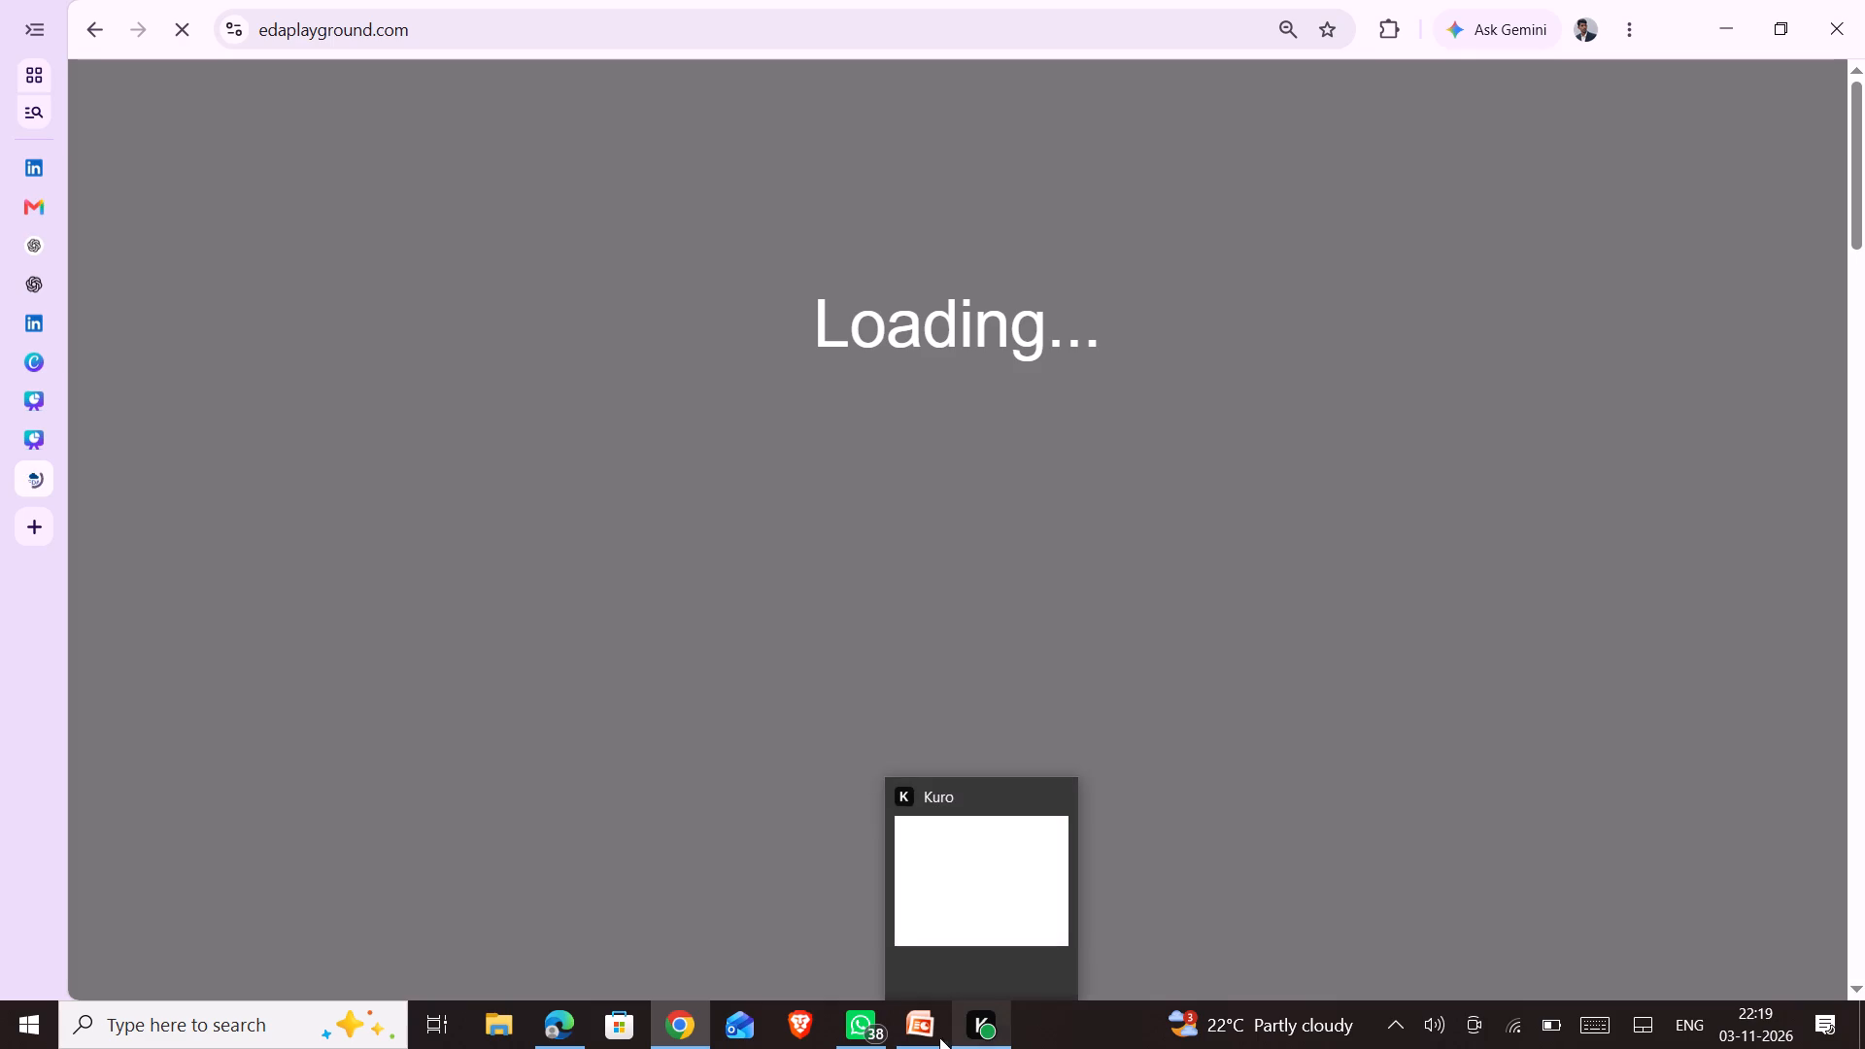
Switch to the Centre of Advanced VLSI Design presentation in PowerPoint, at the new blank slide before Thanks.
click(899, 921)
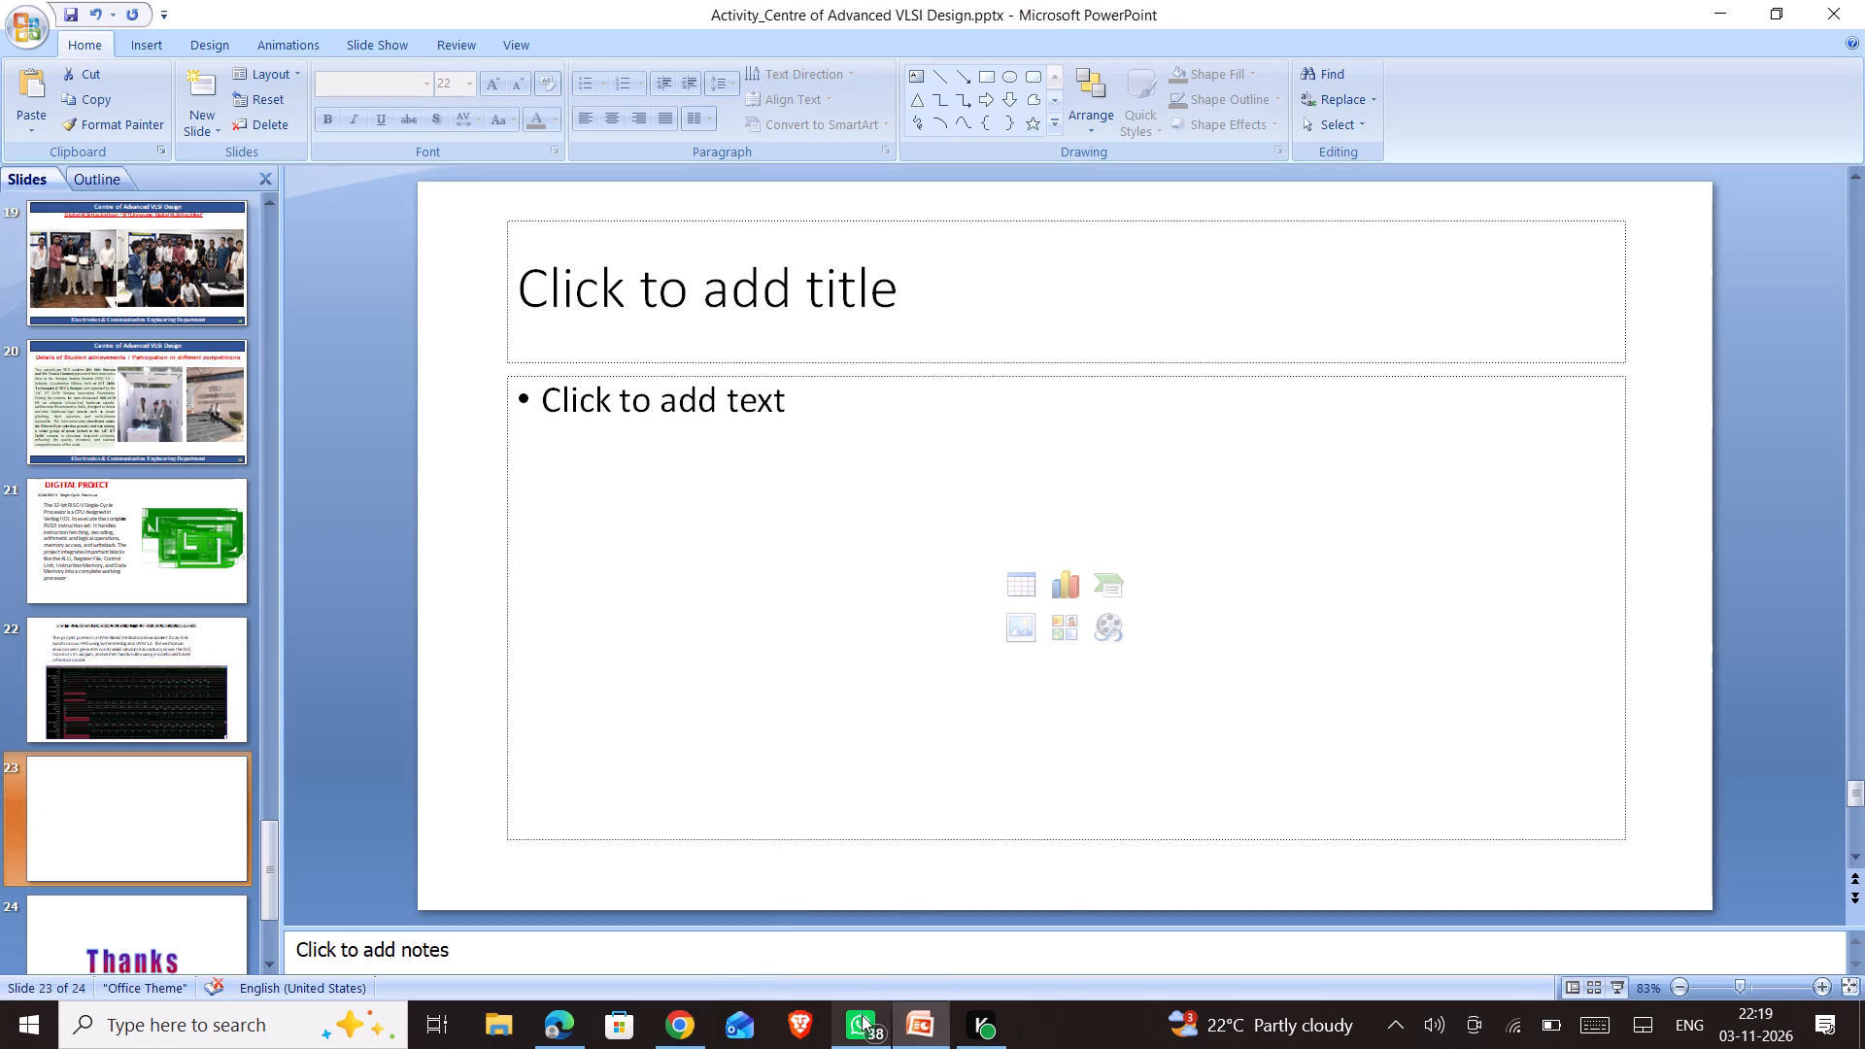
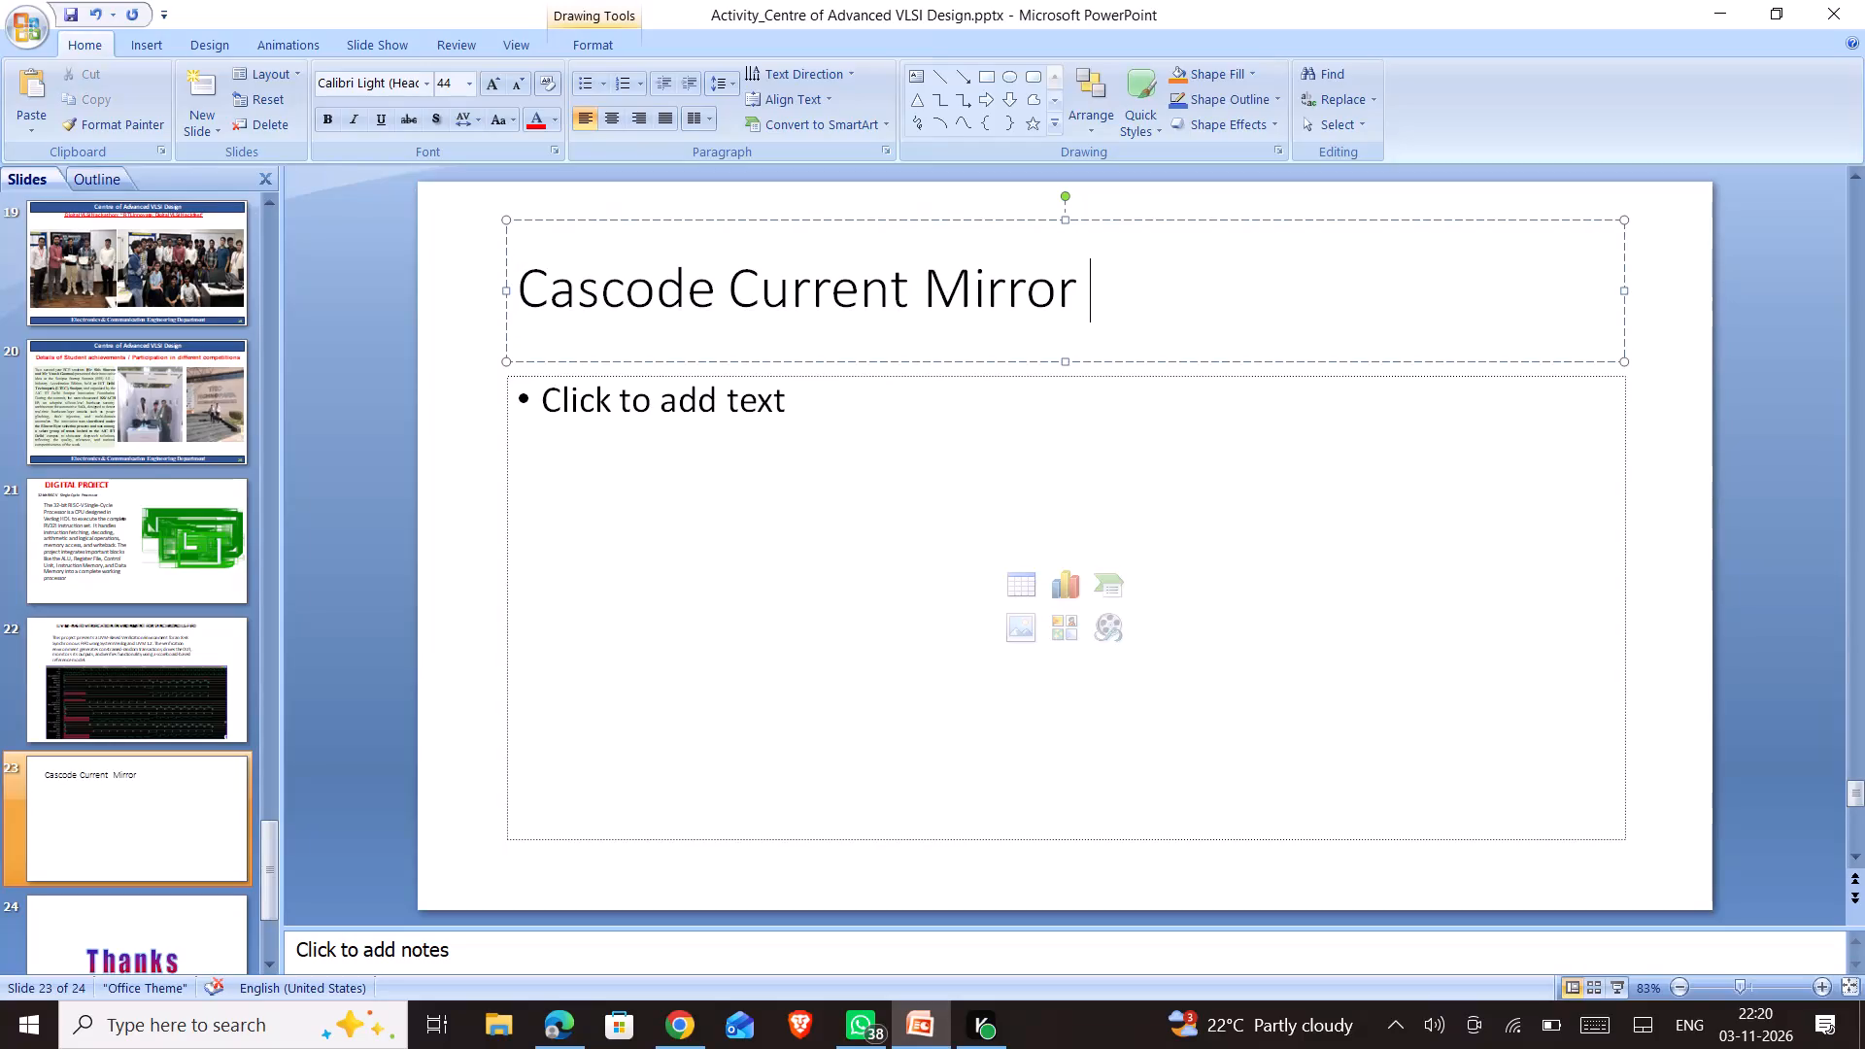
Shrink the Cascode Current Mirror title placeholder in both width and height so it fits closer around the title text.
drag(1627, 364, 1506, 310)
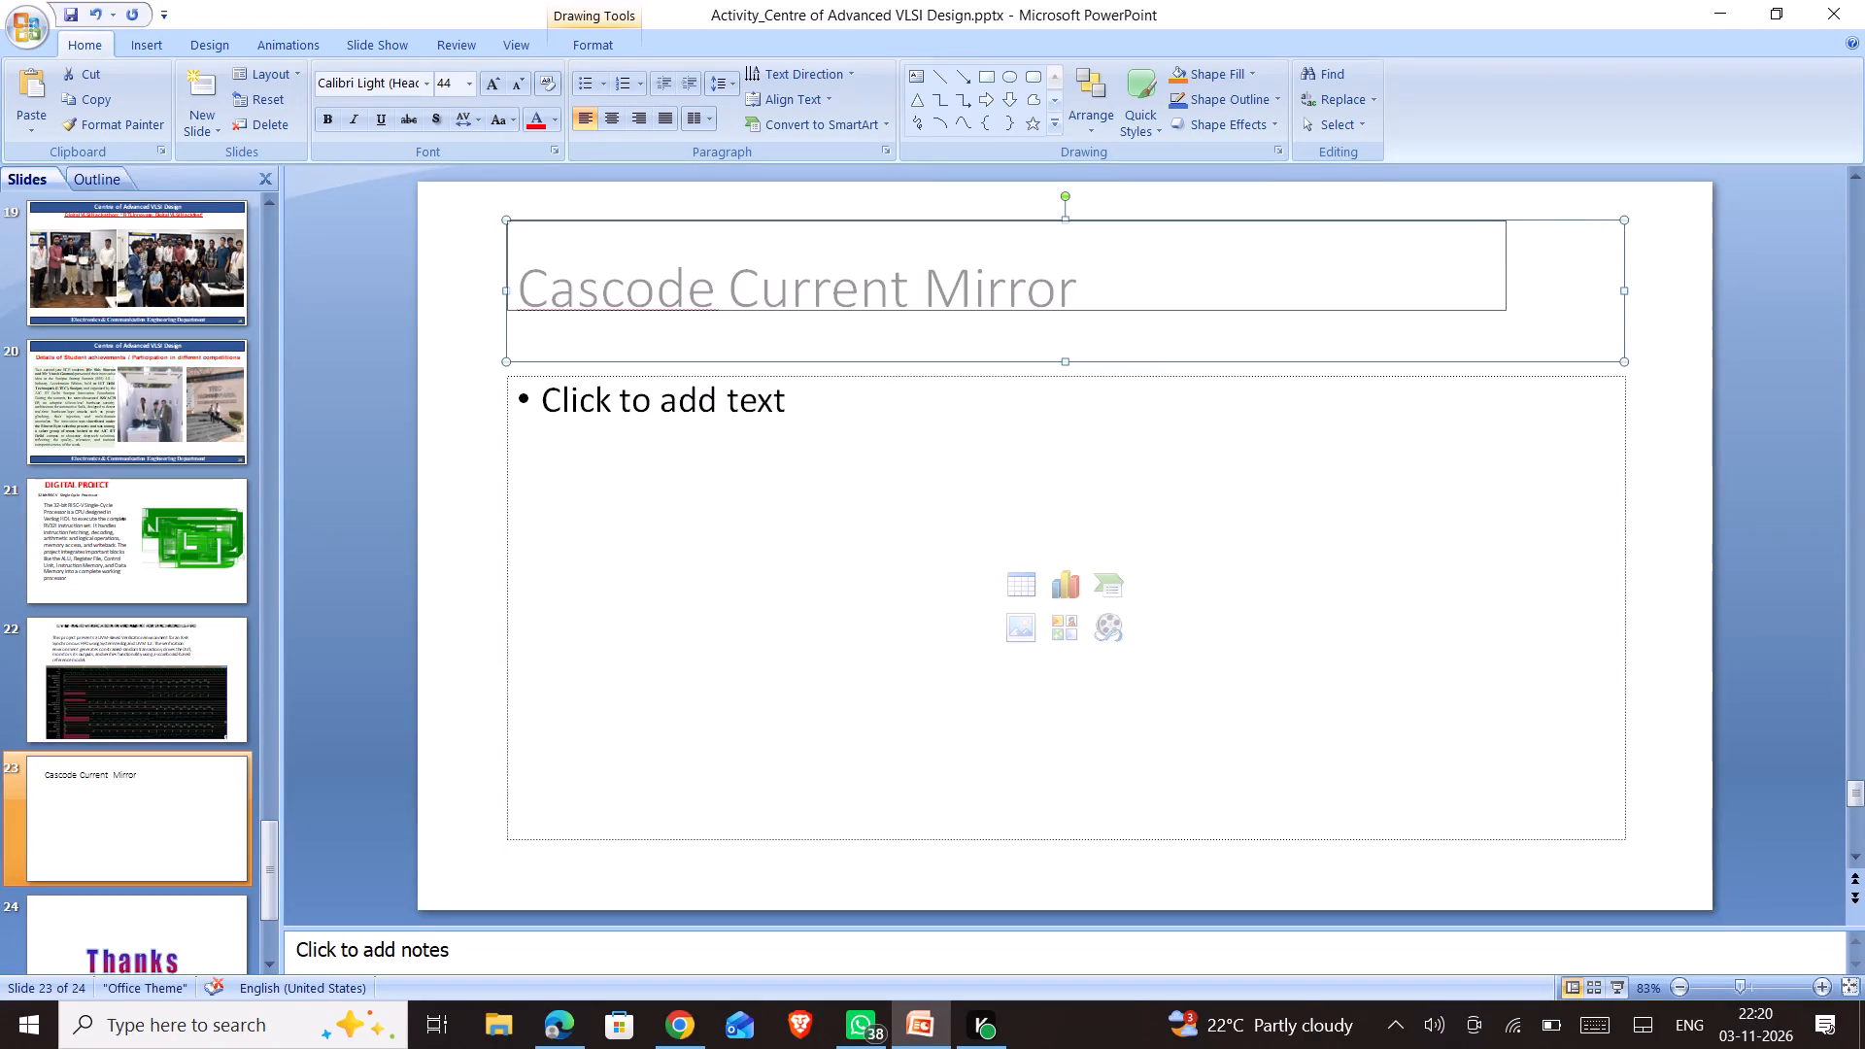
drag(1506, 310, 1506, 309)
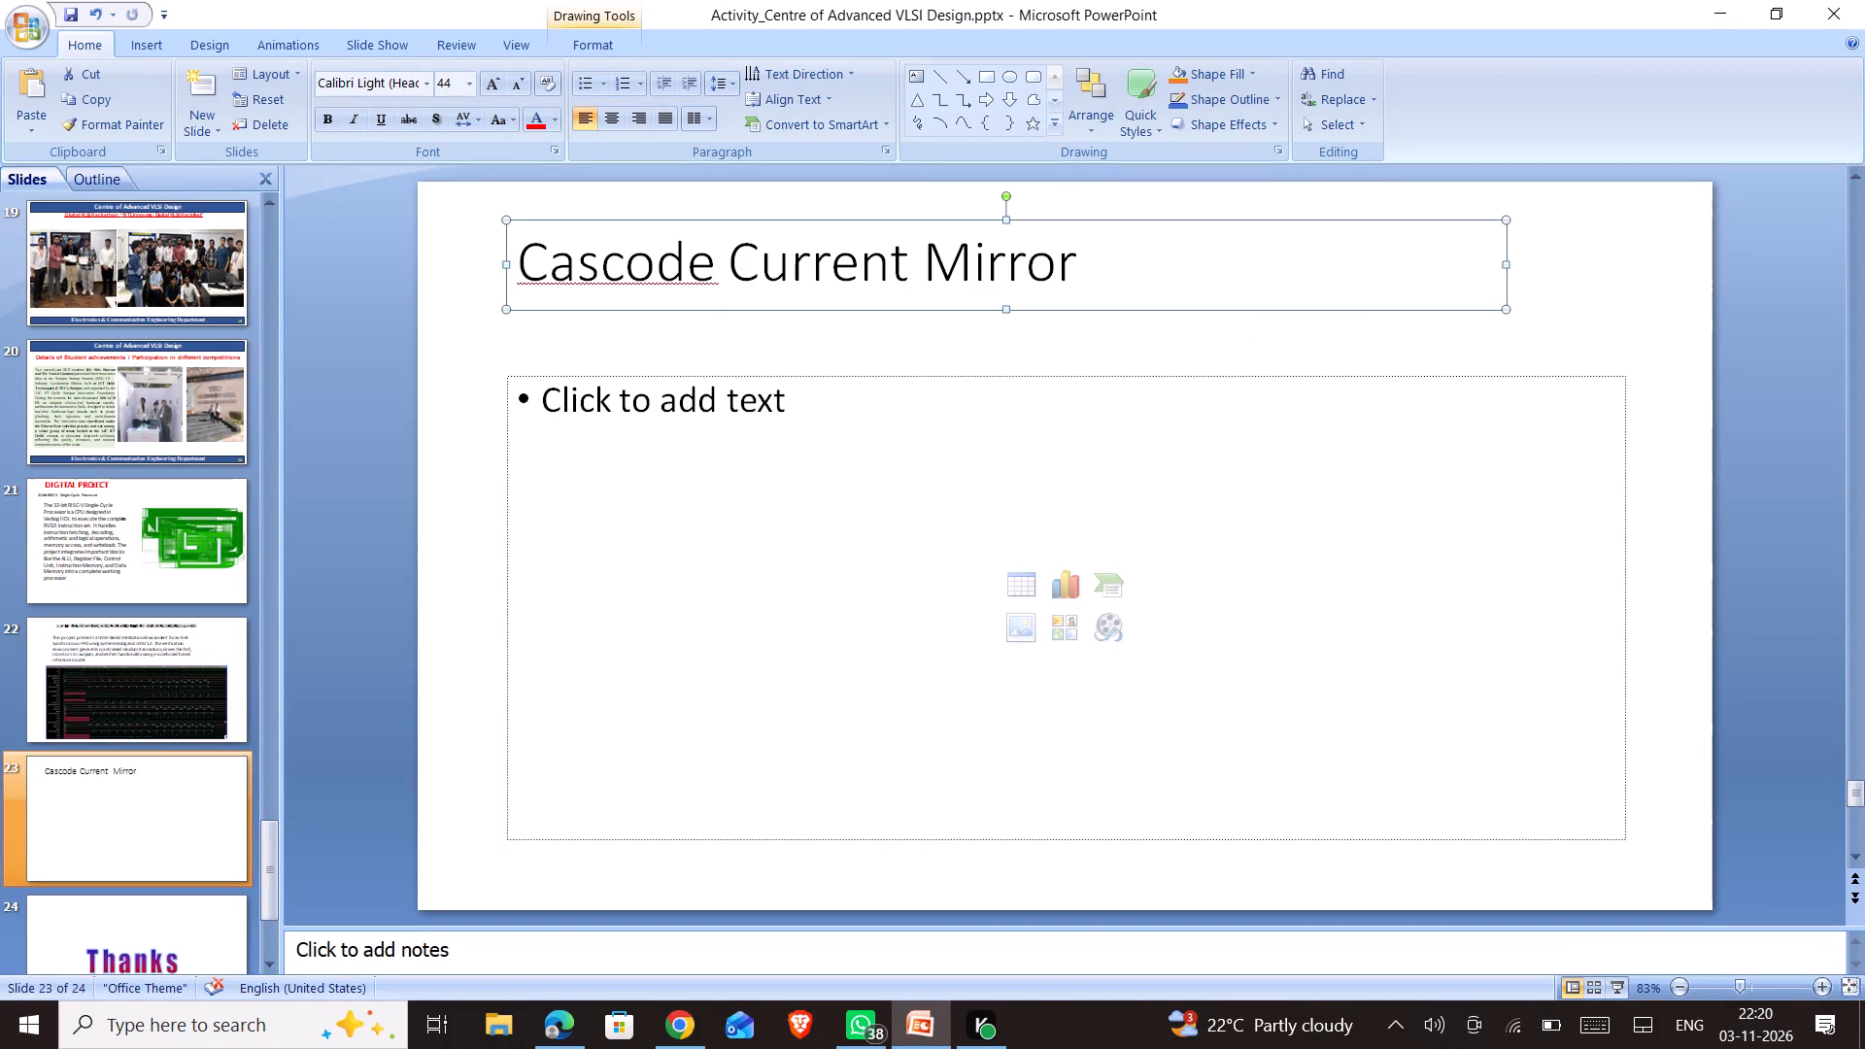
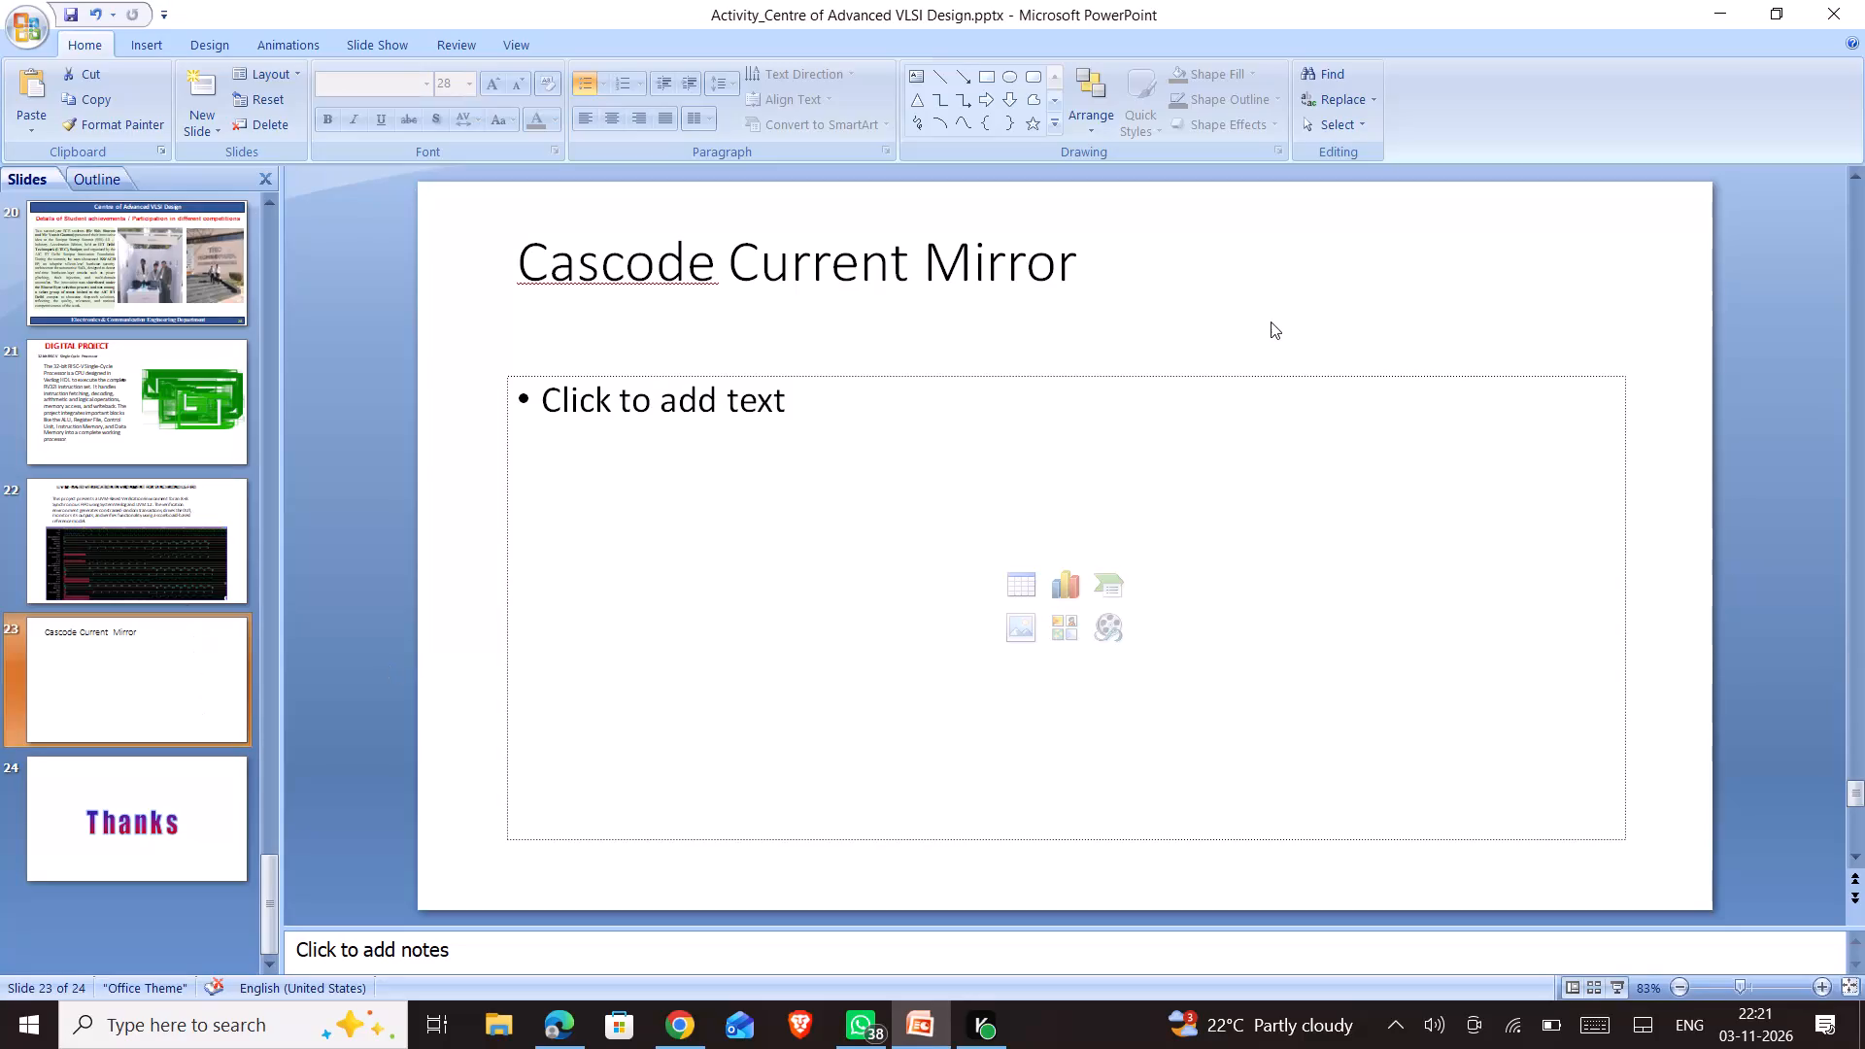
Save the Centre of Advanced VLSI Design presentation in PowerPoint.
key(ctrl+s)
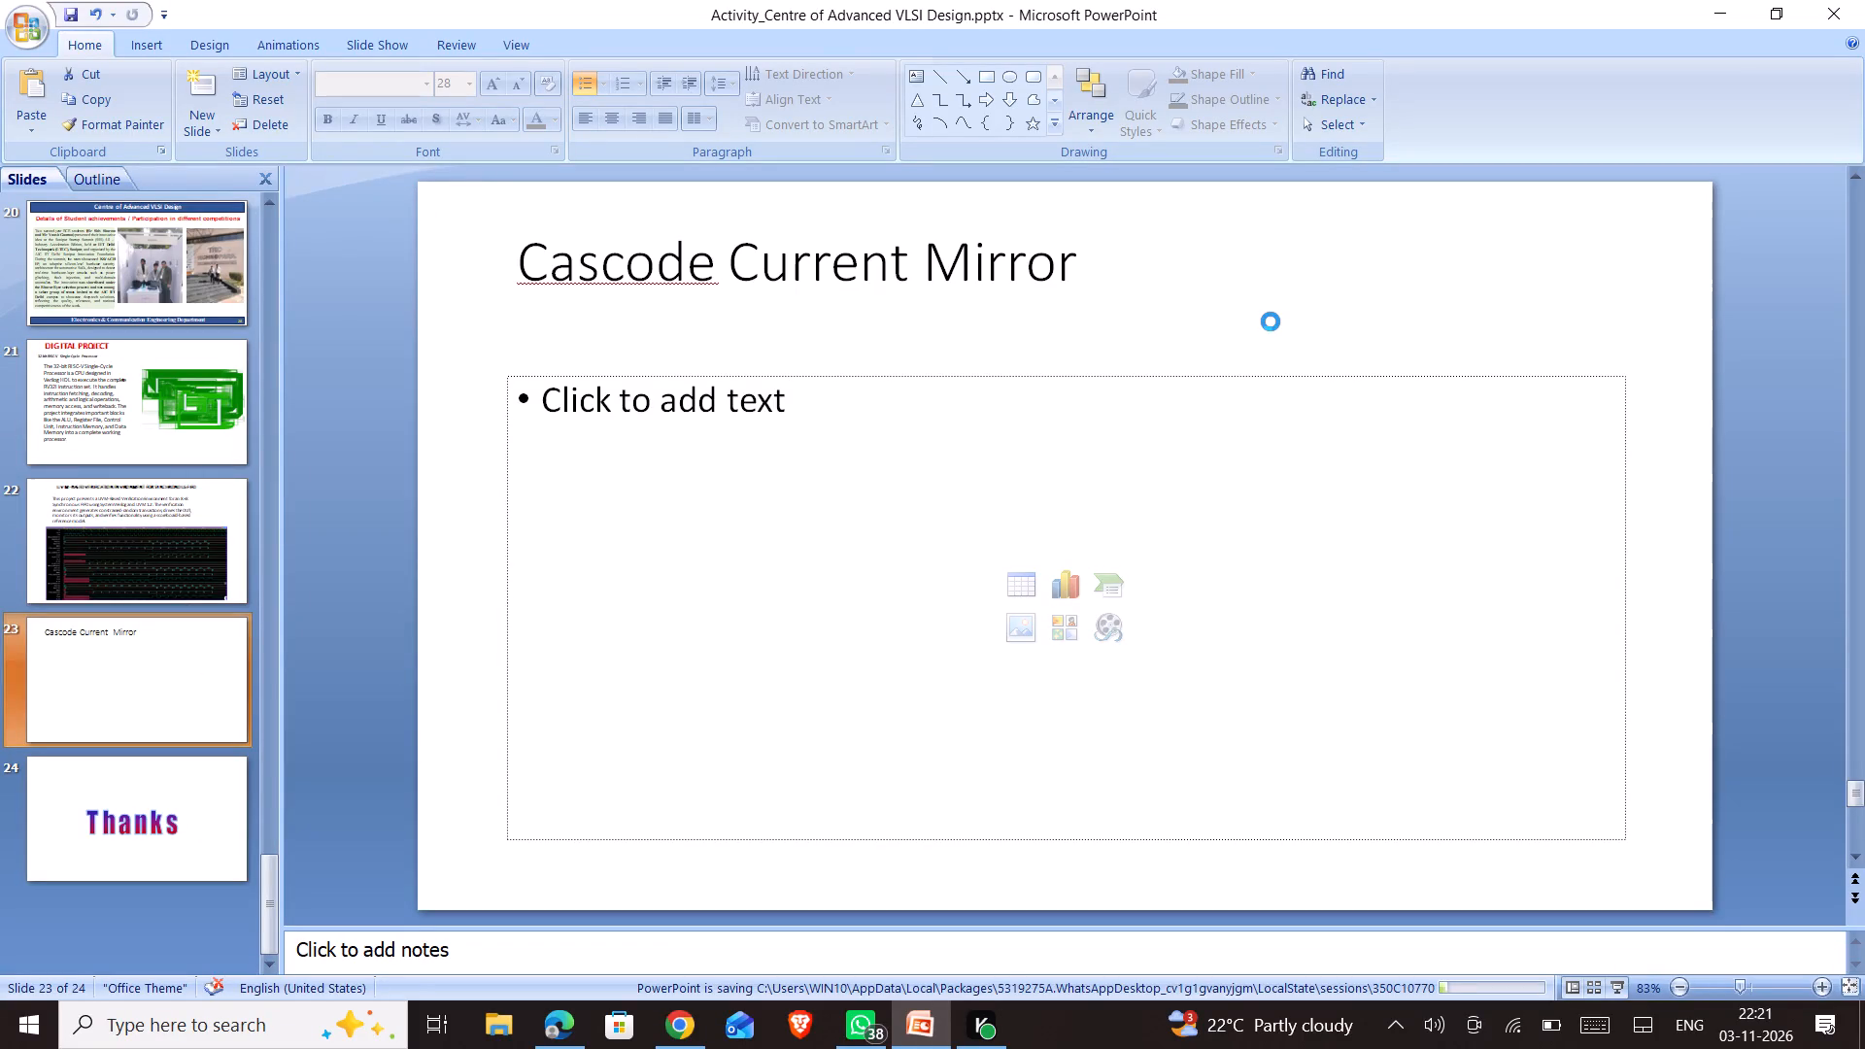